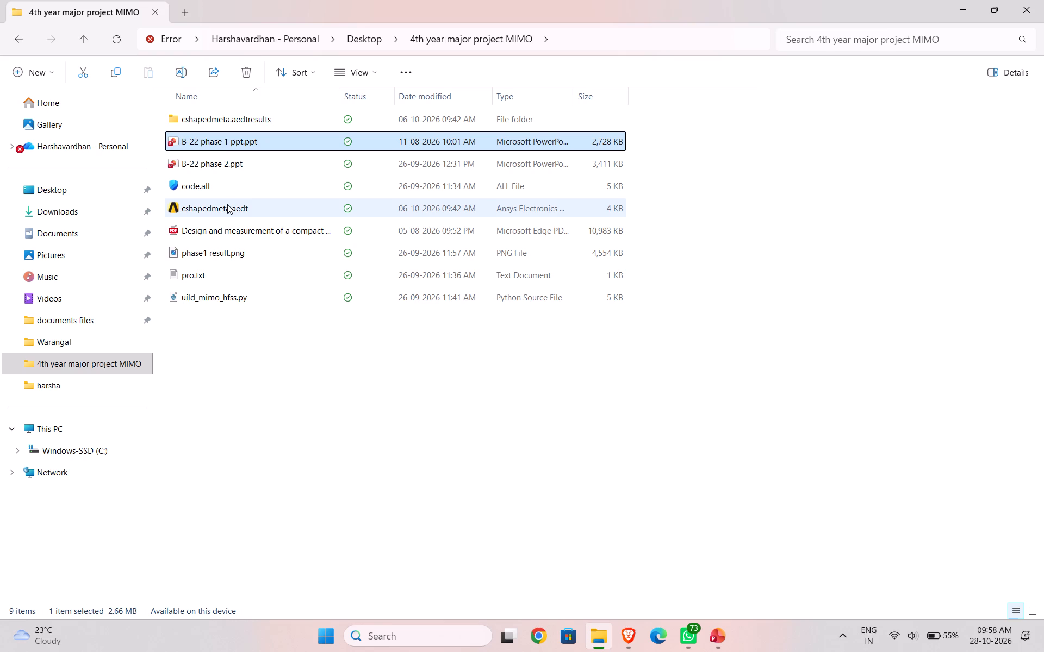
{"action": "scroll", "coordinate": [65, 228], "scroll_direction": "up", "scroll_amount": 2}
{"action": "left_click", "coordinate": [89, 211]}
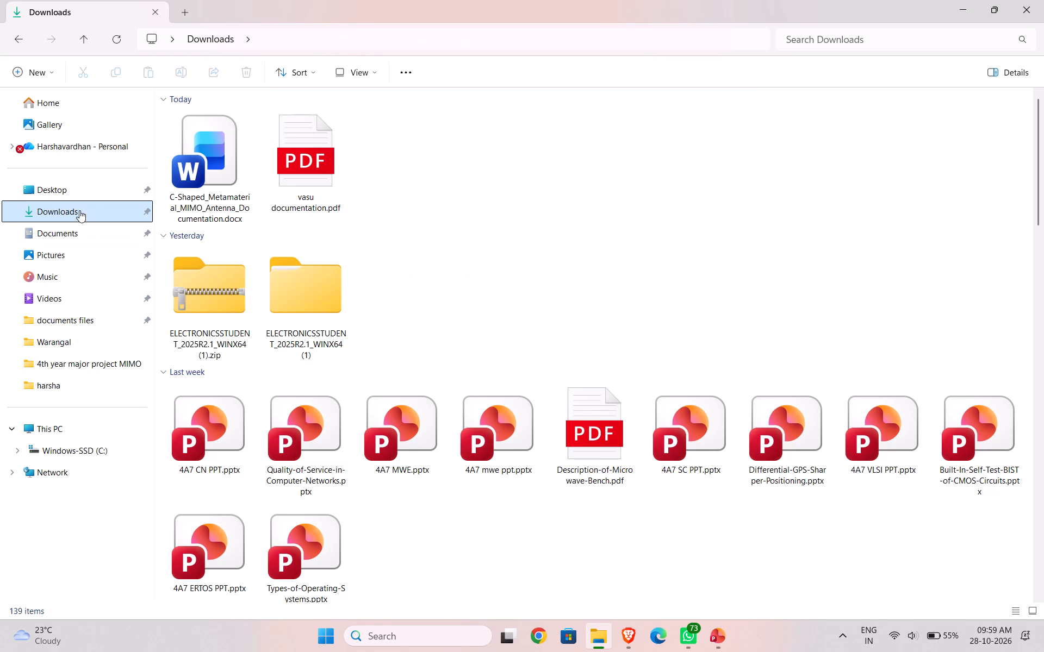
{"action": "scroll", "coordinate": [90, 212], "scroll_direction": "up", "scroll_amount": 2}
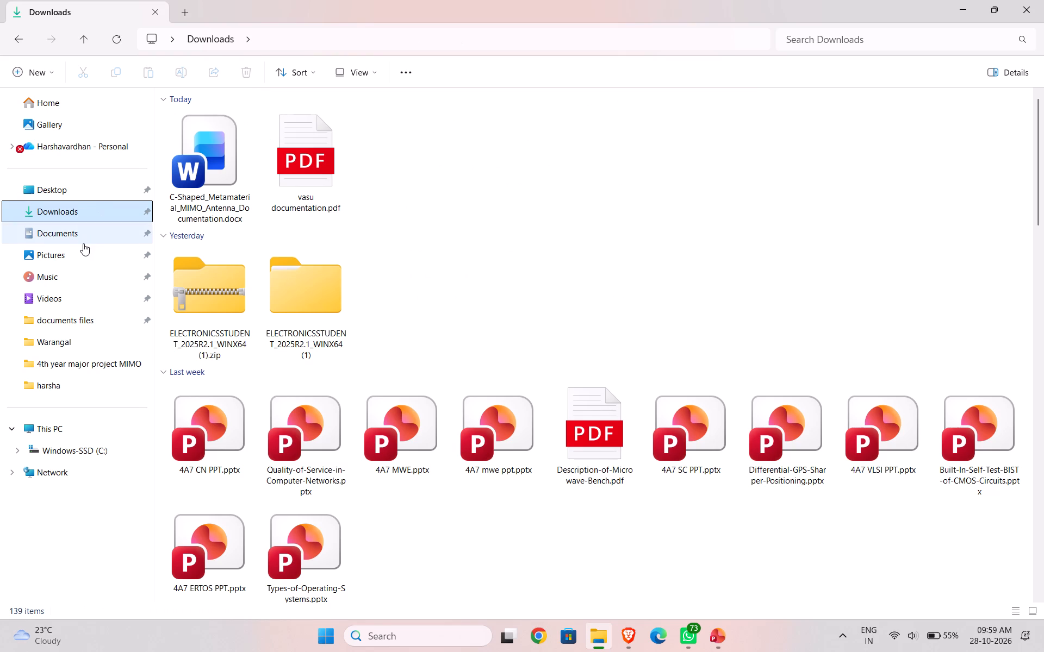
{"action": "left_click", "coordinate": [83, 243]}
{"action": "left_click", "coordinate": [93, 205]}
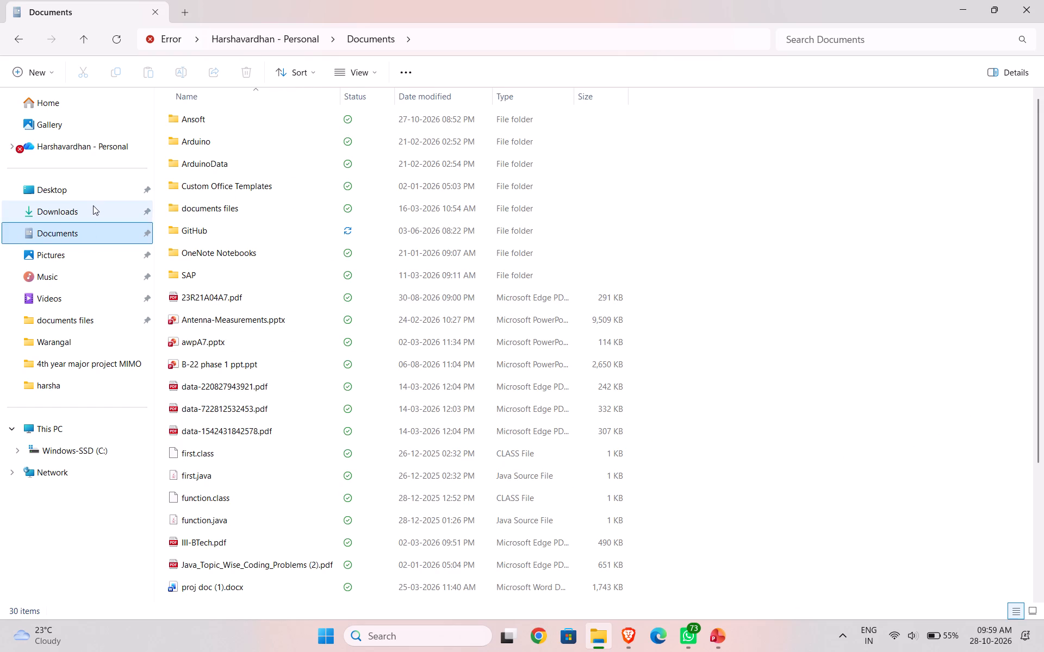
{"action": "scroll", "coordinate": [97, 191], "scroll_direction": "up", "scroll_amount": 2}
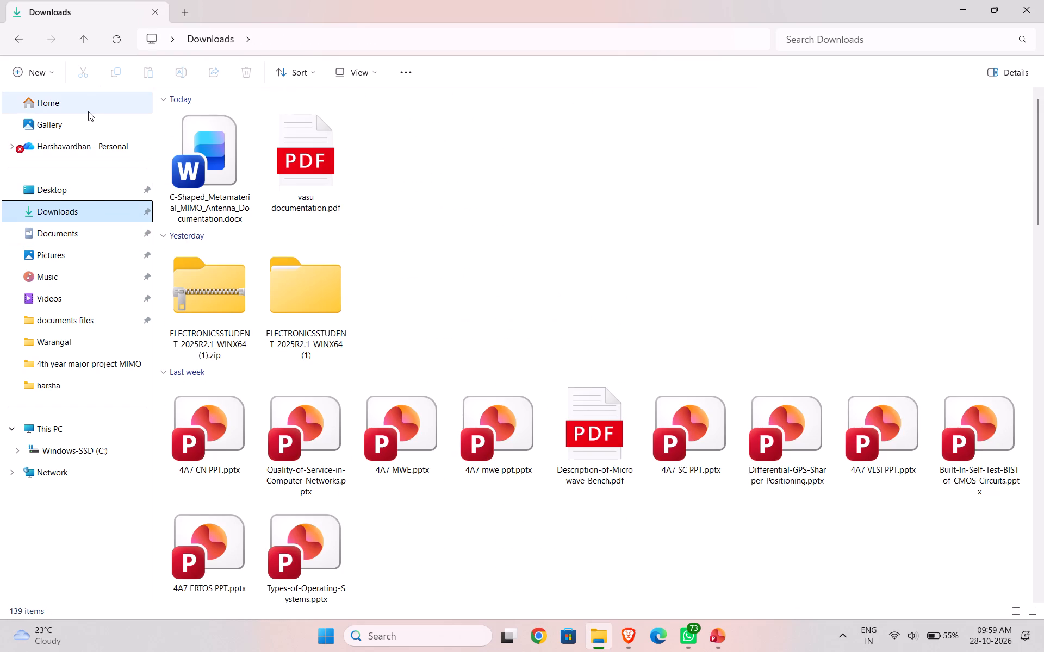
{"action": "left_click", "coordinate": [88, 111]}
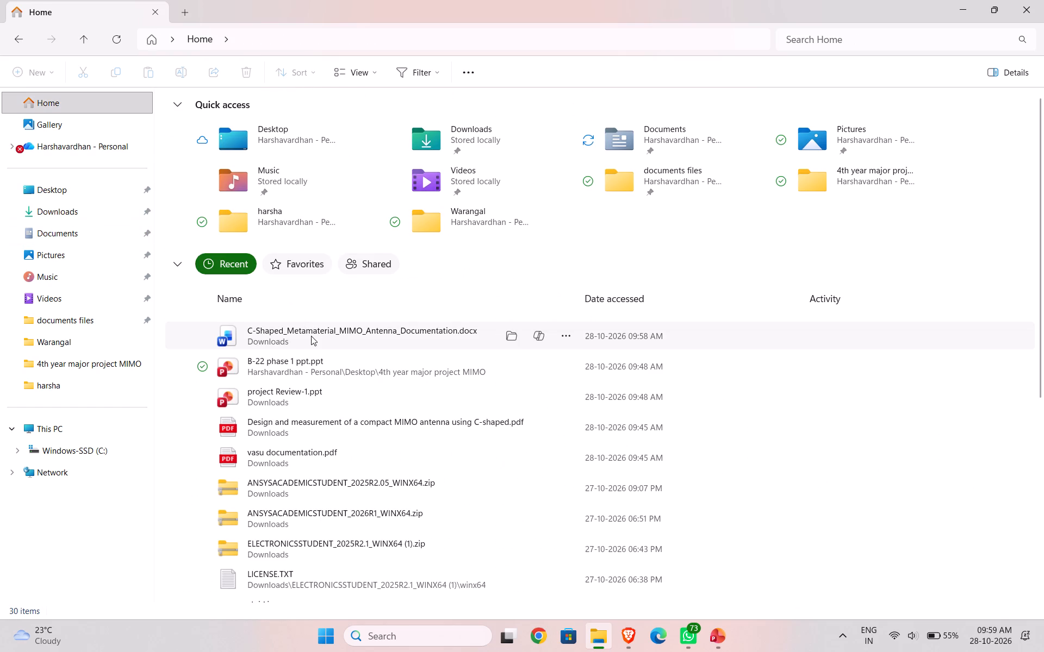
{"action": "double_click", "coordinate": [313, 338]}
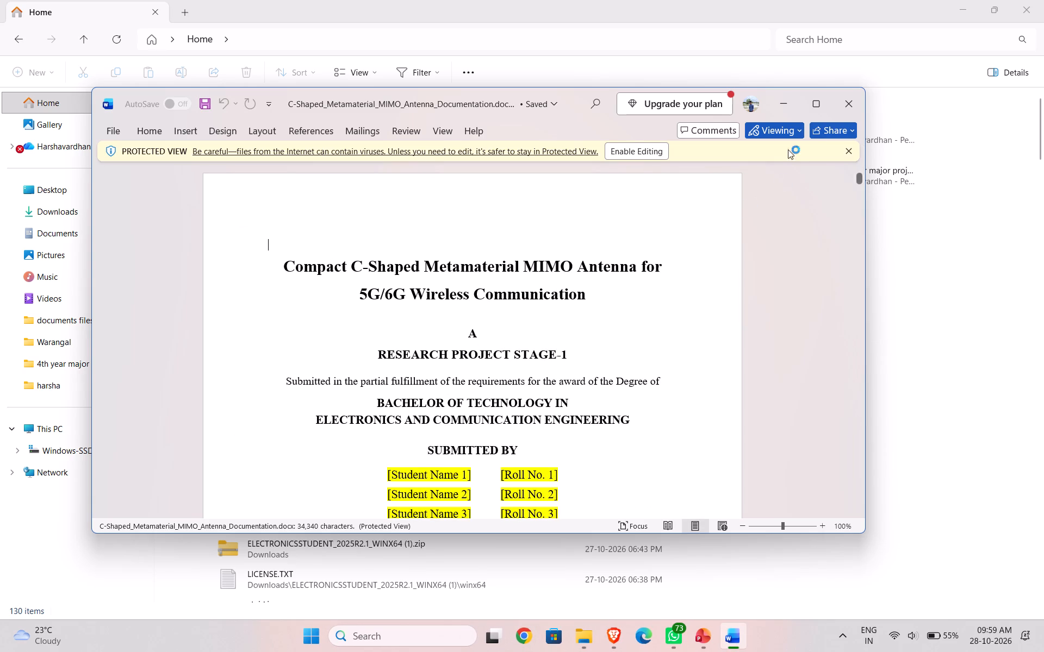
Maximize the document window and enable editing for the protected file.
{"action": "left_click", "coordinate": [807, 104]}
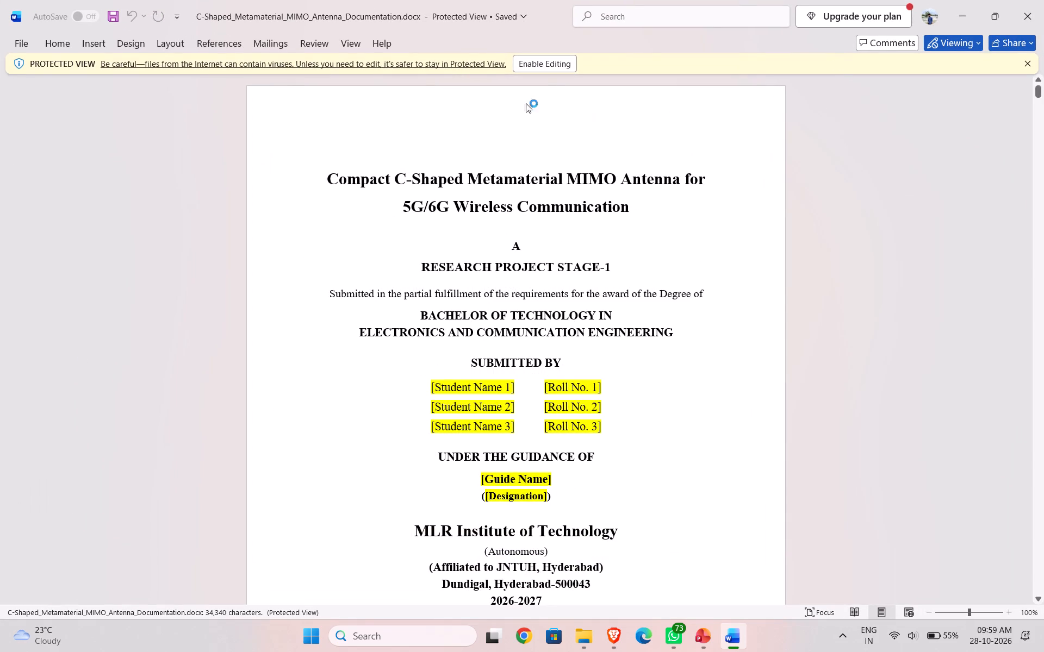
{"action": "left_click", "coordinate": [549, 65]}
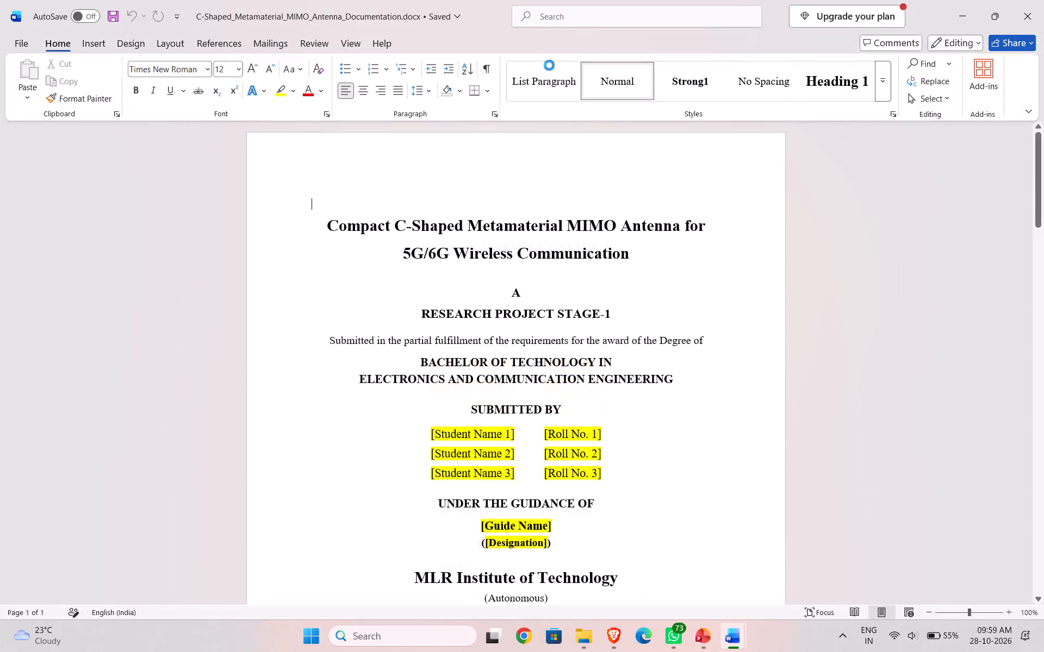
Review the Word document's front matter, from the title page through the Declaration to the Acknowledgement page.
{"action": "scroll", "coordinate": [549, 65], "scroll_direction": "down", "scroll_amount": 3}
{"action": "scroll", "coordinate": [551, 230], "scroll_direction": "down", "scroll_amount": 1}
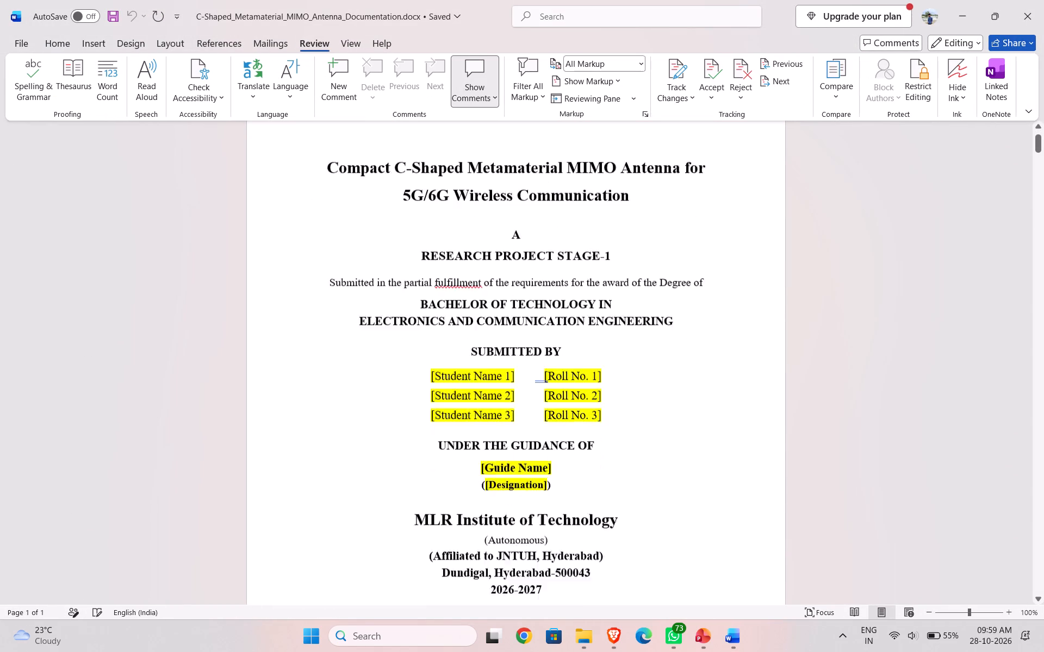
{"action": "scroll", "coordinate": [551, 230], "scroll_direction": "down", "scroll_amount": 1}
{"action": "scroll", "coordinate": [551, 230], "scroll_direction": "up", "scroll_amount": 2}
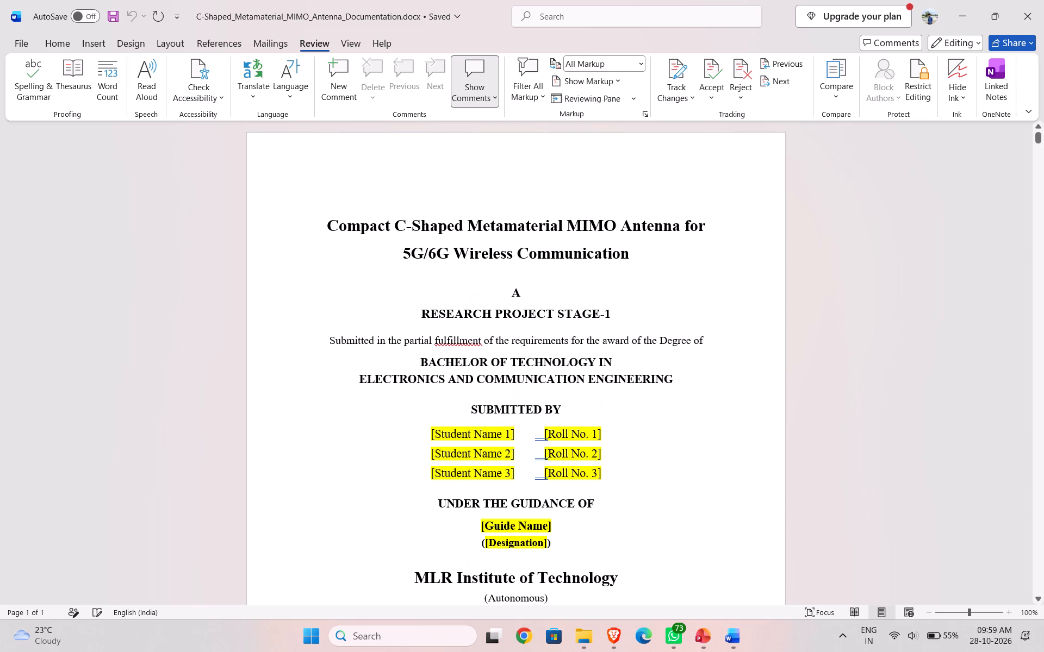
{"action": "scroll", "coordinate": [551, 230], "scroll_direction": "down", "scroll_amount": 2}
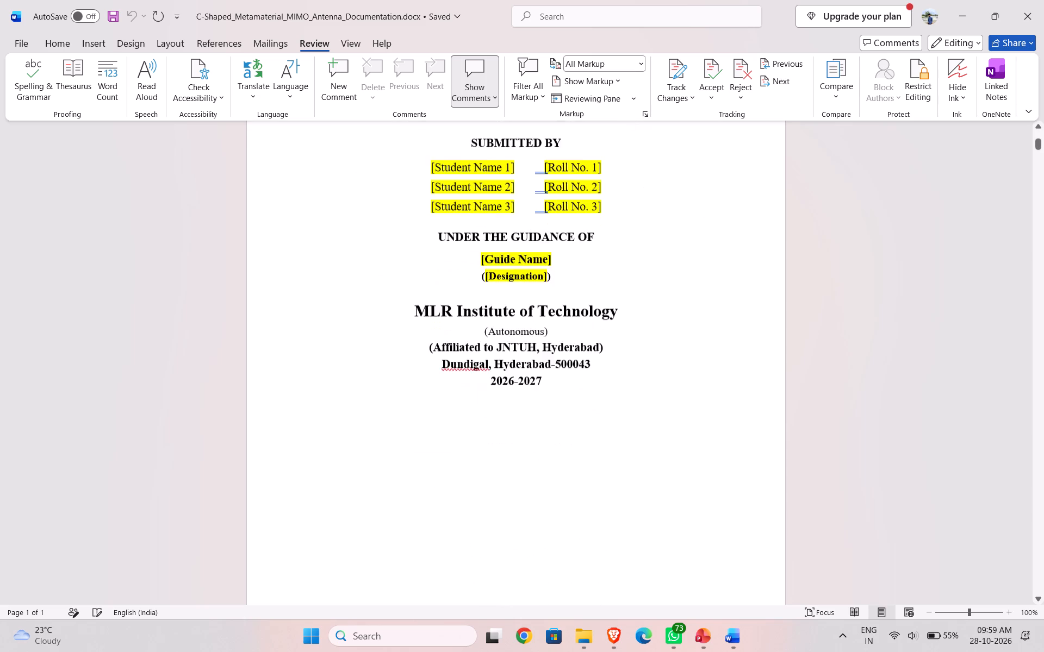
{"action": "scroll", "coordinate": [551, 230], "scroll_direction": "down", "scroll_amount": 7}
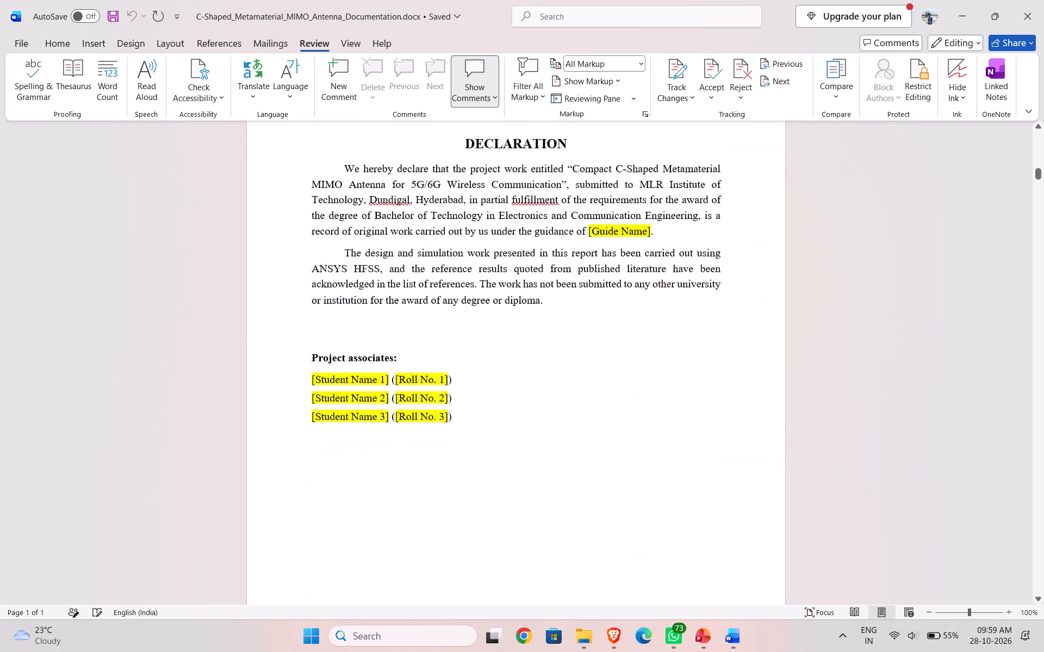
{"action": "scroll", "coordinate": [551, 230], "scroll_direction": "down", "scroll_amount": 2}
{"action": "scroll", "coordinate": [551, 230], "scroll_direction": "up", "scroll_amount": 3}
{"action": "scroll", "coordinate": [551, 230], "scroll_direction": "down", "scroll_amount": 3}
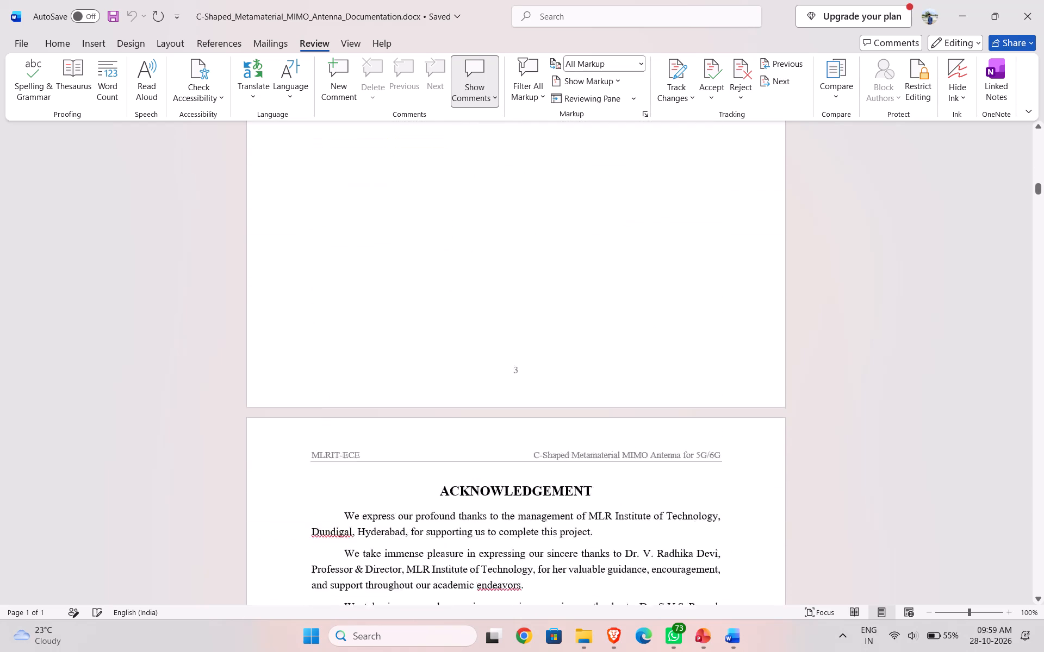
{"action": "scroll", "coordinate": [551, 230], "scroll_direction": "down", "scroll_amount": 8}
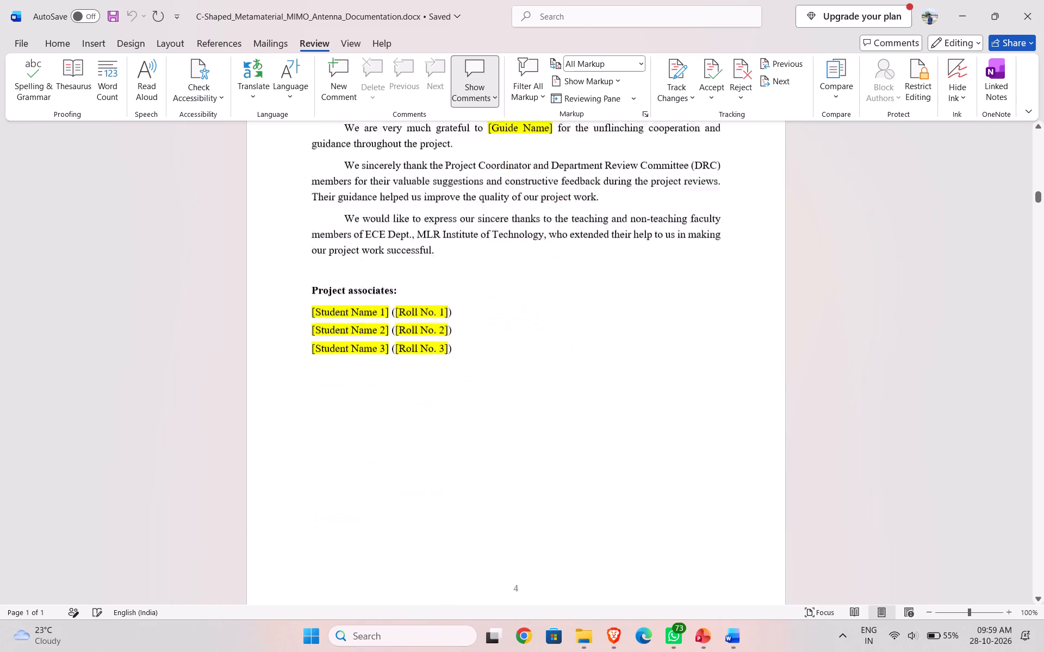
Review the Abstract, table of contents and List of Figures, and return to the title page.
{"action": "scroll", "coordinate": [551, 230], "scroll_direction": "down", "scroll_amount": 6}
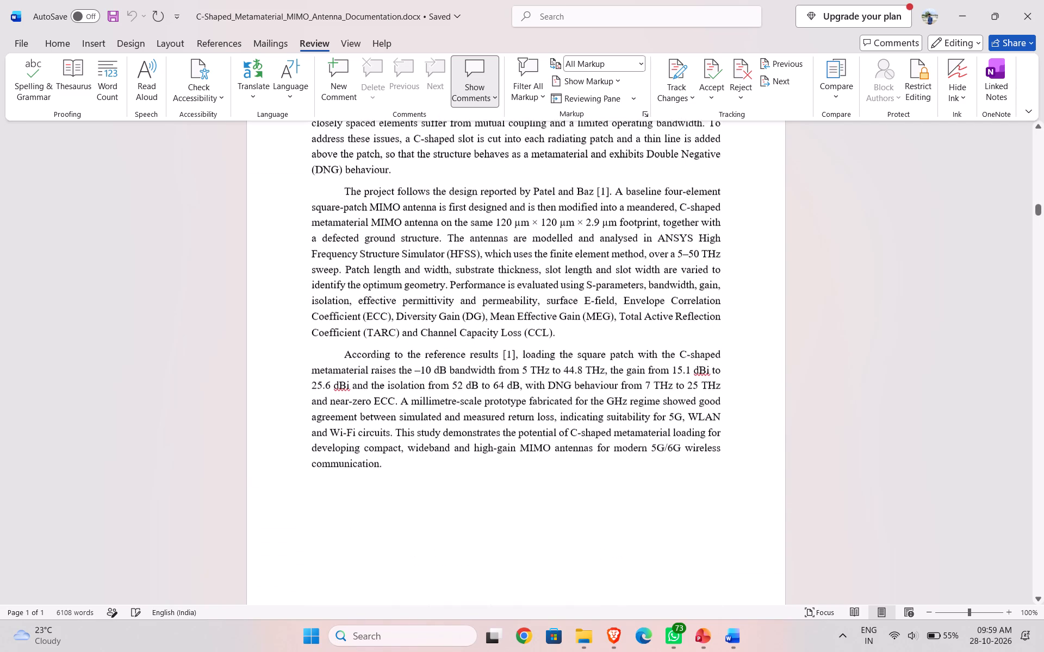
{"action": "scroll", "coordinate": [551, 230], "scroll_direction": "down", "scroll_amount": 5}
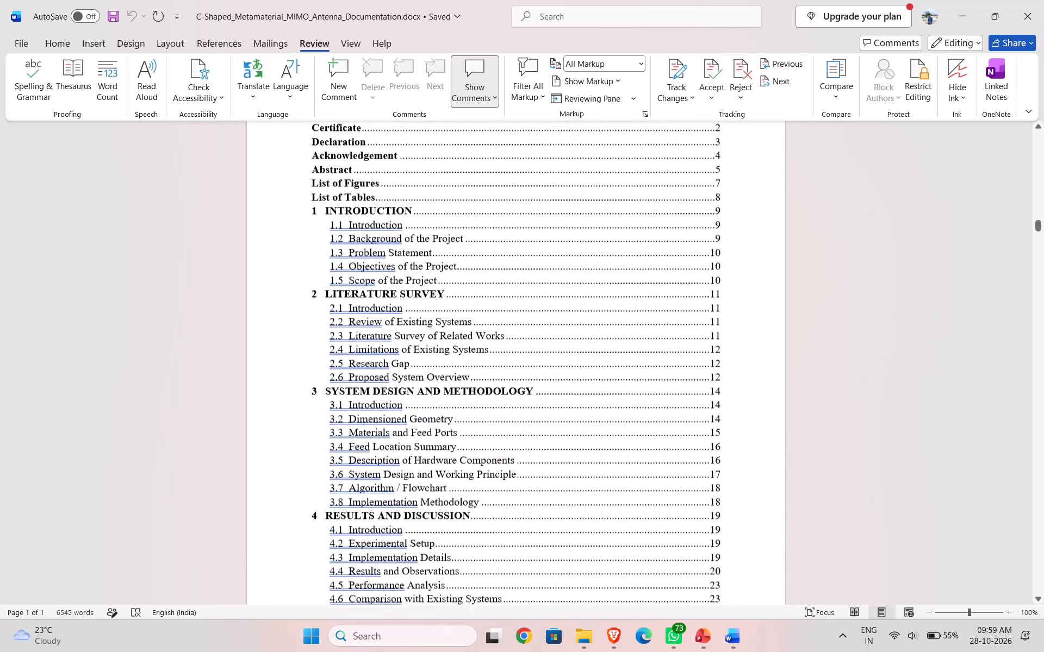
{"action": "scroll", "coordinate": [551, 230], "scroll_direction": "down", "scroll_amount": 3}
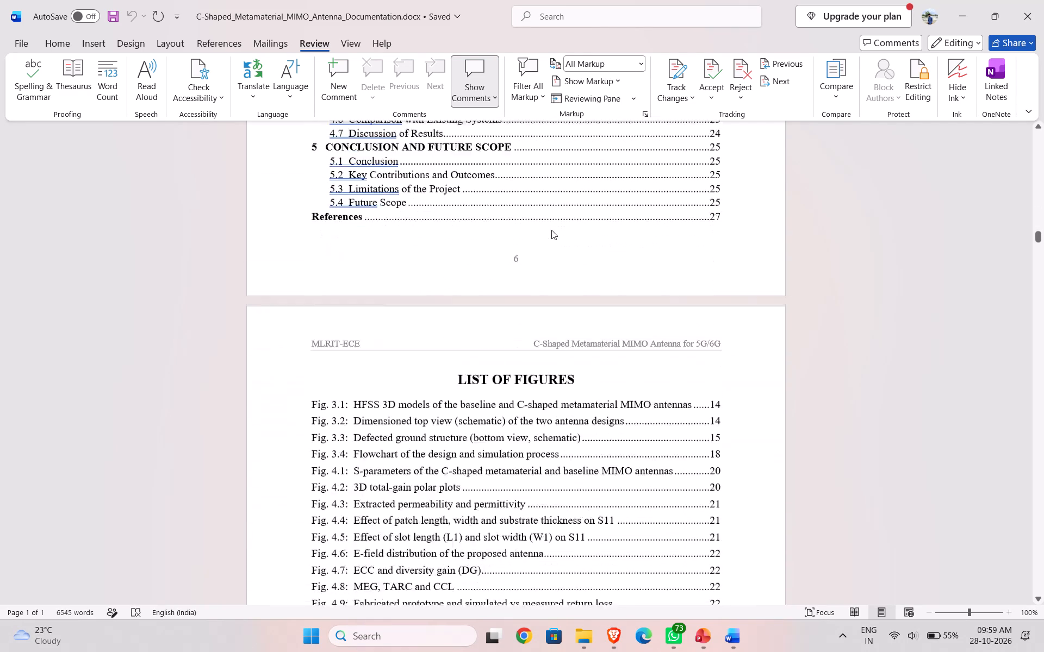
{"action": "scroll", "coordinate": [551, 230], "scroll_direction": "down", "scroll_amount": 4}
{"action": "scroll", "coordinate": [551, 230], "scroll_direction": "up", "scroll_amount": 3}
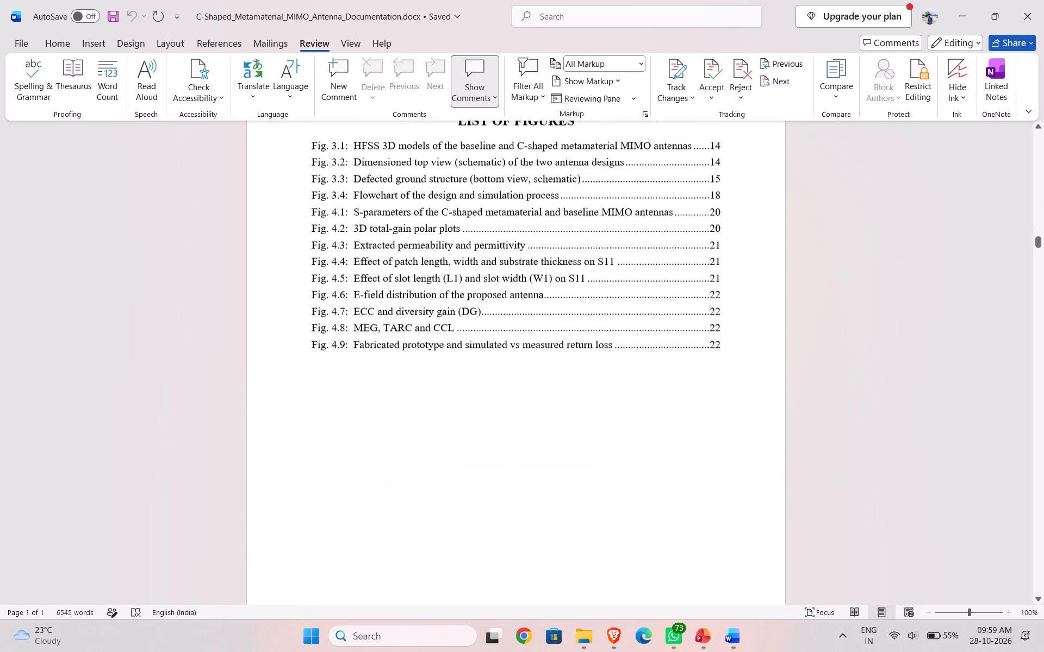
{"action": "scroll", "coordinate": [551, 230], "scroll_direction": "up", "scroll_amount": 5}
{"action": "scroll", "coordinate": [587, 386], "scroll_direction": "up", "scroll_amount": 6}
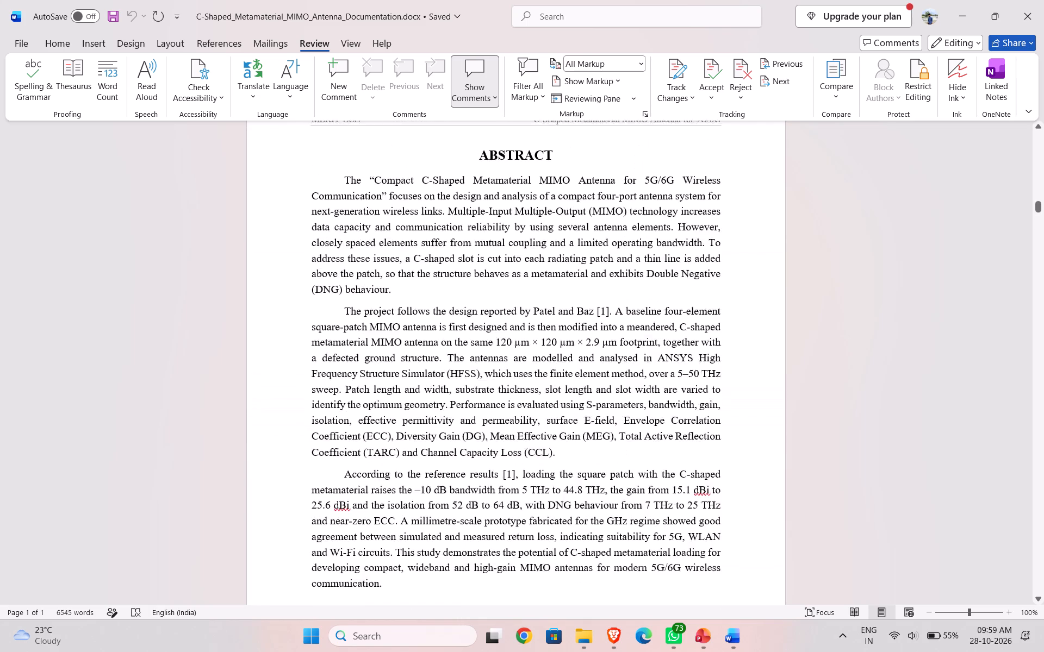
{"action": "scroll", "coordinate": [587, 386], "scroll_direction": "up", "scroll_amount": 14}
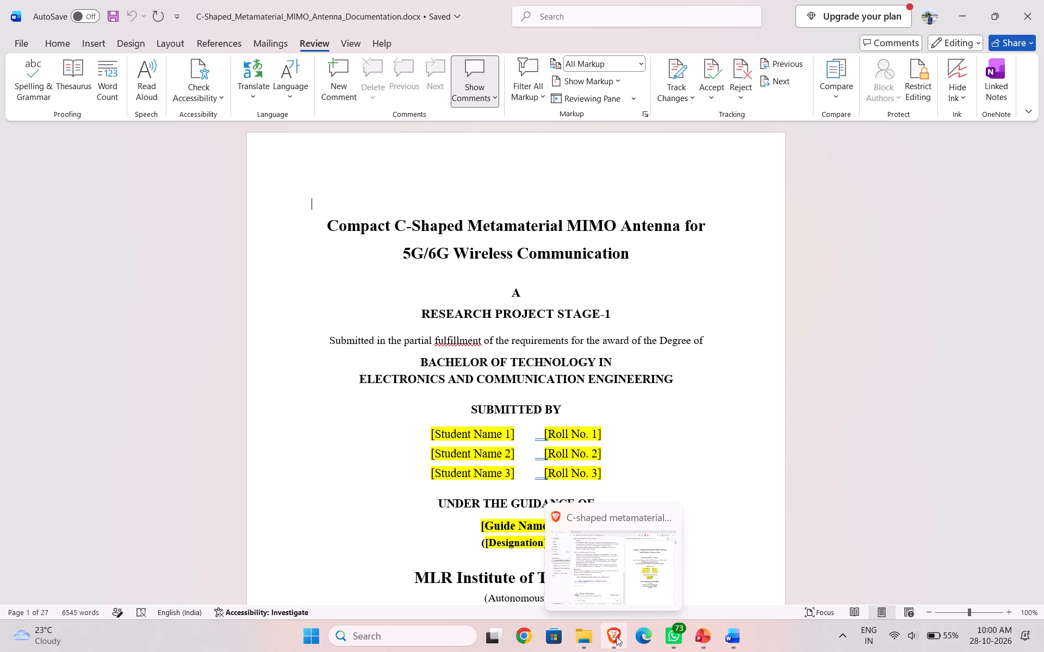
Switch to File Explorer and open the sample report vasu documentation.pdf from the recent files.
{"action": "left_click", "coordinate": [582, 635]}
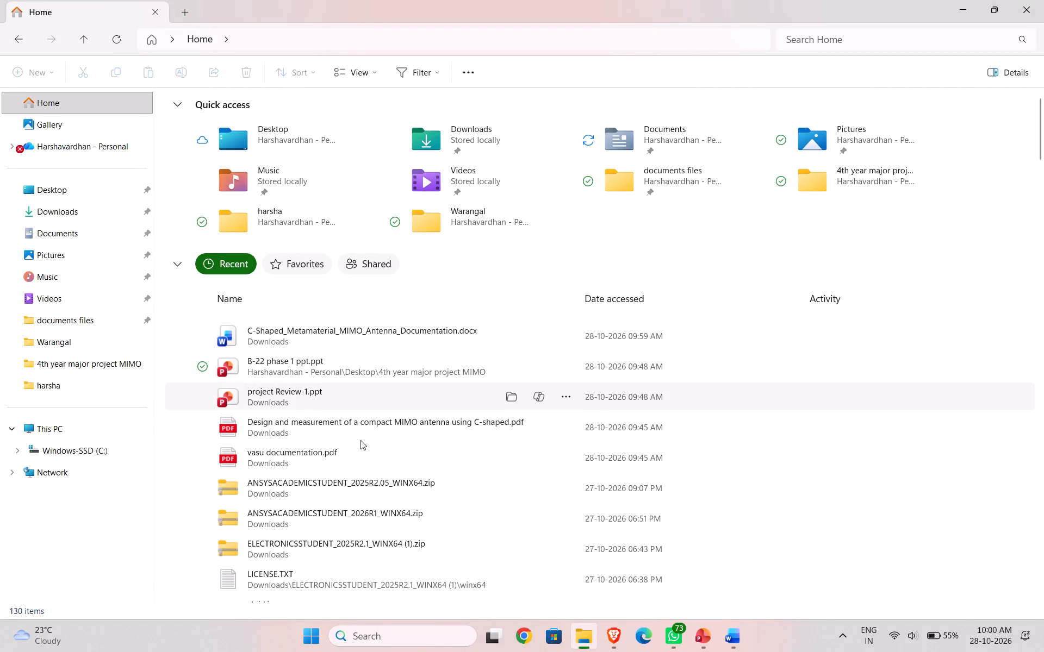
{"action": "double_click", "coordinate": [362, 449]}
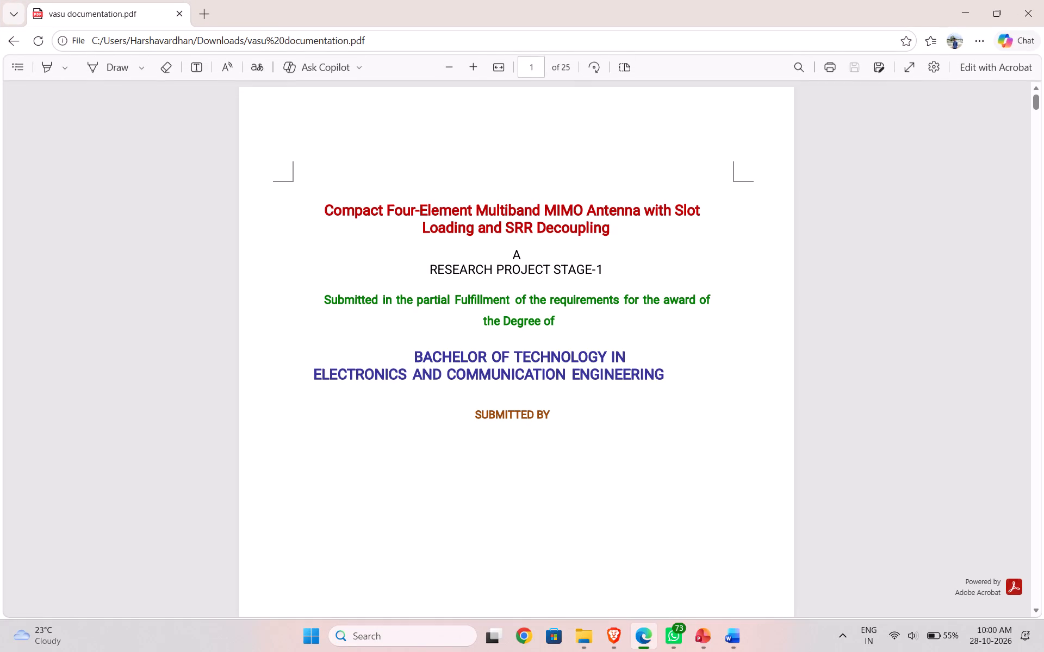
Examine the sample PDF's two cover pages for the layout and colours of the title, student, guide and institute details.
{"action": "scroll", "coordinate": [551, 312], "scroll_direction": "down", "scroll_amount": 10}
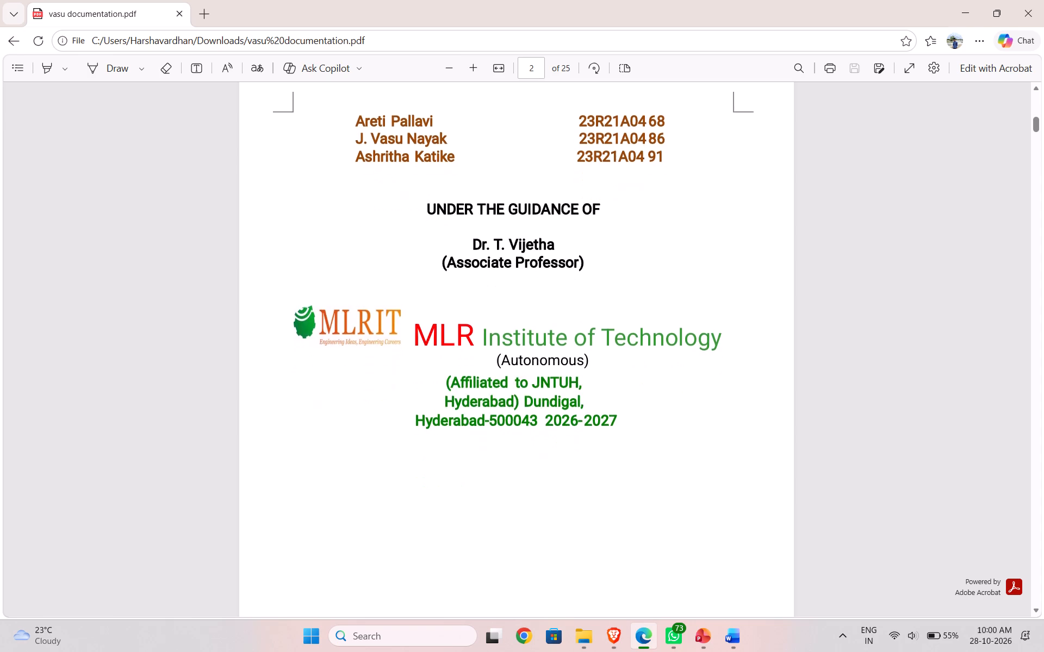
{"action": "scroll", "coordinate": [551, 312], "scroll_direction": "down", "scroll_amount": 1}
{"action": "scroll", "coordinate": [551, 312], "scroll_direction": "up", "scroll_amount": 3}
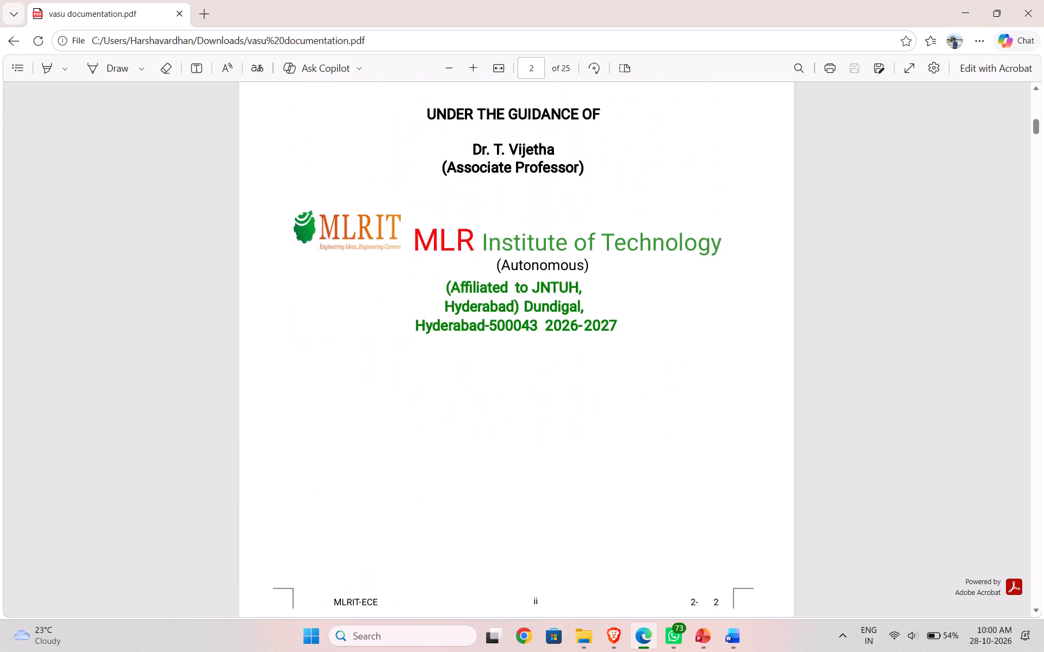
{"action": "scroll", "coordinate": [551, 312], "scroll_direction": "up", "scroll_amount": 6}
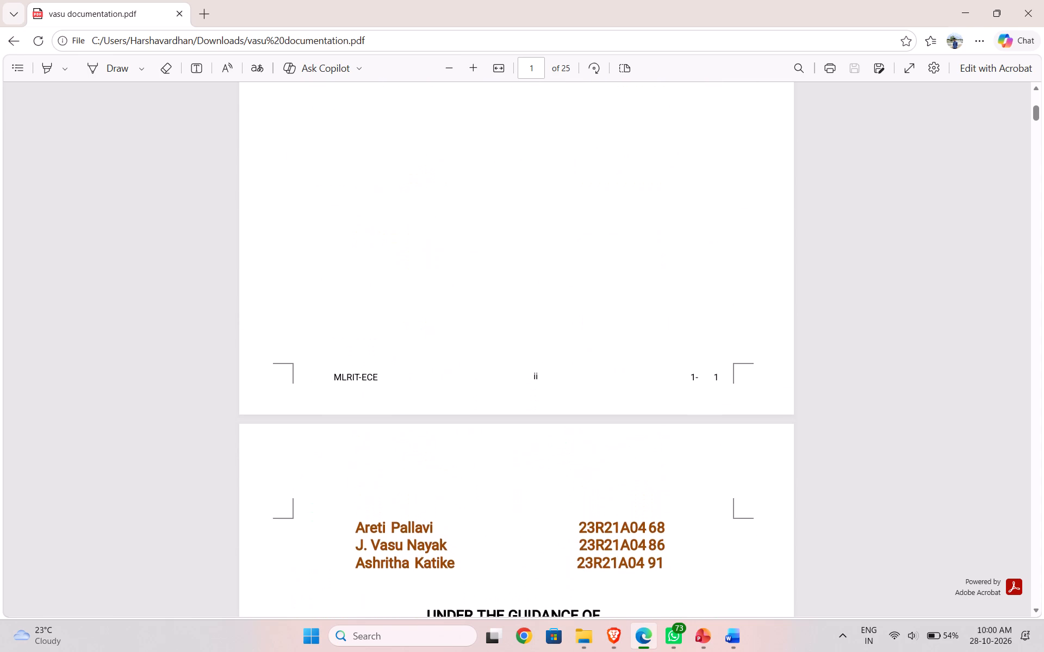
{"action": "scroll", "coordinate": [551, 312], "scroll_direction": "up", "scroll_amount": 1}
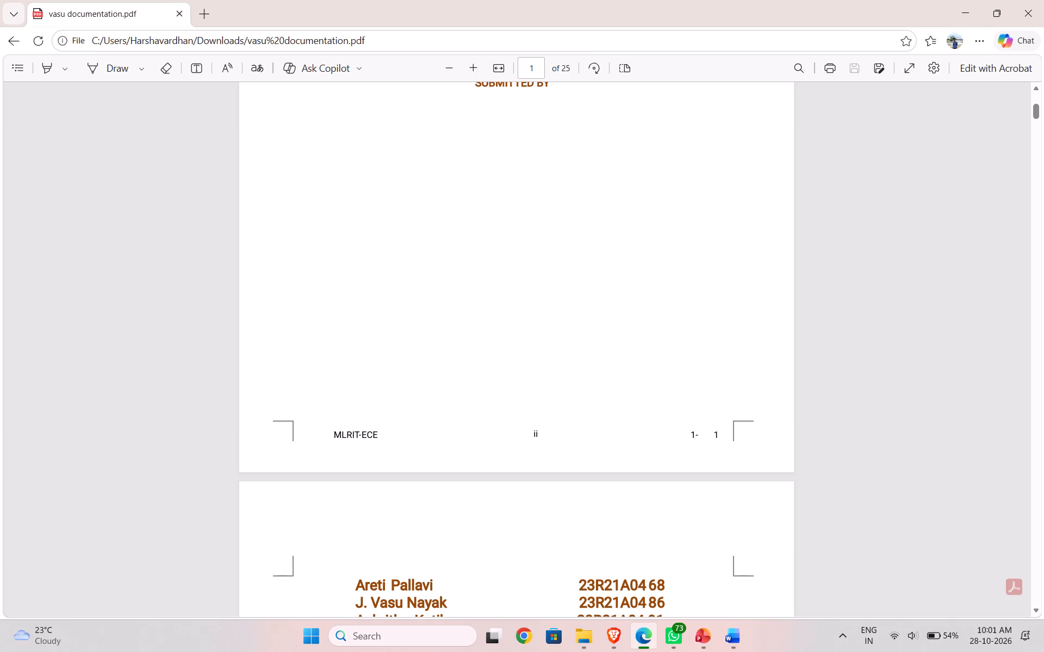
{"action": "scroll", "coordinate": [551, 312], "scroll_direction": "up", "scroll_amount": 6}
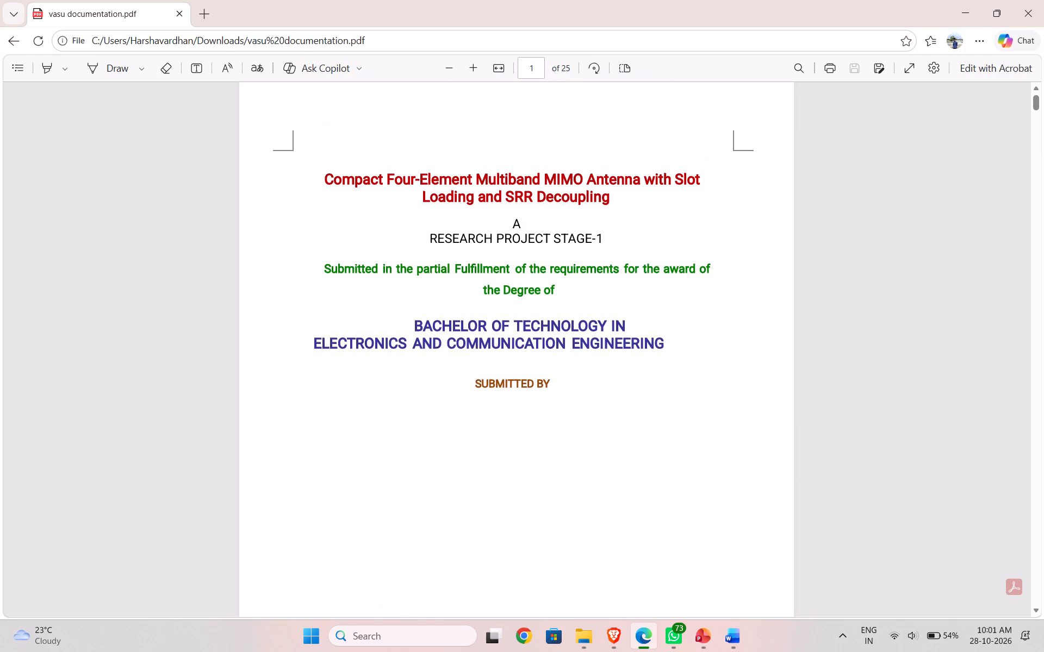
Examine the sample PDF's front matter format, including the cover, Acknowledgement, Abstract, contents table and List of Figures.
{"action": "scroll", "coordinate": [551, 312], "scroll_direction": "down", "scroll_amount": 8}
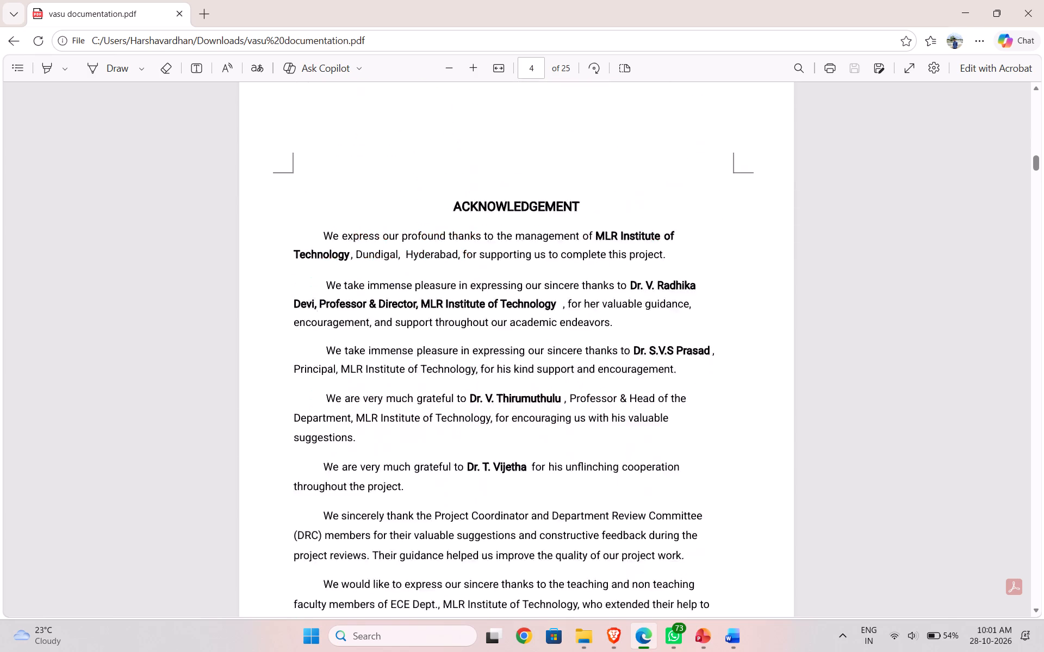
{"action": "scroll", "coordinate": [551, 312], "scroll_direction": "down", "scroll_amount": 9}
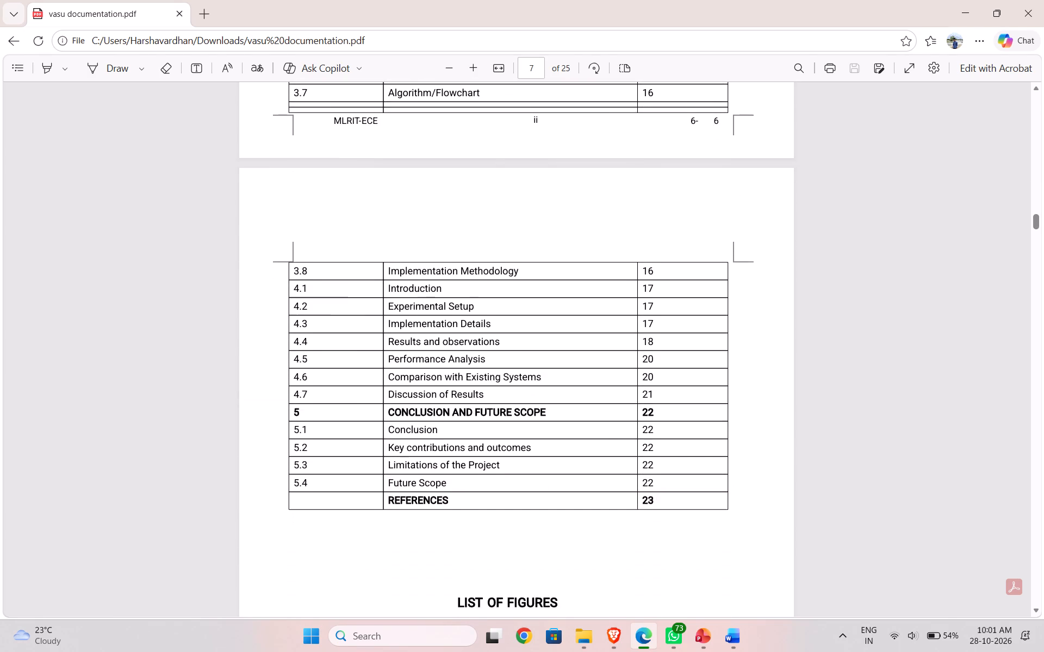
{"action": "scroll", "coordinate": [551, 312], "scroll_direction": "down", "scroll_amount": 4}
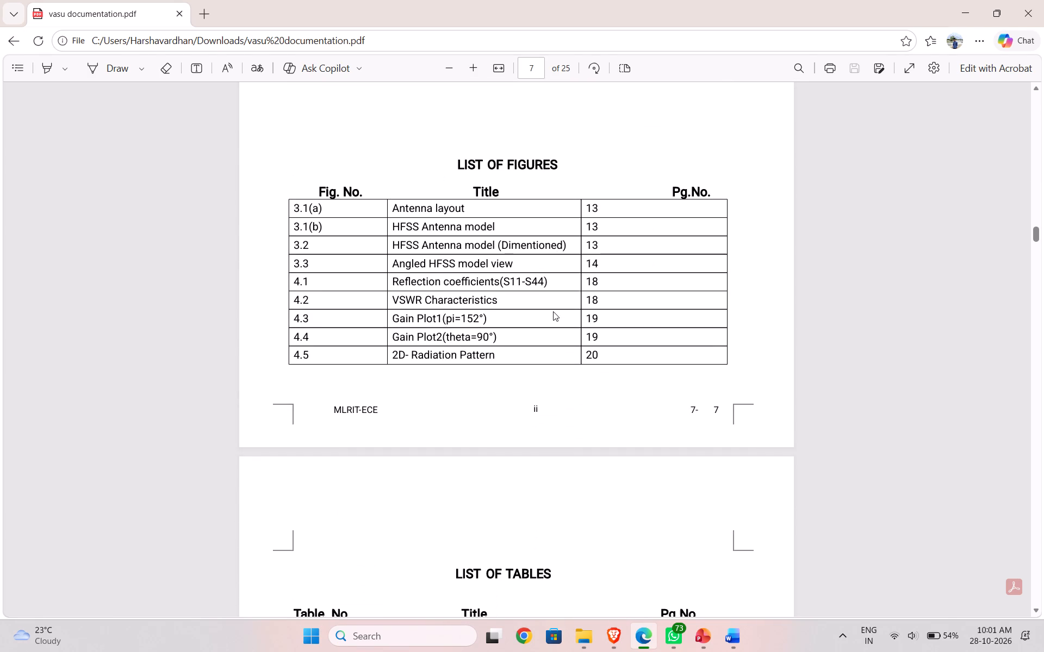
{"action": "scroll", "coordinate": [553, 311], "scroll_direction": "up", "scroll_amount": 6}
{"action": "scroll", "coordinate": [553, 311], "scroll_direction": "up", "scroll_amount": 15}
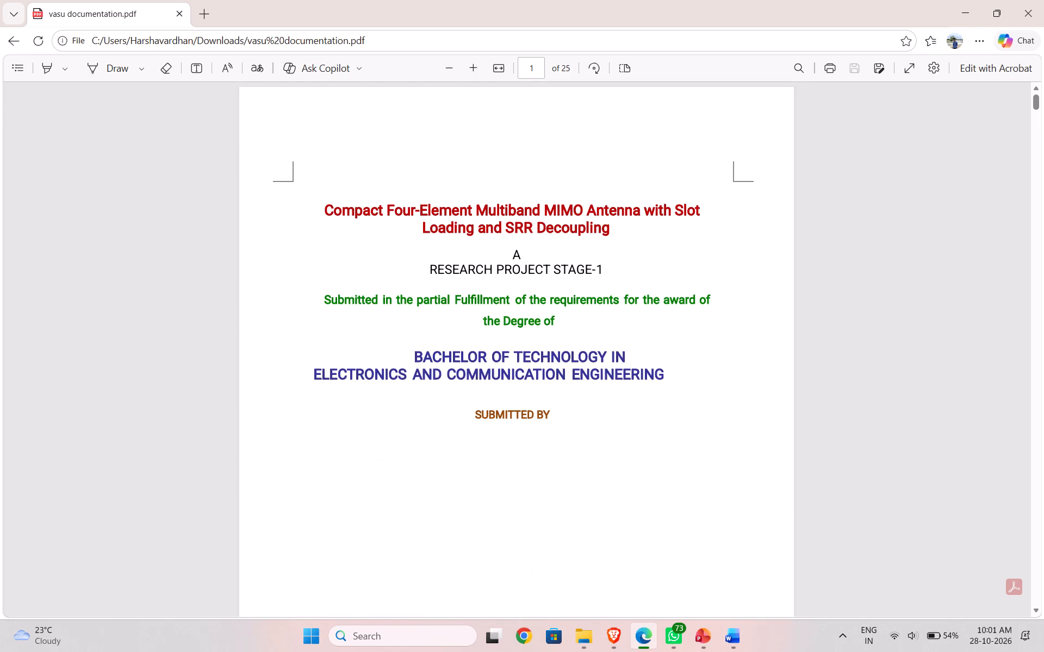
{"action": "left_click_drag", "start_coordinate": [556, 319], "coordinate": [467, 328]}
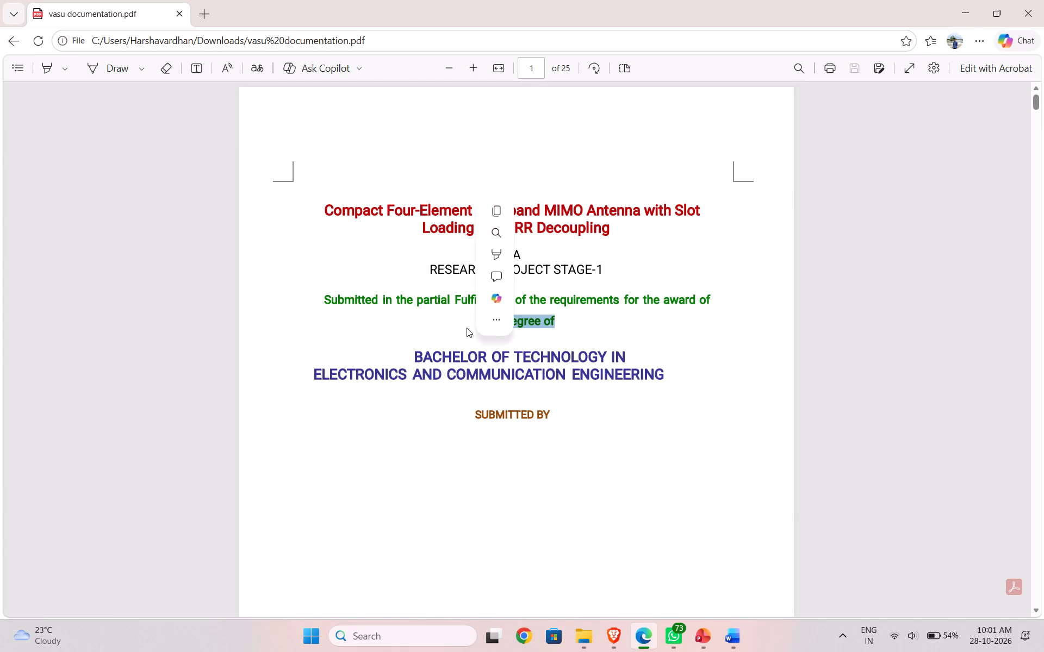
{"action": "left_click", "coordinate": [429, 330]}
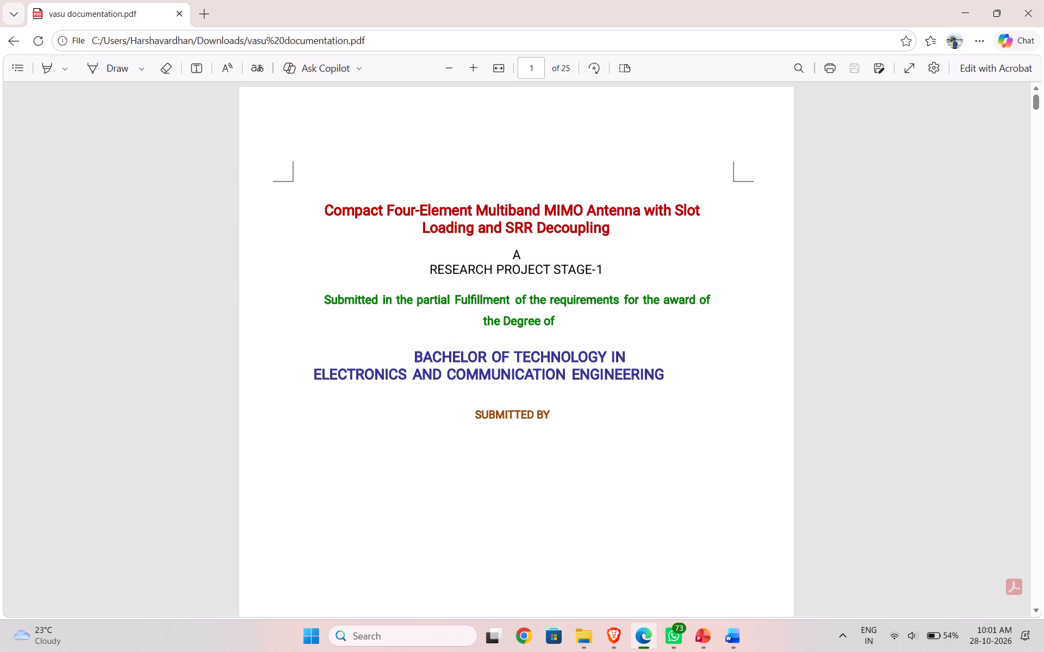
{"action": "scroll", "coordinate": [505, 325], "scroll_direction": "down", "scroll_amount": 1}
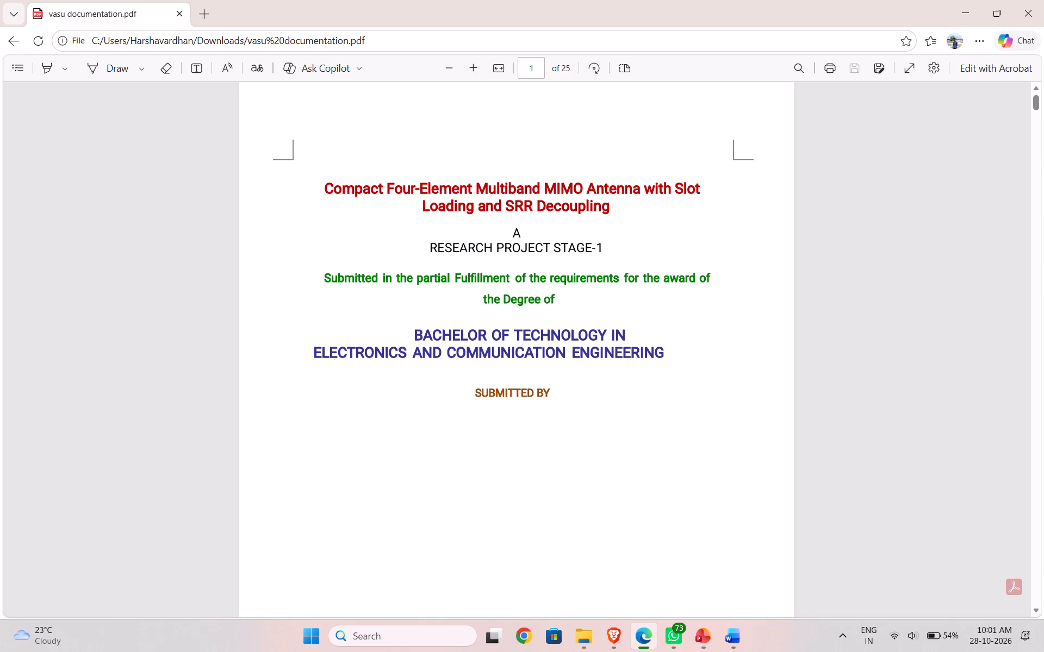
{"action": "scroll", "coordinate": [505, 325], "scroll_direction": "up", "scroll_amount": 2}
{"action": "scroll", "coordinate": [505, 325], "scroll_direction": "down", "scroll_amount": 7}
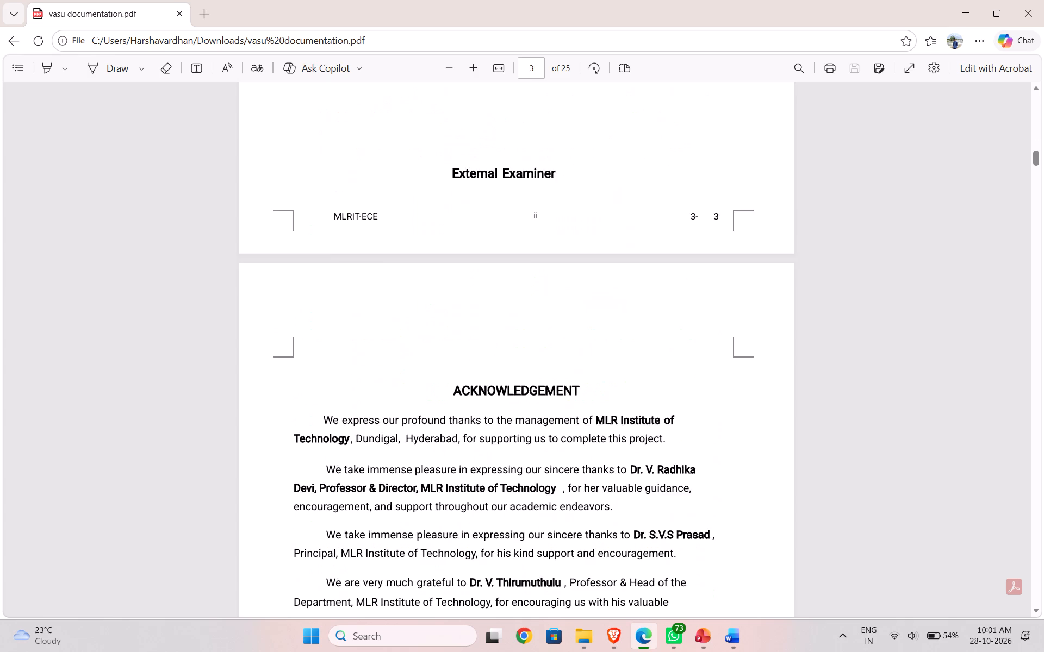
{"action": "scroll", "coordinate": [505, 325], "scroll_direction": "down", "scroll_amount": 3}
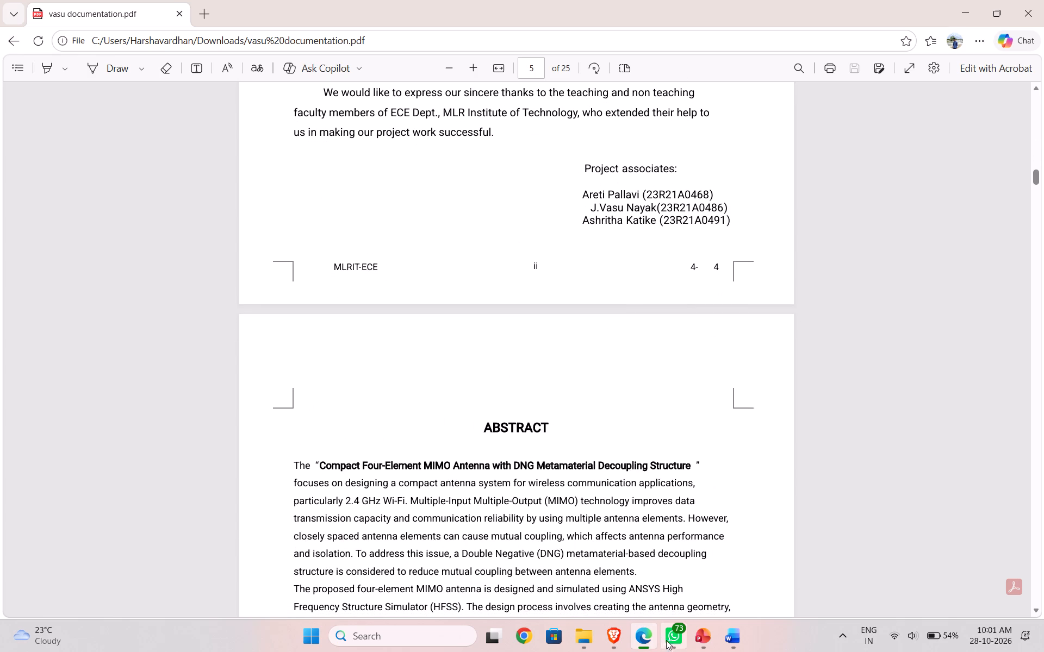
Switch to File Explorer and look through the recent files list.
{"action": "left_click", "coordinate": [585, 642]}
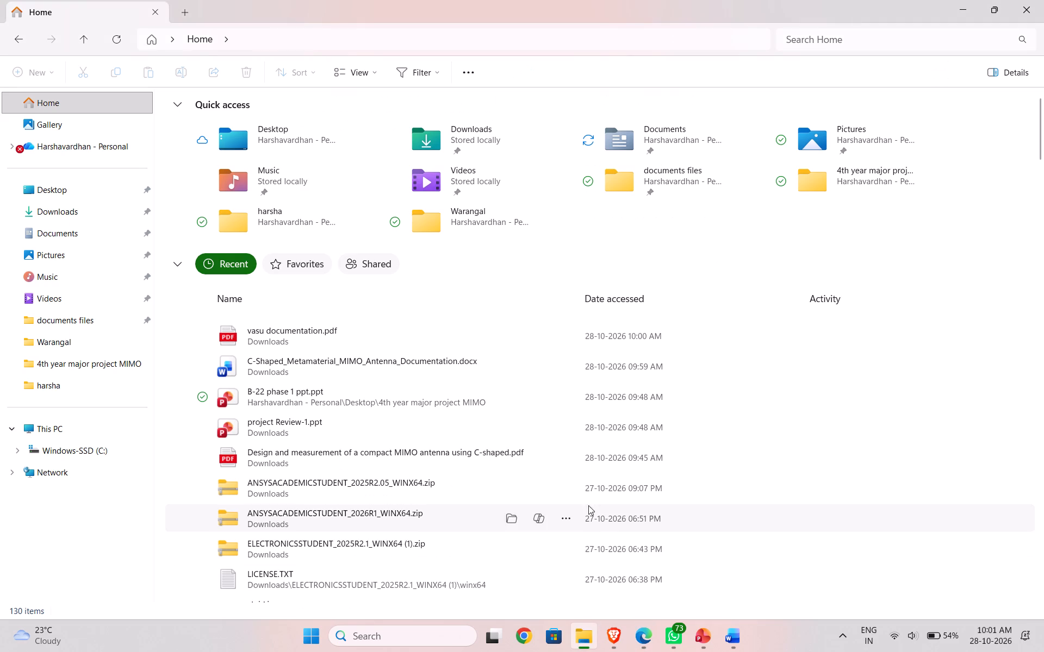
{"action": "scroll", "coordinate": [480, 379], "scroll_direction": "down", "scroll_amount": 2}
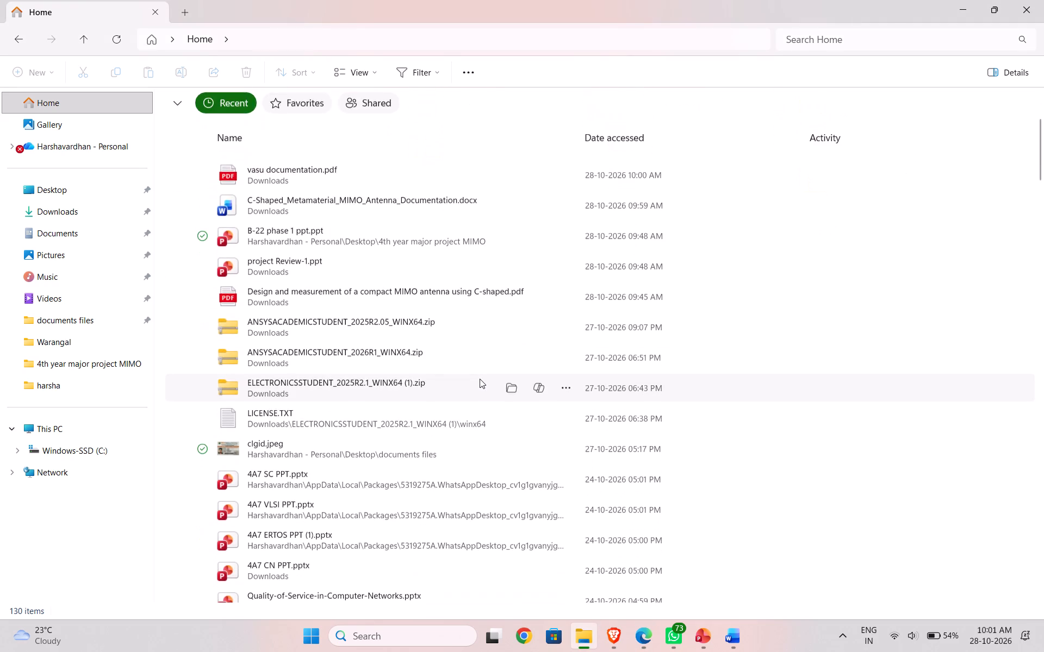
{"action": "scroll", "coordinate": [480, 379], "scroll_direction": "down", "scroll_amount": 2}
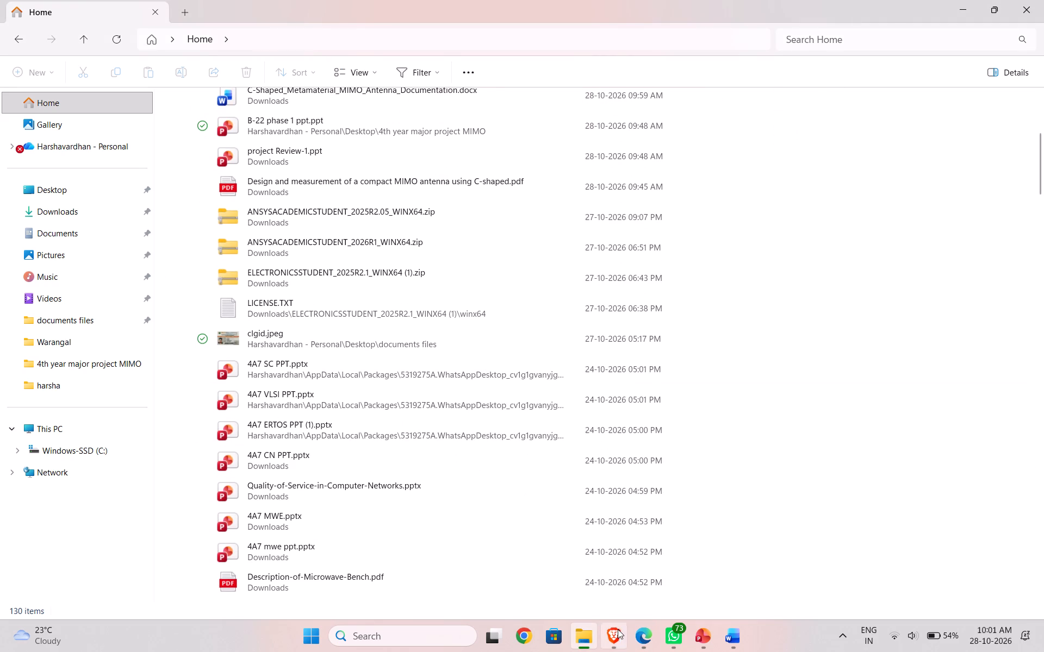
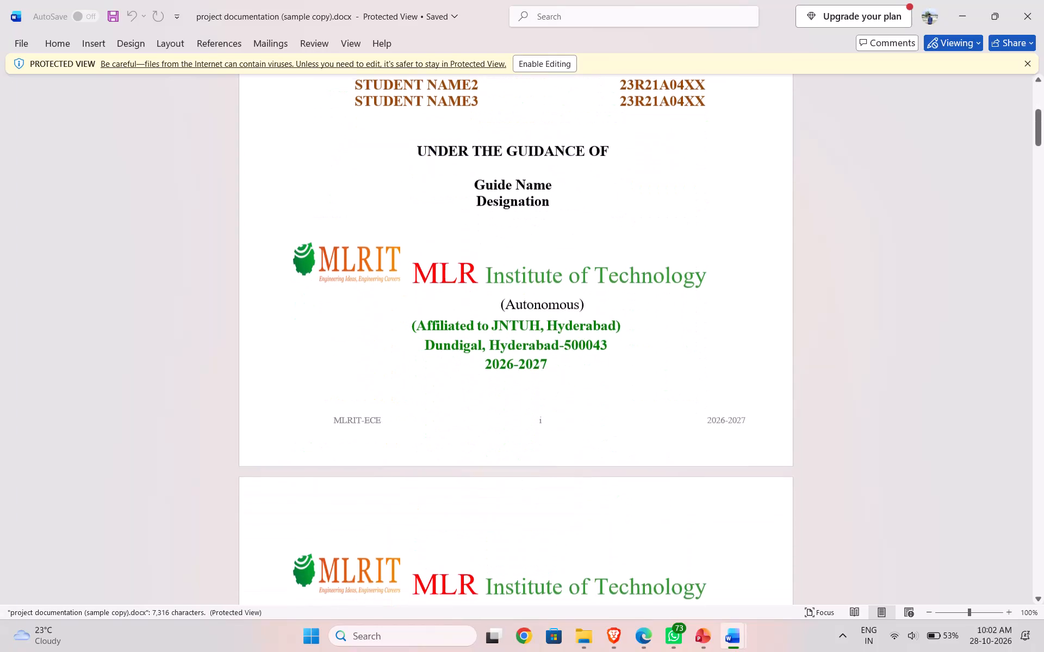
Arrange the sample copy document side by side with the C-shaped antenna report.
{"action": "scroll", "coordinate": [668, 404], "scroll_direction": "up", "scroll_amount": 3}
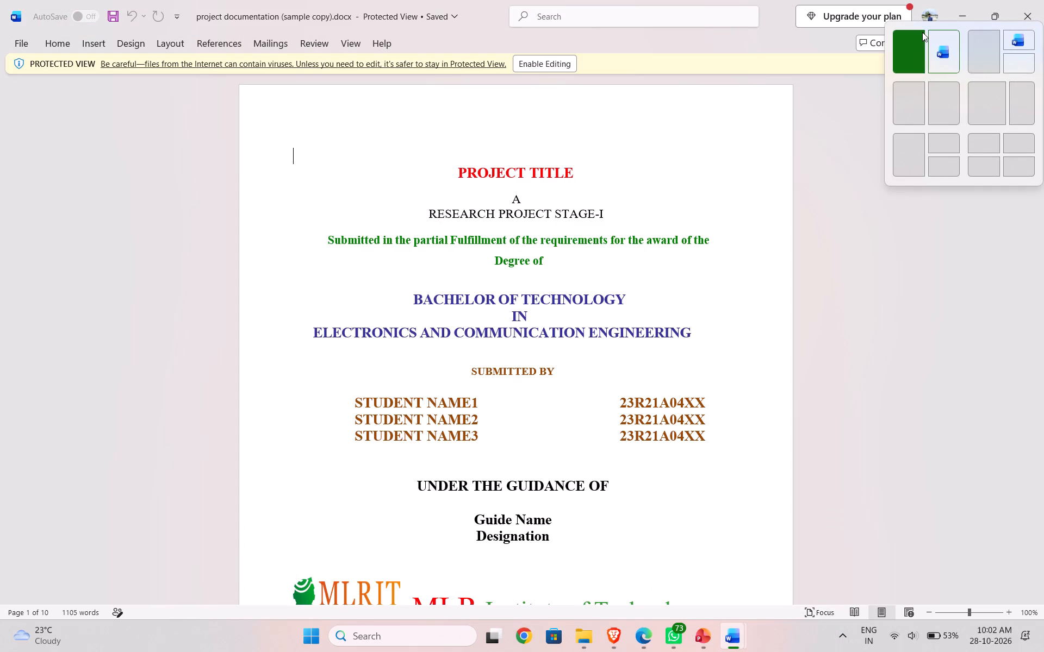
{"action": "left_click", "coordinate": [906, 45]}
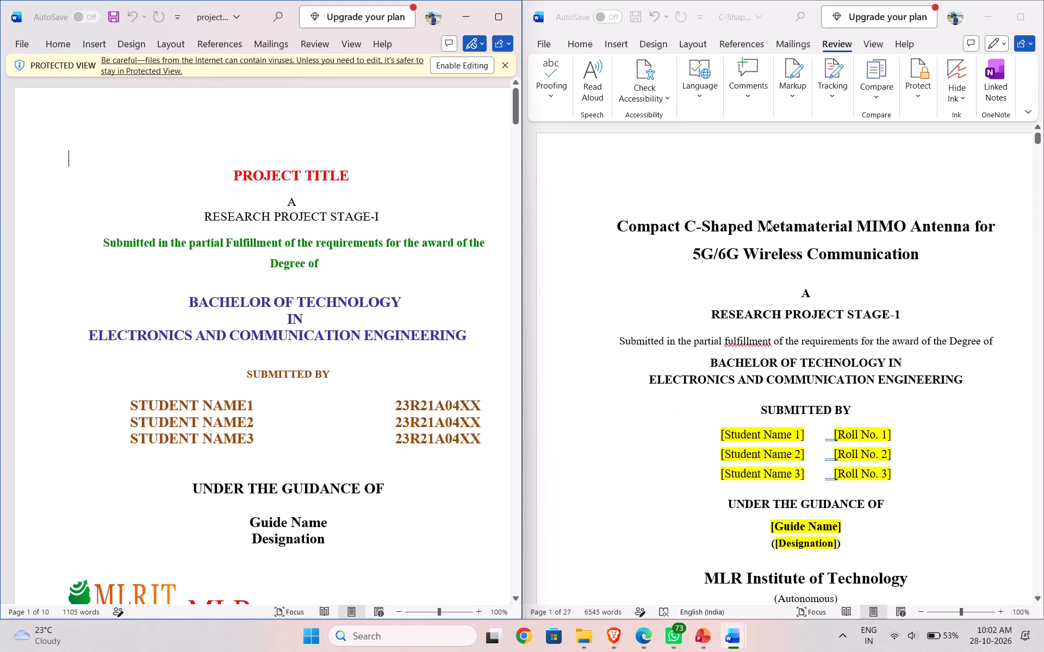
Copy the full title "Compact C-Shaped Metamaterial MIMO Antenna for 5G/6G Wireless Communication" from the antenna report's cover page.
{"action": "left_click", "coordinate": [920, 256]}
{"action": "left_click_drag", "start_coordinate": [920, 256], "coordinate": [624, 210]}
{"action": "key", "text": "ctrl+c"}
{"action": "left_click", "coordinate": [661, 247]}
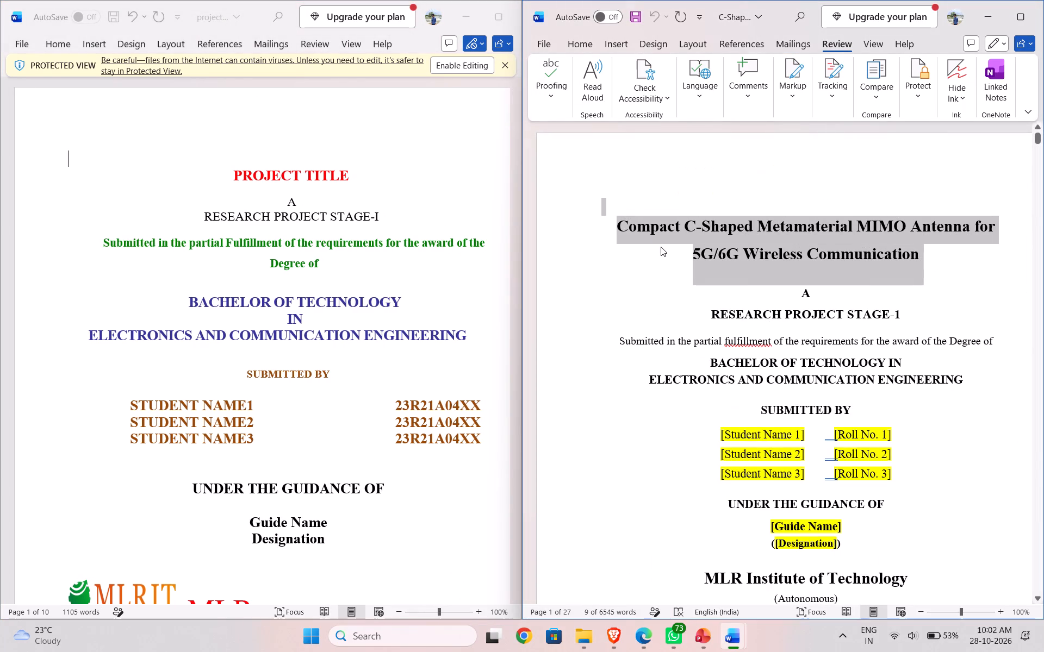
{"action": "left_click_drag", "start_coordinate": [919, 256], "coordinate": [771, 235]}
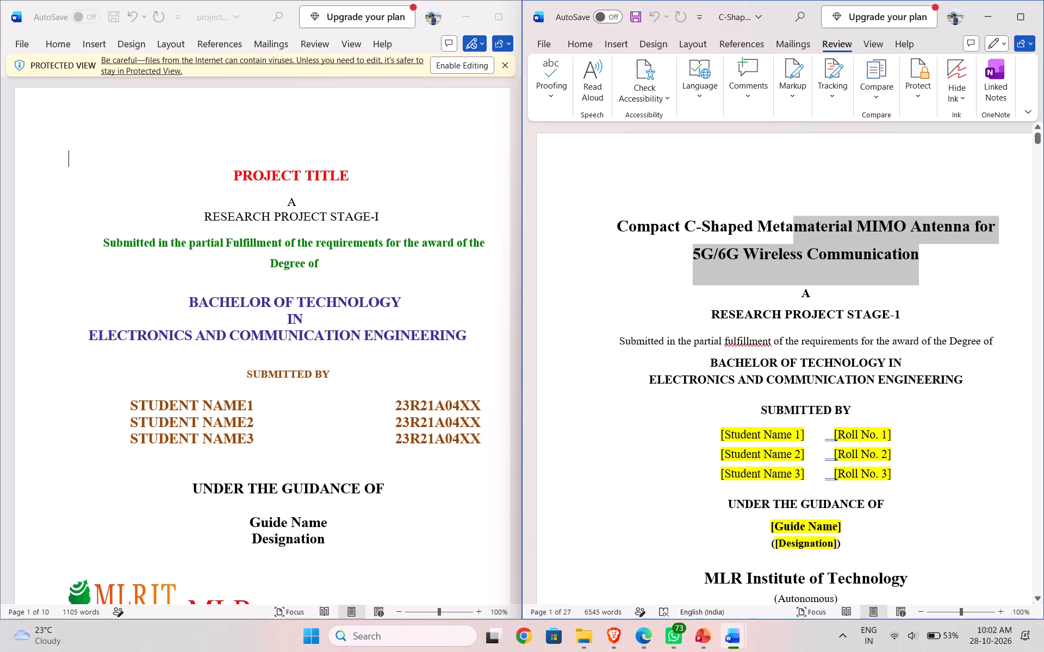
{"action": "left_click_drag", "start_coordinate": [771, 235], "coordinate": [624, 222]}
{"action": "key", "text": "ctrl+c"}
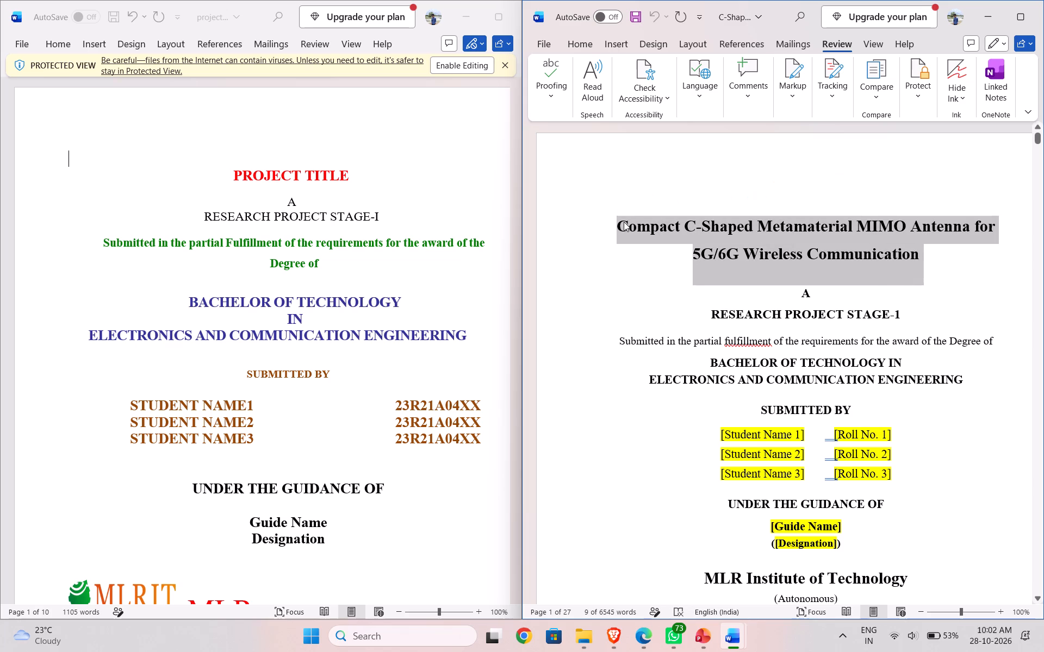
Enable editing of the protected sample copy document and place its window back beside the antenna report.
{"action": "left_click", "coordinate": [352, 173]}
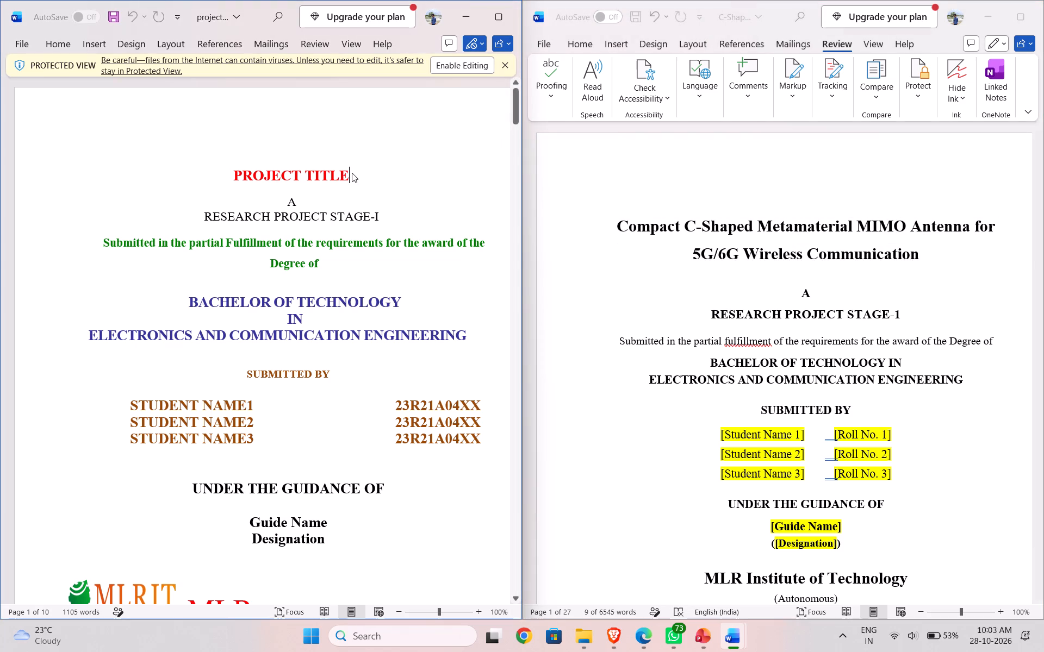
{"action": "key", "text": "BackSpace"}
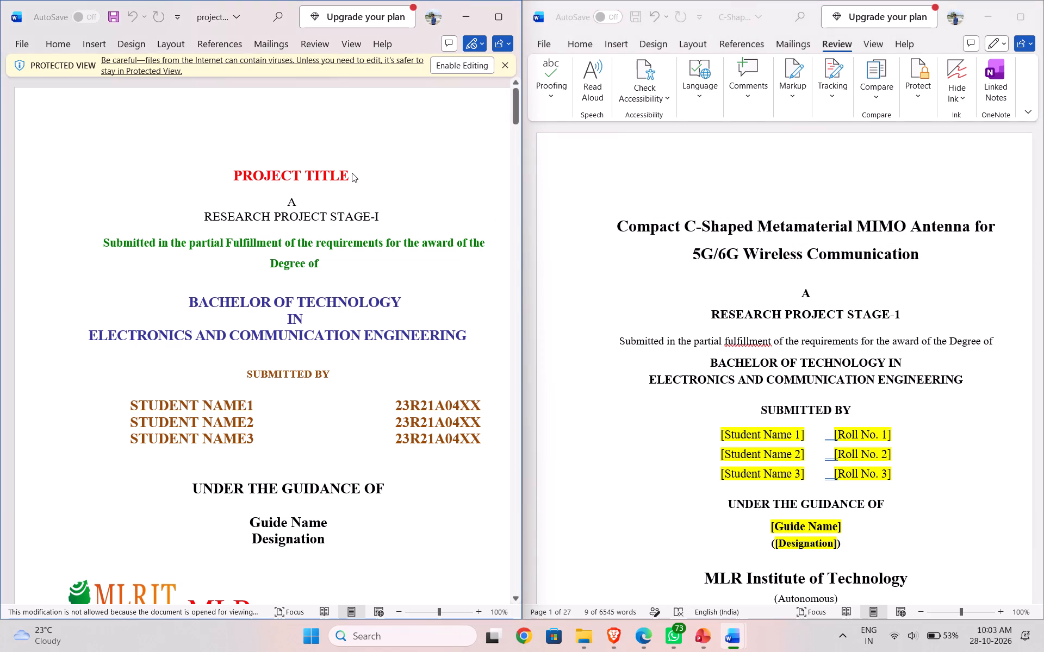
{"action": "left_click", "coordinate": [457, 64]}
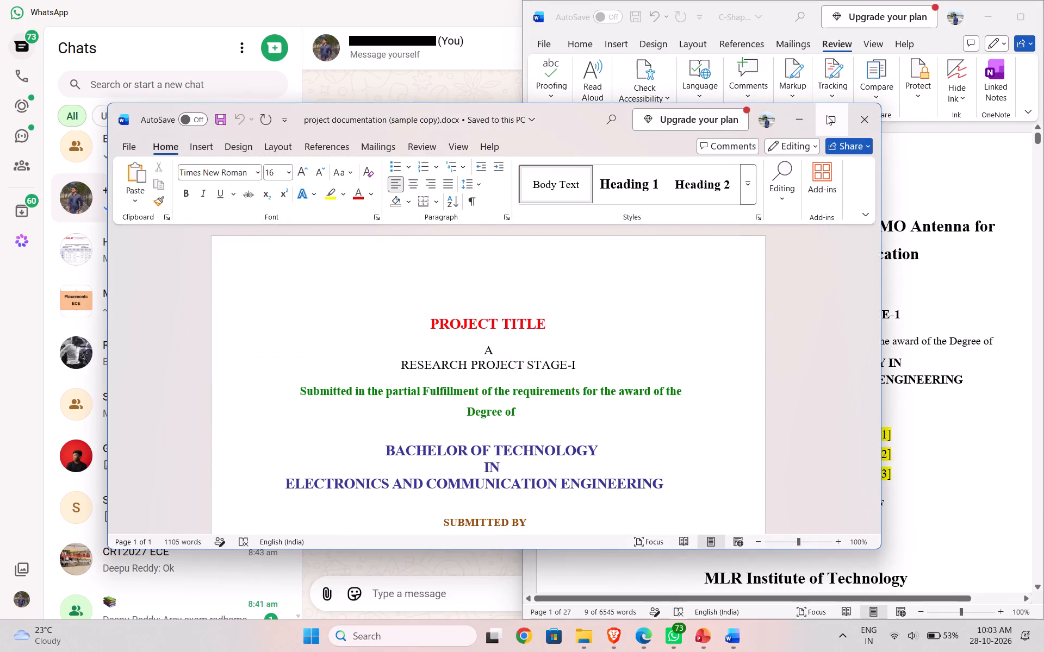
{"action": "left_click", "coordinate": [776, 148]}
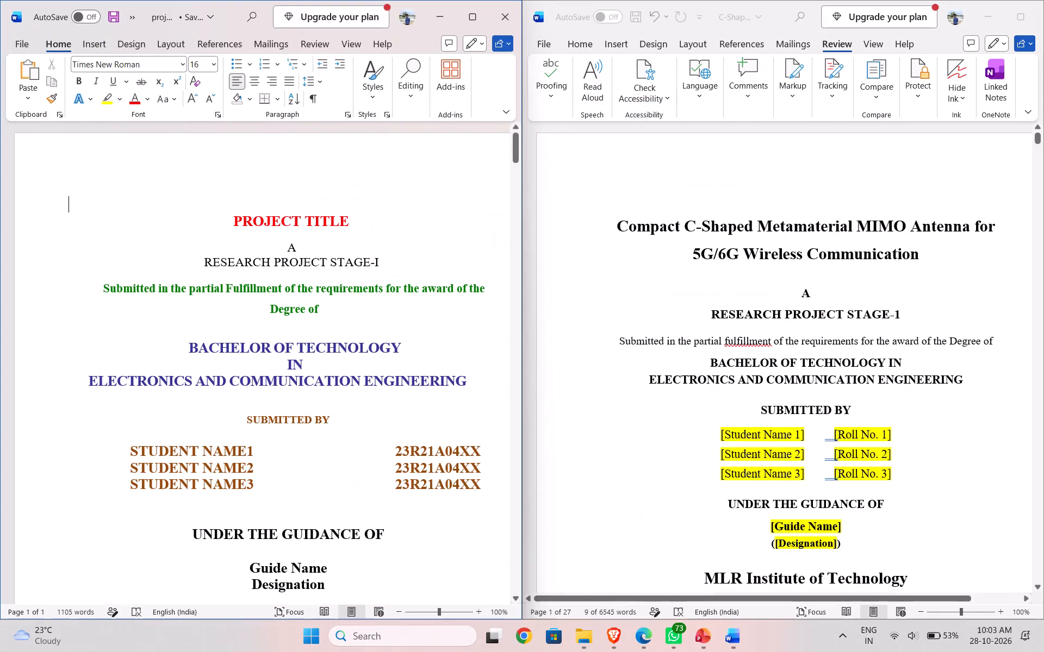
Replace the red PROJECT TITLE placeholder on the sample copy's cover page with the copied antenna report title.
{"action": "left_click", "coordinate": [349, 224]}
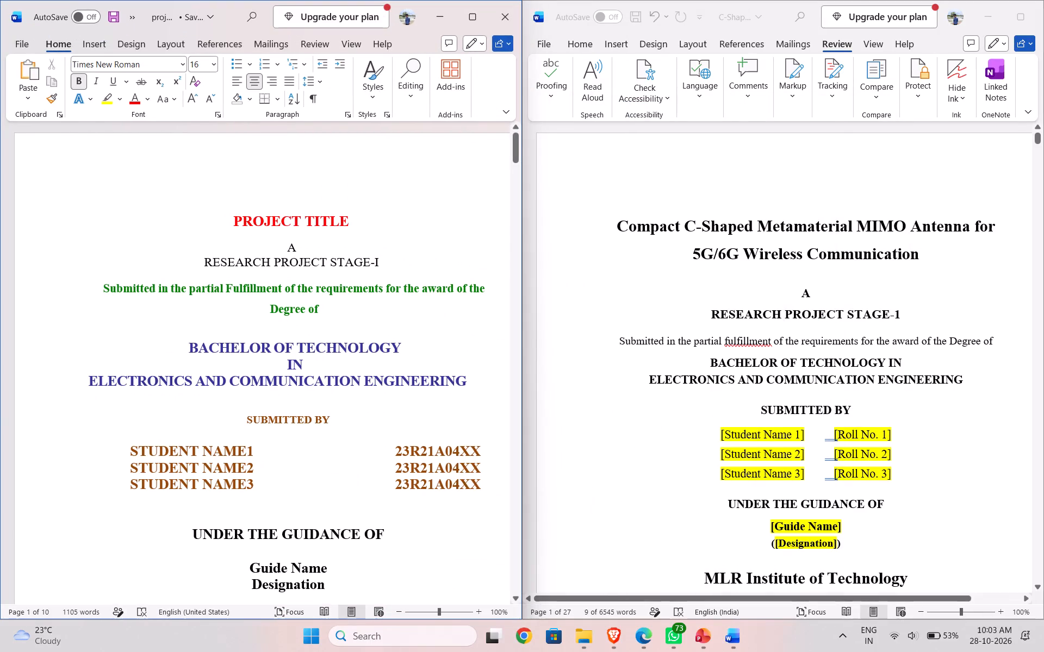
{"action": "key", "text": "BackSpace"}
{"action": "key", "text": "BackSpace"}
{"action": "key", "text": "BackSpace"}
{"action": "key", "text": "BackSpace"}
{"action": "key", "text": "BackSpace"}
{"action": "key", "text": "BackSpace"}
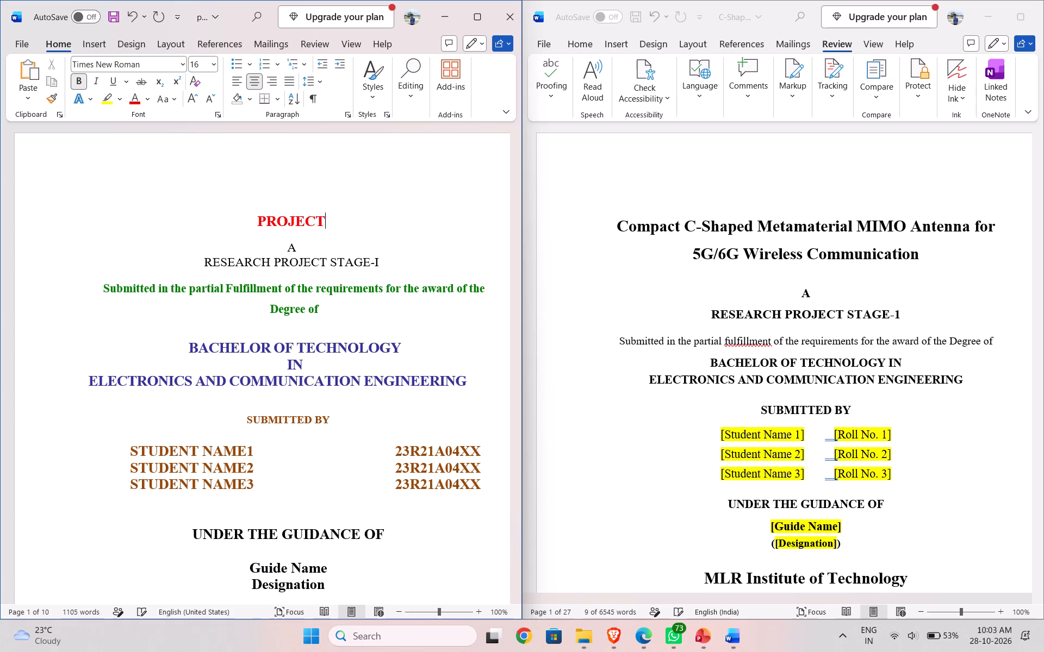
{"action": "key", "text": "BackSpace"}
{"action": "key", "text": "BackSpace"}
{"action": "key", "text": "BackSpace"}
{"action": "key", "text": "BackSpace"}
{"action": "key", "text": "BackSpace"}
{"action": "key", "text": "BackSpace"}
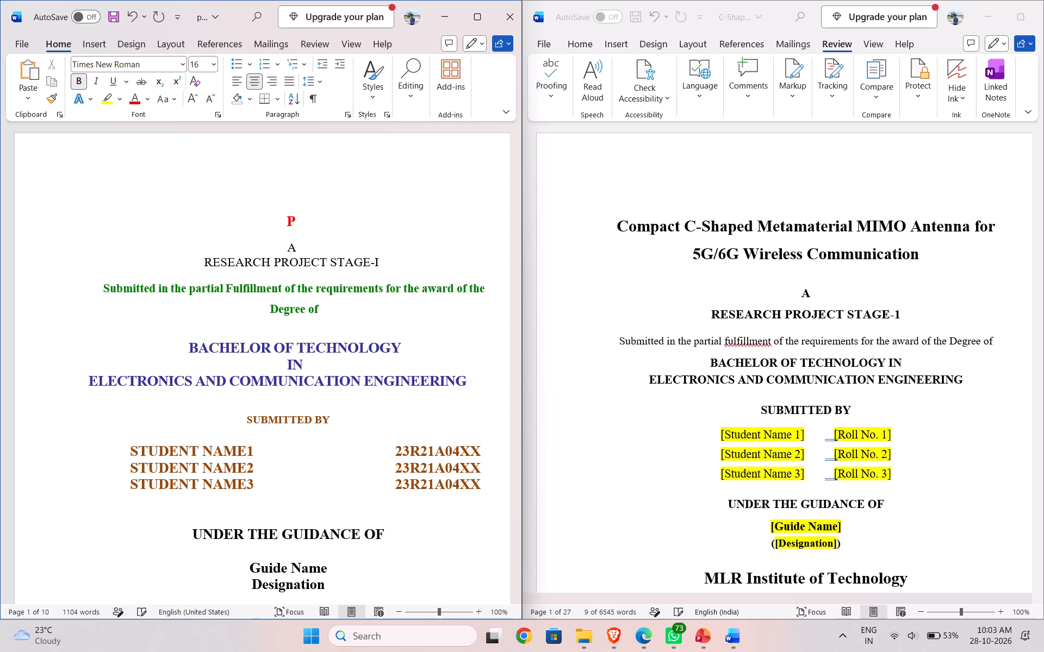
{"action": "key", "text": "ctrl+v"}
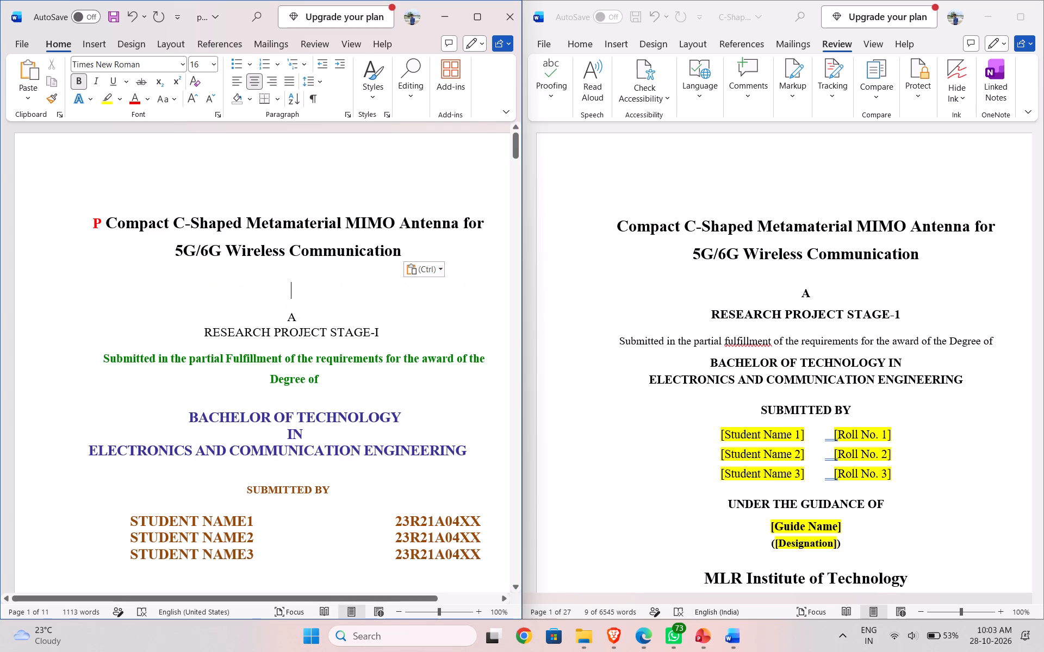
Remove the extra blank line below the pasted project title and the stray letter P before it.
{"action": "key", "text": "BackSpace"}
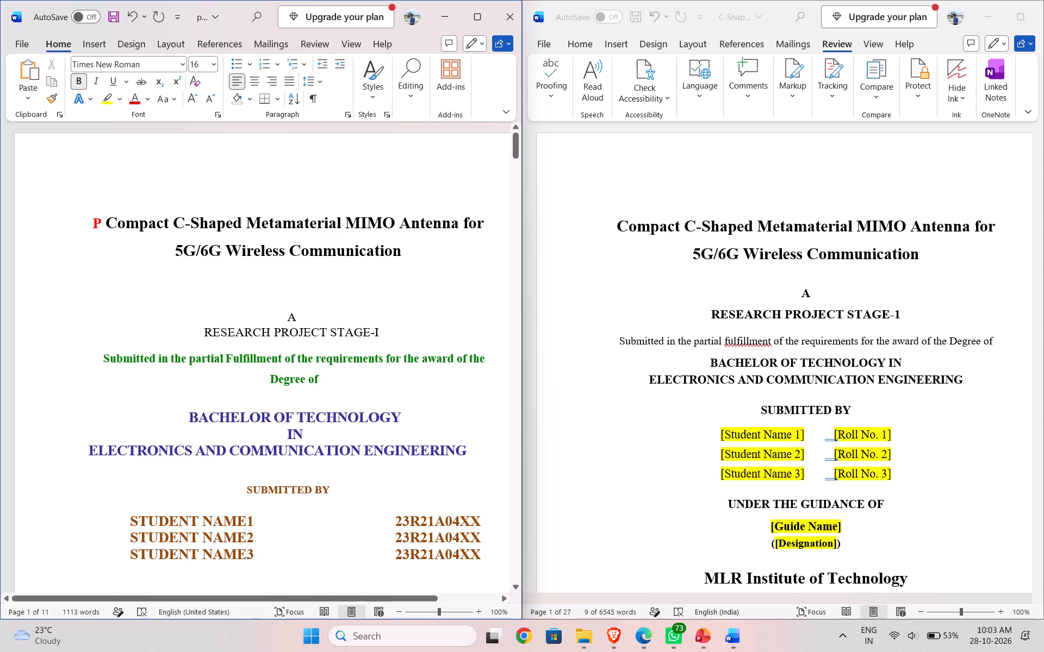
{"action": "key", "text": "BackSpace"}
{"action": "key", "text": "BackSpace"}
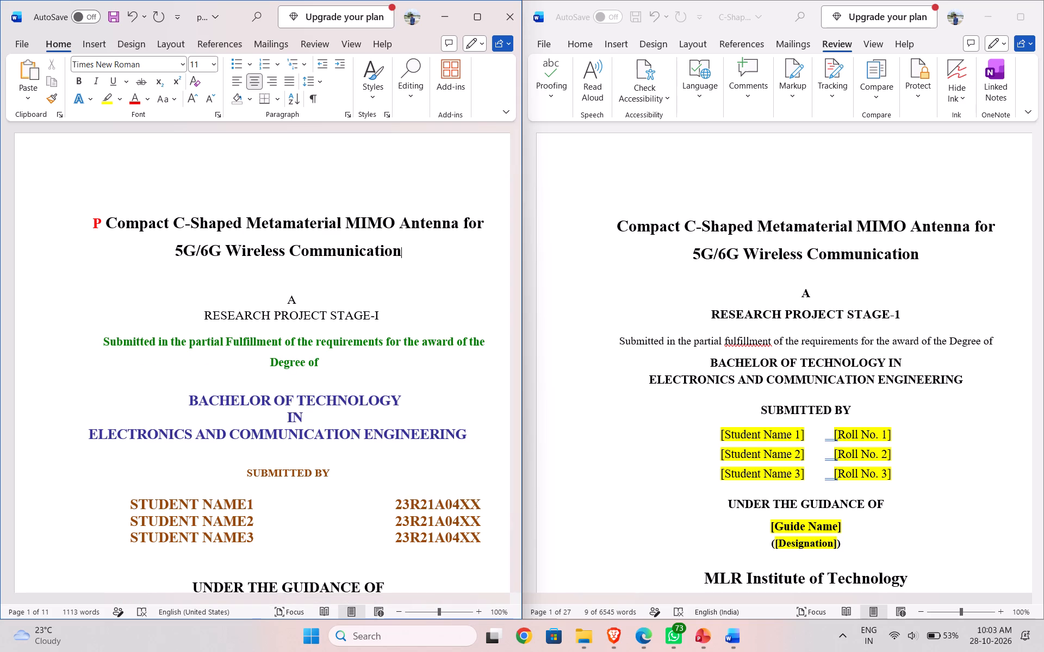
{"action": "left_click", "coordinate": [103, 223]}
{"action": "key", "text": "BackSpace"}
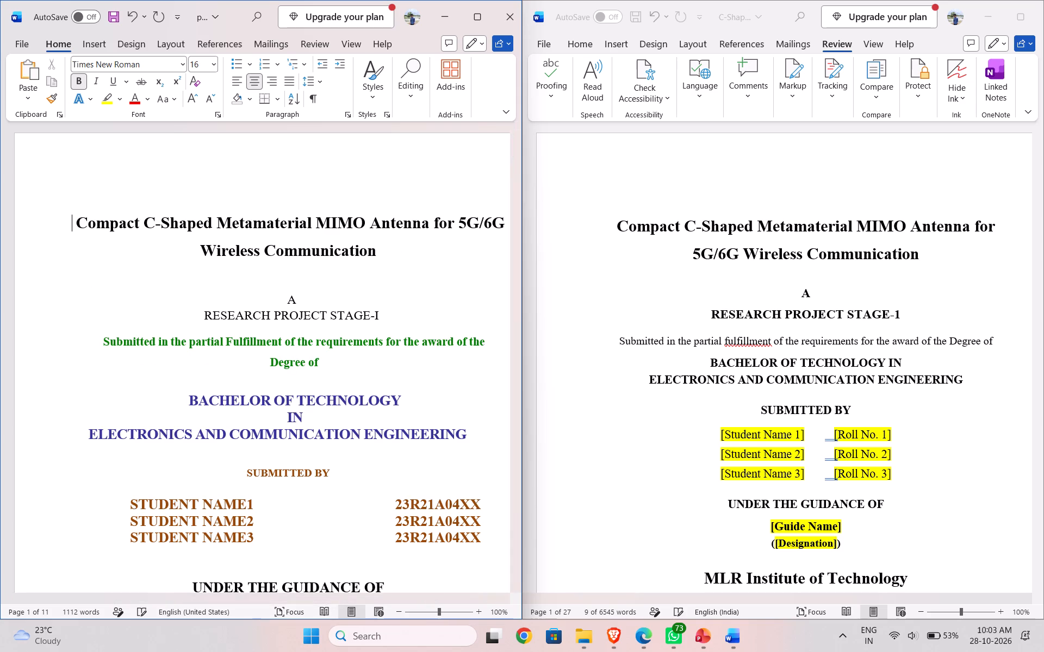
Colour the project title on the sample copy's cover page red.
{"action": "left_click_drag", "start_coordinate": [379, 252], "coordinate": [89, 228]}
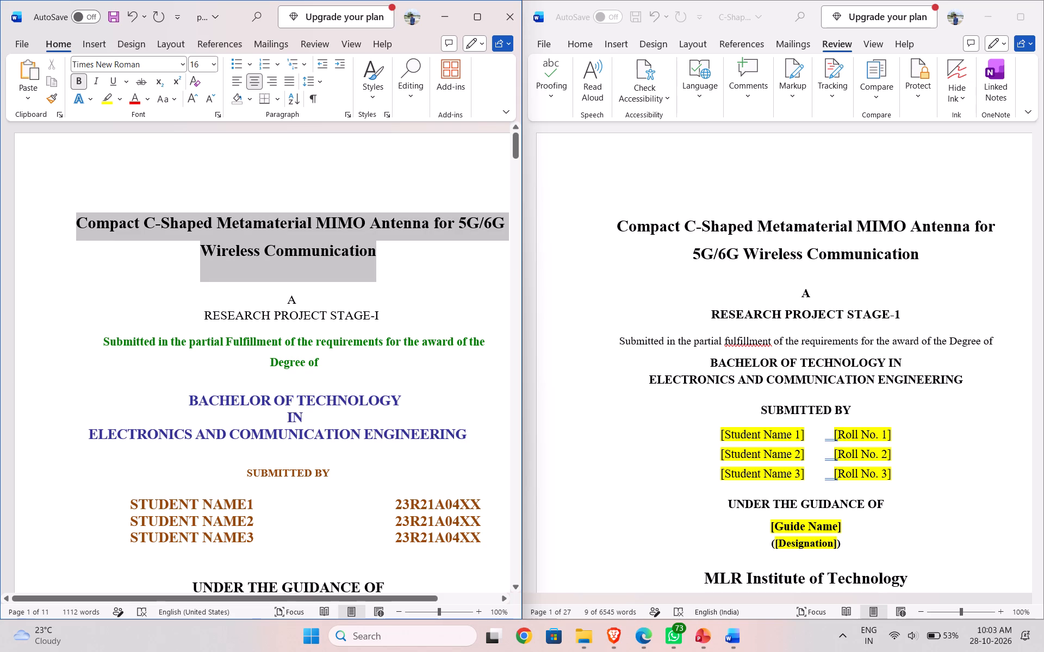
{"action": "left_click_drag", "start_coordinate": [89, 228], "coordinate": [89, 228]}
{"action": "left_click", "coordinate": [182, 207]}
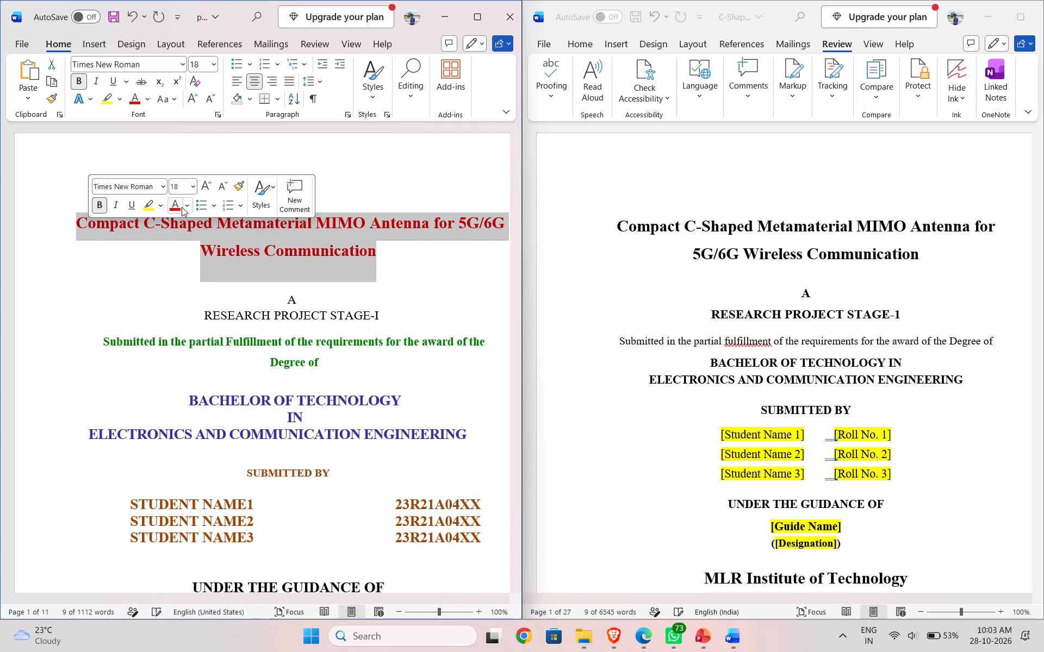
{"action": "left_click", "coordinate": [402, 276]}
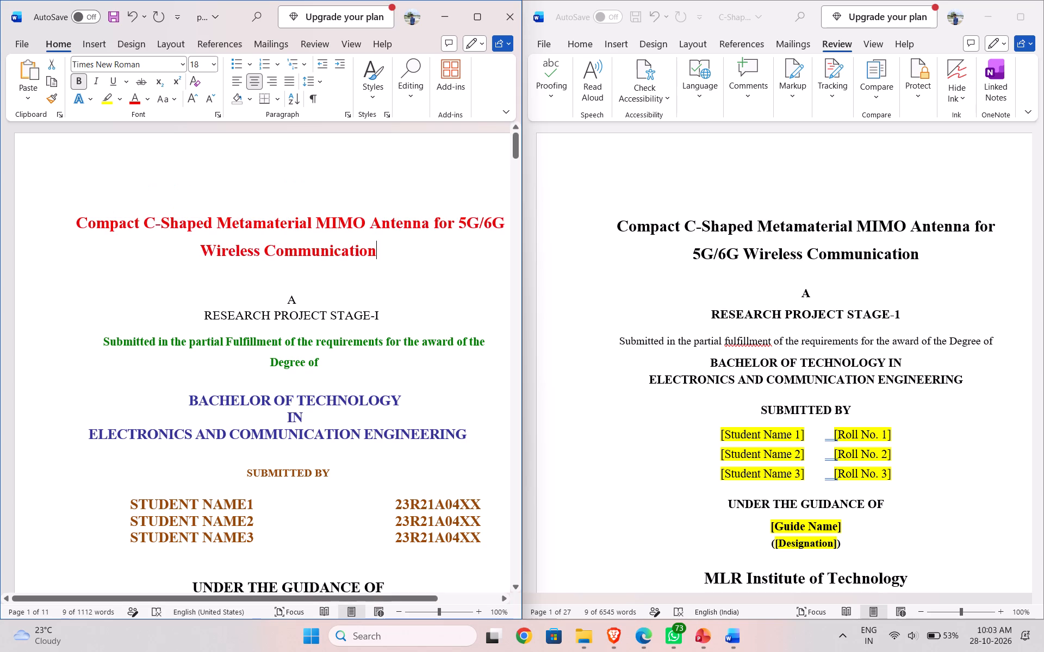
Replace the STUDENT NAME1 placeholder on the sample copy's cover page with the first student's name.
{"action": "scroll", "coordinate": [402, 276], "scroll_direction": "down", "scroll_amount": 1}
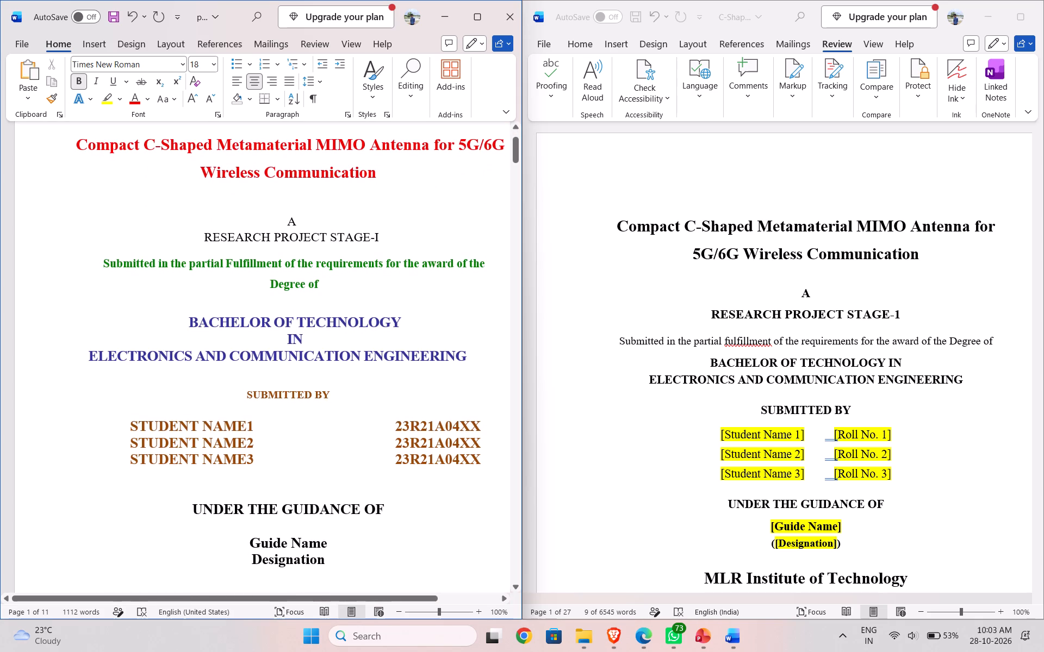
{"action": "scroll", "coordinate": [402, 276], "scroll_direction": "down", "scroll_amount": 1}
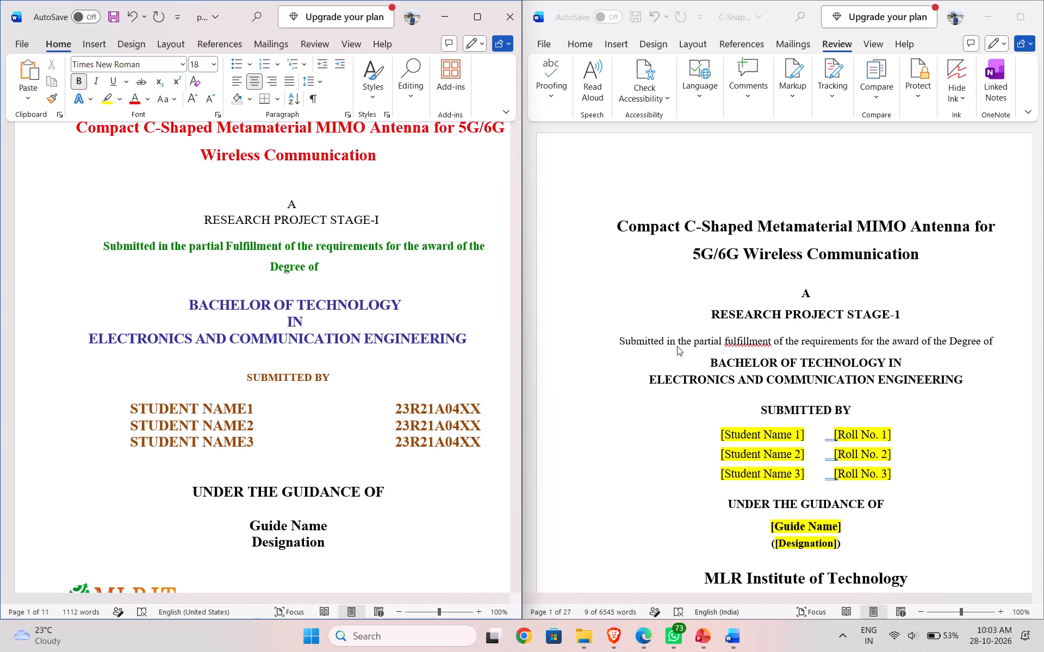
{"action": "scroll", "coordinate": [711, 348], "scroll_direction": "down", "scroll_amount": 1}
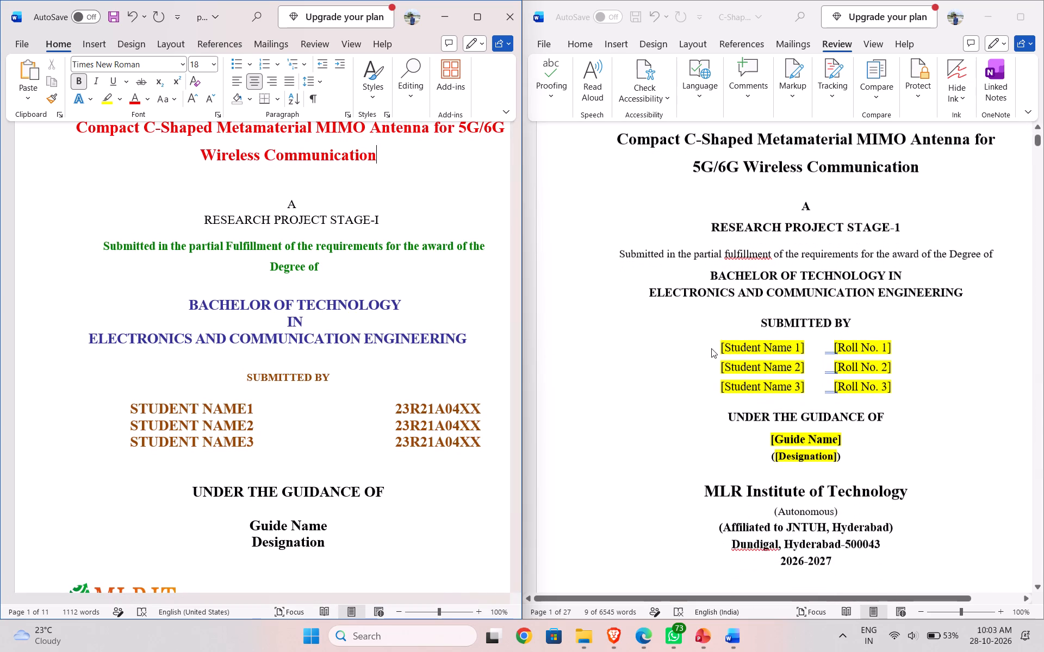
{"action": "scroll", "coordinate": [711, 348], "scroll_direction": "down", "scroll_amount": 1}
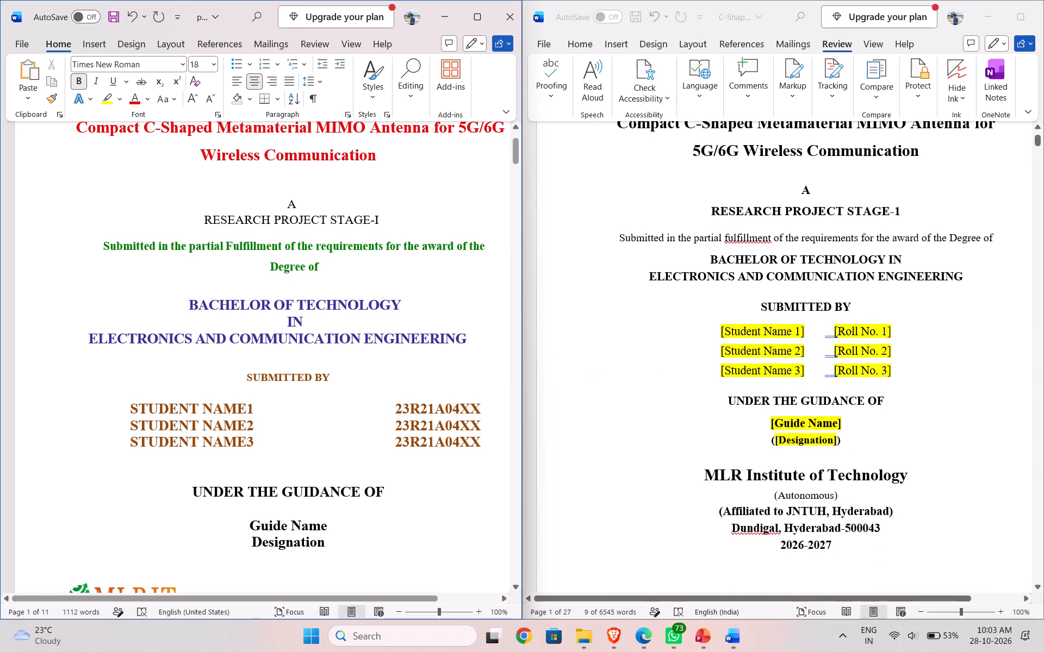
{"action": "scroll", "coordinate": [364, 416], "scroll_direction": "down", "scroll_amount": 1}
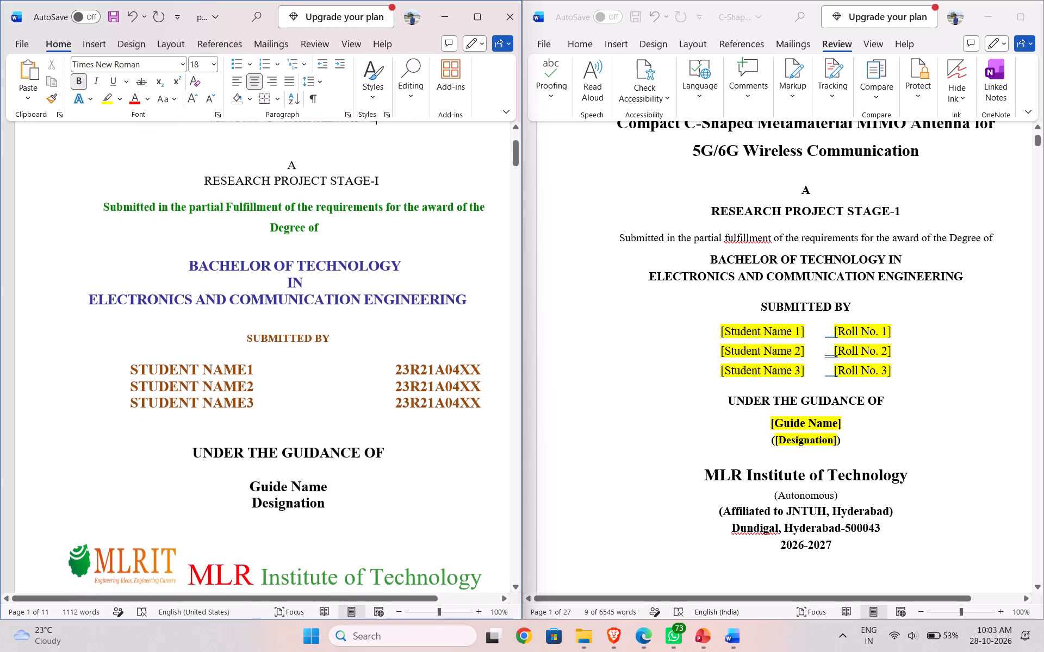
{"action": "scroll", "coordinate": [364, 416], "scroll_direction": "down", "scroll_amount": 1}
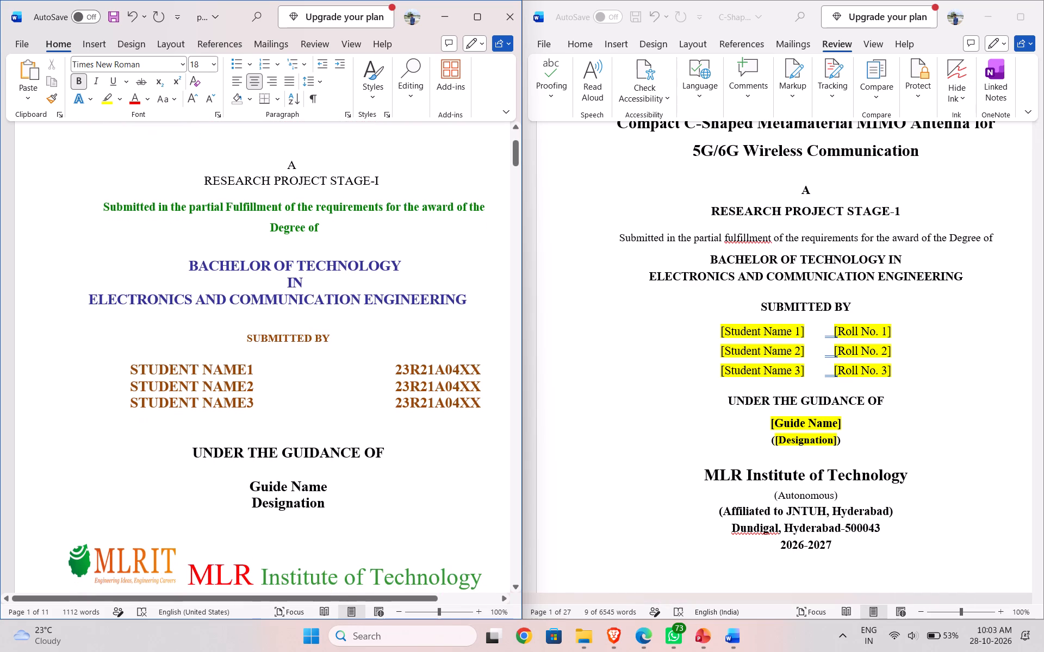
{"action": "scroll", "coordinate": [364, 416], "scroll_direction": "down", "scroll_amount": 1}
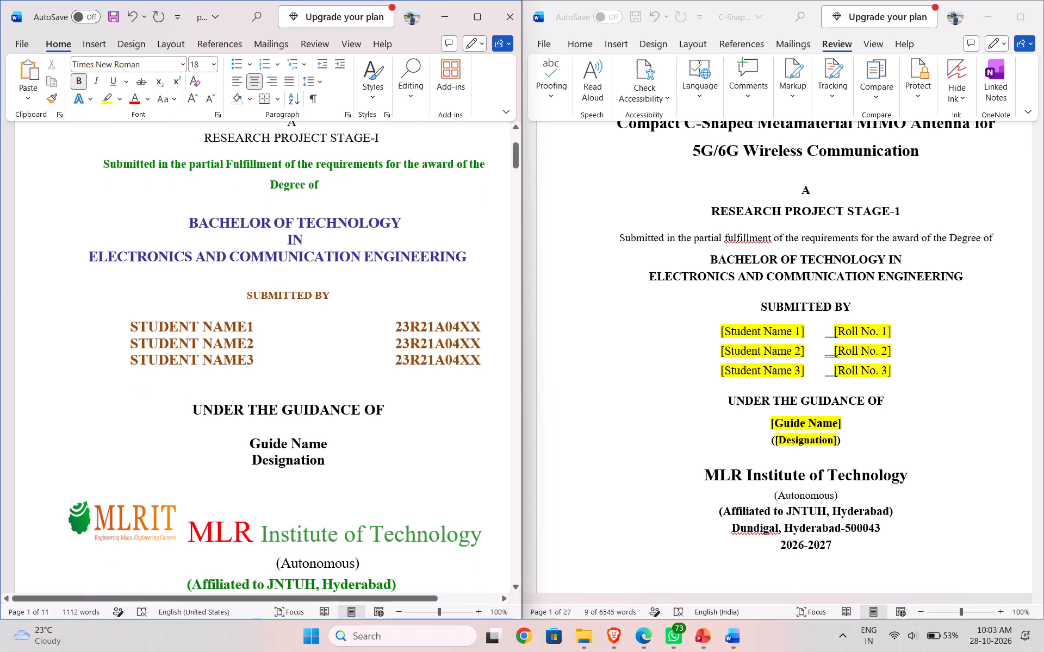
{"action": "scroll", "coordinate": [364, 416], "scroll_direction": "down", "scroll_amount": 1}
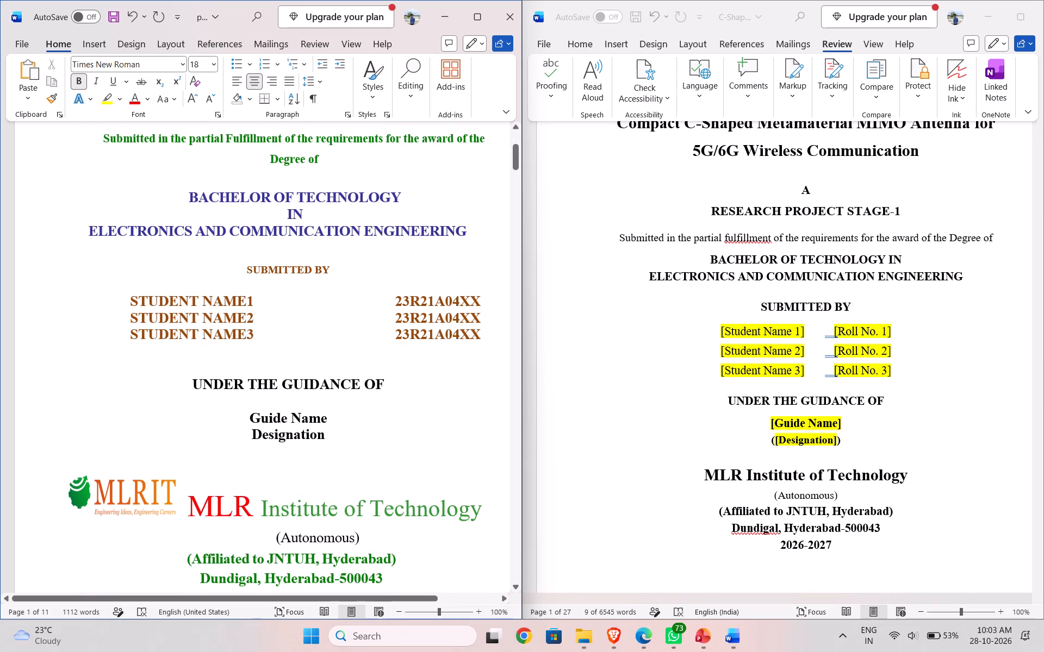
{"action": "left_click", "coordinate": [253, 300]}
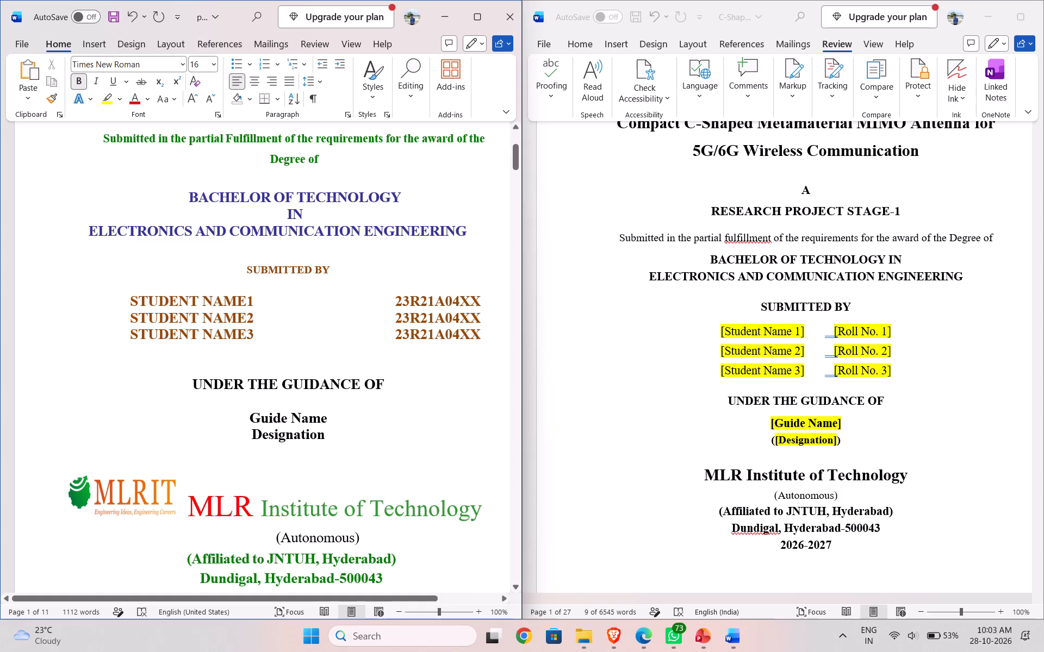
{"action": "key", "text": "BackSpace"}
{"action": "key", "text": "BackSpace"}
{"action": "key", "text": "BackSpace"}
{"action": "key", "text": "BackSpace"}
{"action": "key", "text": "BackSpace"}
{"action": "key", "text": "BackSpace"}
{"action": "key", "text": "BackSpace"}
{"action": "key", "text": "BackSpace"}
{"action": "key", "text": "BackSpace"}
{"action": "key", "text": "BackSpace"}
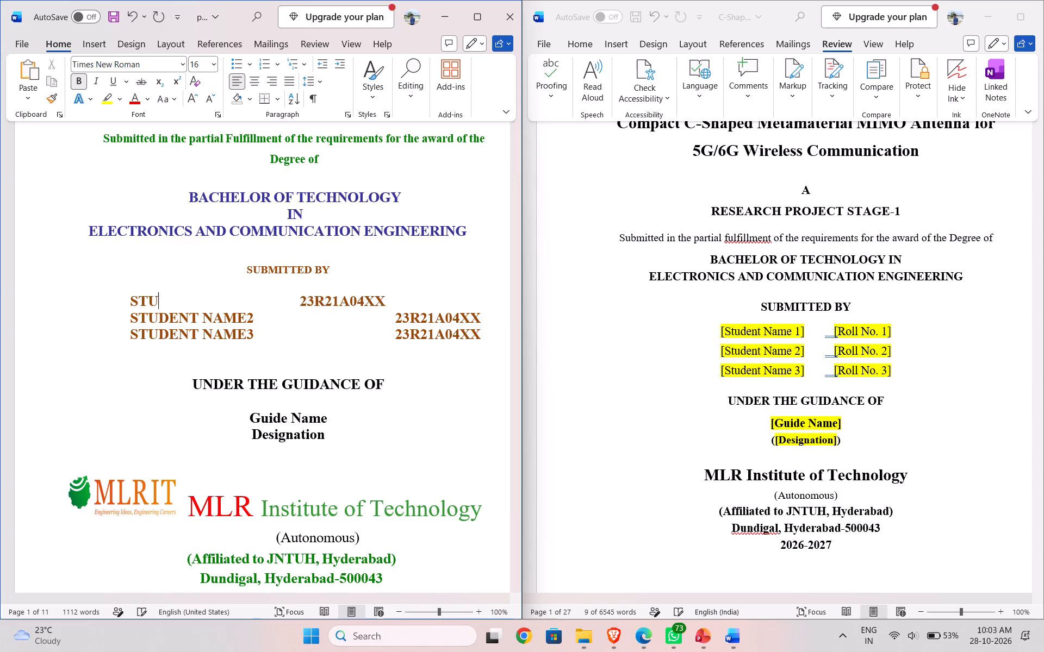
{"action": "key", "text": "BackSpace"}
{"action": "key", "text": "BackSpace"}
{"action": "key", "text": "BackSpace"}
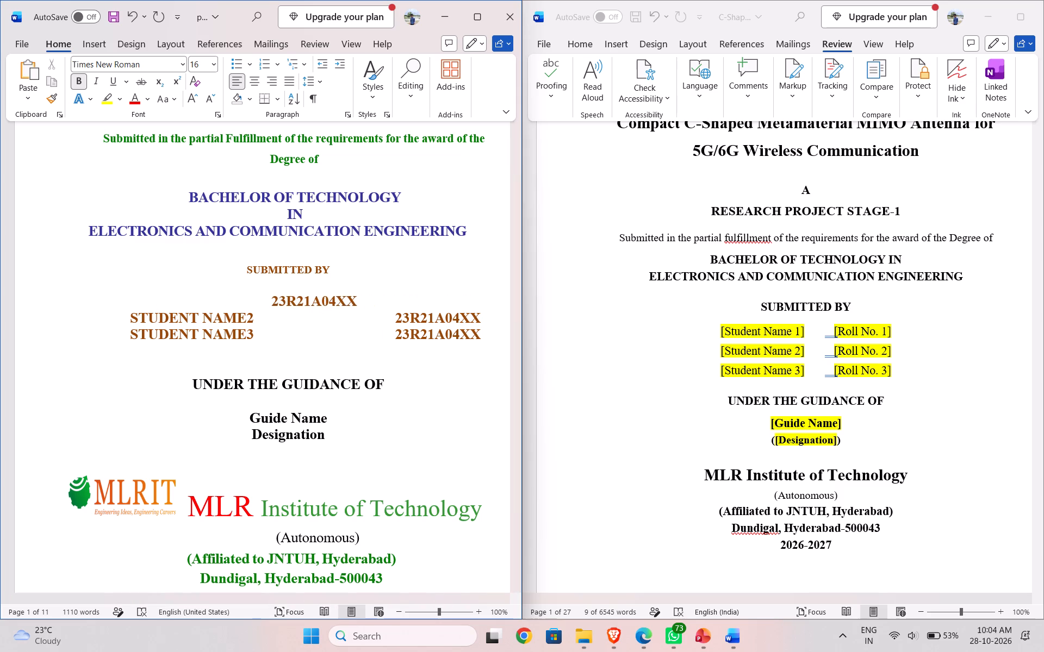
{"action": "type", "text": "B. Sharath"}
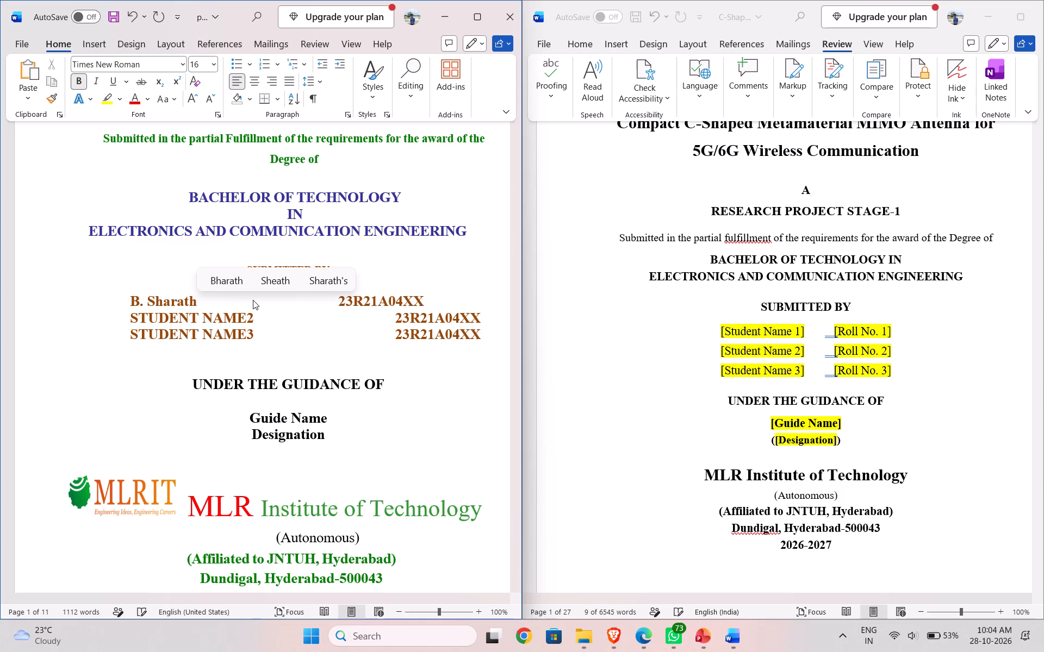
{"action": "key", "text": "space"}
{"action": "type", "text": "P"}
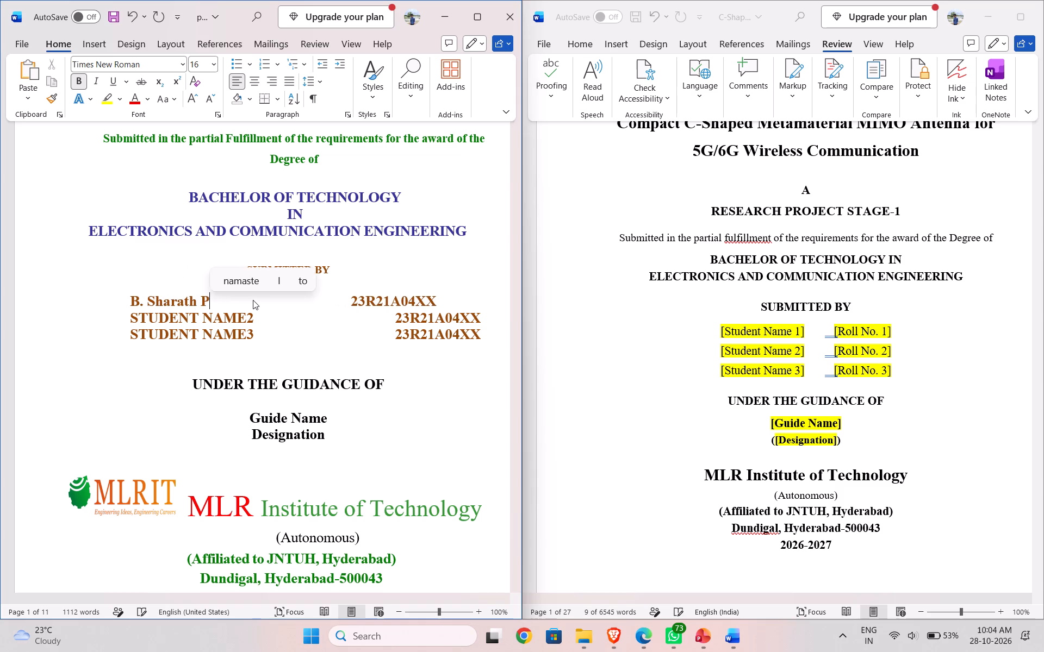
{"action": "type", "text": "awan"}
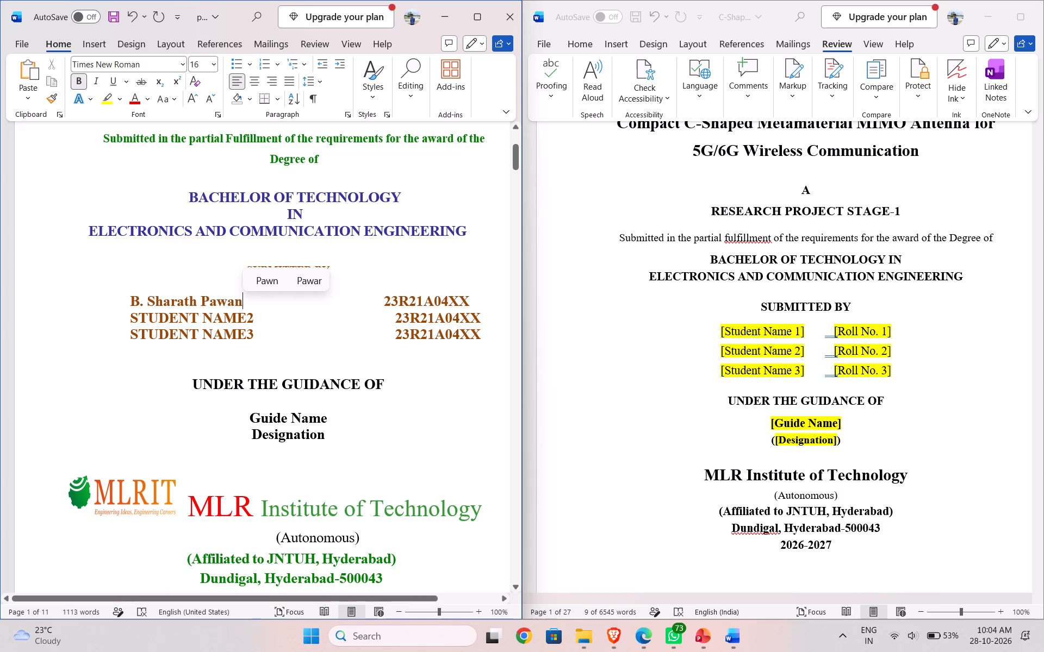
Complete the first student's roll number by replacing its XX ending with the actual digits.
{"action": "left_click", "coordinate": [471, 299]}
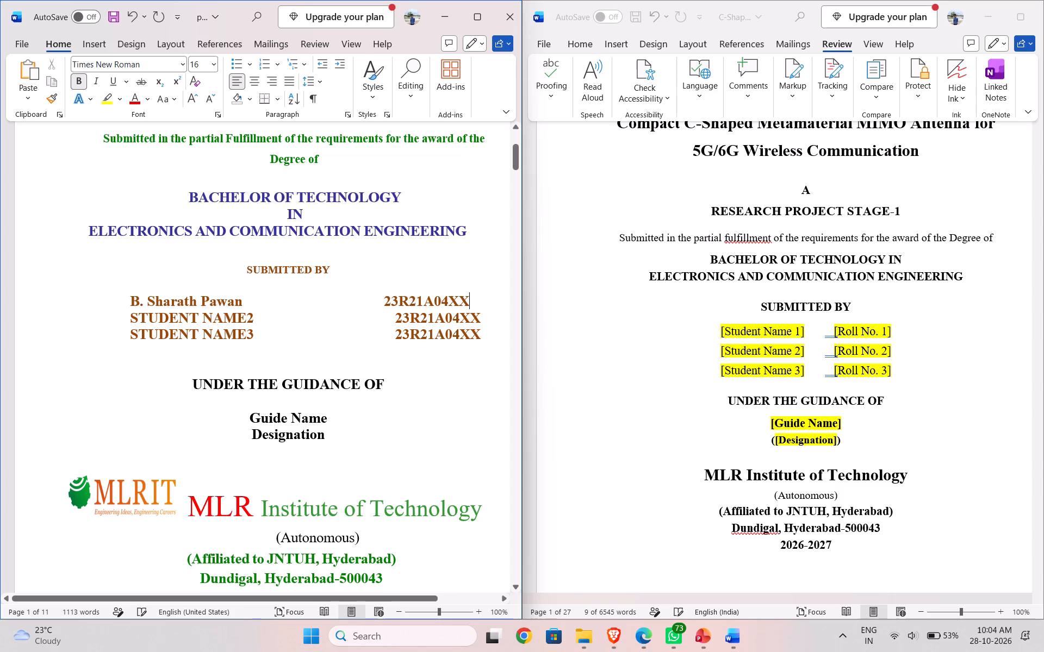
{"action": "key", "text": "BackSpace"}
{"action": "key", "text": "BackSpace"}
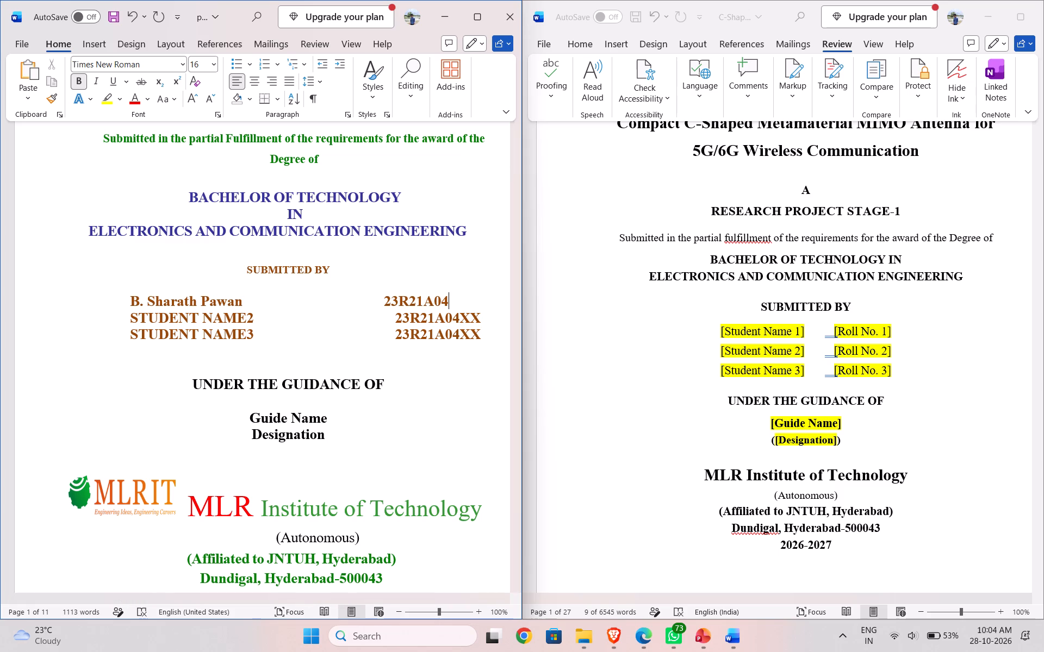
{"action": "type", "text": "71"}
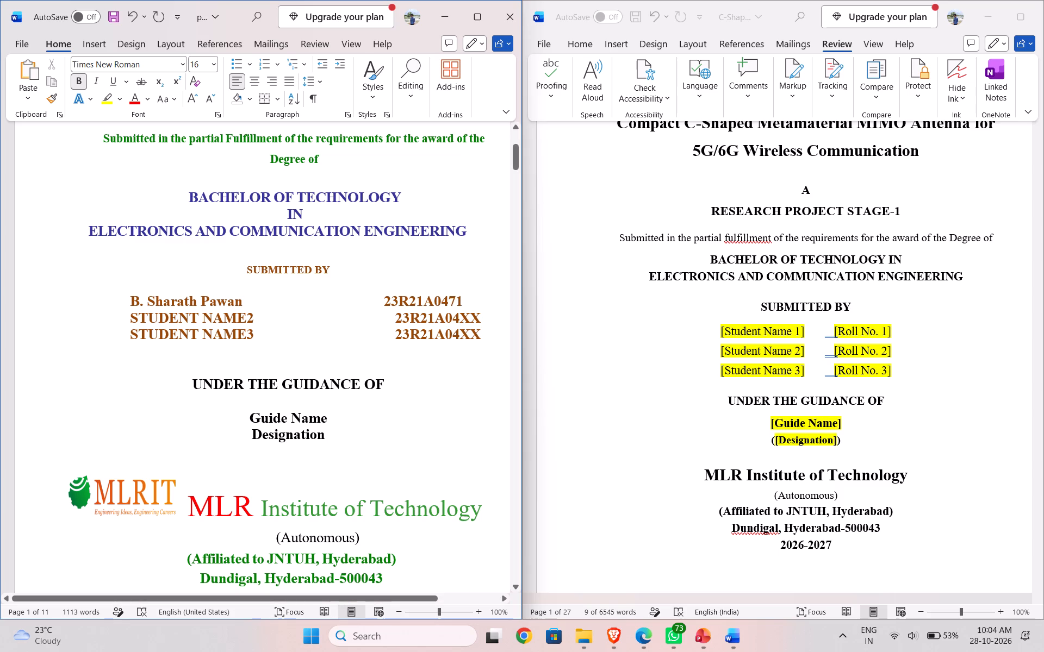
Replace the STUDENT NAME2 placeholder on the cover page with the second student's name.
{"action": "left_click_drag", "start_coordinate": [254, 316], "coordinate": [151, 319]}
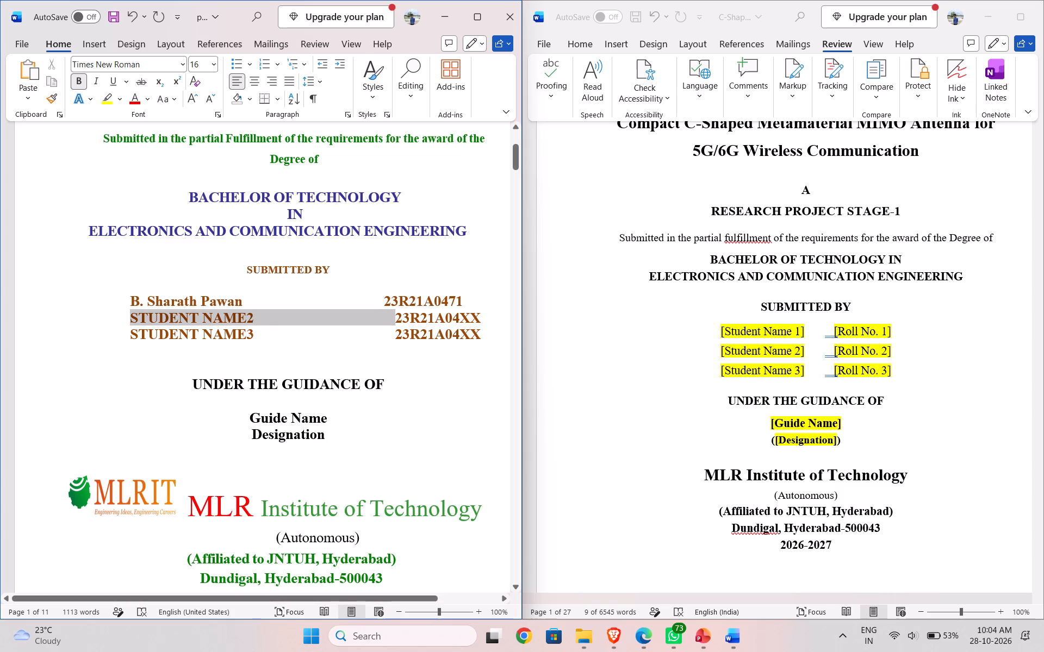
{"action": "left_click_drag", "start_coordinate": [151, 319], "coordinate": [238, 320]}
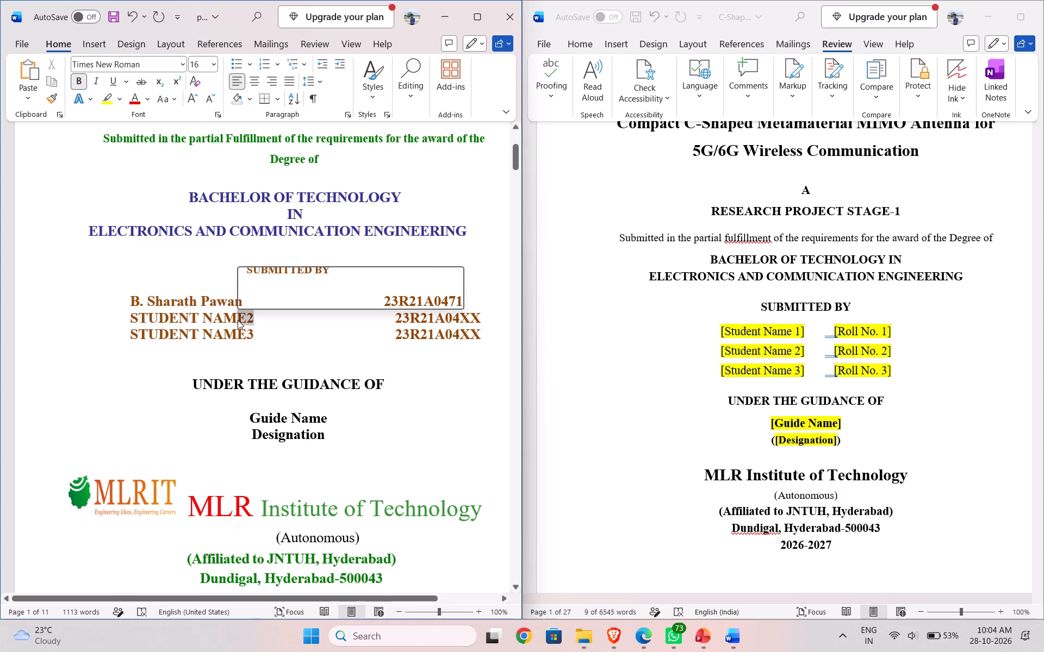
{"action": "key", "text": "BackSpace"}
{"action": "key", "text": "BackSpace"}
{"action": "key", "text": "BackSpace"}
{"action": "key", "text": "BackSpace"}
{"action": "key", "text": "BackSpace"}
{"action": "key", "text": "BackSpace"}
{"action": "key", "text": "BackSpace"}
{"action": "key", "text": "BackSpace"}
{"action": "key", "text": "BackSpace"}
{"action": "key", "text": "BackSpace"}
{"action": "key", "text": "BackSpace"}
{"action": "key", "text": "BackSpace"}
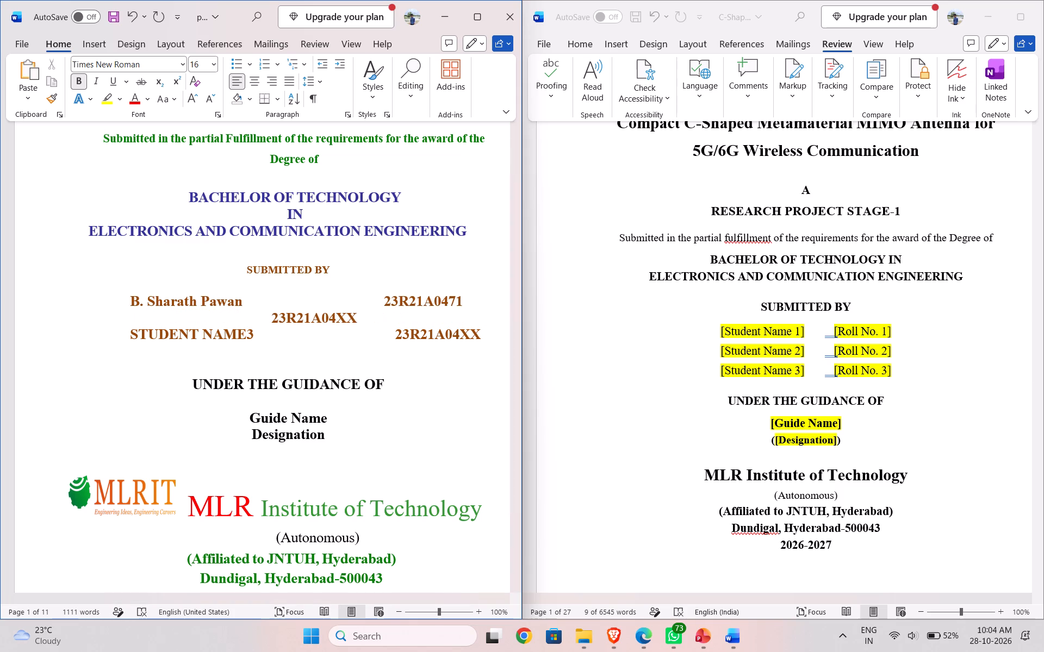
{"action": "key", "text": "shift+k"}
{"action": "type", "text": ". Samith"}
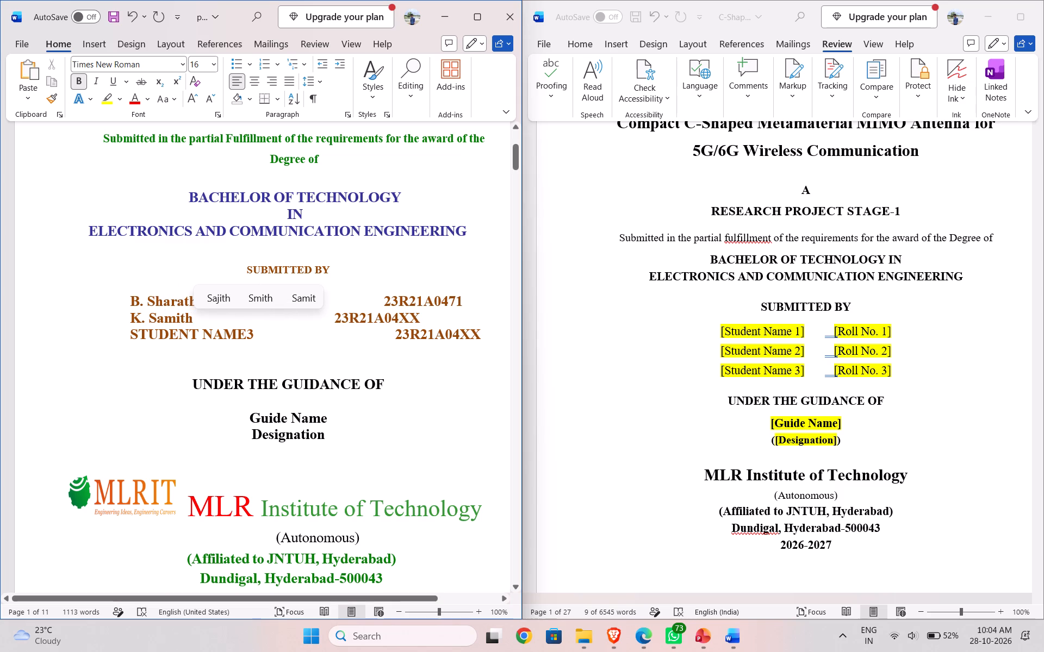
Complete the second student's roll number by replacing its XX ending with the actual digits.
{"action": "left_click_drag", "start_coordinate": [423, 319], "coordinate": [401, 319]}
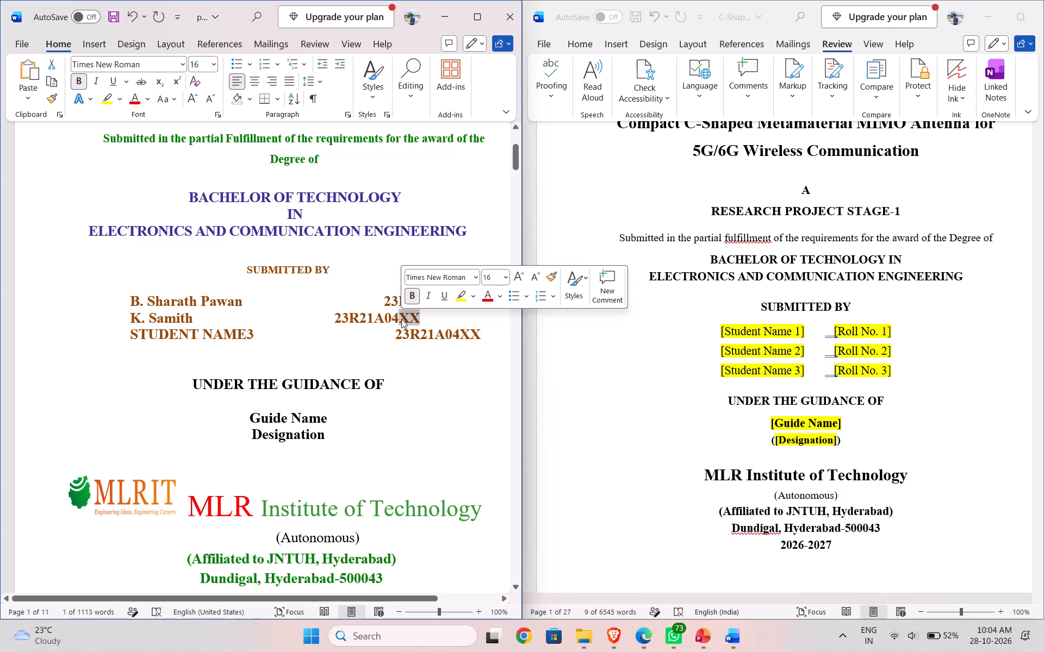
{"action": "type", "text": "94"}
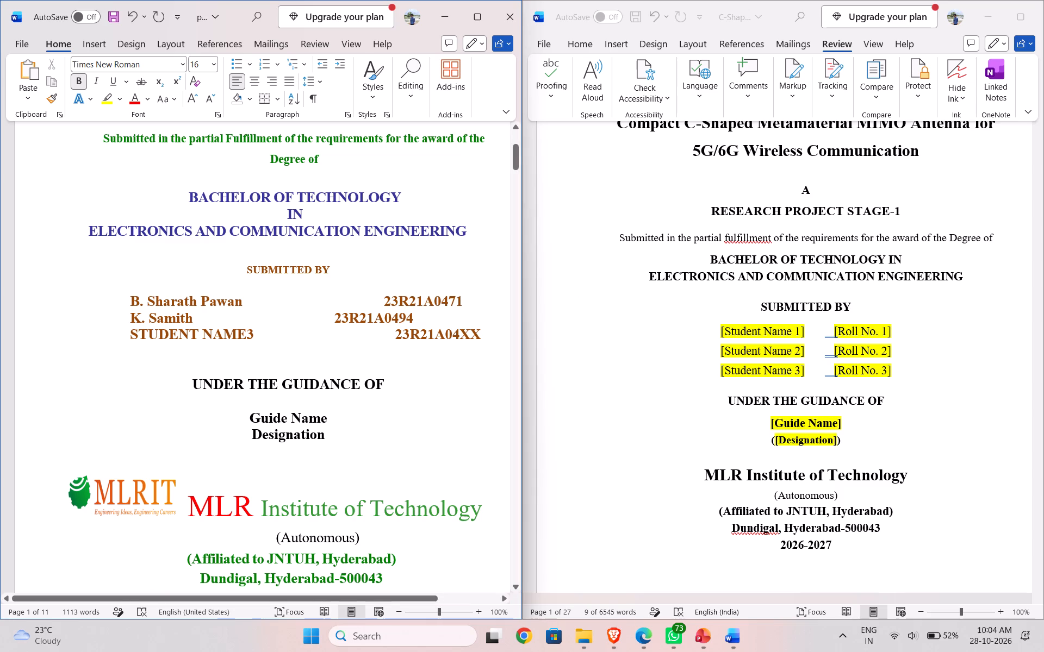
Replace the STUDENT NAME3 placeholder on the cover page with the third student's name.
{"action": "left_click_drag", "start_coordinate": [253, 332], "coordinate": [219, 334]}
{"action": "left_click_drag", "start_coordinate": [219, 334], "coordinate": [204, 332]}
{"action": "key", "text": "BackSpace"}
{"action": "key", "text": "BackSpace"}
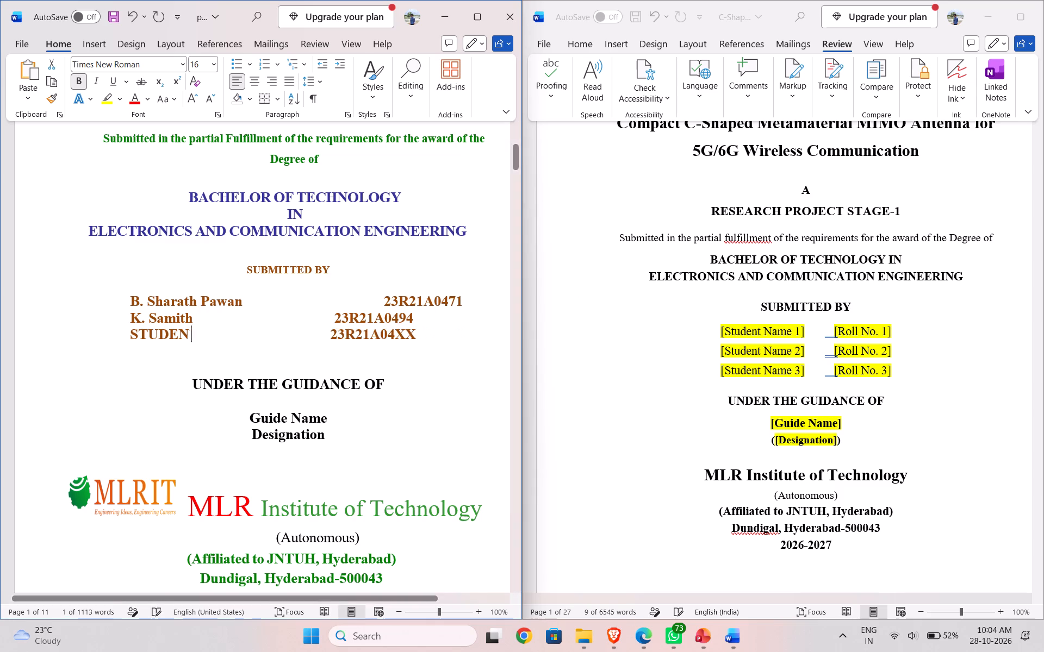
{"action": "key", "text": "BackSpace"}
{"action": "key", "text": "BackSpace"}
{"action": "key", "text": "BackSpace"}
{"action": "key", "text": "BackSpace"}
{"action": "key", "text": "BackSpace"}
{"action": "key", "text": "BackSpace"}
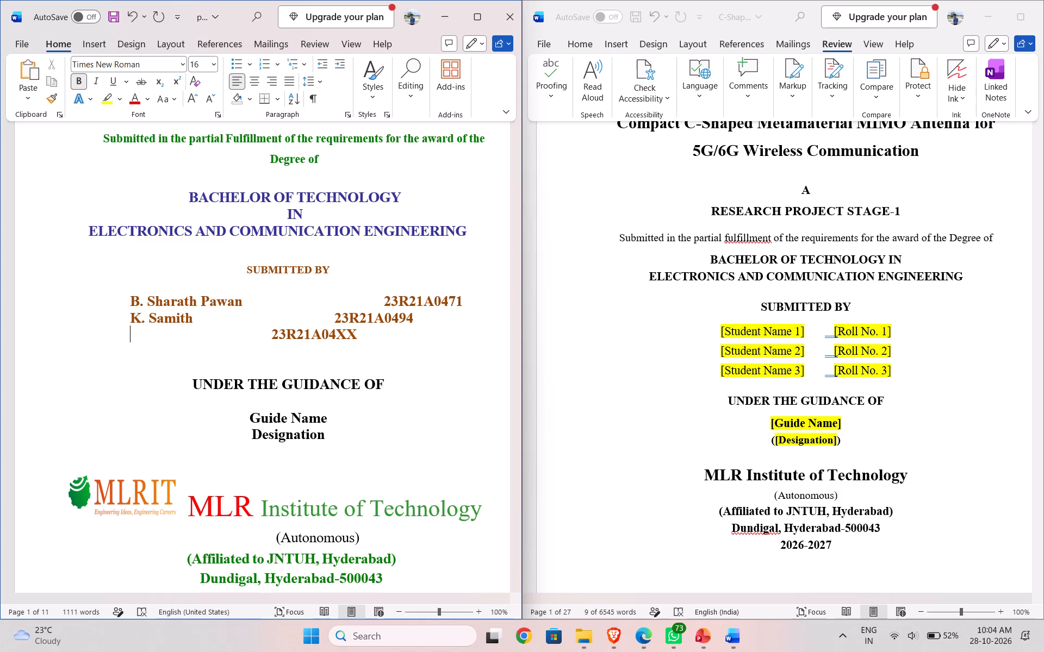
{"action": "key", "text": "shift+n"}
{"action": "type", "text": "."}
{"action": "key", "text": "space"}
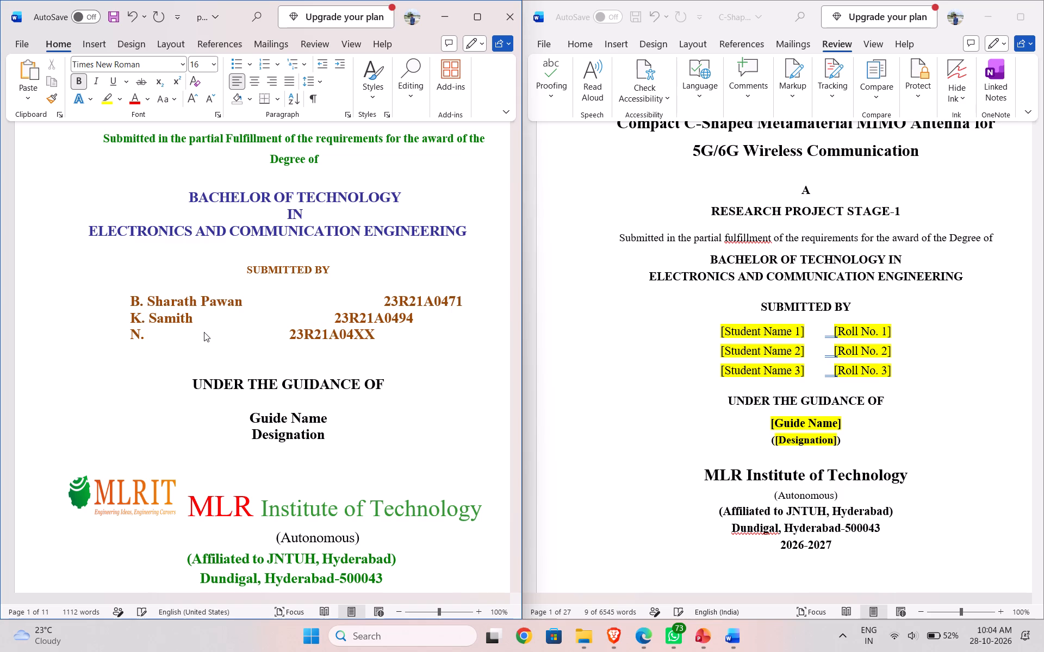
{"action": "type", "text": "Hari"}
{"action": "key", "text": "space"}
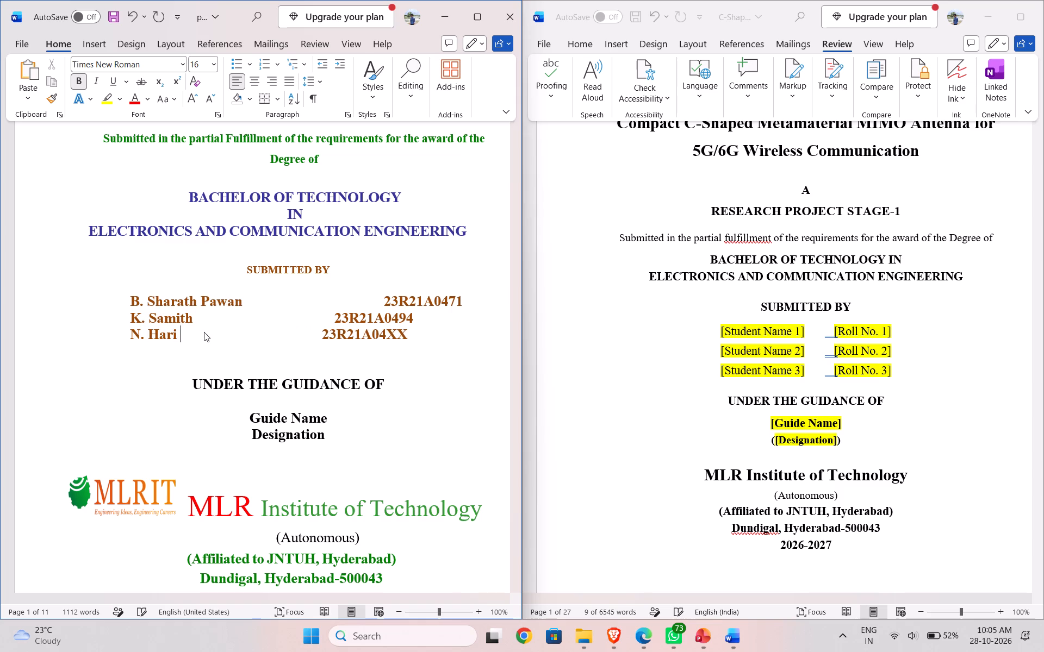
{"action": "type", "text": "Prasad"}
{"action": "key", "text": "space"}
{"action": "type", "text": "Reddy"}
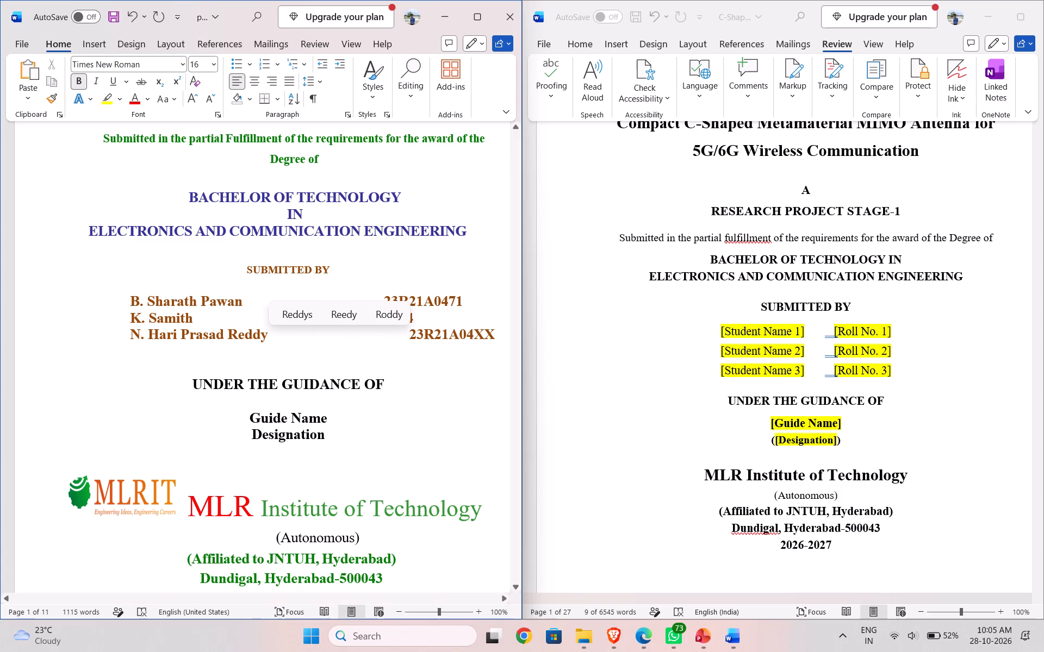
Complete the third student's roll number by replacing its XX ending with the actual characters.
{"action": "left_click", "coordinate": [402, 334]}
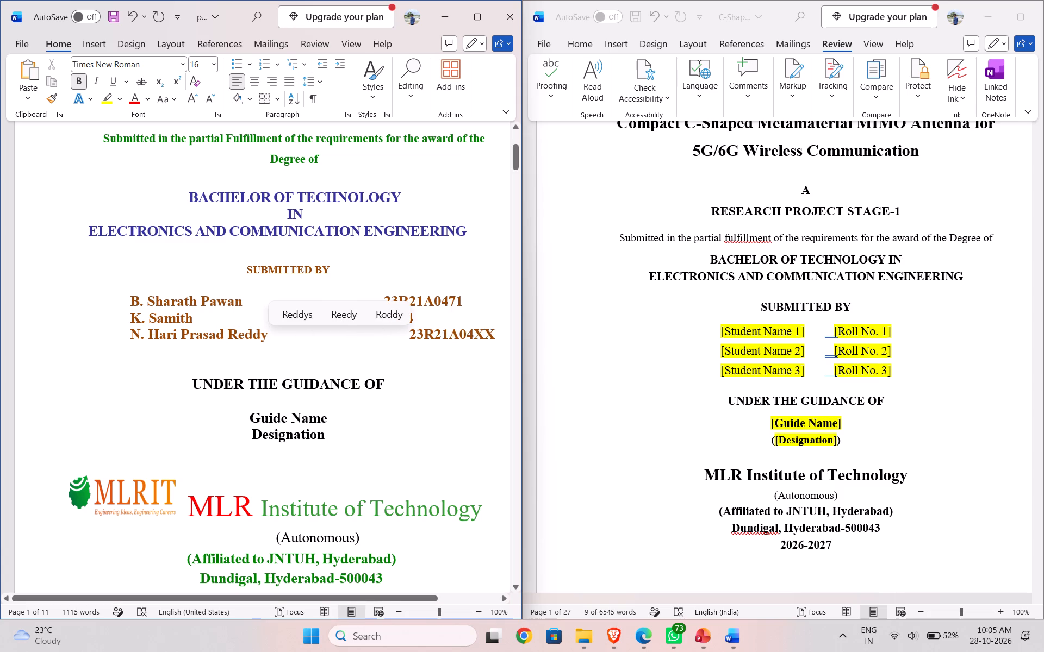
{"action": "left_click_drag", "start_coordinate": [494, 334], "coordinate": [475, 334]}
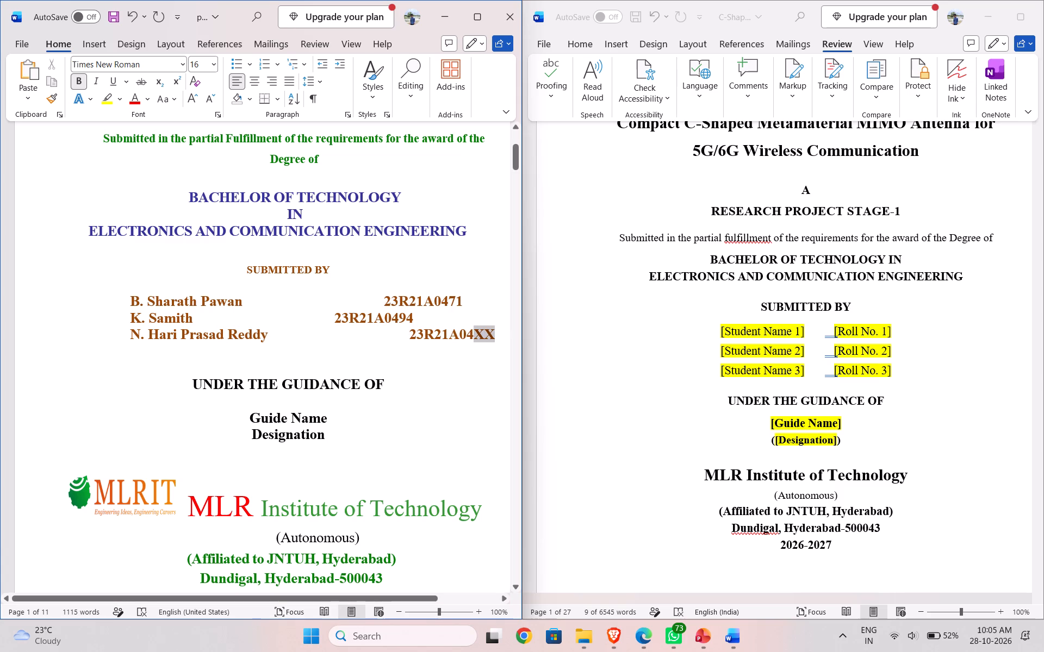
{"action": "left_click_drag", "start_coordinate": [475, 334], "coordinate": [474, 334]}
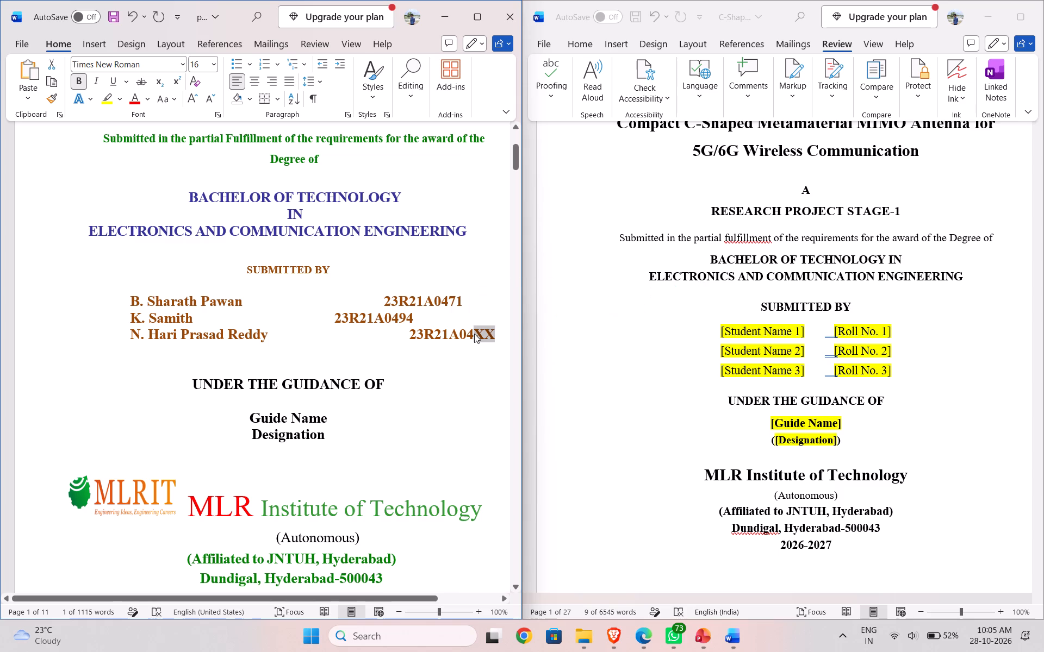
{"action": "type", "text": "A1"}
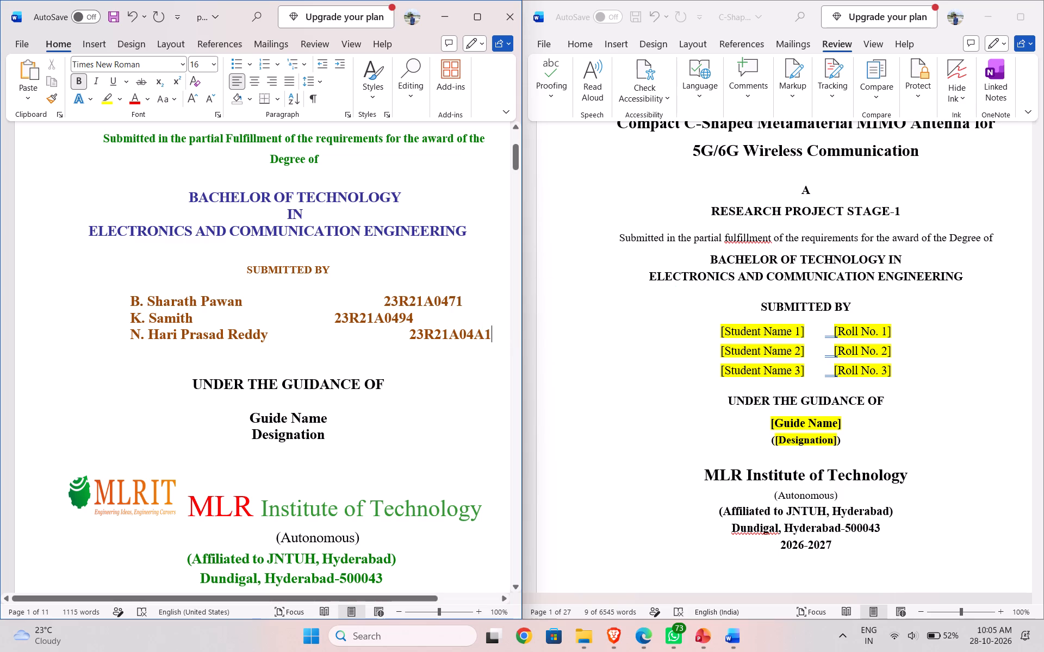
Remove spaces before the third student's roll number to line it up with the first student's roll number.
{"action": "left_click", "coordinate": [402, 335]}
{"action": "key", "text": "BackSpace"}
{"action": "key", "text": "BackSpace"}
{"action": "key", "text": "BackSpace"}
{"action": "key", "text": "BackSpace"}
{"action": "key", "text": "BackSpace"}
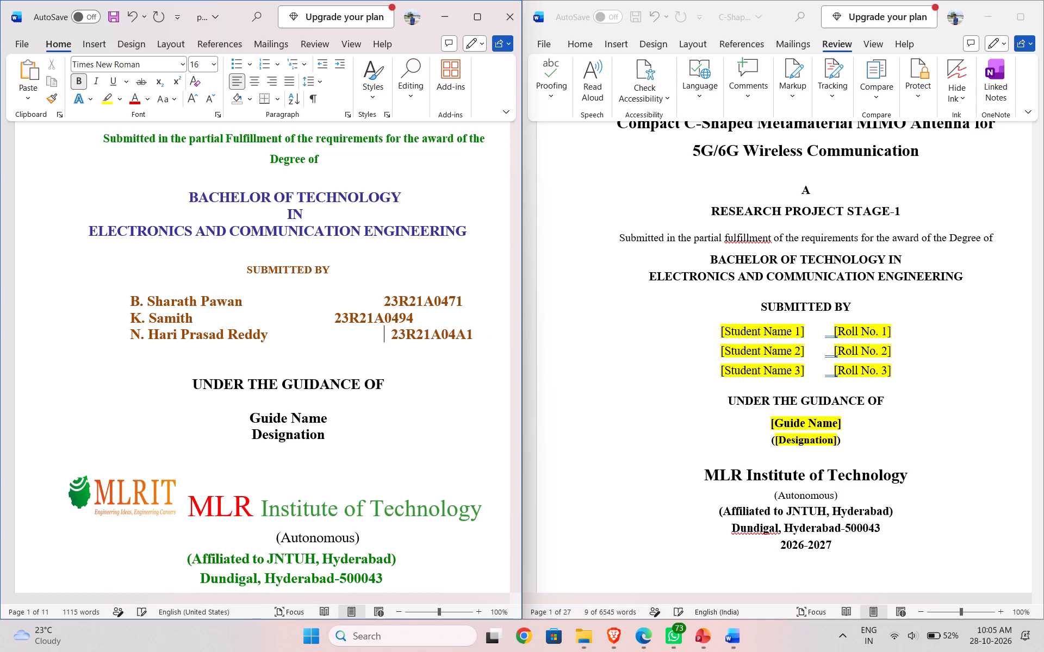
{"action": "key", "text": "BackSpace"}
{"action": "key", "text": "BackSpace"}
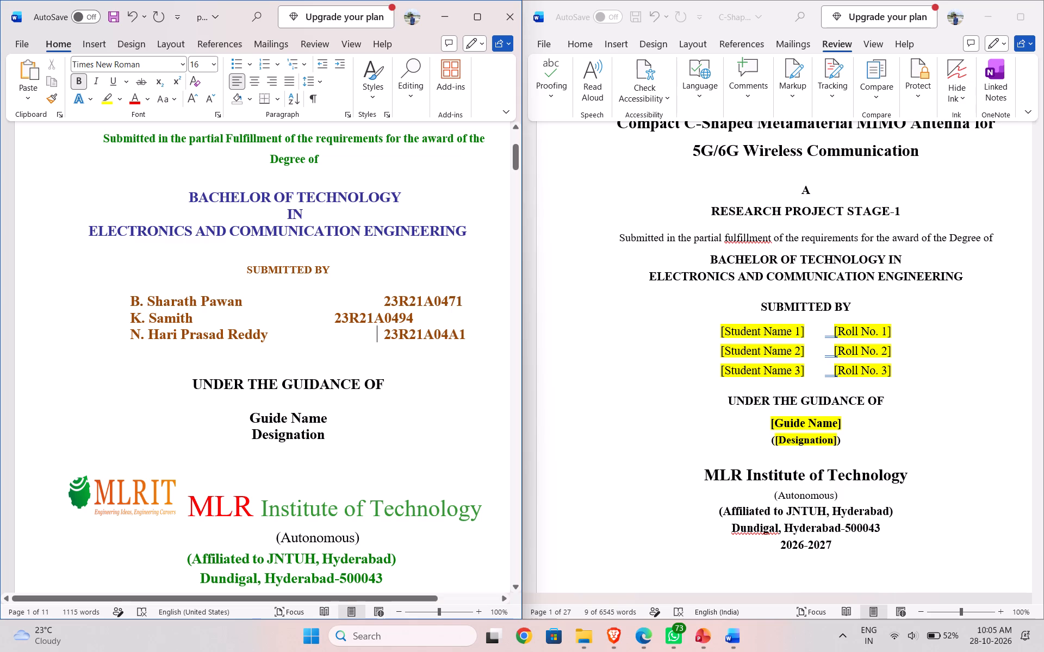
Add spaces before the second student's roll number to move it closer to the column of the other roll numbers.
{"action": "left_click", "coordinate": [334, 319]}
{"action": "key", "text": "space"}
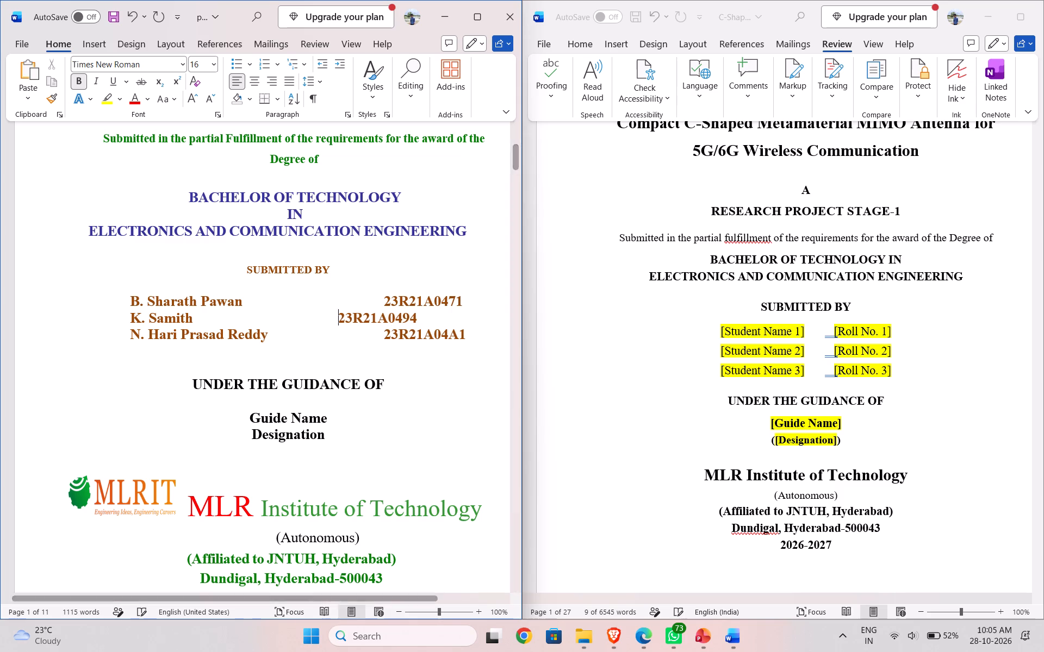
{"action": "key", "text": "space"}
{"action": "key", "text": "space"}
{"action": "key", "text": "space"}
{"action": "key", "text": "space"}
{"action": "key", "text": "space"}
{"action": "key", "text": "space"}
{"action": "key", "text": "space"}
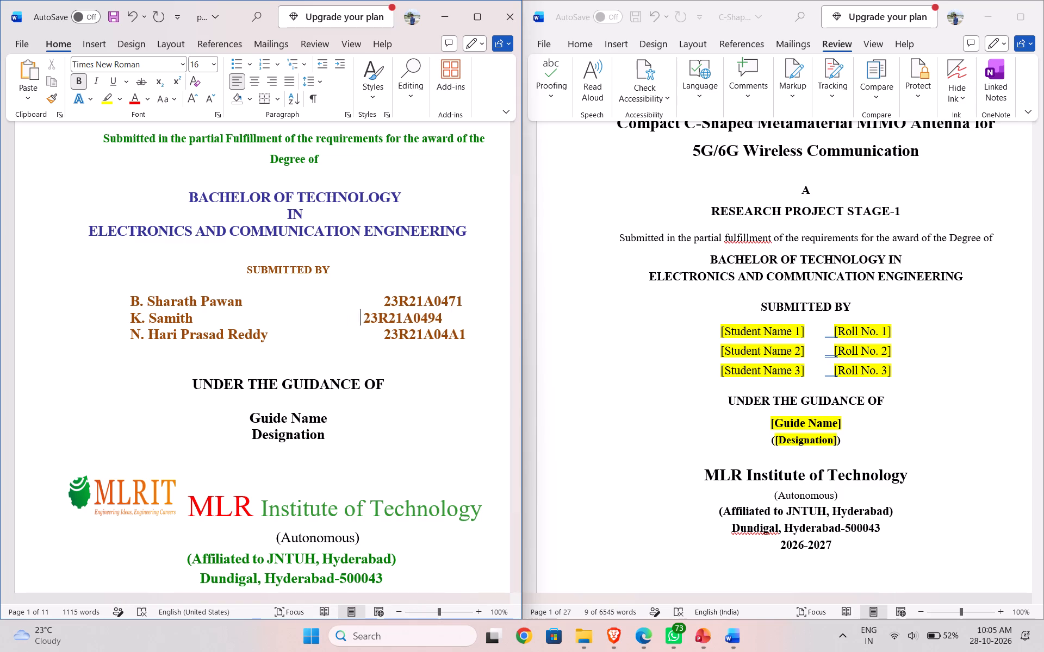
Remove spaces before the first student's roll number to align it with the second student's roll number.
{"action": "left_click", "coordinate": [383, 300]}
{"action": "key", "text": "BackSpace"}
{"action": "key", "text": "BackSpace"}
{"action": "key", "text": "BackSpace"}
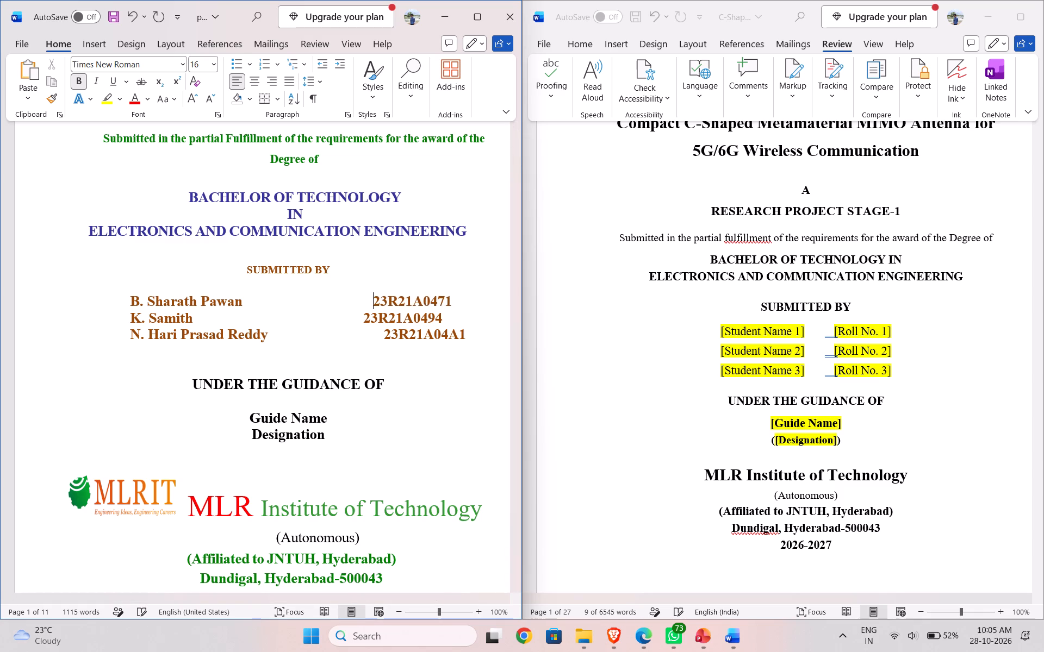
{"action": "key", "text": "BackSpace"}
{"action": "key", "text": "BackSpace"}
{"action": "key", "text": "BackSpace"}
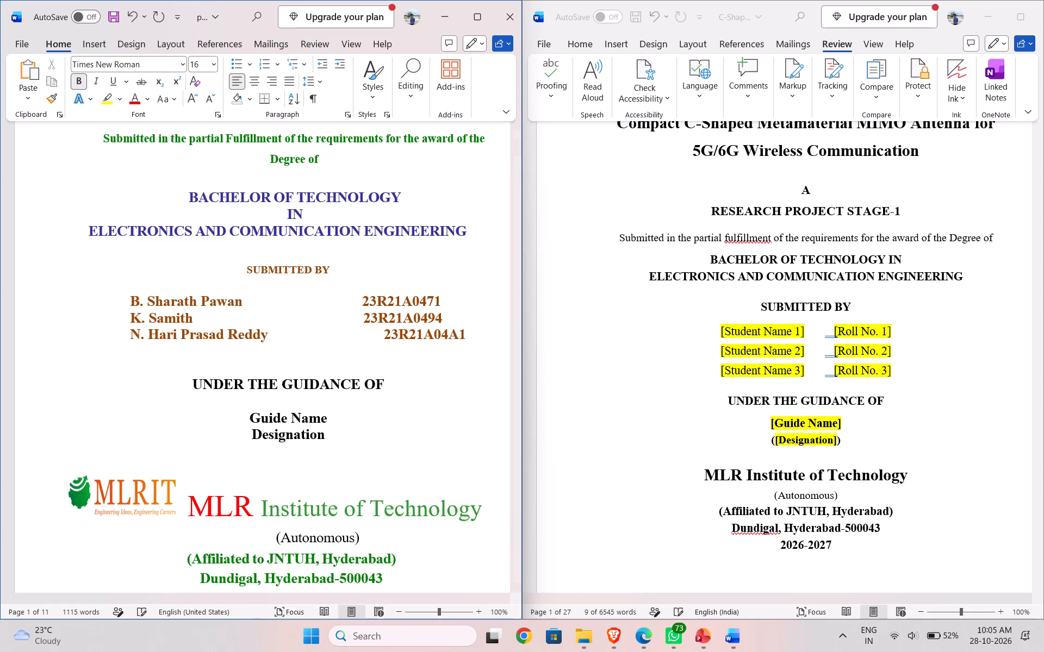
Remove spaces before the third student's roll number to align it with the two roll numbers above.
{"action": "left_click", "coordinate": [384, 336]}
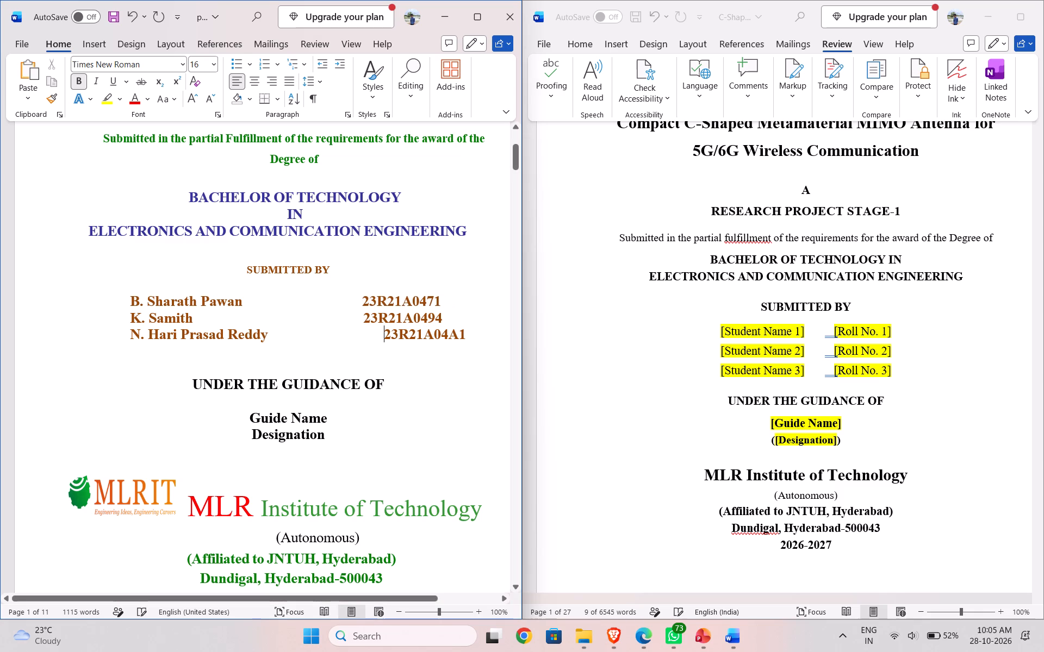
{"action": "key", "text": "BackSpace"}
{"action": "key", "text": "BackSpace"}
{"action": "key", "text": "BackSpace"}
{"action": "key", "text": "BackSpace"}
{"action": "key", "text": "BackSpace"}
{"action": "key", "text": "BackSpace"}
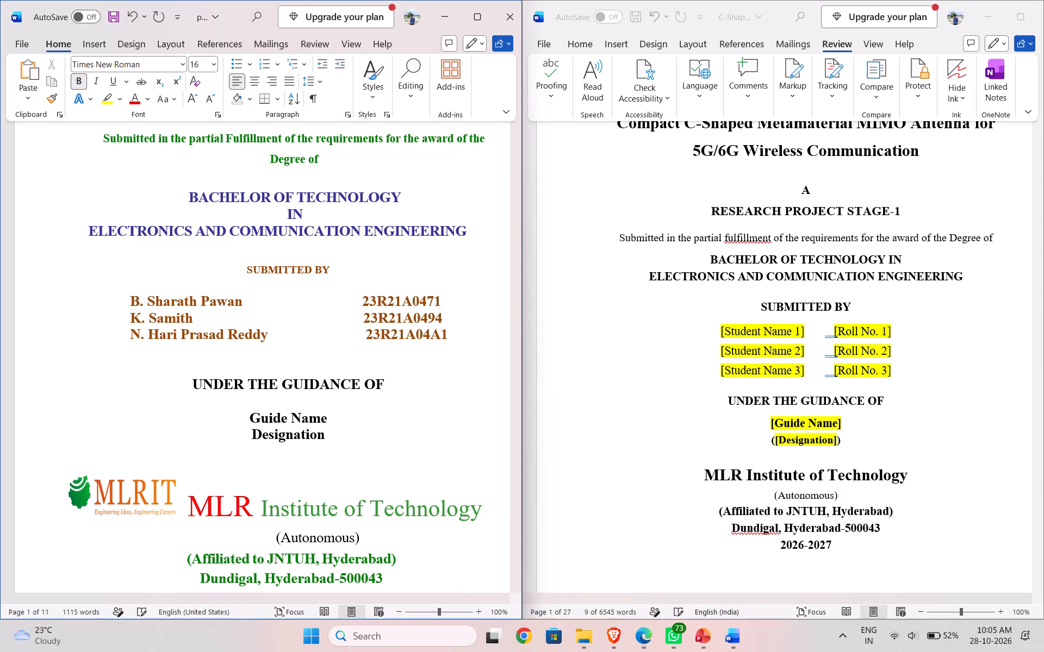
Add a fourth line to the SUBMITTED BY list, indented to match the names above, and enter the fourth student's name.
{"action": "left_click", "coordinate": [445, 334]}
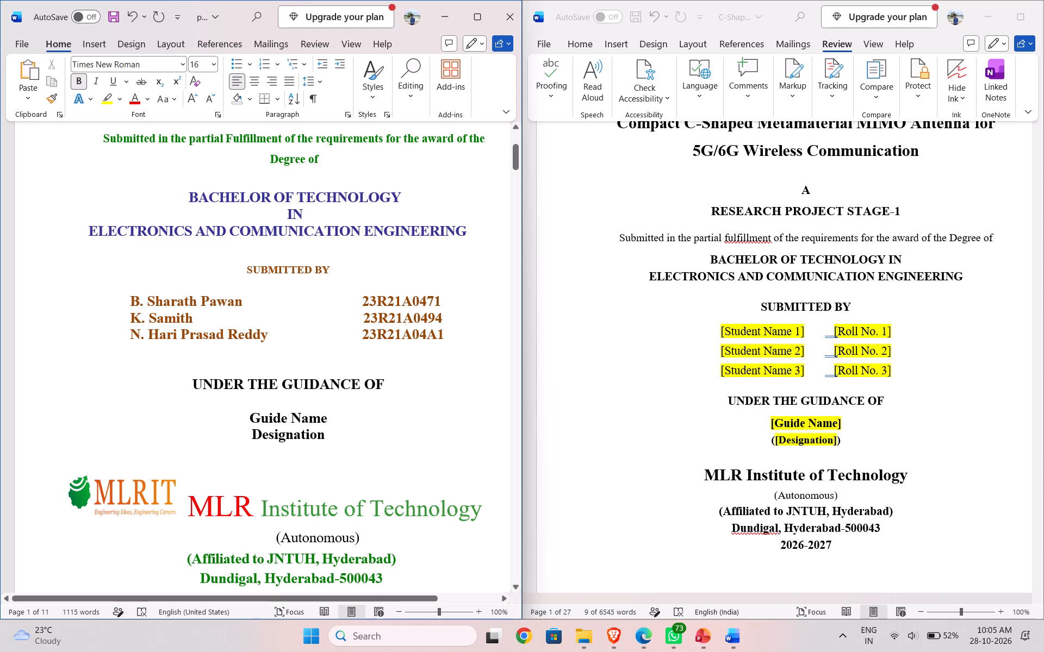
{"action": "key", "text": "Return"}
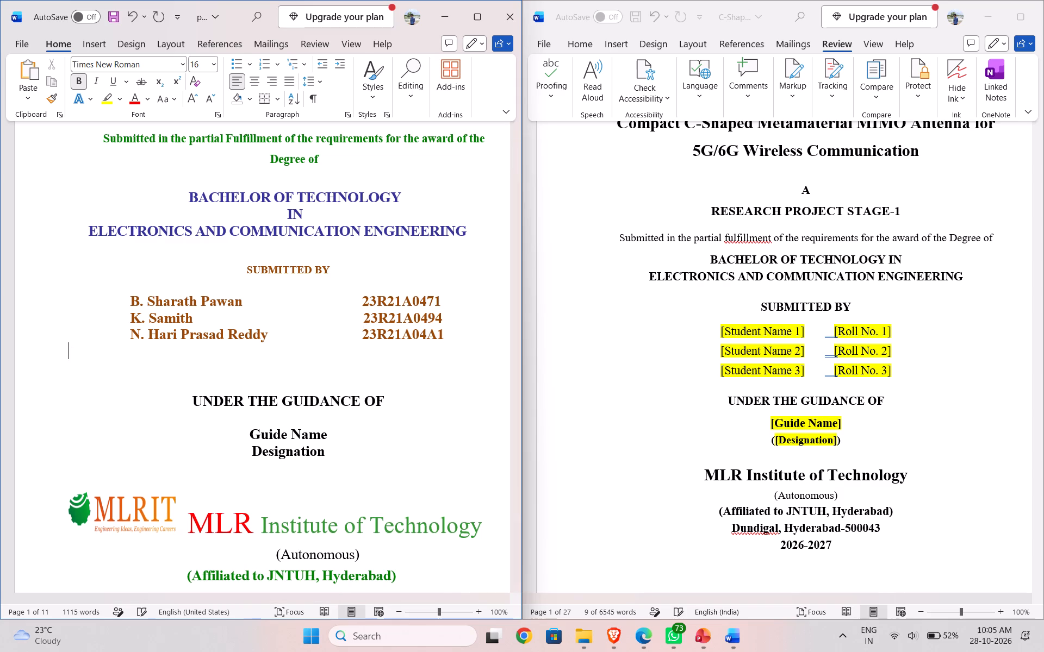
{"action": "left_click", "coordinate": [133, 350]}
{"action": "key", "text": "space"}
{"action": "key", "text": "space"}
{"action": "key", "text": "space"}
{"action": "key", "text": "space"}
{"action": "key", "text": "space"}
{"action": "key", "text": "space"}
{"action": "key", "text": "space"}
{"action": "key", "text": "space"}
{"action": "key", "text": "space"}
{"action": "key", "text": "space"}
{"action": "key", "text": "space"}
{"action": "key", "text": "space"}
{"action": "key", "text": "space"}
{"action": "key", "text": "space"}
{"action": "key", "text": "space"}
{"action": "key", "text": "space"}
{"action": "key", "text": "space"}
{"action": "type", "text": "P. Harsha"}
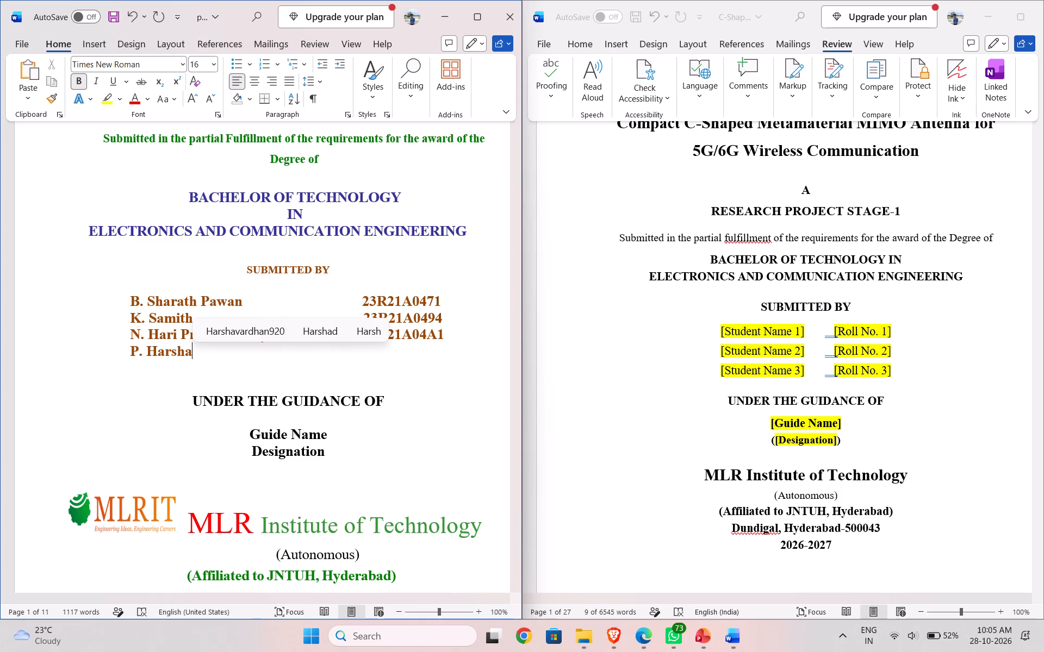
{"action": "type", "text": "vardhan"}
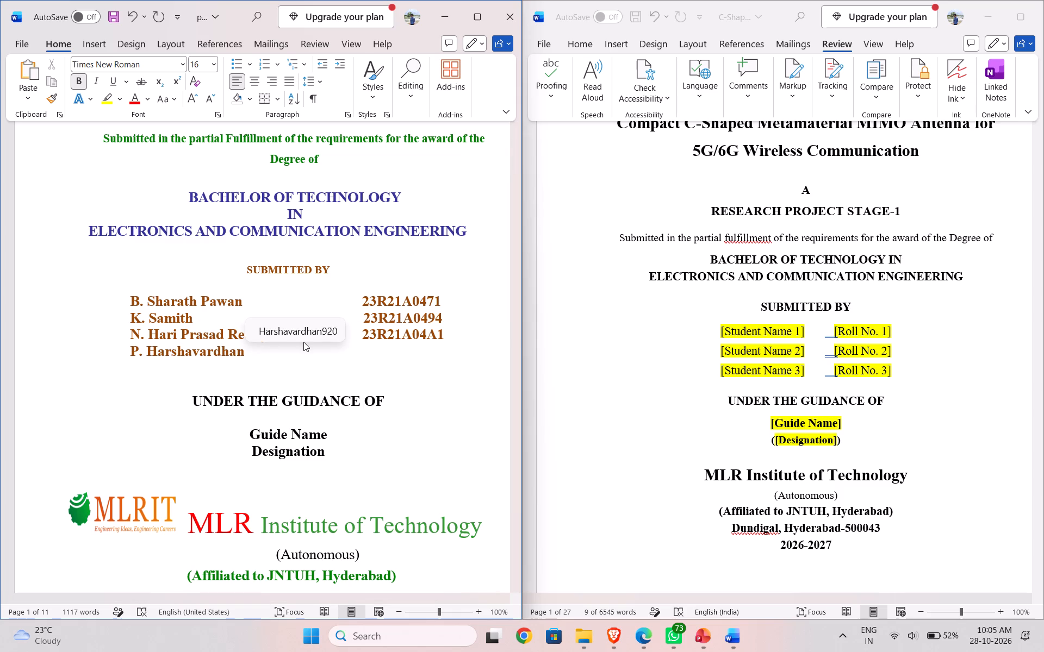
Enter the fourth student's roll number beside the name, spaced to align with the roll numbers above.
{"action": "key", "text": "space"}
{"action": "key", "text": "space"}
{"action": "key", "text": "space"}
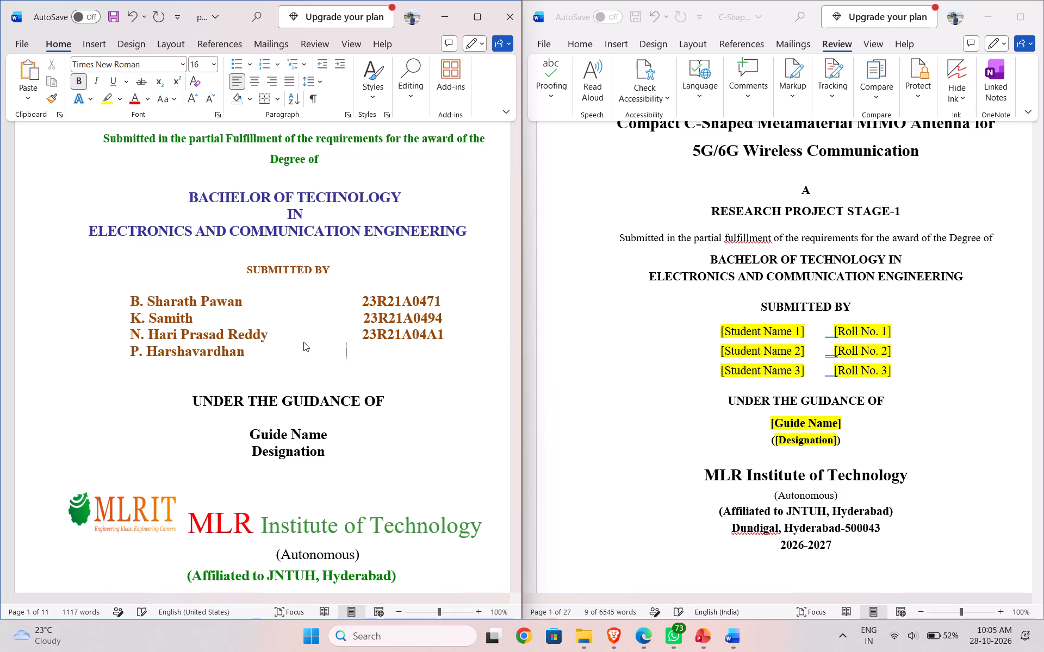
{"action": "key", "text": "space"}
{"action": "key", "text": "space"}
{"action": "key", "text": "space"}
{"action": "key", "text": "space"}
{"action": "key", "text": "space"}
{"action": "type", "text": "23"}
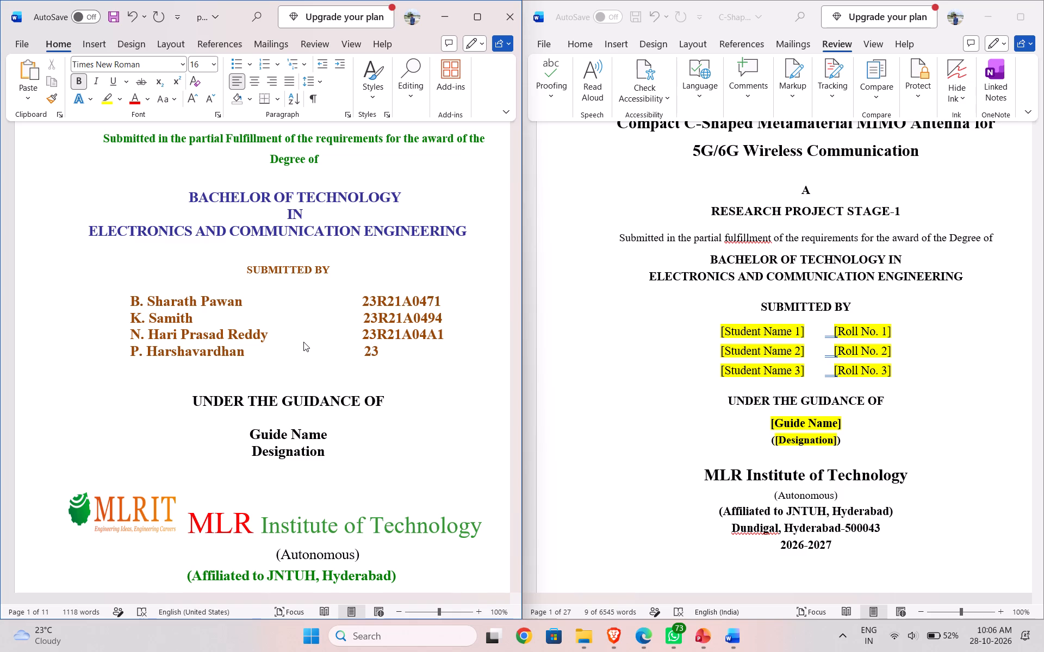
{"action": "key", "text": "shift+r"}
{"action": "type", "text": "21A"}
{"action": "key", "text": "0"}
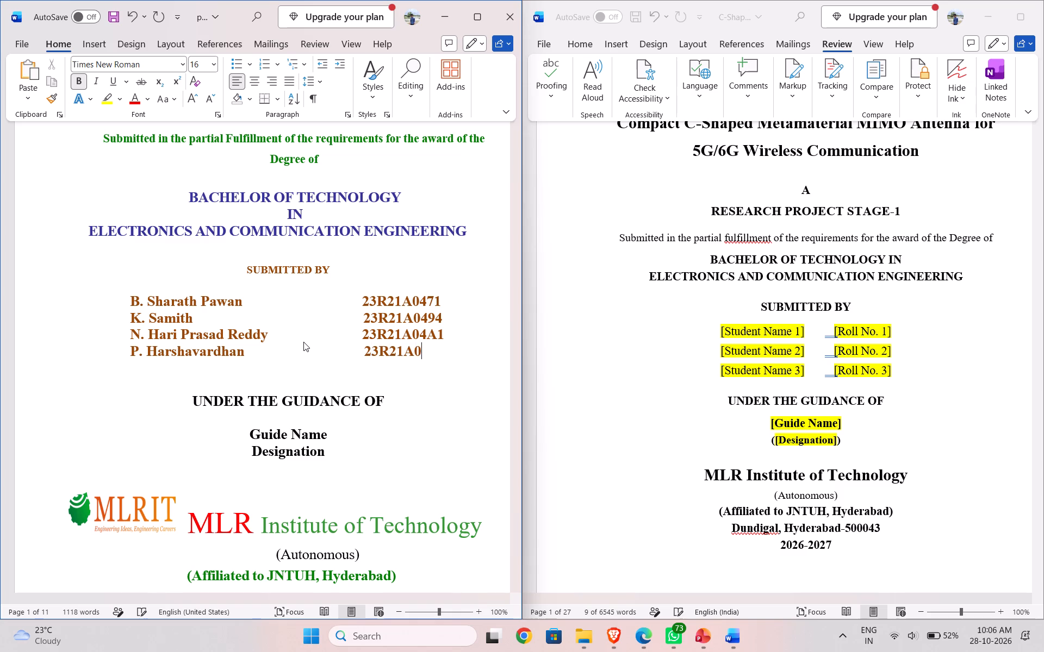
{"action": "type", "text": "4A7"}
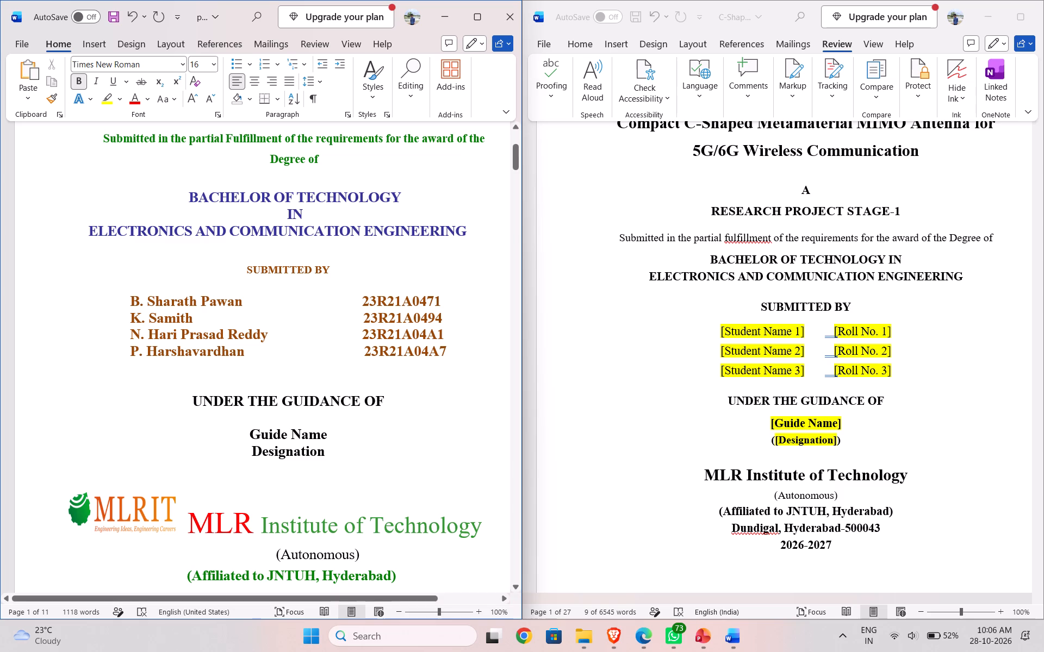
Replace the Guide Name placeholder under UNDER THE GUIDANCE OF with the guide's titled name from the PowerPoint title slide.
{"action": "scroll", "coordinate": [334, 382], "scroll_direction": "down", "scroll_amount": 1}
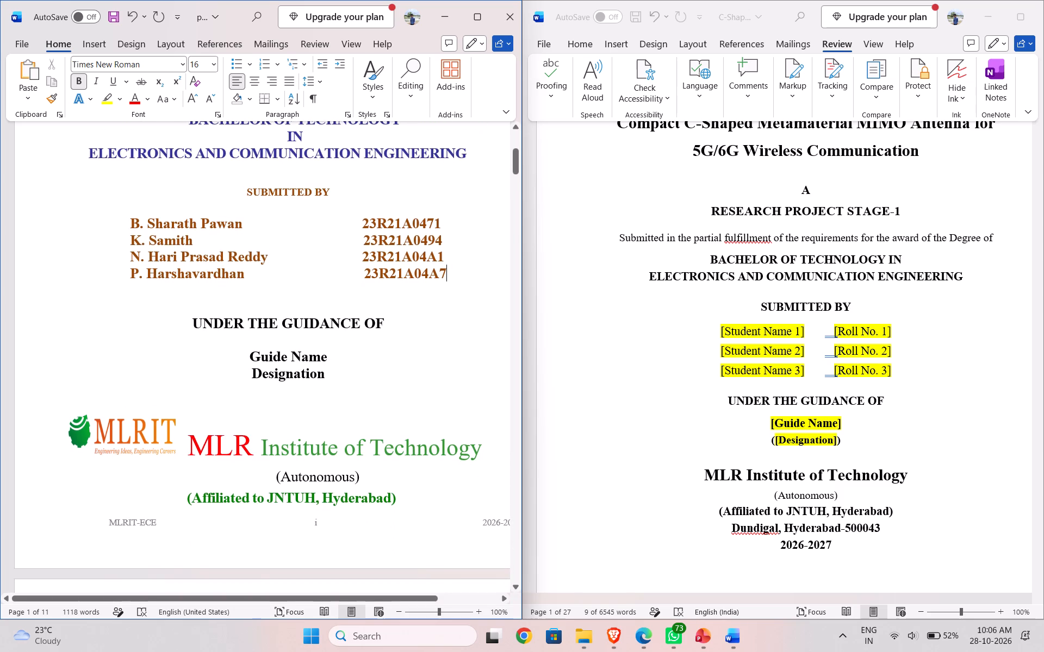
{"action": "left_click", "coordinate": [328, 355]}
{"action": "key", "text": "BackSpace"}
{"action": "key", "text": "BackSpace"}
{"action": "key", "text": "BackSpace"}
{"action": "key", "text": "BackSpace"}
{"action": "key", "text": "BackSpace"}
{"action": "key", "text": "BackSpace"}
{"action": "key", "text": "BackSpace"}
{"action": "key", "text": "BackSpace"}
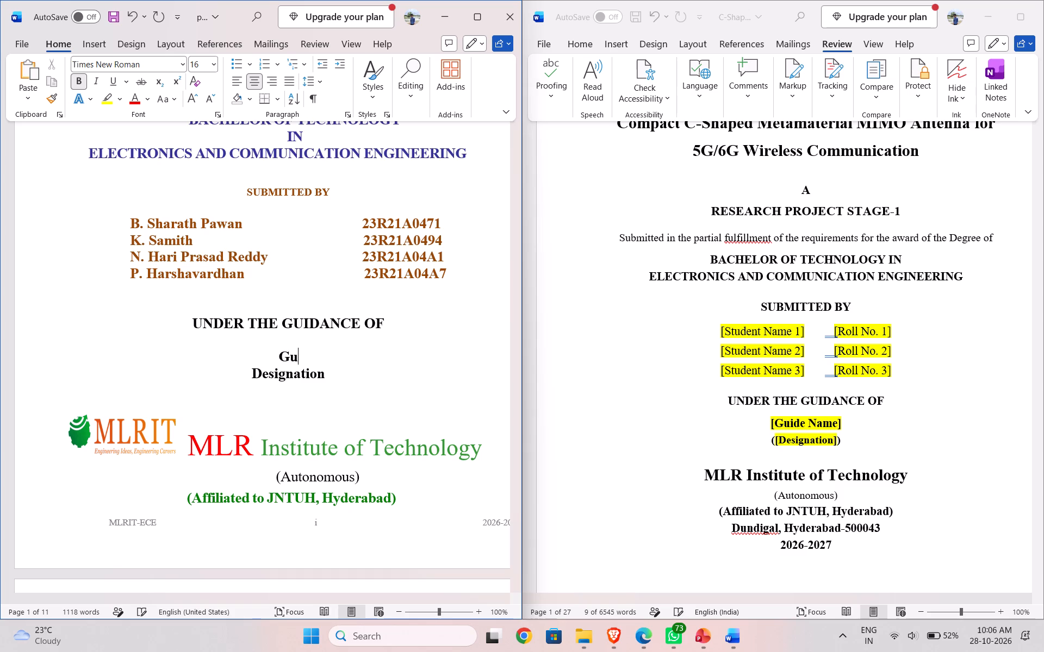
{"action": "key", "text": "BackSpace"}
{"action": "key", "text": "BackSpace"}
{"action": "left_click", "coordinate": [706, 639]}
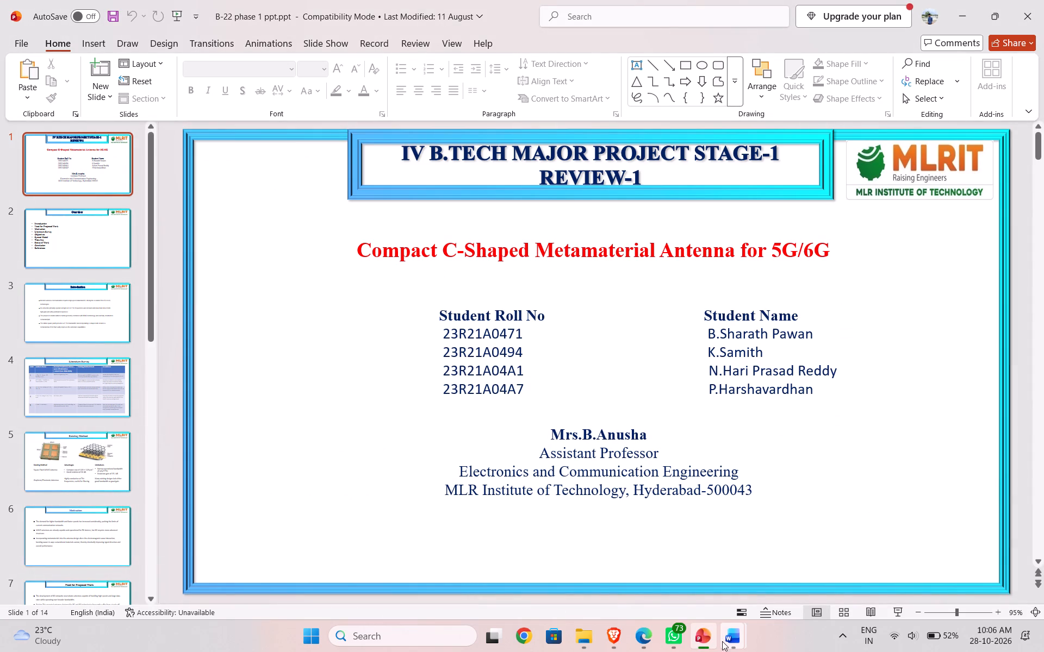
{"action": "left_click", "coordinate": [671, 576]}
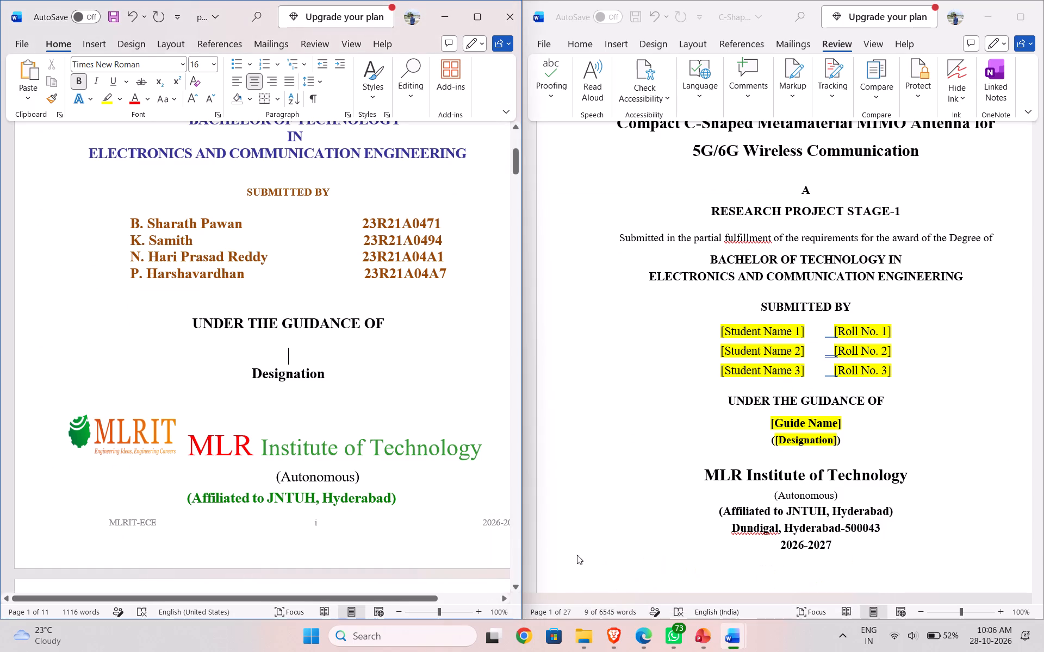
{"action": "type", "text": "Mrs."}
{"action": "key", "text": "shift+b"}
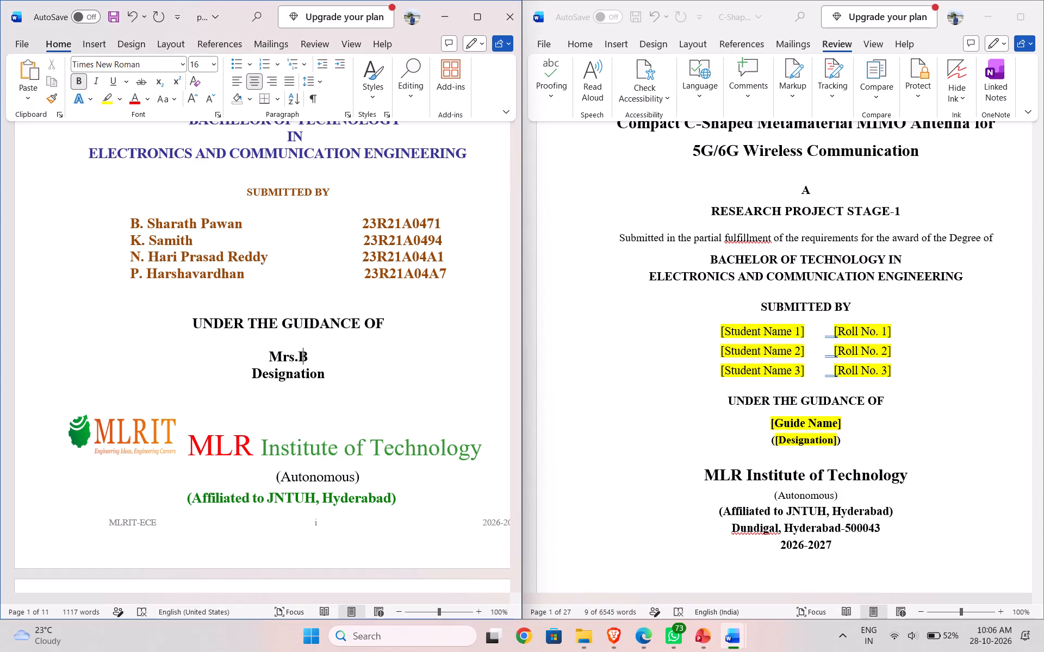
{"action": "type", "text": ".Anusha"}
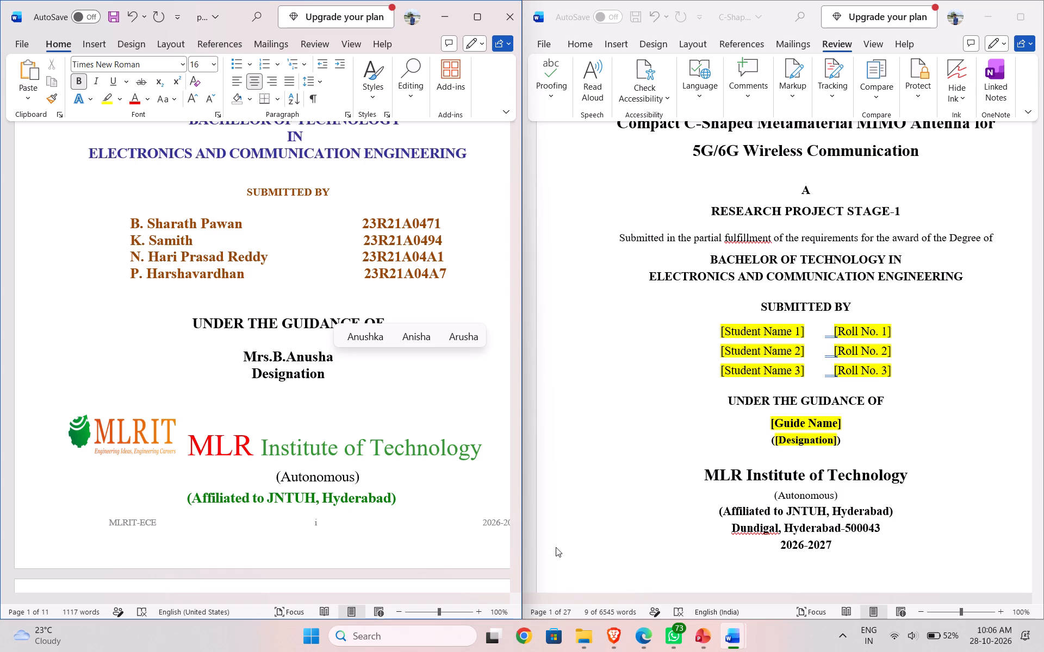
Clear the Designation placeholder below the guide's name and switch to the PowerPoint title slide to look up the guide's designation.
{"action": "left_click", "coordinate": [325, 375]}
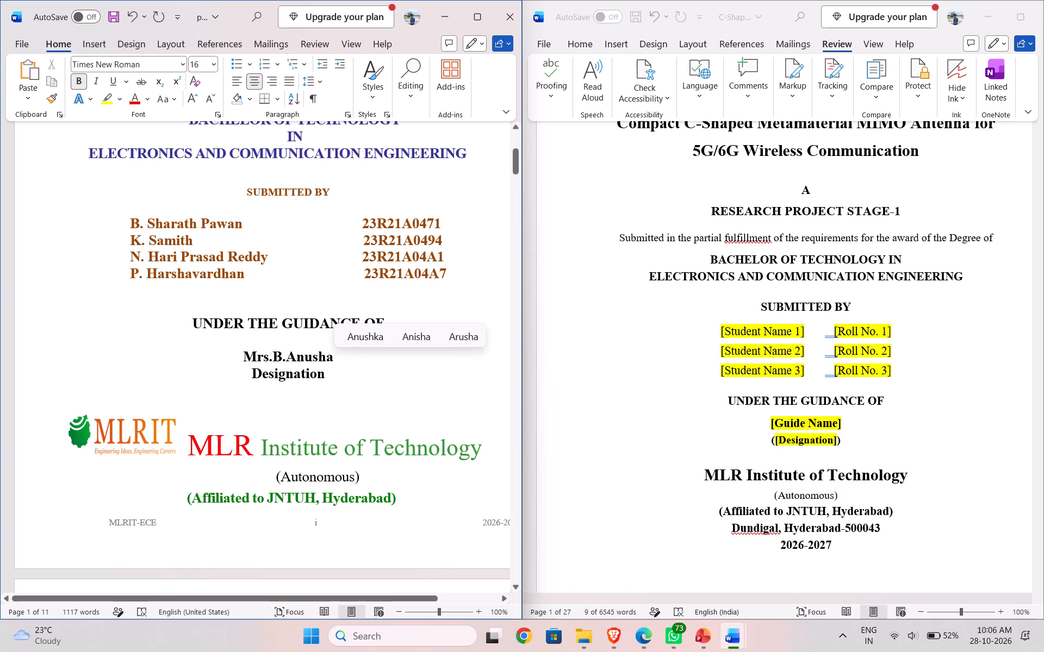
{"action": "key", "text": "BackSpace"}
{"action": "key", "text": "BackSpace"}
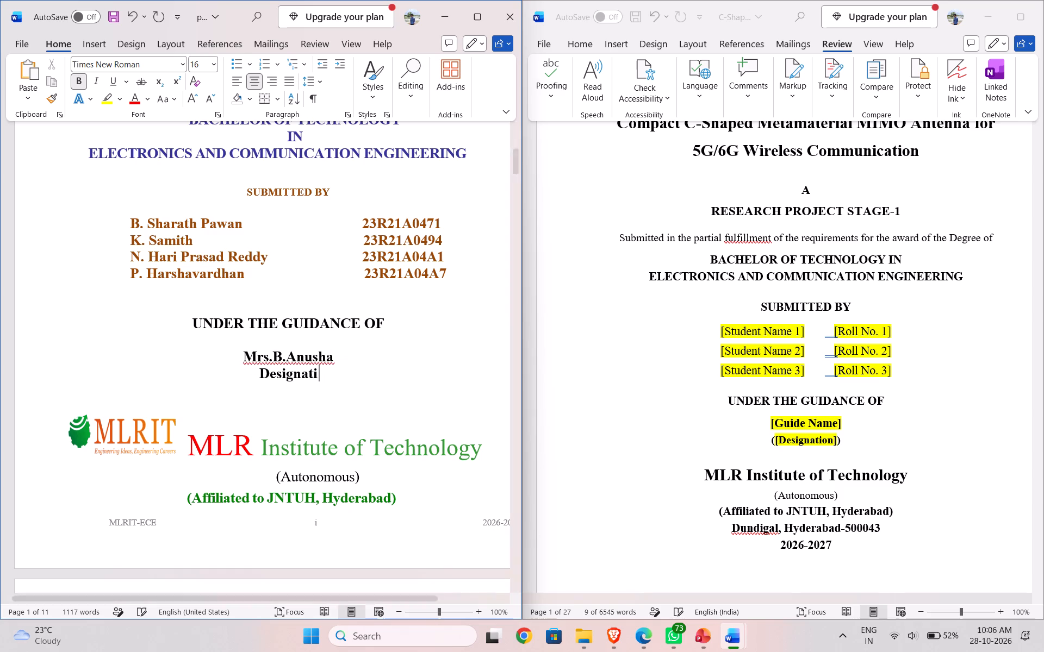
{"action": "key", "text": "BackSpace"}
{"action": "key", "text": "BackSpace"}
{"action": "key", "text": "BackSpace"}
{"action": "key", "text": "BackSpace"}
{"action": "key", "text": "BackSpace"}
{"action": "key", "text": "BackSpace"}
{"action": "key", "text": "BackSpace"}
{"action": "key", "text": "BackSpace"}
{"action": "key", "text": "BackSpace"}
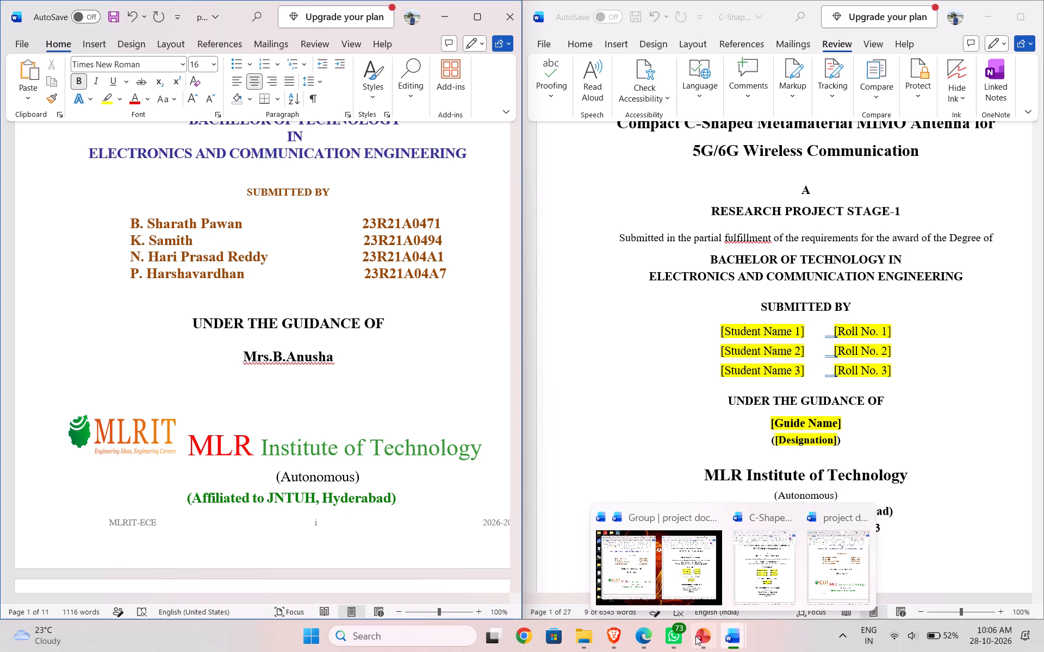
{"action": "left_click", "coordinate": [686, 573]}
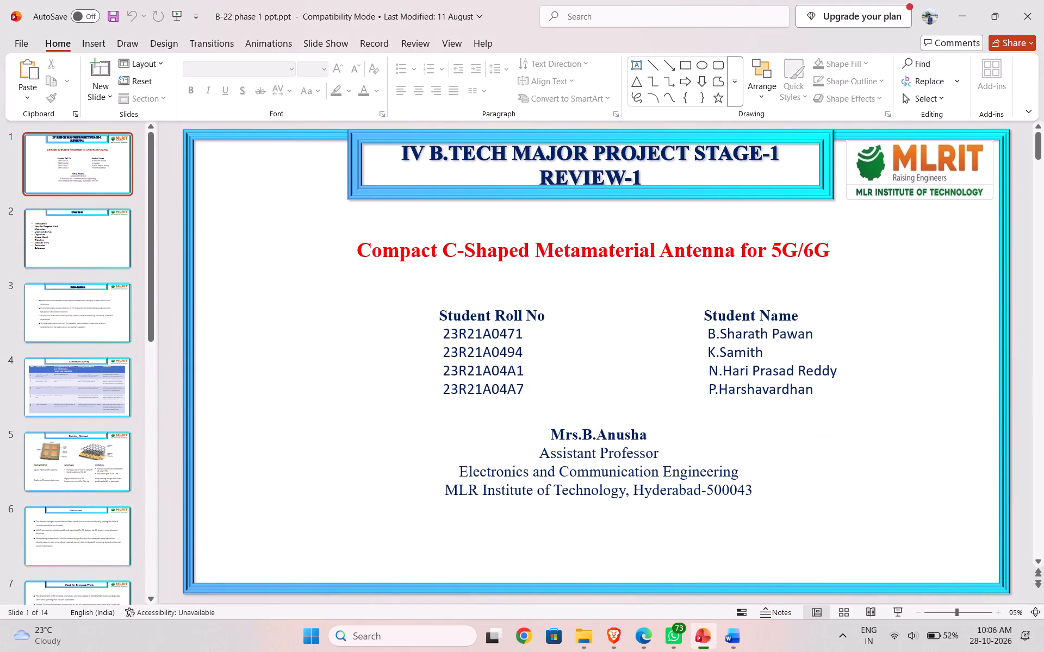
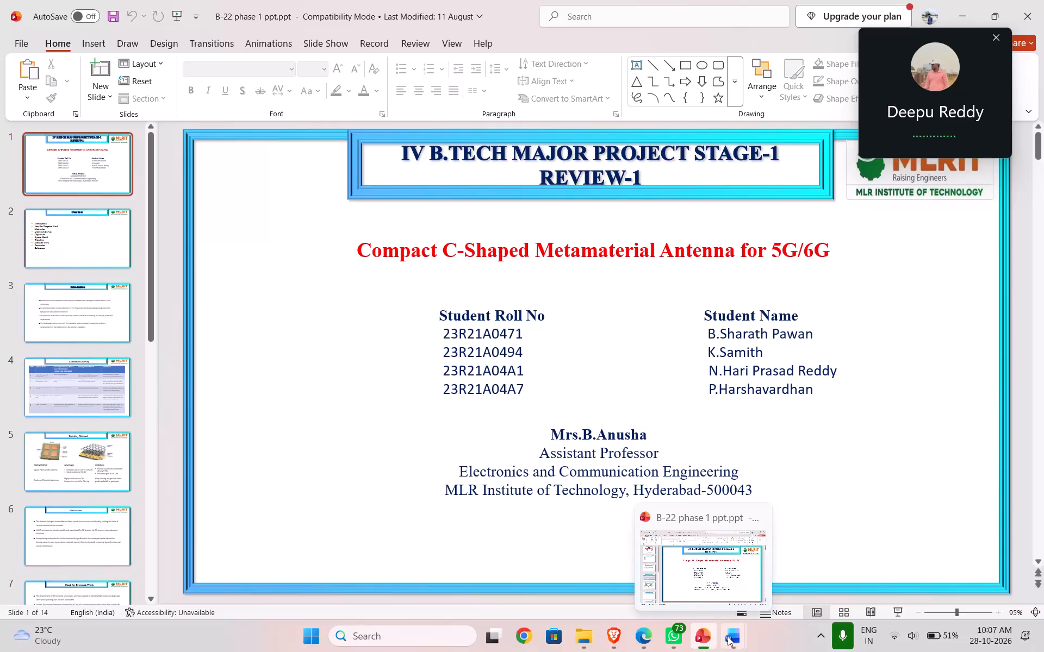
Return to the Word template and enter "Assistant" on the line below the guide's name, matching the spelling on the PowerPoint title slide.
{"action": "left_click", "coordinate": [663, 596]}
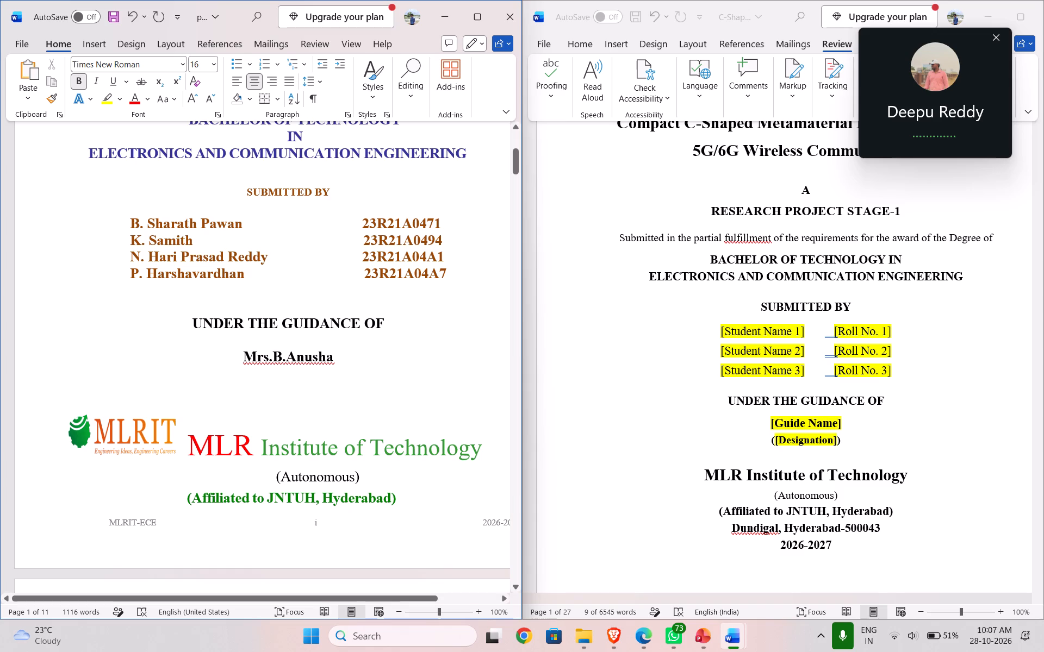
{"action": "key", "text": "shift+a"}
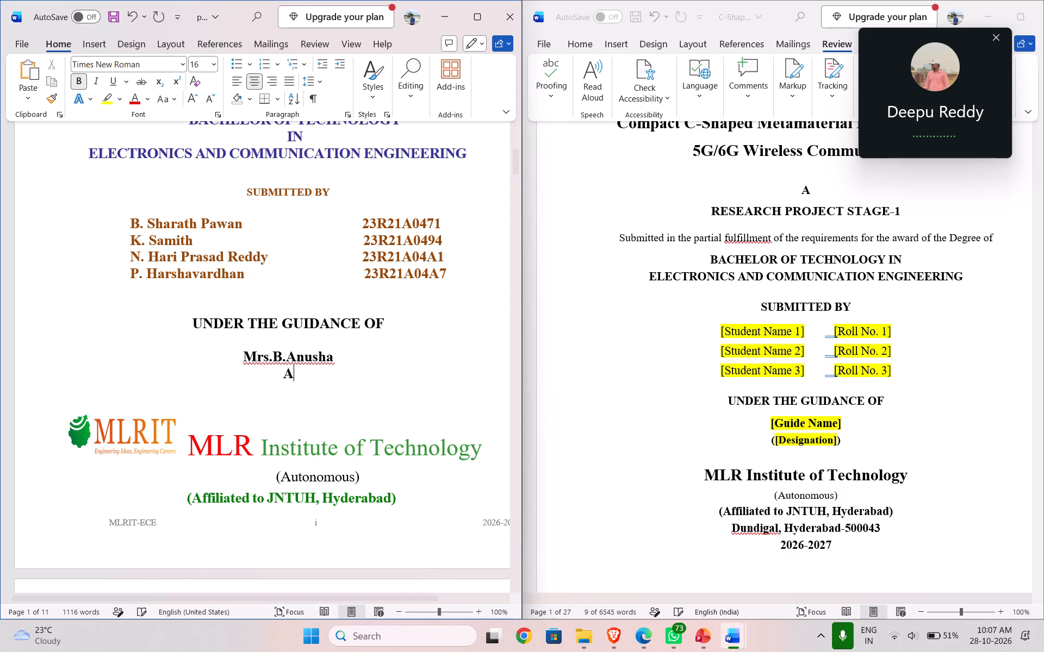
{"action": "type", "text": "sis"}
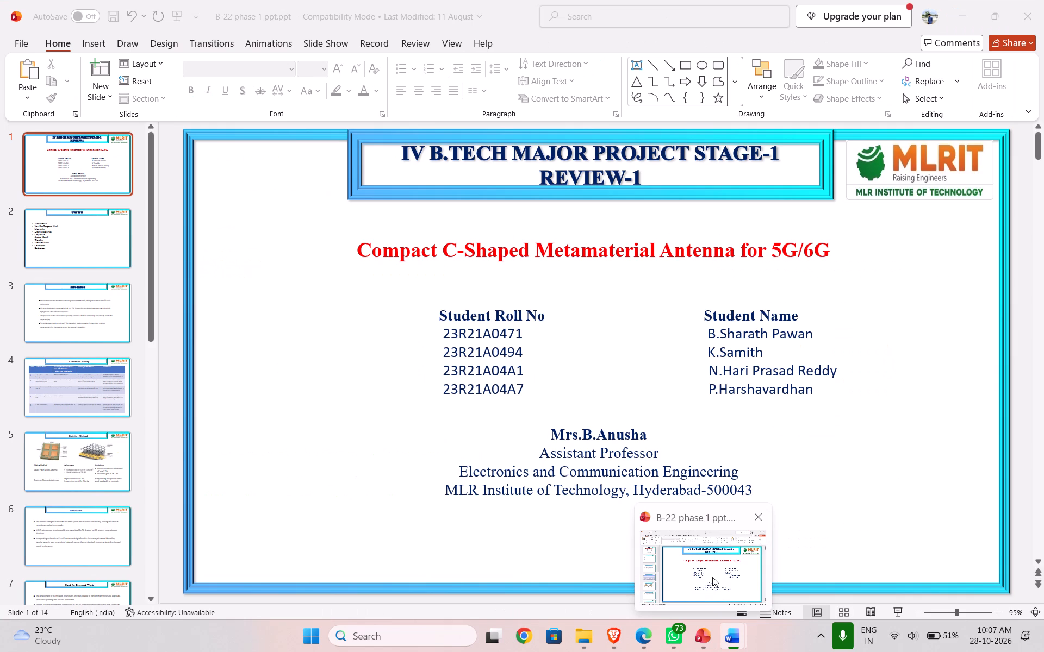
{"action": "left_click", "coordinate": [712, 577]}
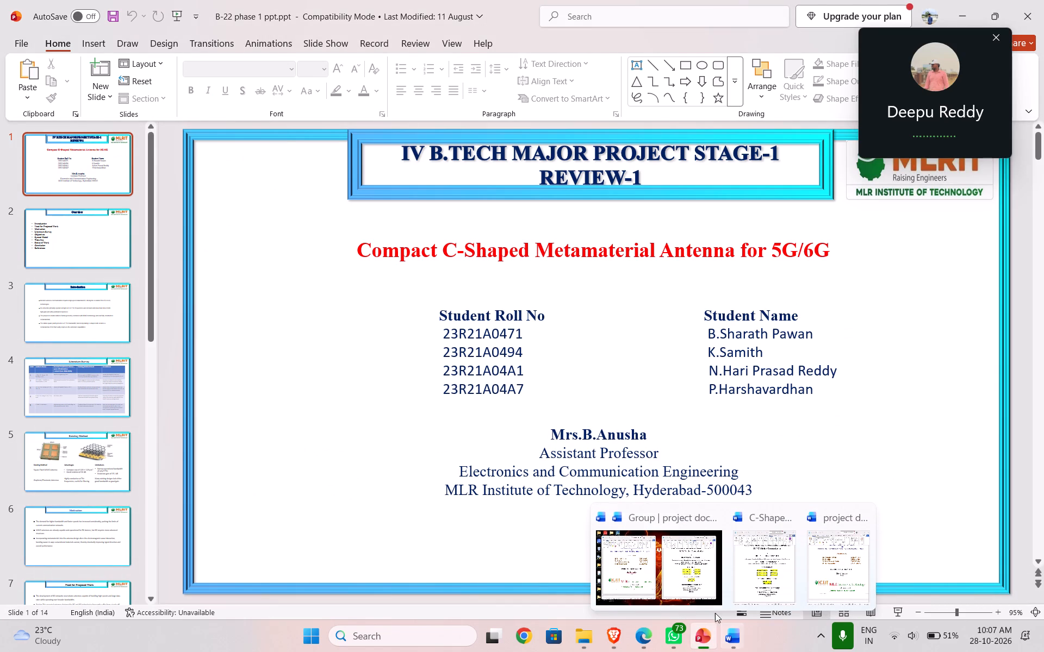
{"action": "left_click", "coordinate": [682, 578]}
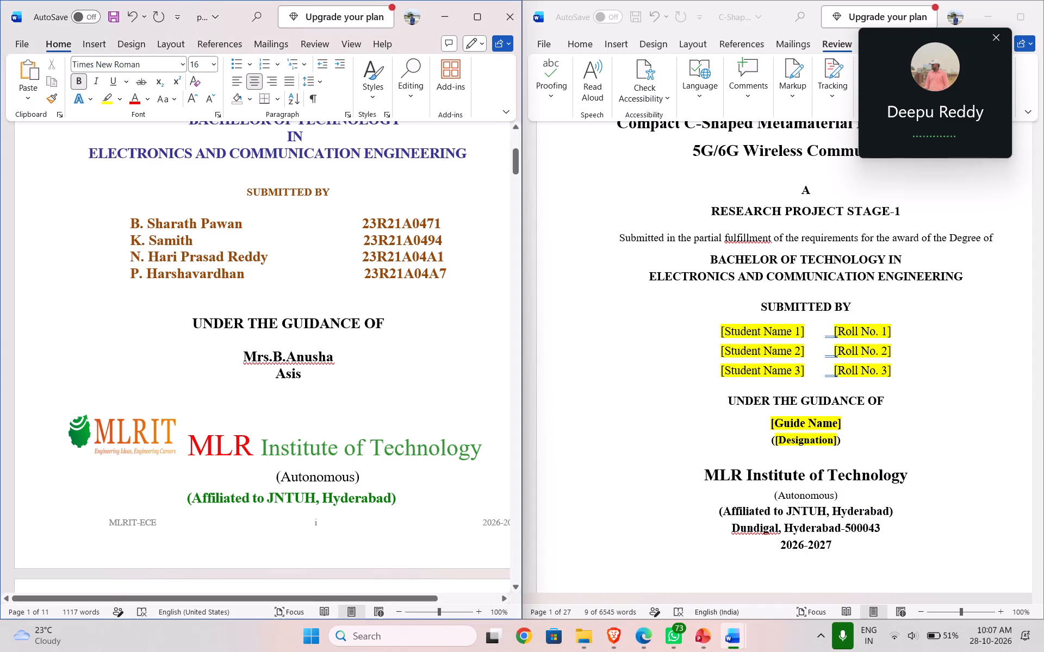
{"action": "key", "text": "BackSpace"}
{"action": "key", "text": "BackSpace"}
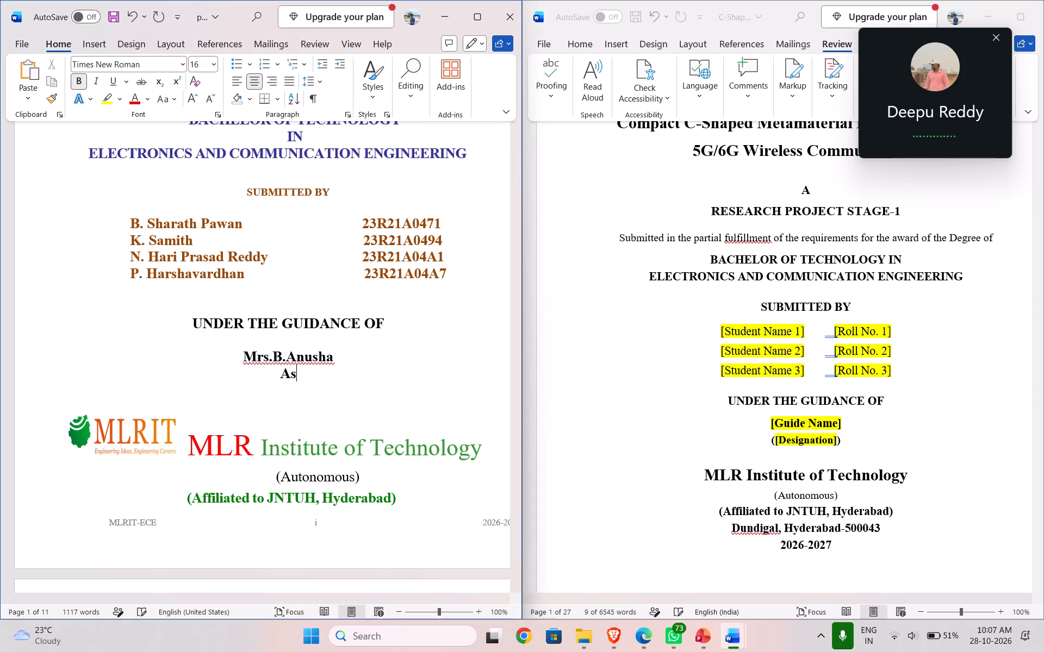
{"action": "type", "text": "si"}
{"action": "type", "text": "tent"}
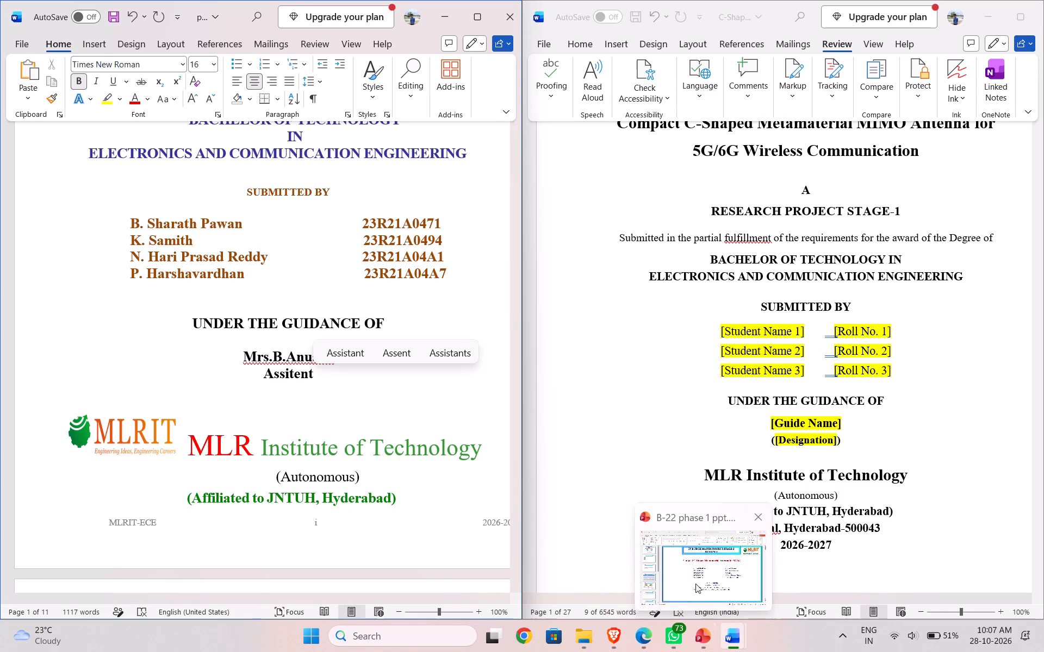
{"action": "left_click", "coordinate": [694, 580]}
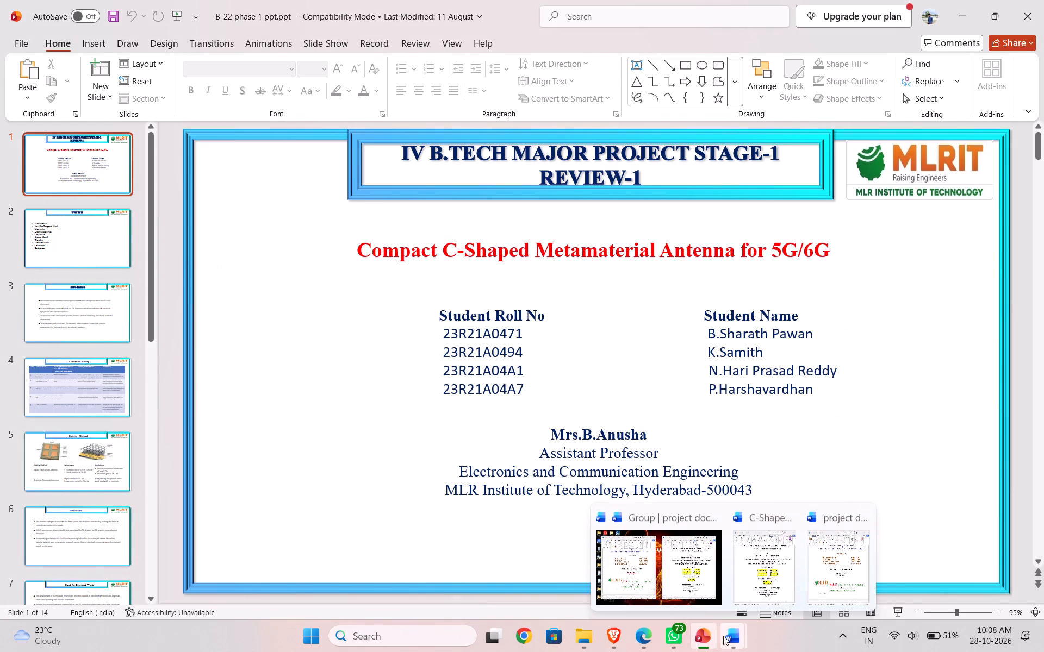
{"action": "left_click", "coordinate": [664, 573]}
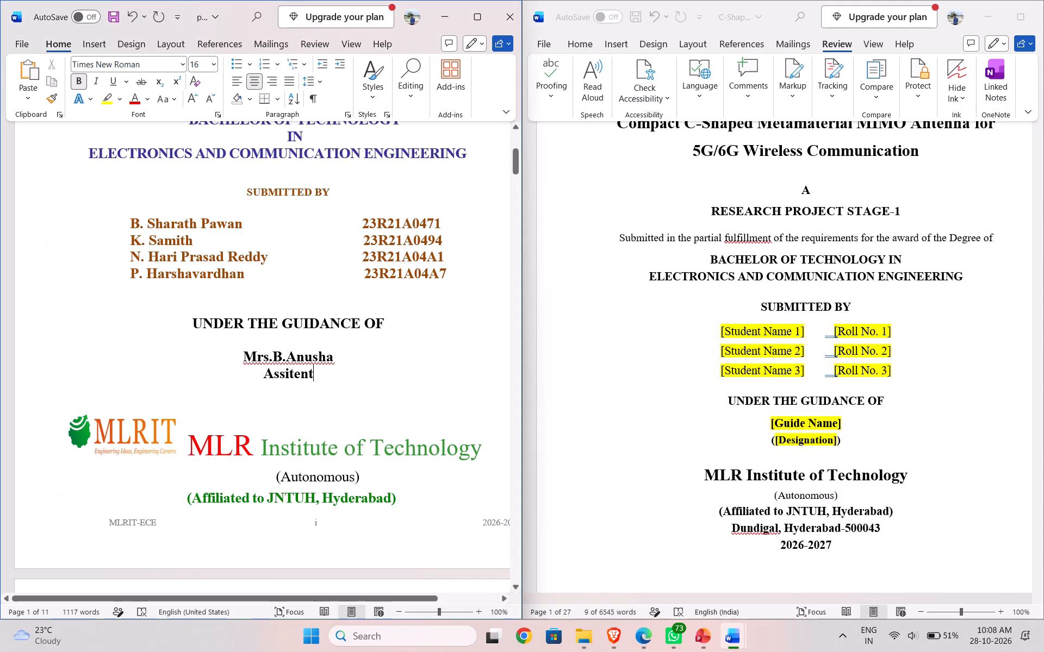
{"action": "key", "text": "BackSpace"}
{"action": "key", "text": "BackSpace"}
{"action": "key", "text": "BackSpace"}
{"action": "key", "text": "BackSpace"}
{"action": "type", "text": "stent"}
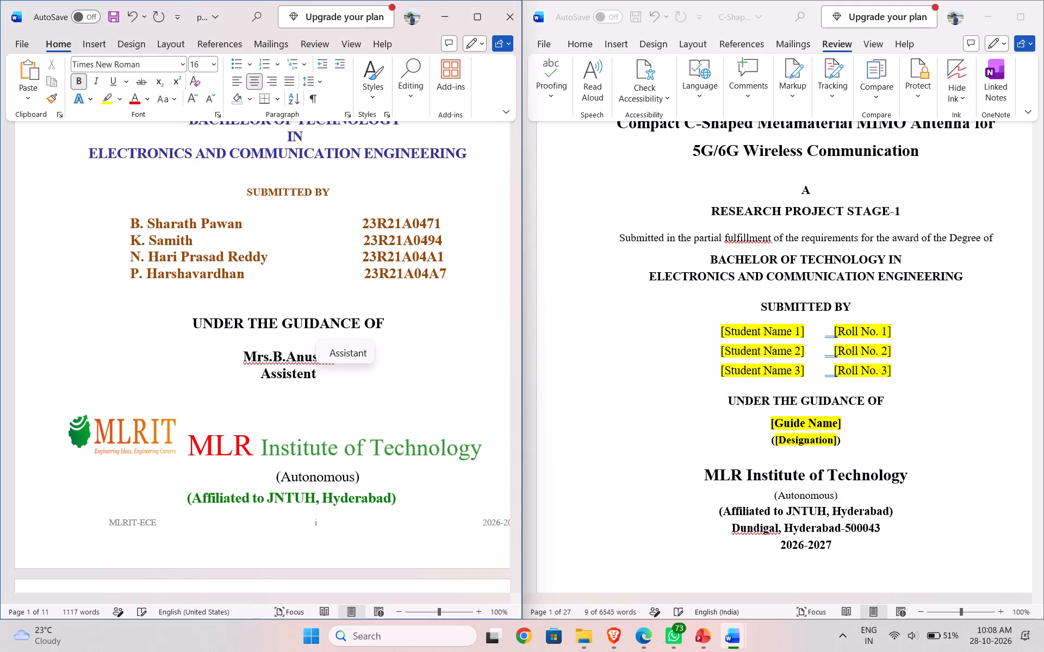
{"action": "key", "text": "BackSpace"}
{"action": "key", "text": "BackSpace"}
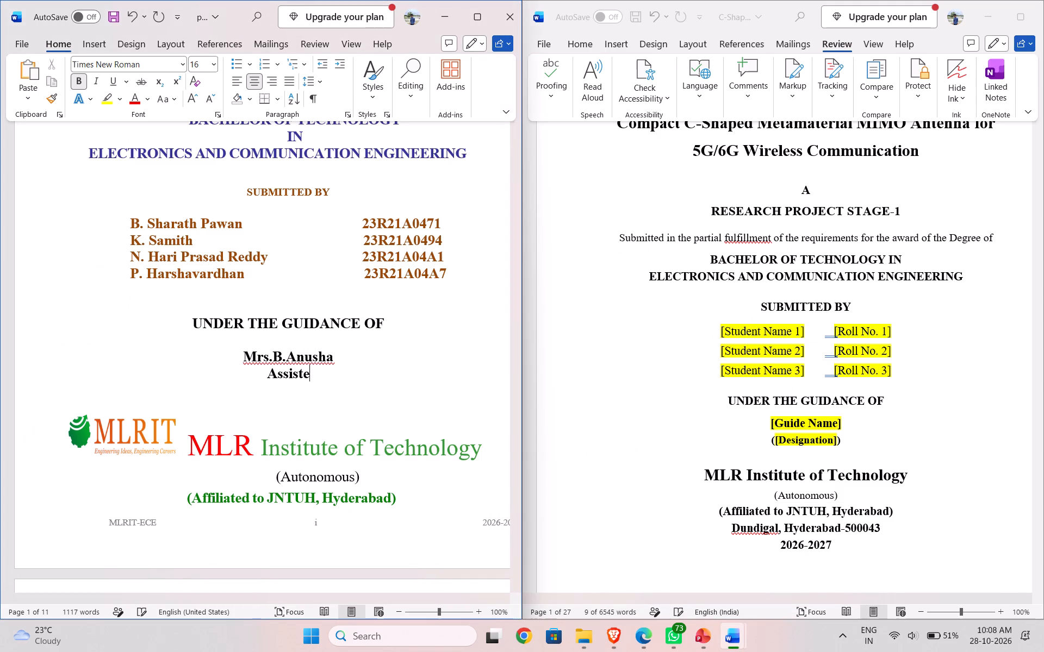
{"action": "key", "text": "BackSpace"}
{"action": "type", "text": "ant"}
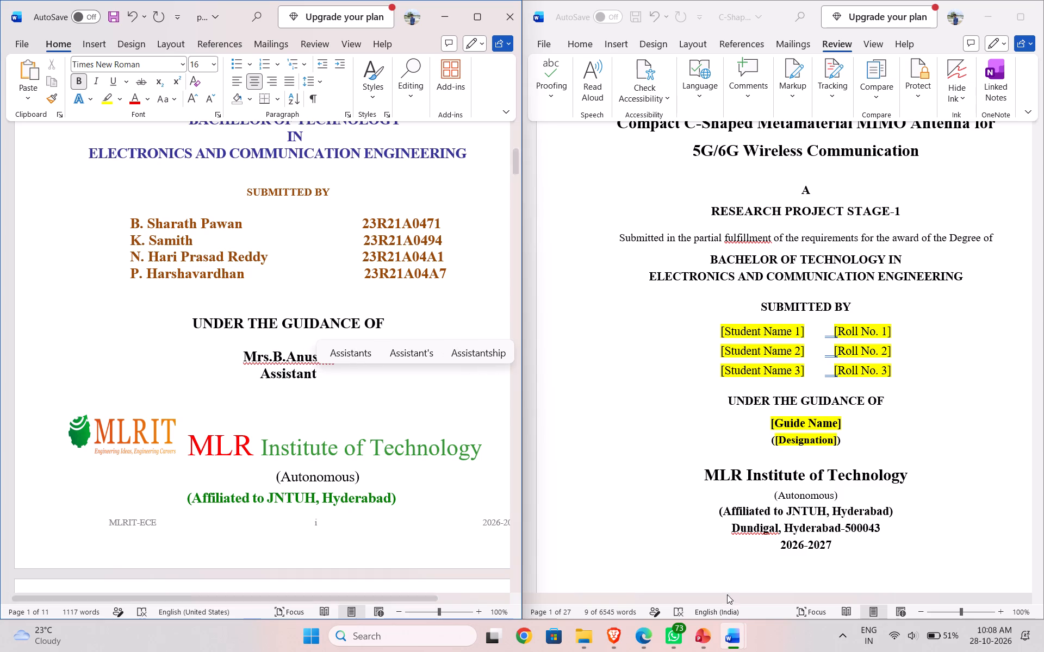
Complete the guide's designation line with "Professor" and check it against the PowerPoint title slide.
{"action": "left_click", "coordinate": [702, 593]}
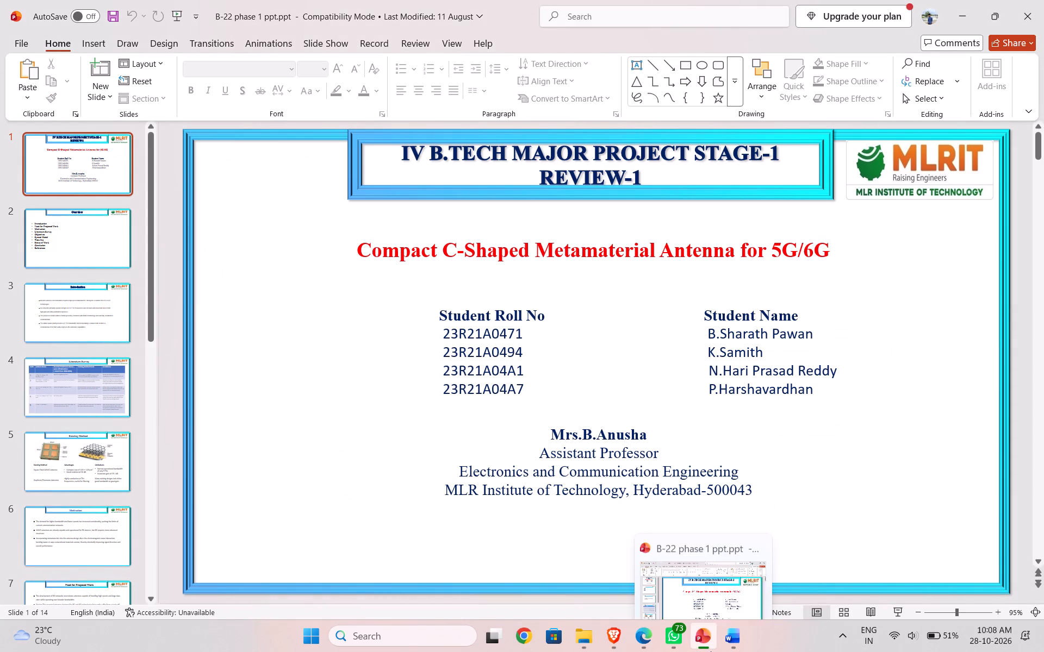
{"action": "left_click", "coordinate": [671, 570]}
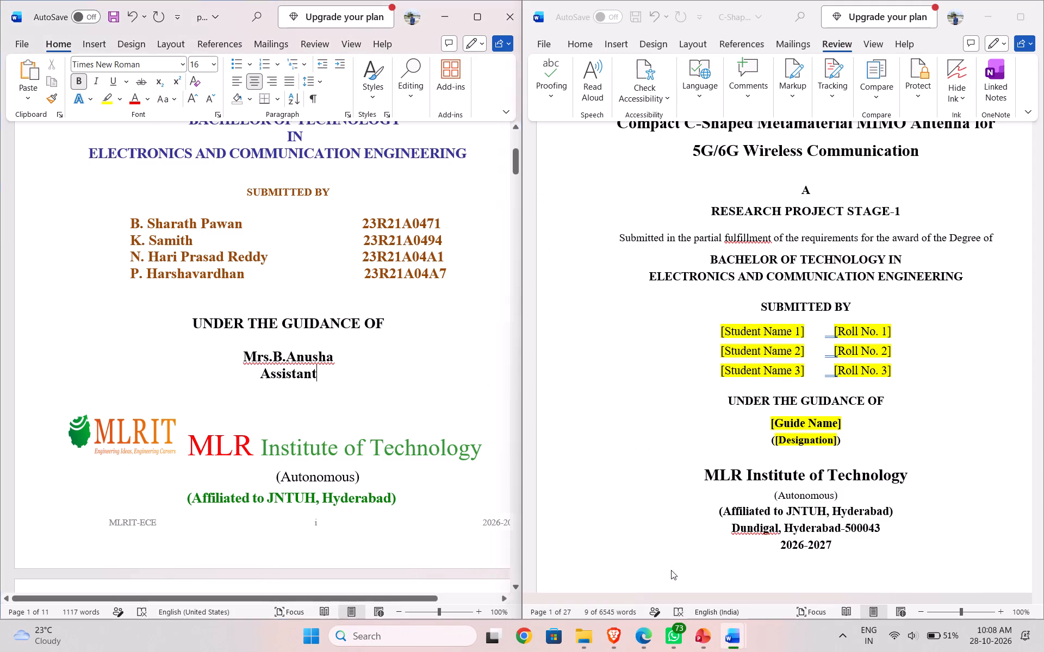
{"action": "key", "text": "space"}
{"action": "type", "text": "Pr"}
{"action": "type", "text": "ofess"}
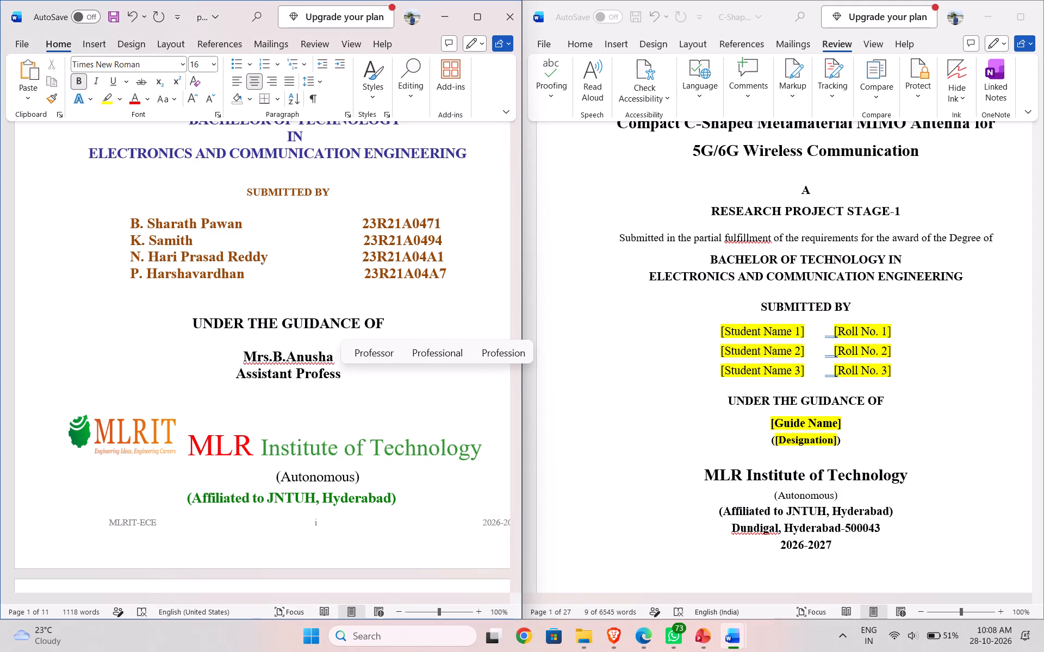
{"action": "type", "text": "or"}
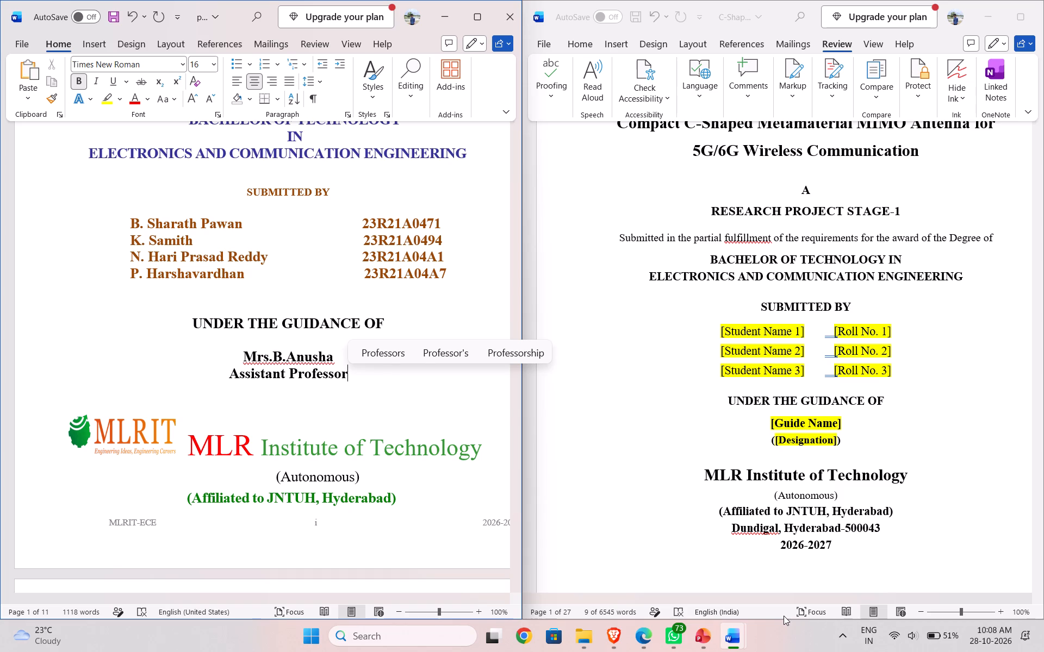
{"action": "key", "text": "alt+Tab"}
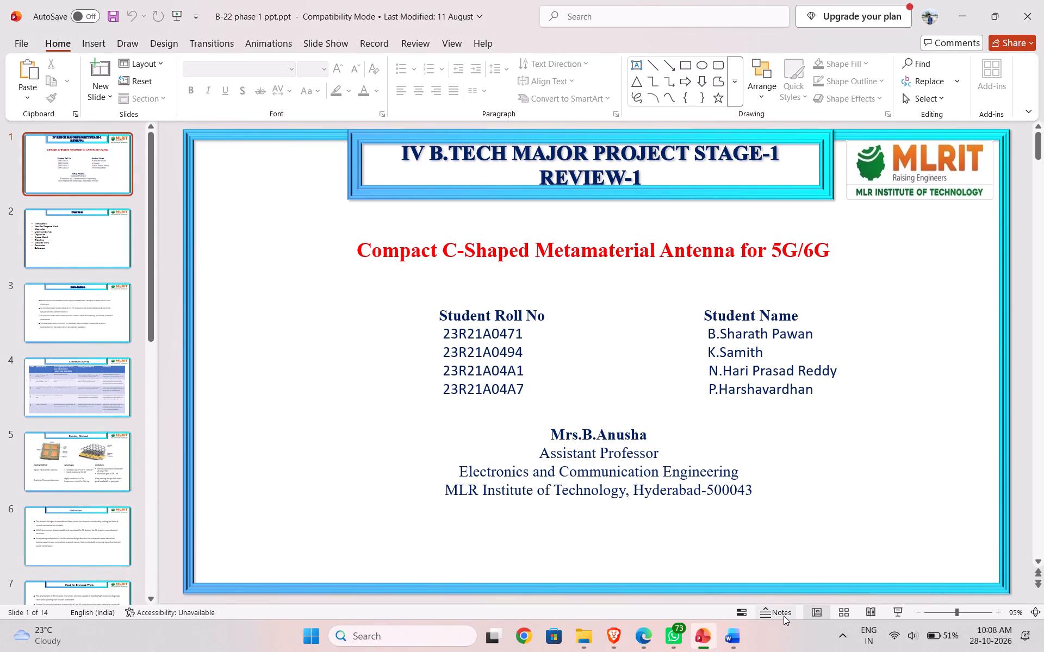
{"action": "key", "text": "alt+Tab"}
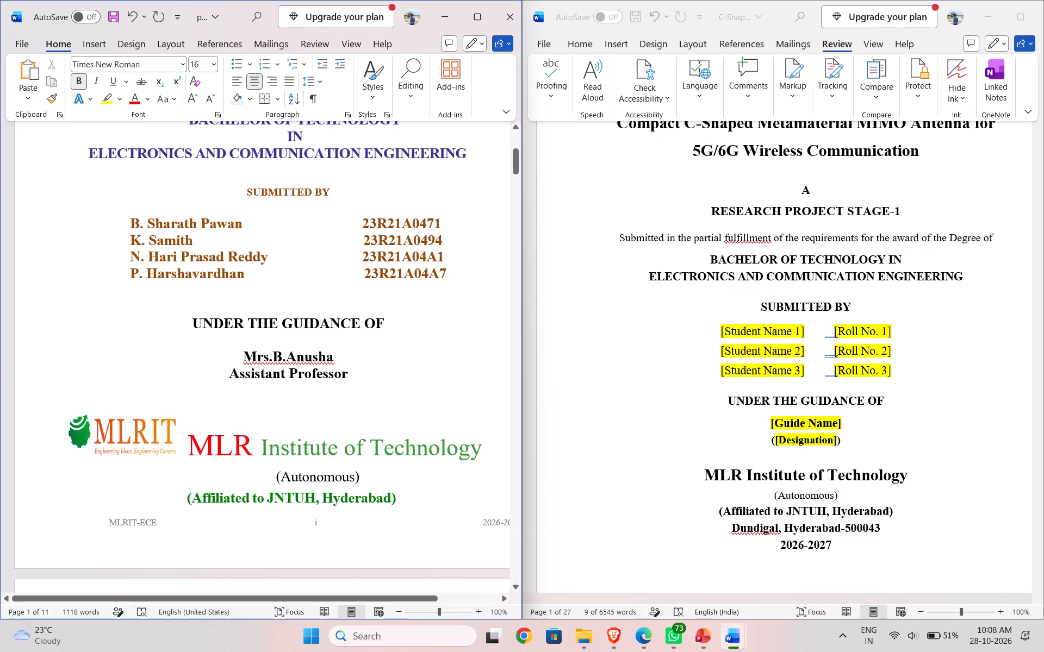
Delete the blank line between the guide's designation and the MLRIT logo to pull the college address lines up toward the cover page.
{"action": "scroll", "coordinate": [364, 426], "scroll_direction": "down", "scroll_amount": 2}
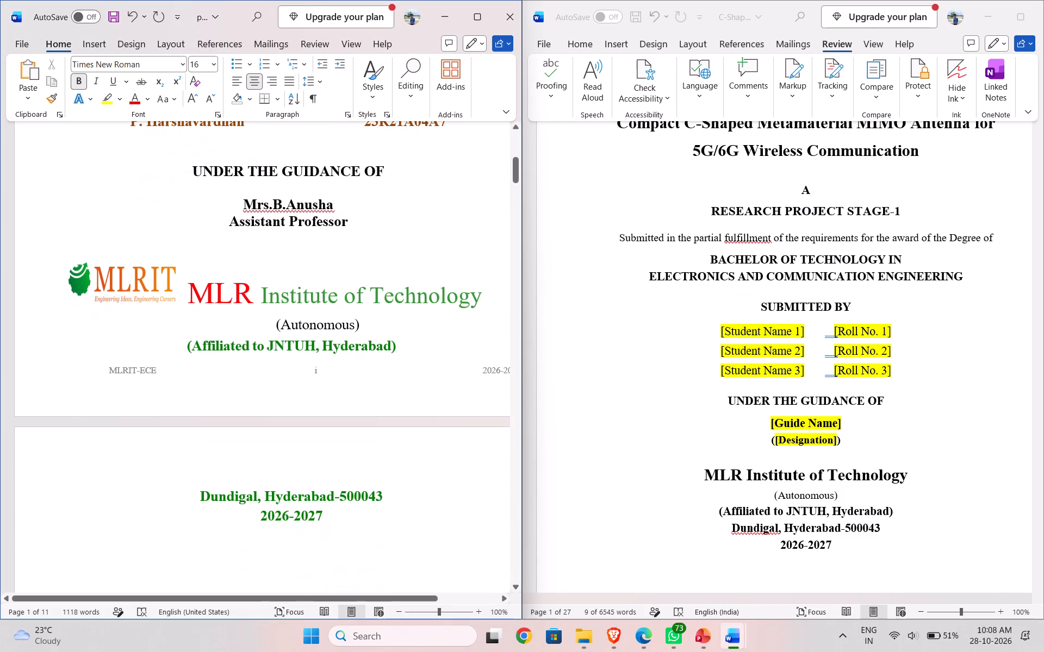
{"action": "scroll", "coordinate": [364, 426], "scroll_direction": "down", "scroll_amount": 3}
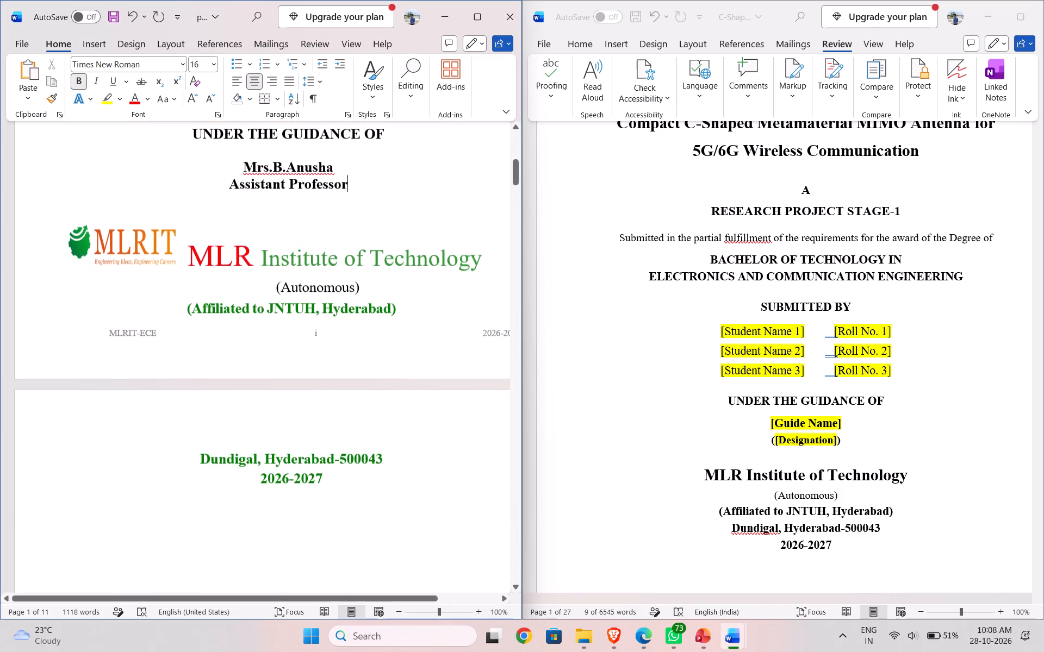
{"action": "scroll", "coordinate": [364, 426], "scroll_direction": "down", "scroll_amount": 2}
{"action": "scroll", "coordinate": [364, 426], "scroll_direction": "up", "scroll_amount": 3}
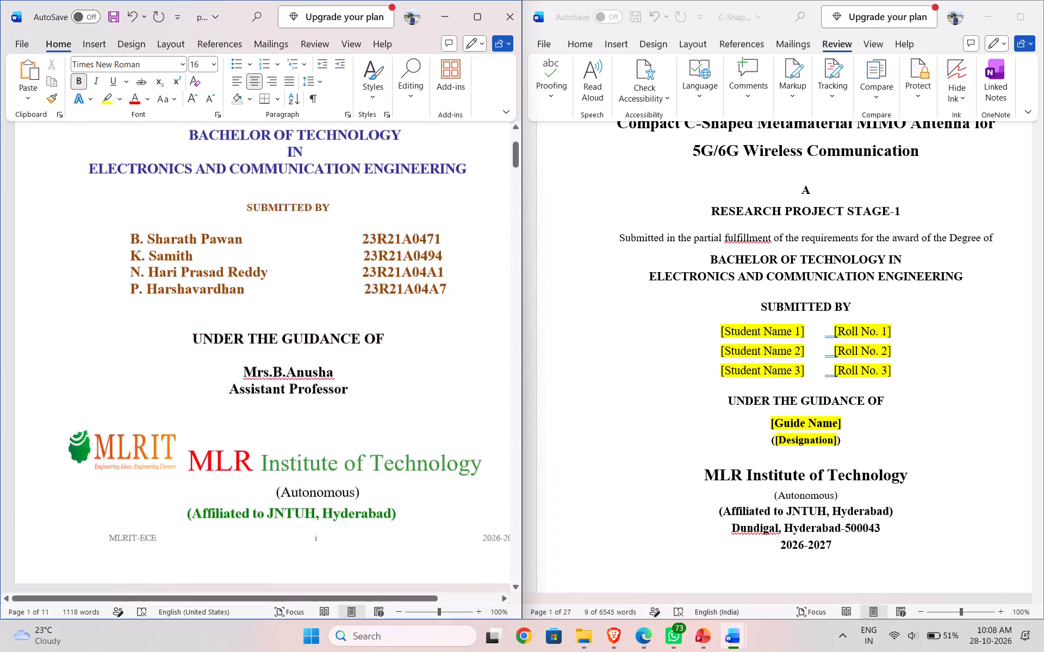
{"action": "scroll", "coordinate": [364, 426], "scroll_direction": "down", "scroll_amount": 1}
{"action": "left_click", "coordinate": [274, 435]}
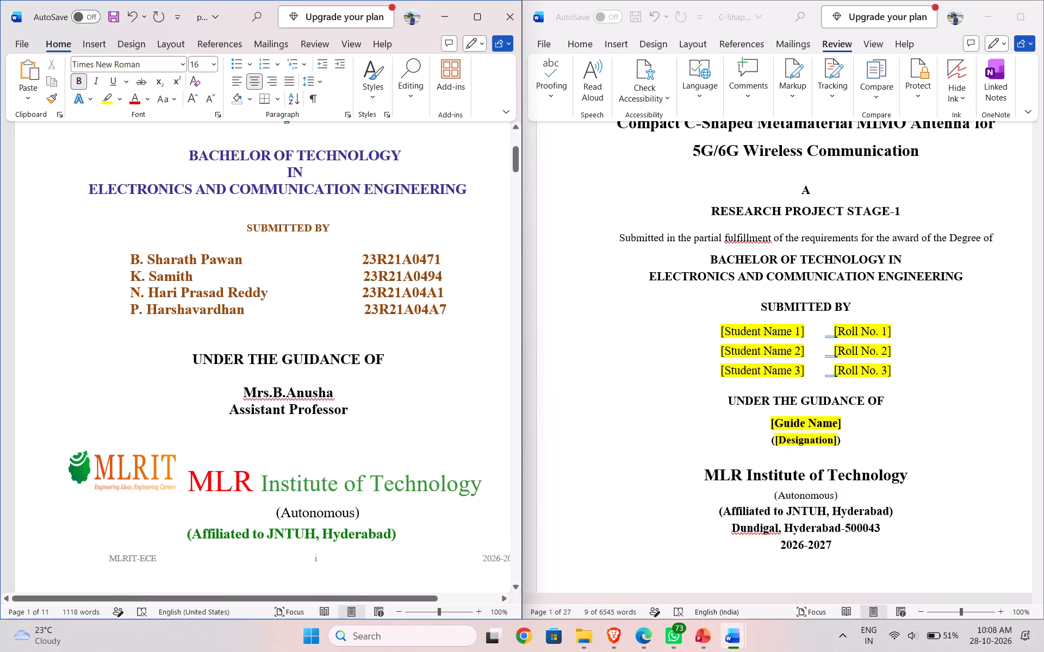
{"action": "left_click", "coordinate": [253, 424]}
{"action": "key", "text": "BackSpace"}
{"action": "scroll", "coordinate": [253, 424], "scroll_direction": "down", "scroll_amount": 1}
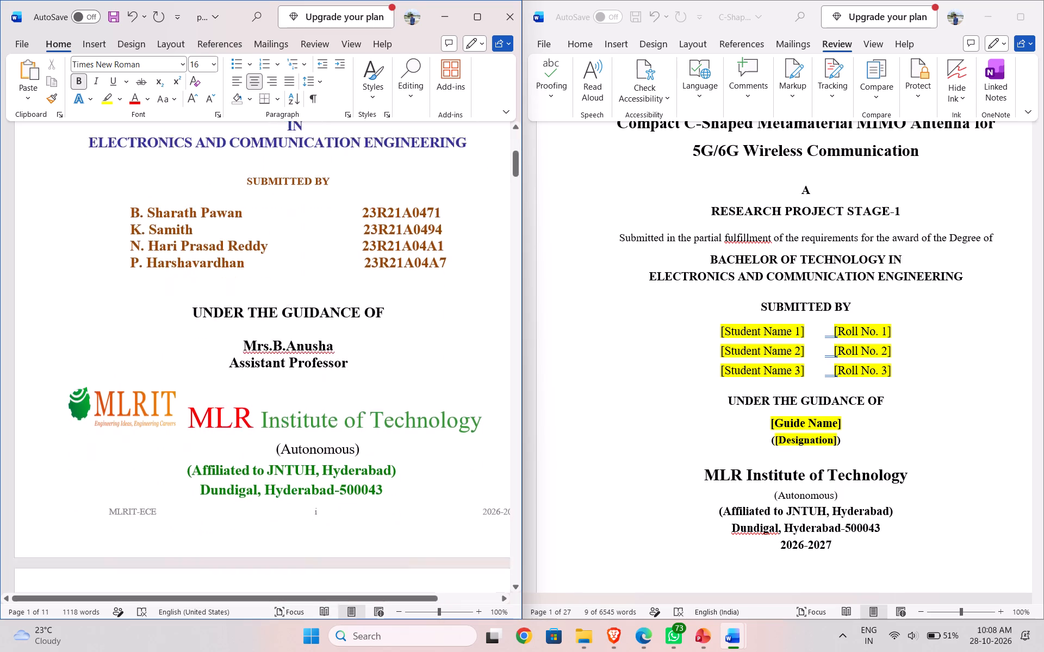
{"action": "scroll", "coordinate": [253, 424], "scroll_direction": "down", "scroll_amount": 1}
Delete the blank lines above the red project title at the top of the cover page.
{"action": "scroll", "coordinate": [253, 424], "scroll_direction": "up", "scroll_amount": 2}
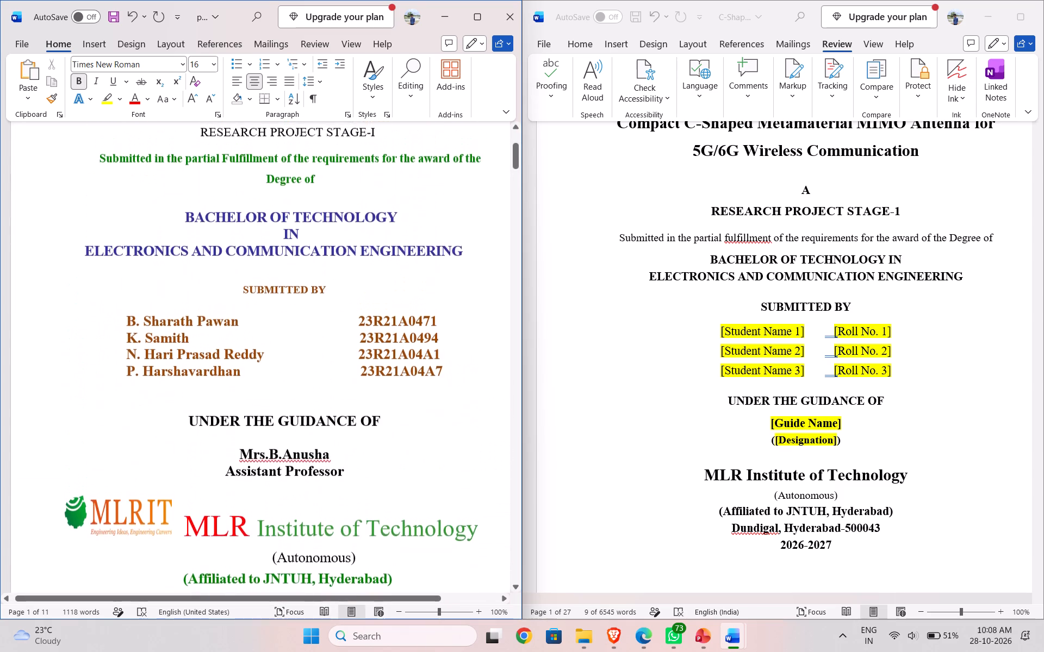
{"action": "scroll", "coordinate": [253, 424], "scroll_direction": "up", "scroll_amount": 2}
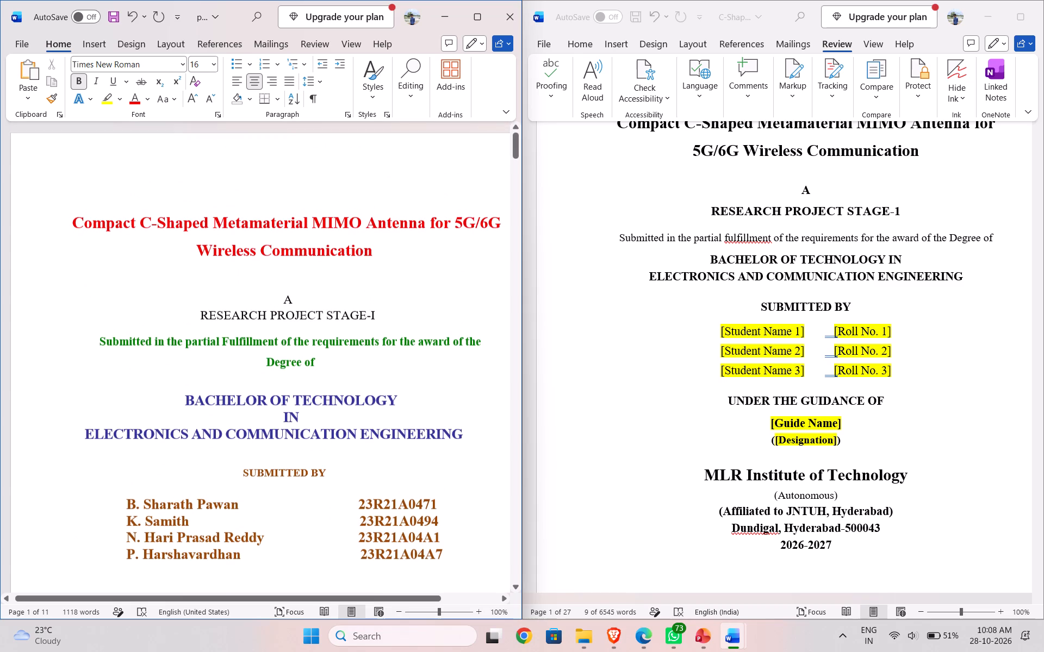
{"action": "left_click", "coordinate": [240, 274]}
{"action": "left_click", "coordinate": [219, 208]}
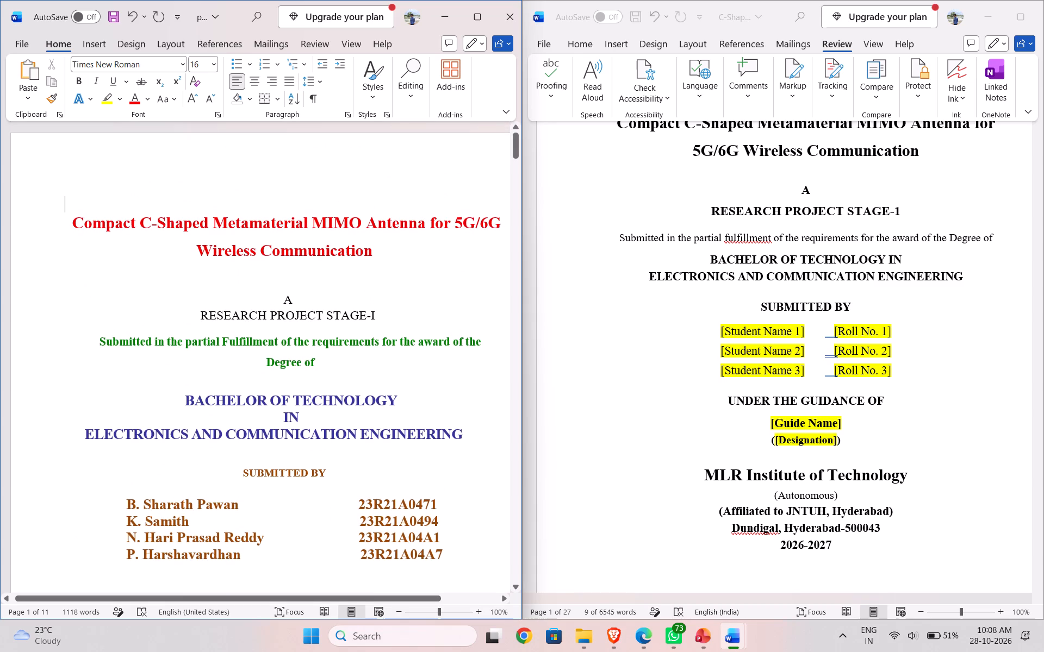
{"action": "scroll", "coordinate": [219, 208], "scroll_direction": "up", "scroll_amount": 1}
{"action": "key", "text": "BackSpace"}
{"action": "left_click", "coordinate": [68, 225]}
{"action": "key", "text": "BackSpace"}
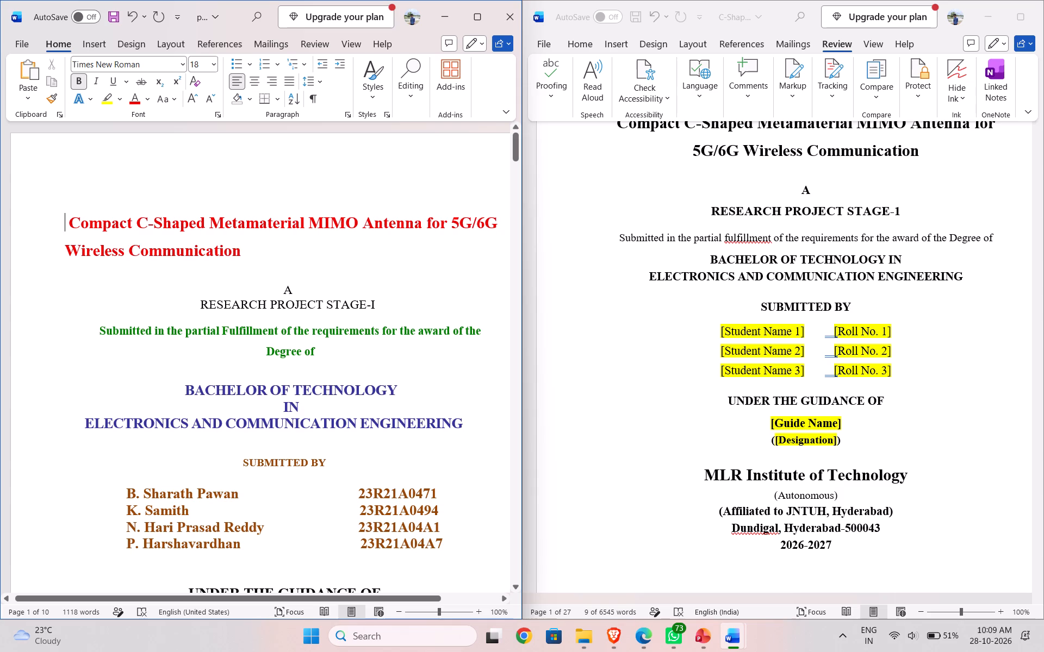
{"action": "key", "text": "BackSpace"}
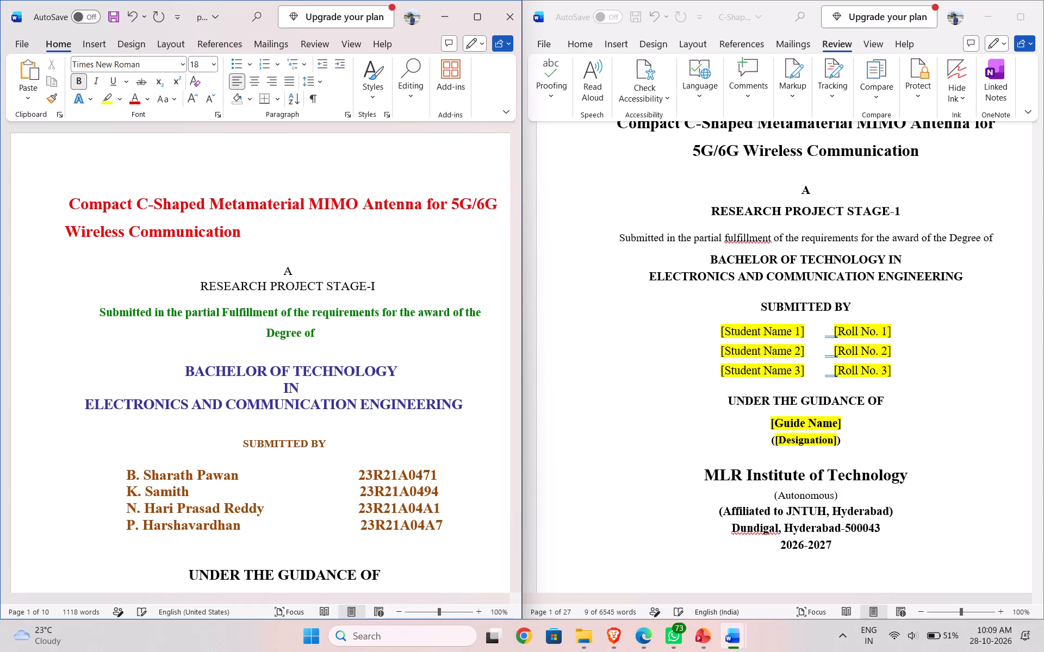
Break the red cover-page title before "5G/6G" so that "5G/6G Wireless Communication" starts on its own line.
{"action": "left_click", "coordinate": [59, 228]}
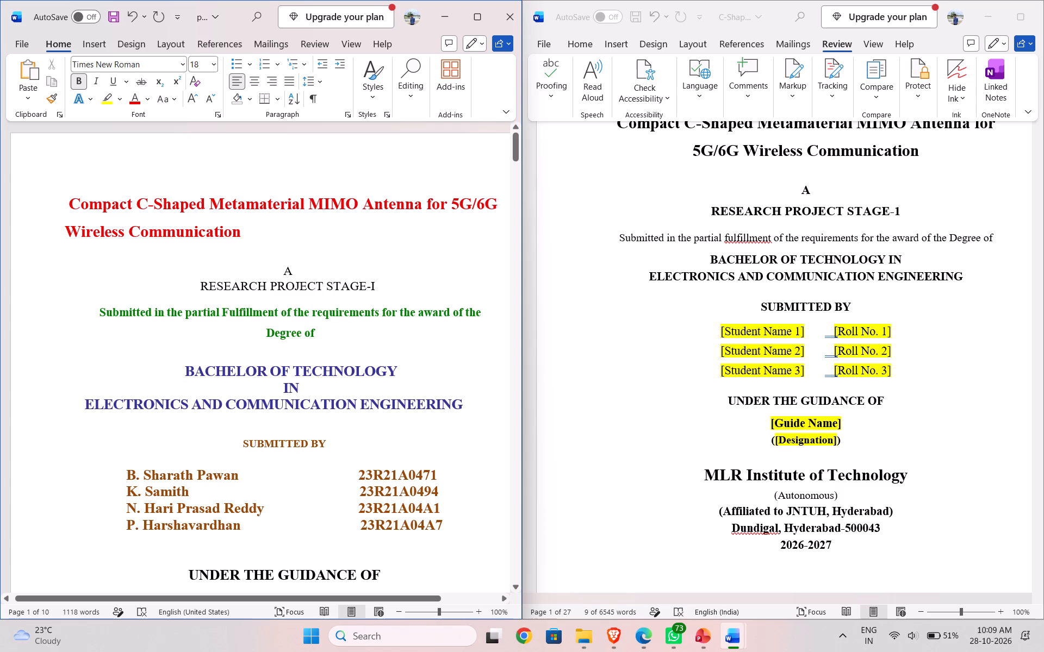
{"action": "scroll", "coordinate": [451, 202], "scroll_direction": "up", "scroll_amount": 1}
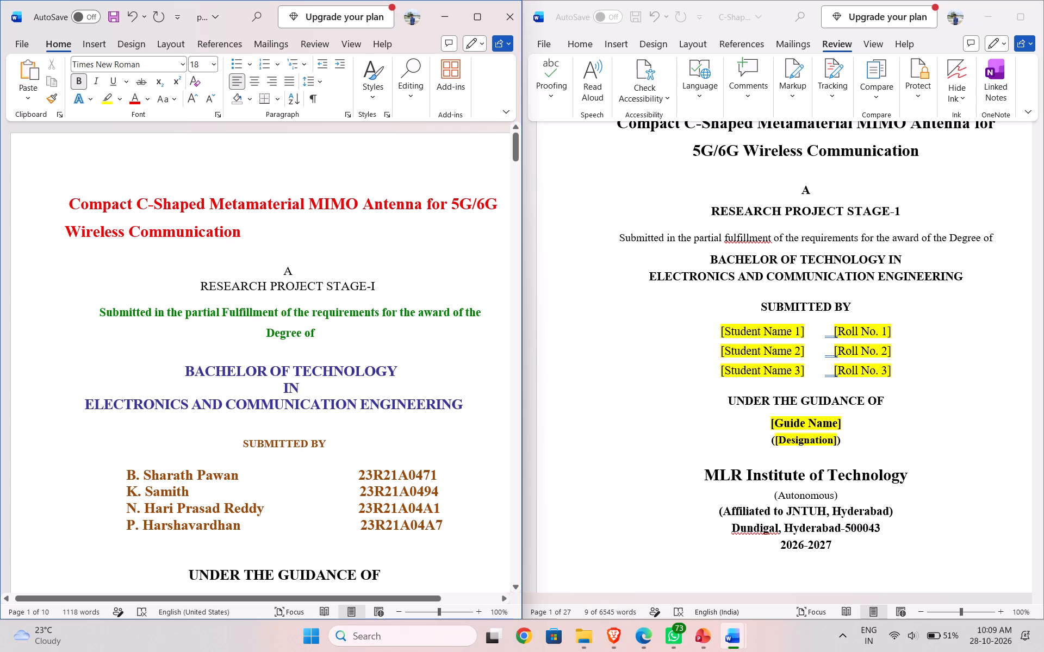
{"action": "scroll", "coordinate": [451, 202], "scroll_direction": "up", "scroll_amount": 1}
{"action": "left_click", "coordinate": [452, 204]}
{"action": "key", "text": "space"}
{"action": "key", "text": "Return"}
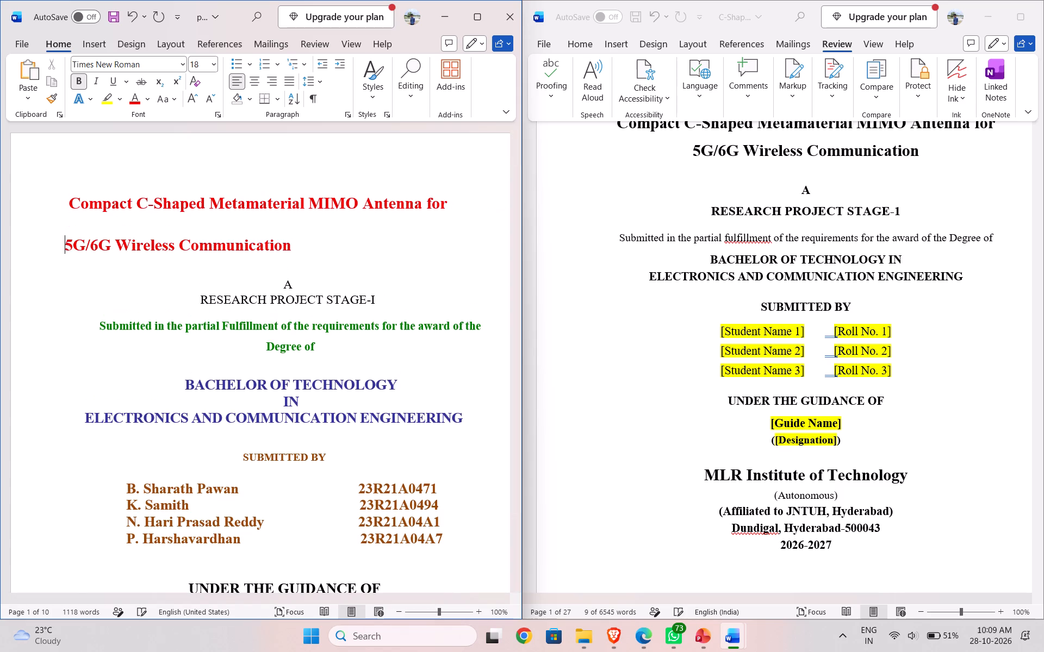
Indent the title's second line, "5G/6G Wireless Communication", with leading spaces until it sits roughly centred under the first line.
{"action": "key", "text": "space"}
{"action": "key", "text": "space"}
{"action": "key", "text": "space"}
{"action": "key", "text": "space"}
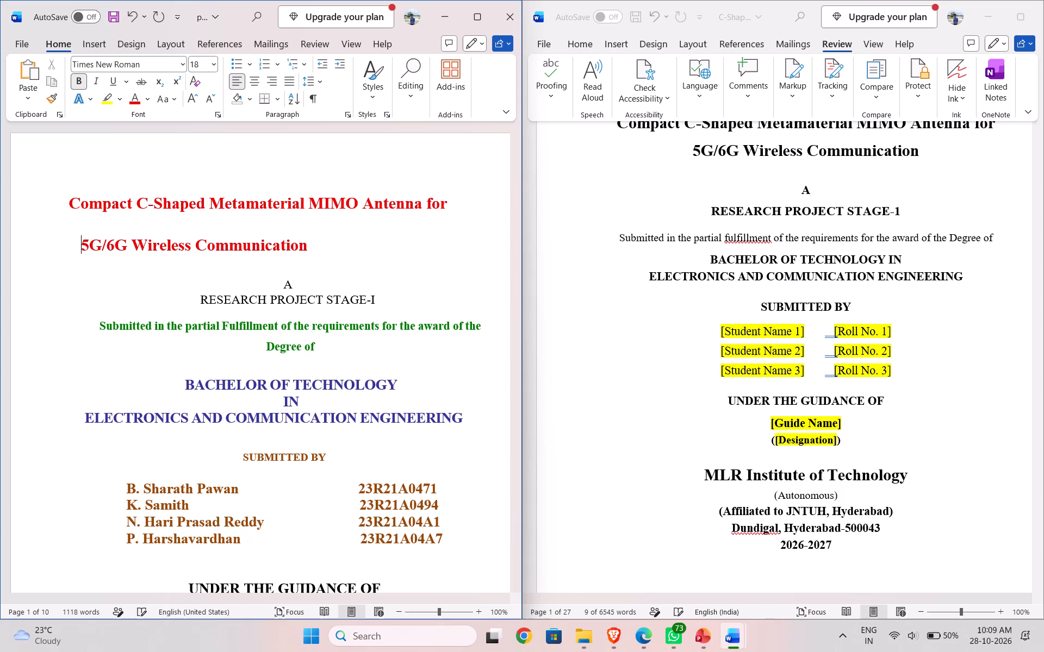
{"action": "key", "text": "space"}
{"action": "key", "text": "space"}
{"action": "key", "text": "space"}
{"action": "key", "text": "space"}
{"action": "key", "text": "space"}
{"action": "key", "text": "space"}
{"action": "key", "text": "space"}
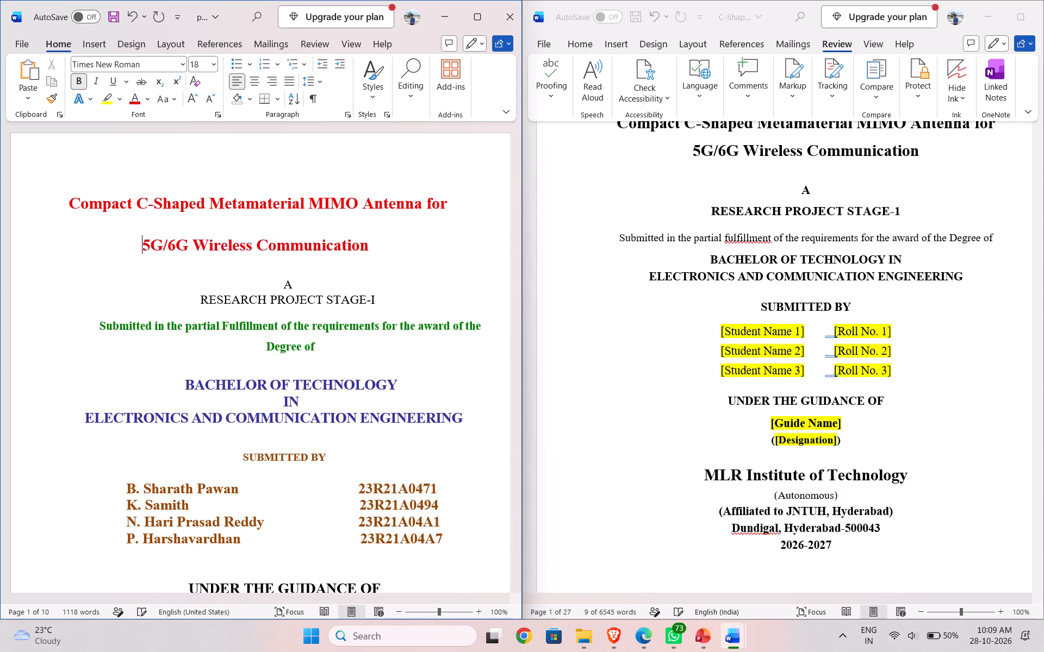
{"action": "key", "text": "space"}
{"action": "key", "text": "BackSpace"}
{"action": "scroll", "coordinate": [282, 222], "scroll_direction": "down", "scroll_amount": 1}
{"action": "key", "text": "space"}
{"action": "key", "text": "space"}
{"action": "key", "text": "space"}
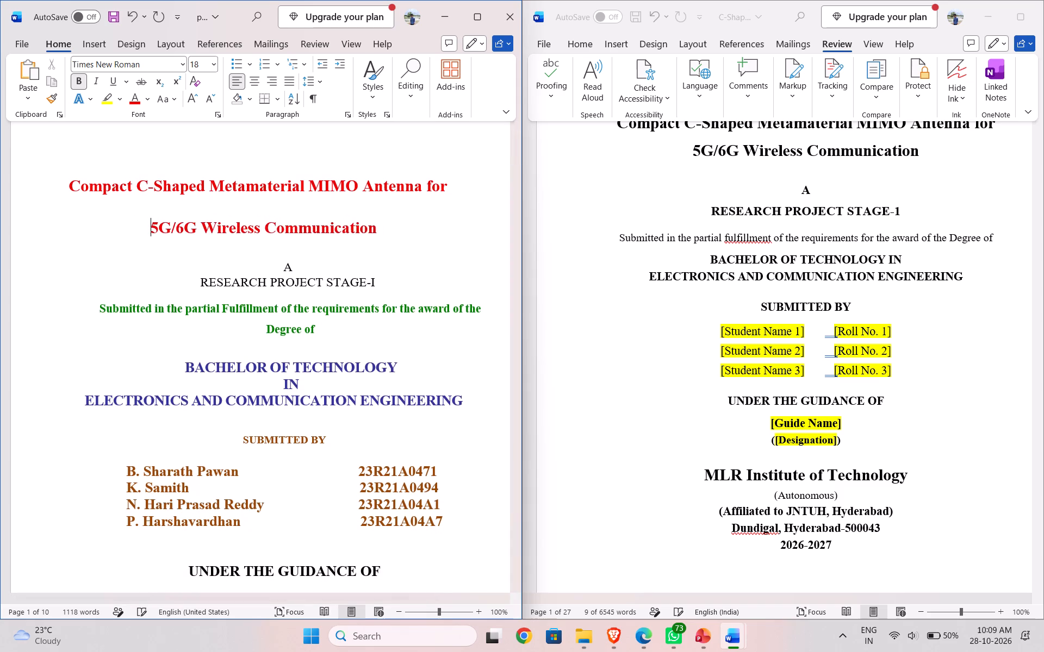
{"action": "key", "text": "space"}
{"action": "key", "text": "space"}
{"action": "key", "text": "space"}
{"action": "key", "text": "space"}
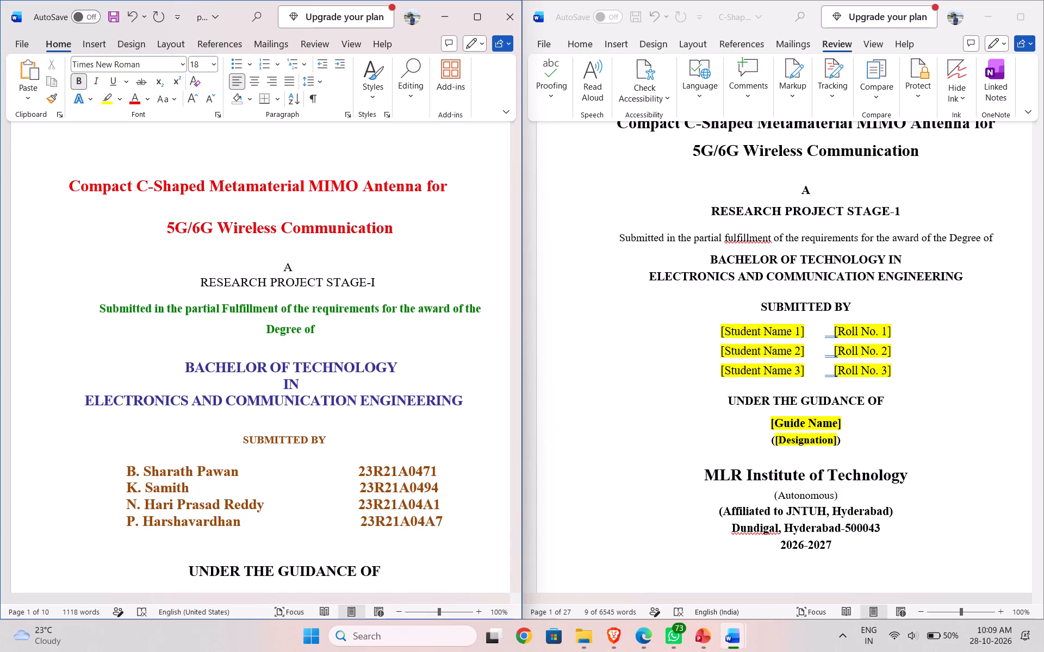
Shift the title's first line, "Compact C-Shaped Metamaterial MIMO Antenna for", toward the page centre with five leading spaces.
{"action": "left_click", "coordinate": [67, 185]}
{"action": "key", "text": "space"}
{"action": "key", "text": "space"}
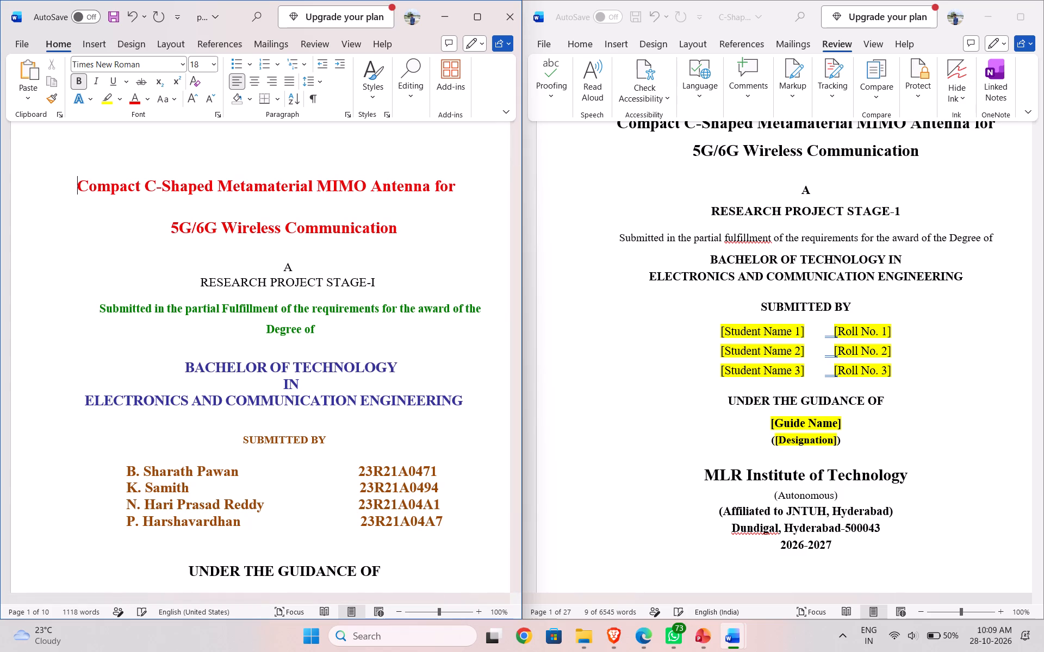
{"action": "key", "text": "space"}
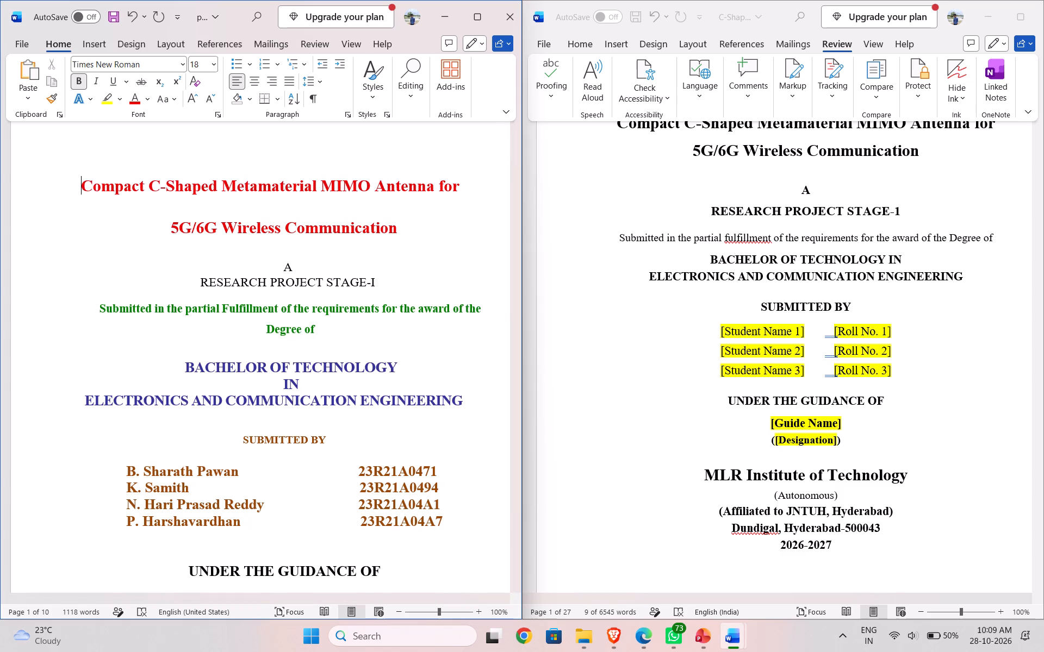
{"action": "key", "text": "space"}
{"action": "key", "text": "space"}
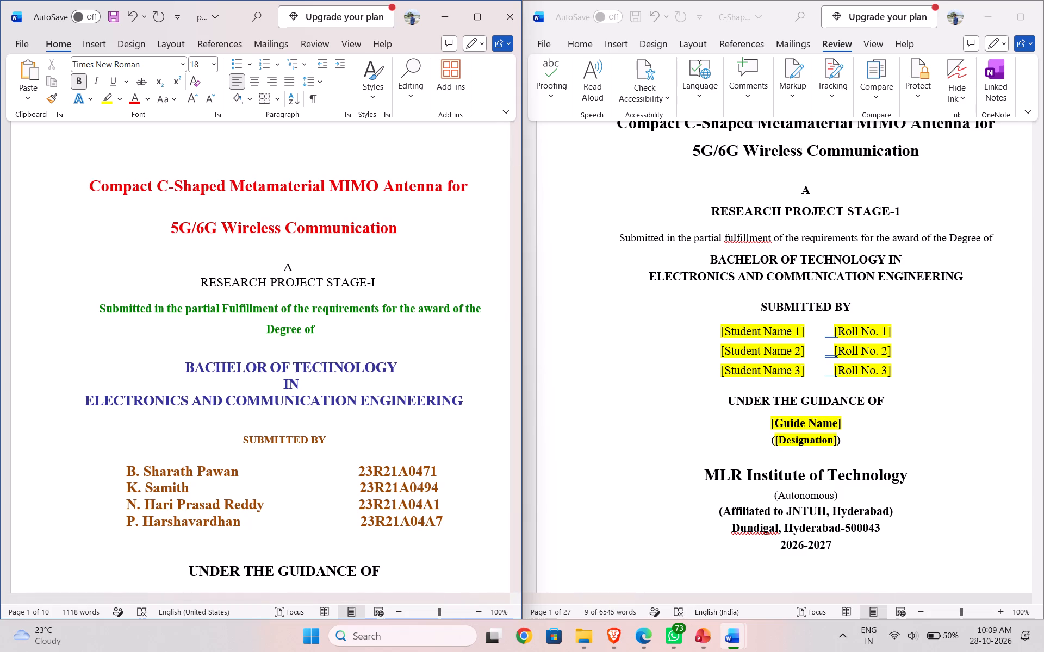
Bring both documents to their Certificate pages and copy the project title, without its quotation marks, from the generated report's certificate paragraph.
{"action": "scroll", "coordinate": [88, 232], "scroll_direction": "down", "scroll_amount": 3}
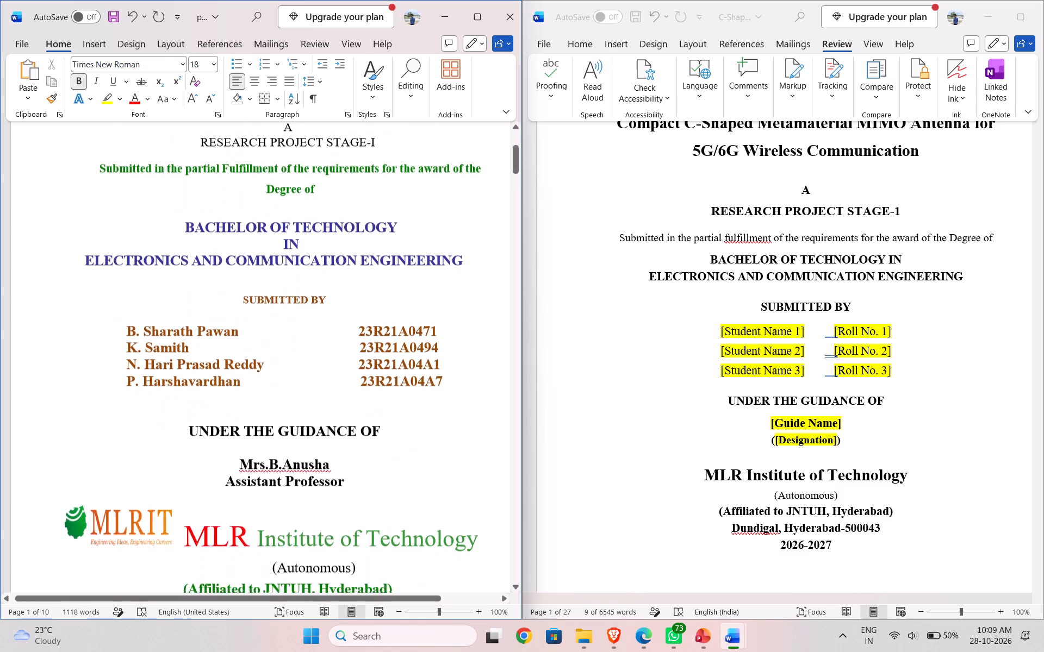
{"action": "scroll", "coordinate": [88, 232], "scroll_direction": "down", "scroll_amount": 3}
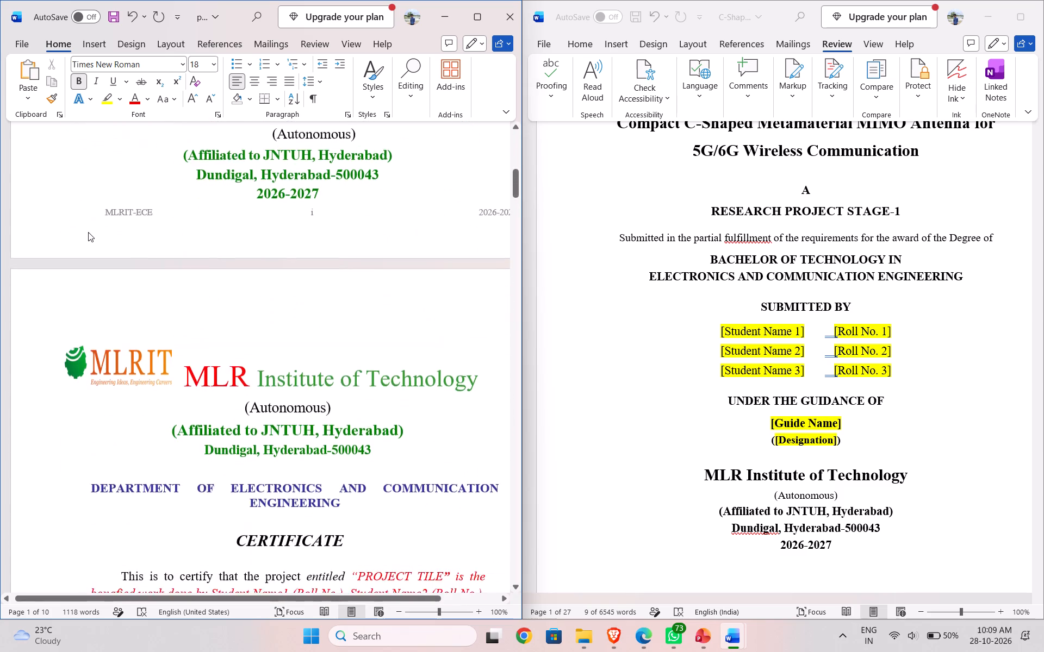
{"action": "scroll", "coordinate": [88, 232], "scroll_direction": "down", "scroll_amount": 1}
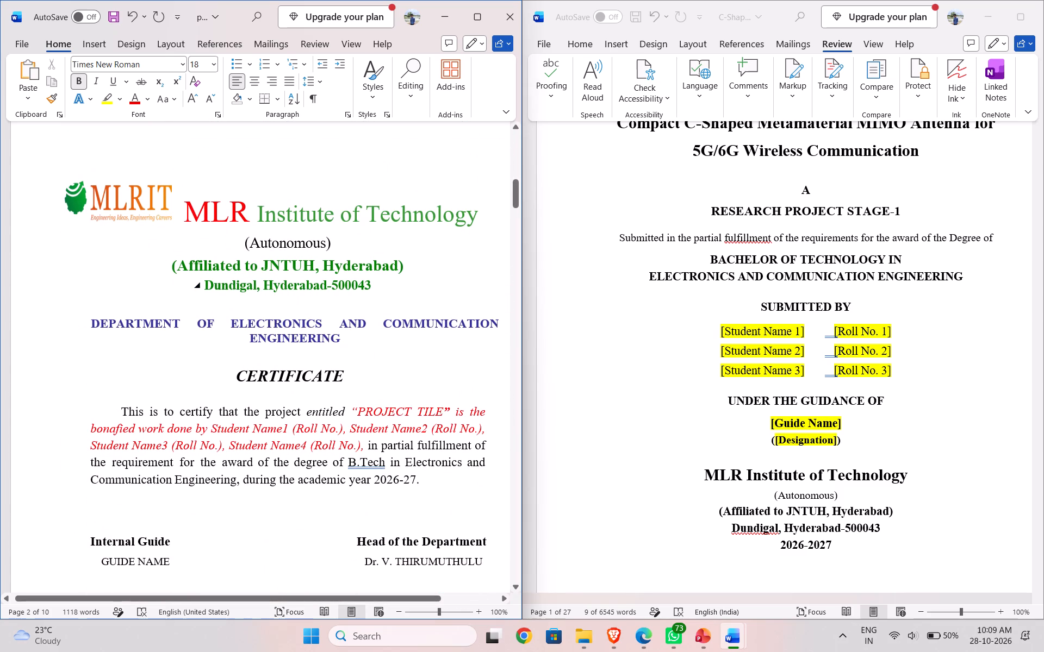
{"action": "scroll", "coordinate": [581, 394], "scroll_direction": "down", "scroll_amount": 2}
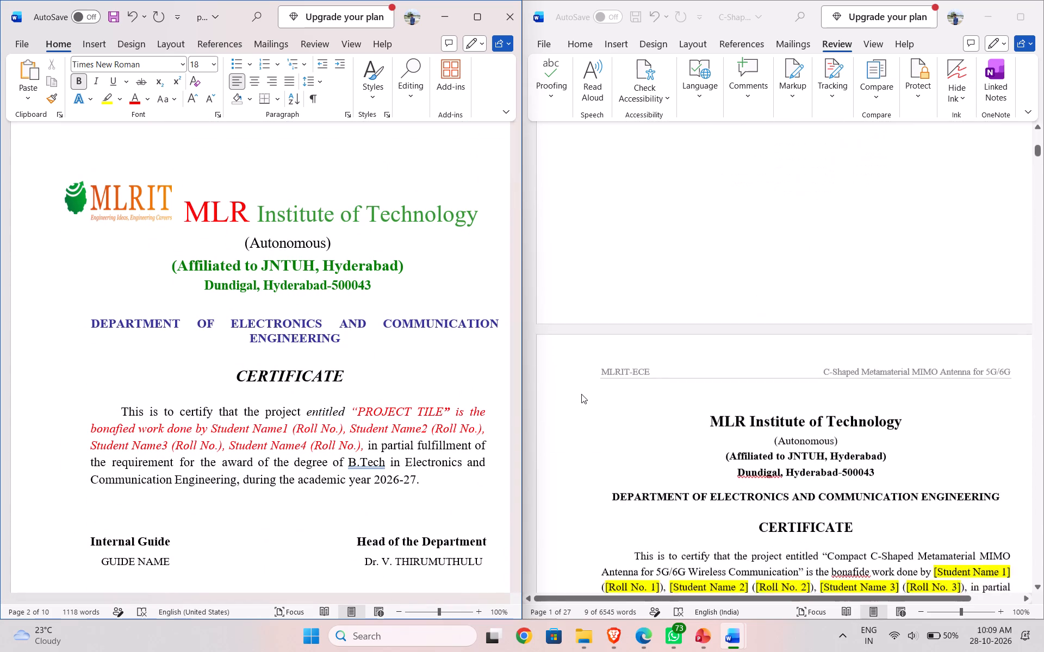
{"action": "scroll", "coordinate": [581, 394], "scroll_direction": "down", "scroll_amount": 4}
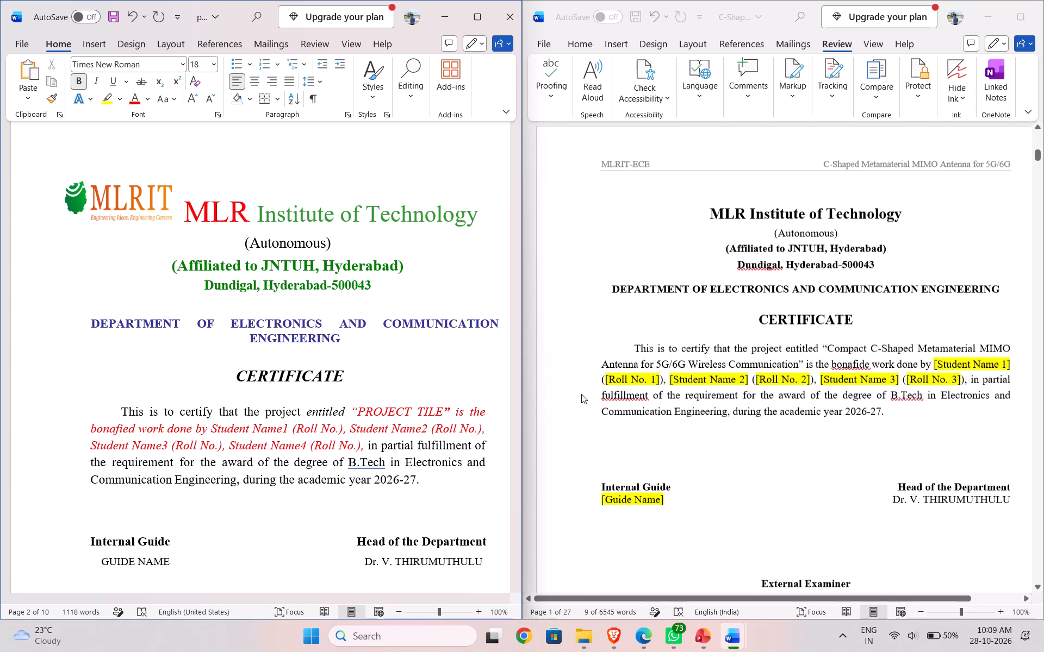
{"action": "scroll", "coordinate": [378, 415], "scroll_direction": "down", "scroll_amount": 1}
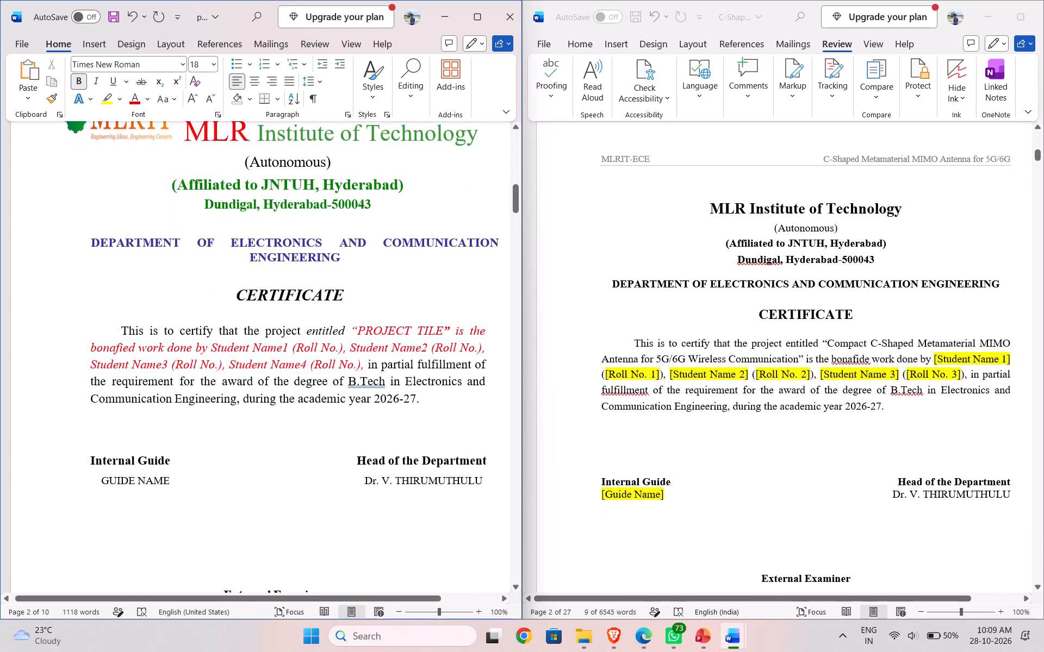
{"action": "scroll", "coordinate": [378, 415], "scroll_direction": "down", "scroll_amount": 1}
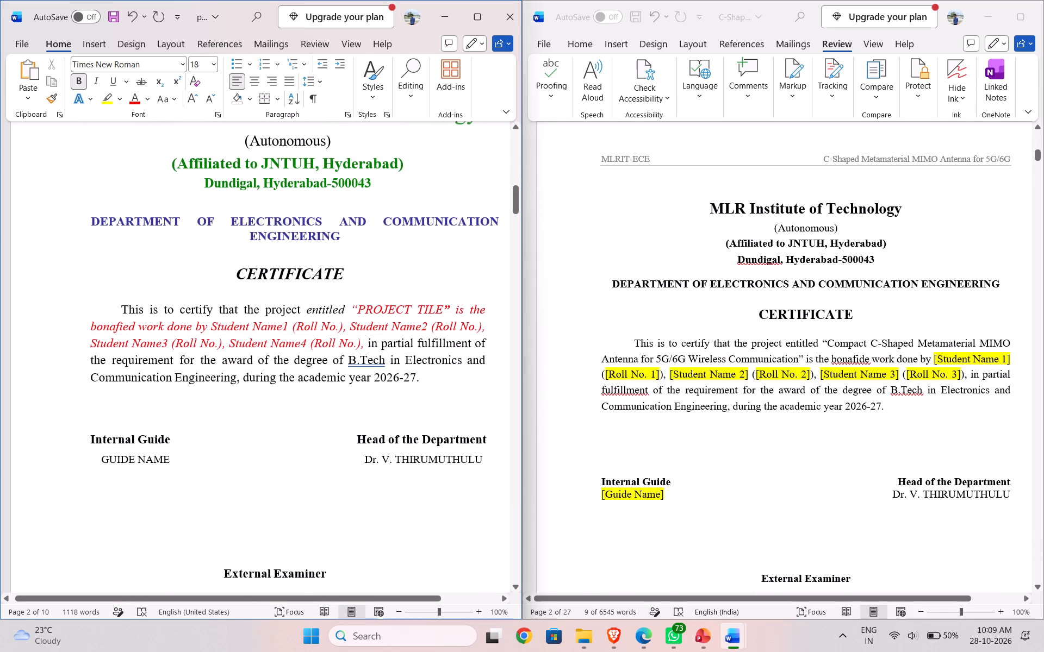
{"action": "double_click", "coordinate": [828, 342]}
{"action": "left_click", "coordinate": [828, 342]}
{"action": "left_click_drag", "start_coordinate": [828, 342], "coordinate": [830, 343]}
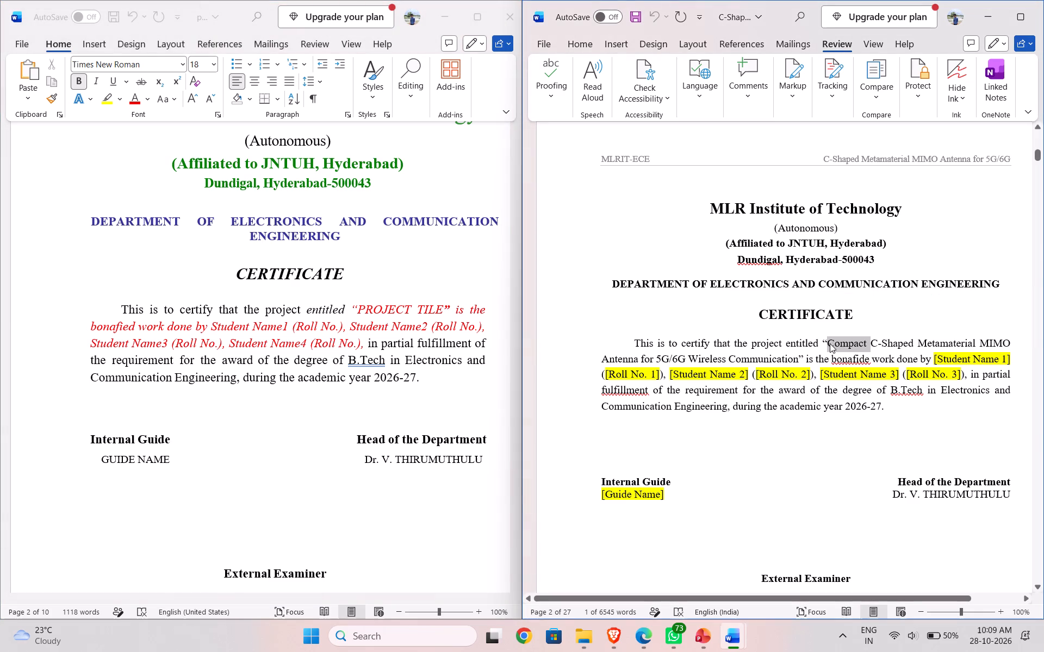
{"action": "left_click_drag", "start_coordinate": [830, 343], "coordinate": [770, 360]}
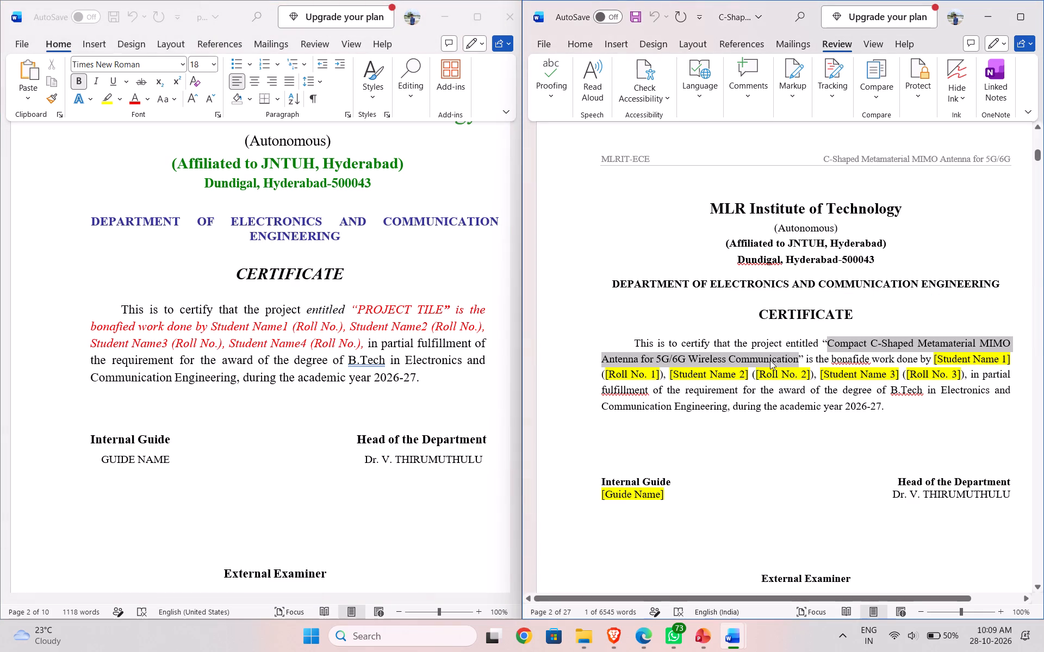
{"action": "left_click_drag", "start_coordinate": [770, 360], "coordinate": [790, 358]}
{"action": "key", "text": "ctrl+c"}
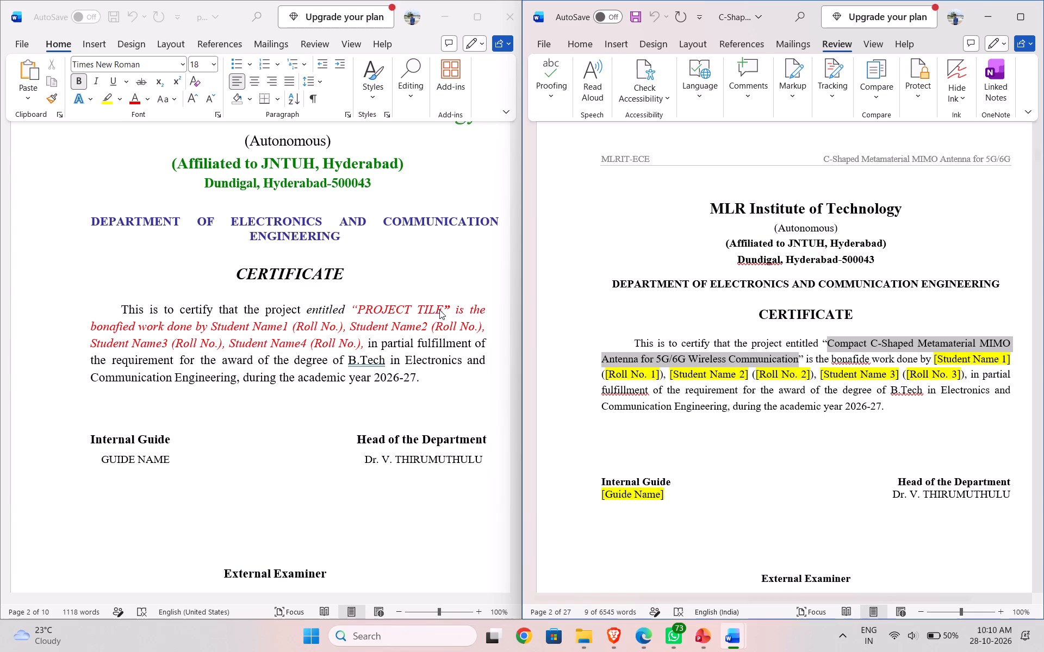
Replace the "PROJECT TILE" placeholder in the template's certificate with the copied "Compact C-Shaped Metamaterial MIMO Antenna for 5G/6G Wireless Communication", keeping the quotation marks.
{"action": "left_click", "coordinate": [444, 310]}
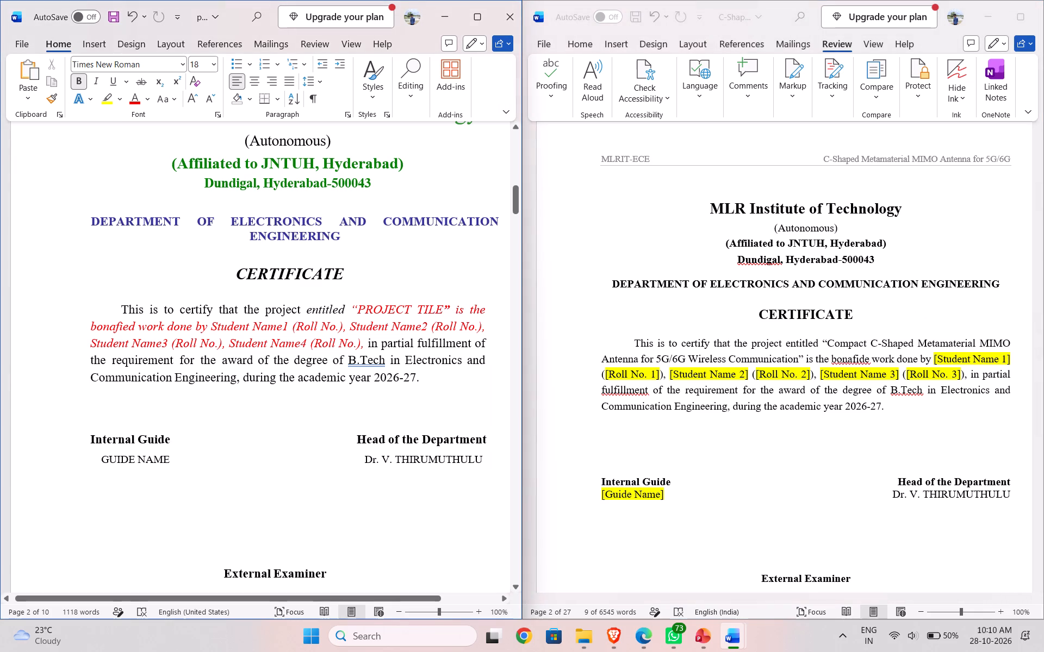
{"action": "left_click", "coordinate": [440, 311]}
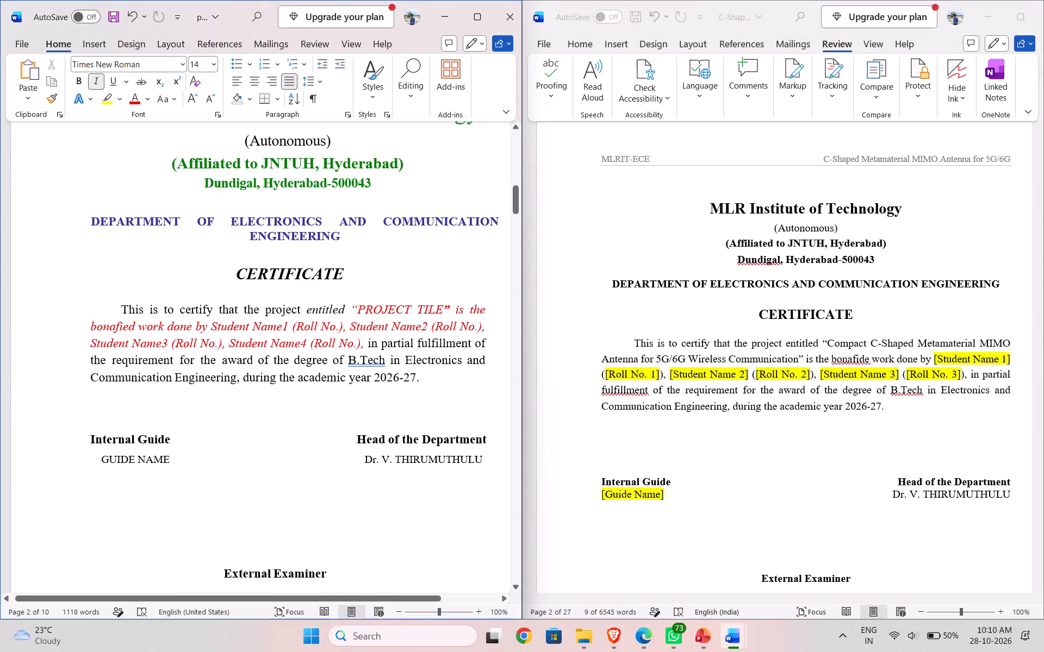
{"action": "key", "text": "Right"}
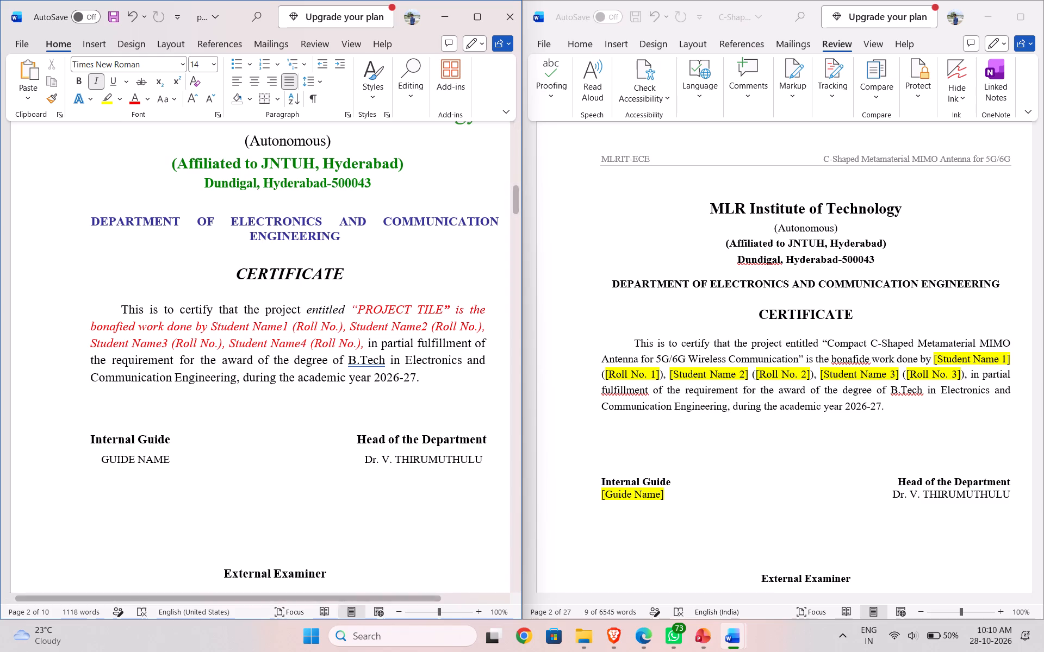
{"action": "key", "text": "BackSpace"}
{"action": "key", "text": "BackSpace"}
{"action": "key", "text": "BackSpace"}
{"action": "key", "text": "BackSpace"}
{"action": "key", "text": "BackSpace"}
{"action": "key", "text": "BackSpace"}
{"action": "key", "text": "BackSpace"}
{"action": "key", "text": "BackSpace"}
{"action": "key", "text": "BackSpace"}
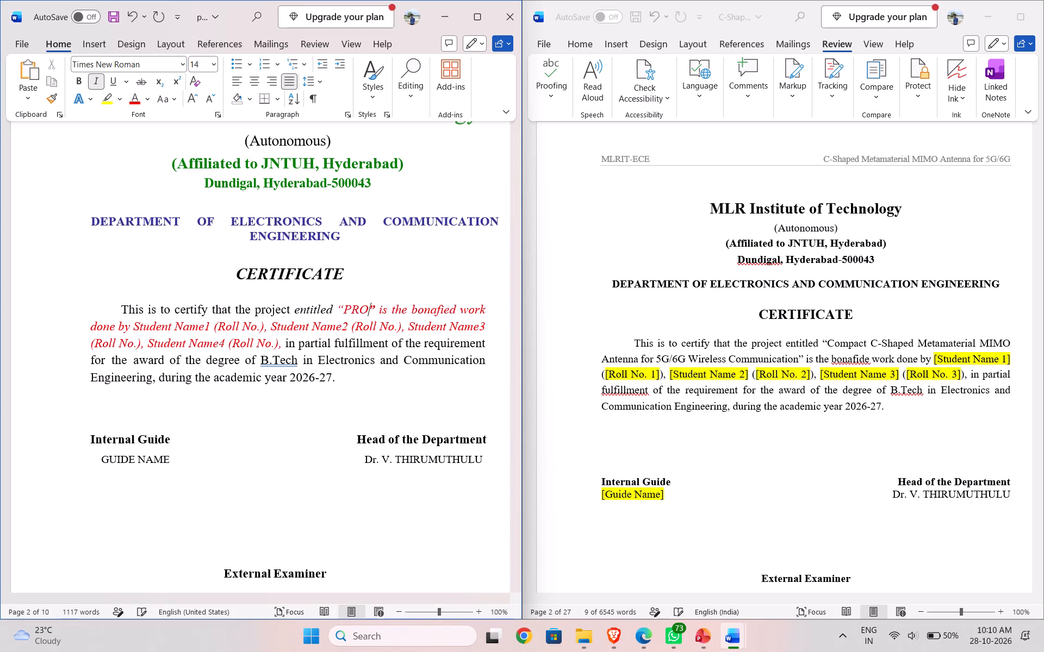
{"action": "key", "text": "BackSpace"}
{"action": "key", "text": "BackSpace"}
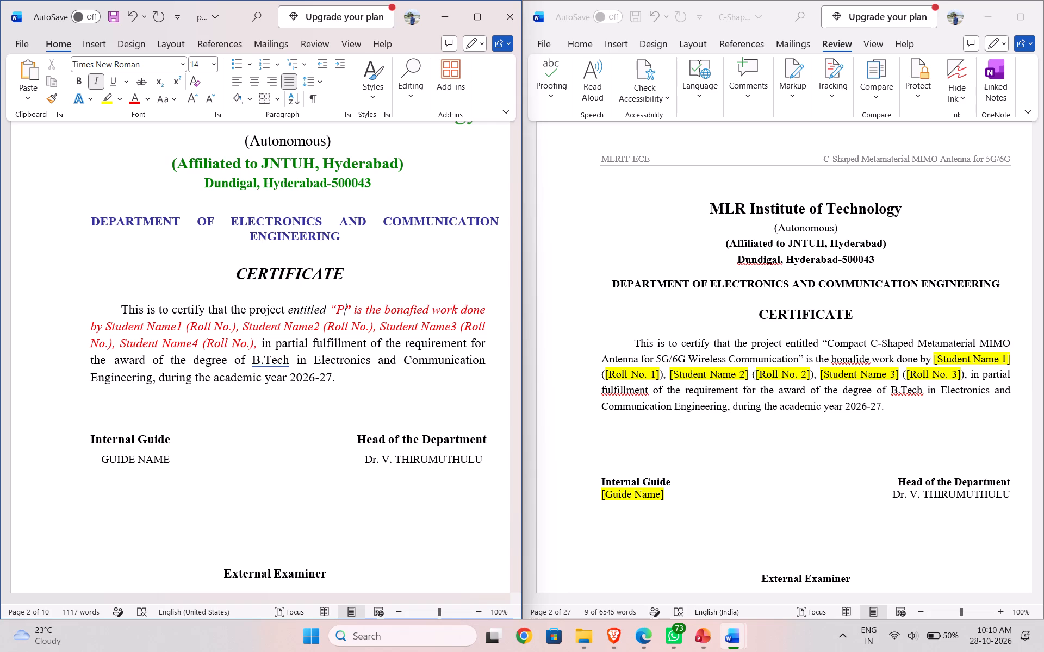
{"action": "key", "text": "BackSpace"}
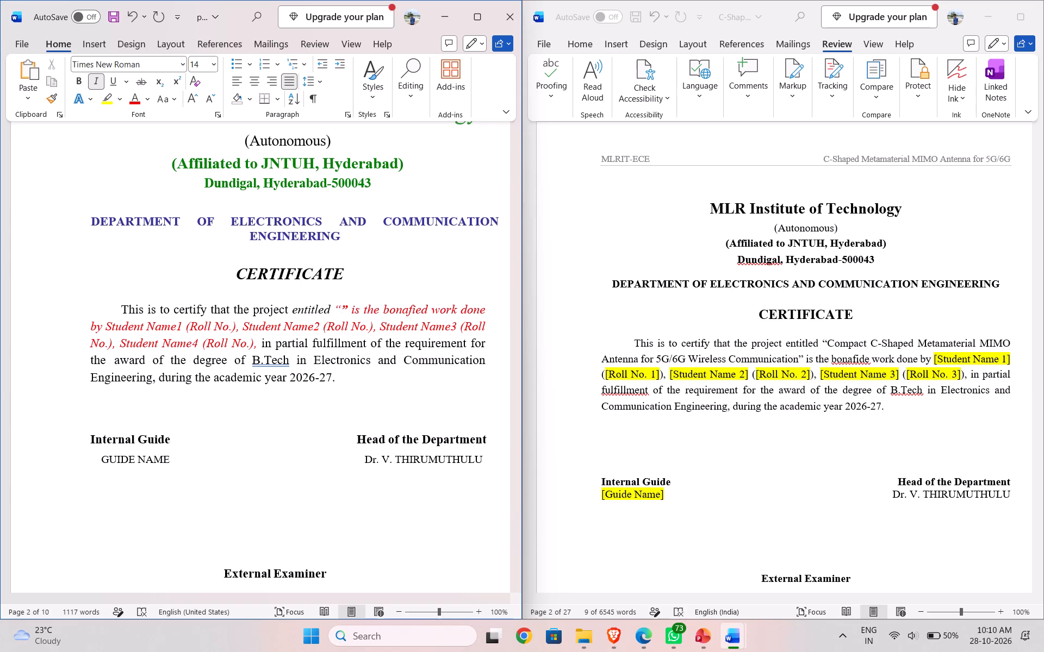
{"action": "key", "text": "ctrl+v"}
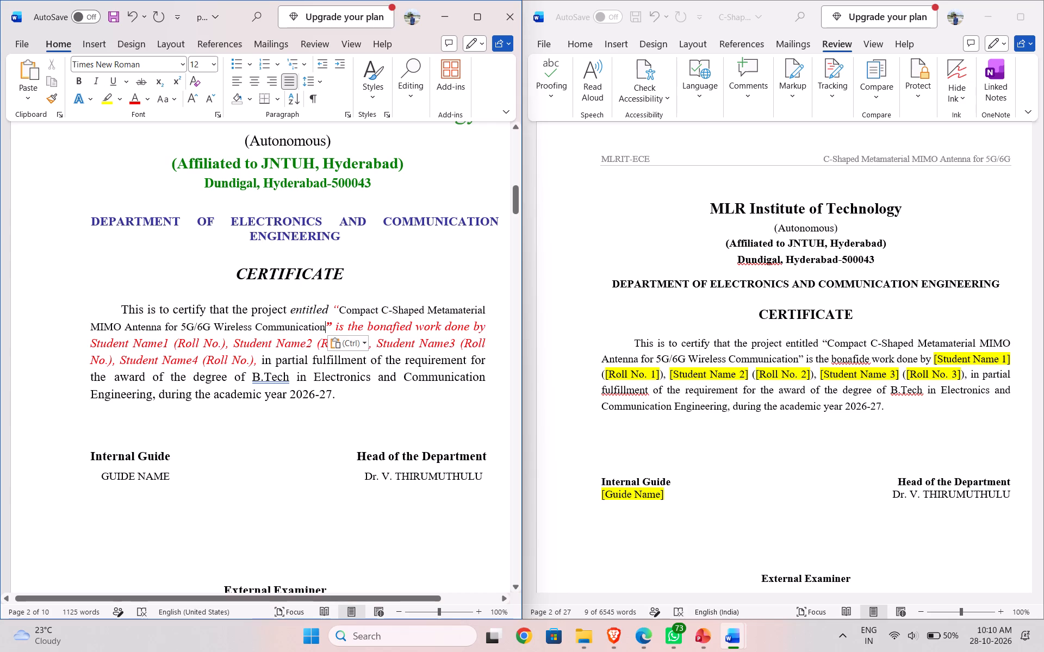
Colour the pasted project title in the certificate paragraph red, leaving out the quotation marks.
{"action": "left_click_drag", "start_coordinate": [324, 328], "coordinate": [333, 310]}
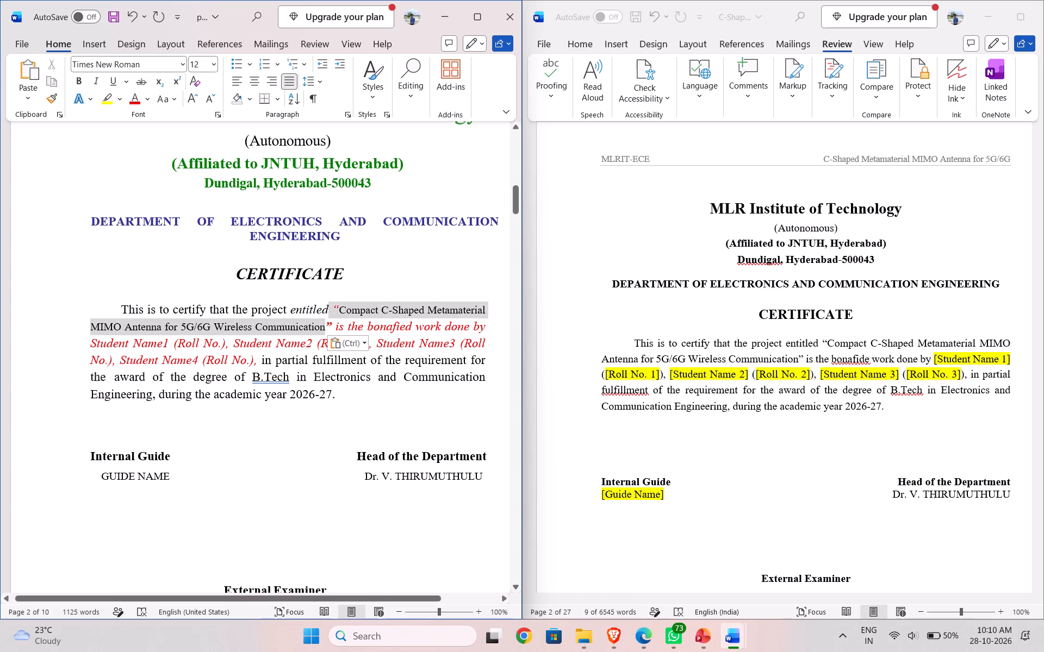
{"action": "left_click_drag", "start_coordinate": [333, 310], "coordinate": [340, 309]}
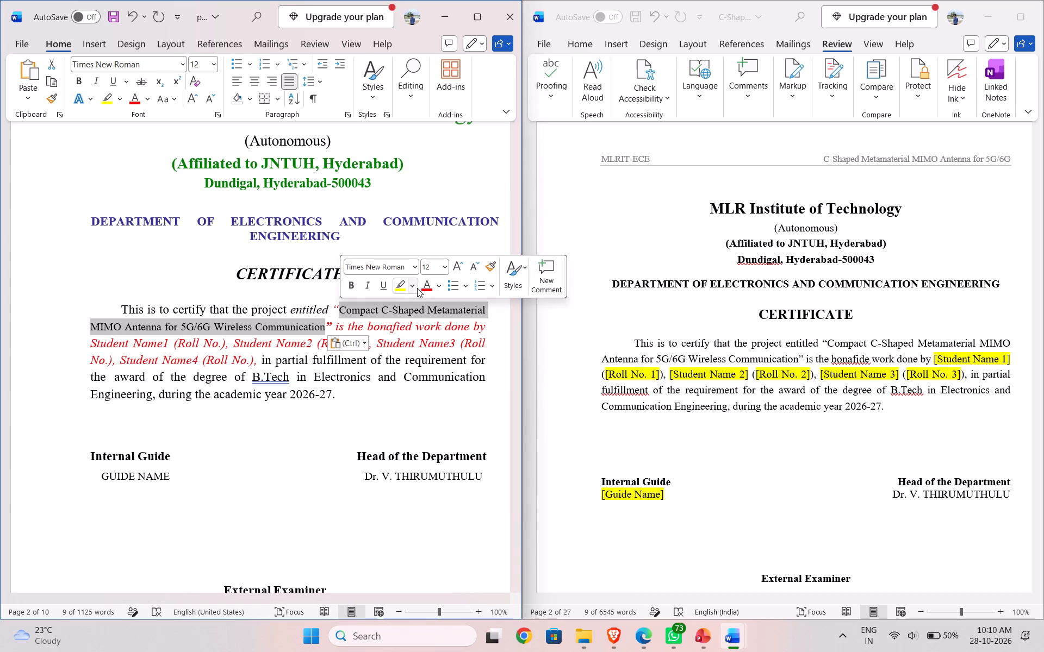
{"action": "left_click", "coordinate": [423, 287]}
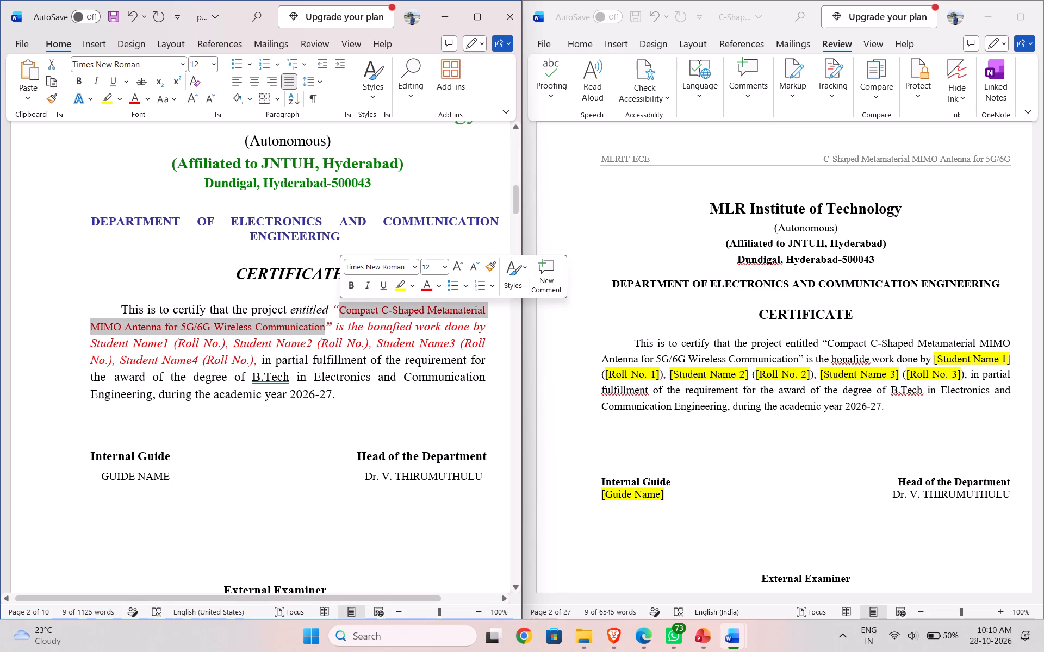
Italicise the pasted project title in the template's certificate paragraph, leaving out the surrounding quotation marks.
{"action": "left_click", "coordinate": [370, 333]}
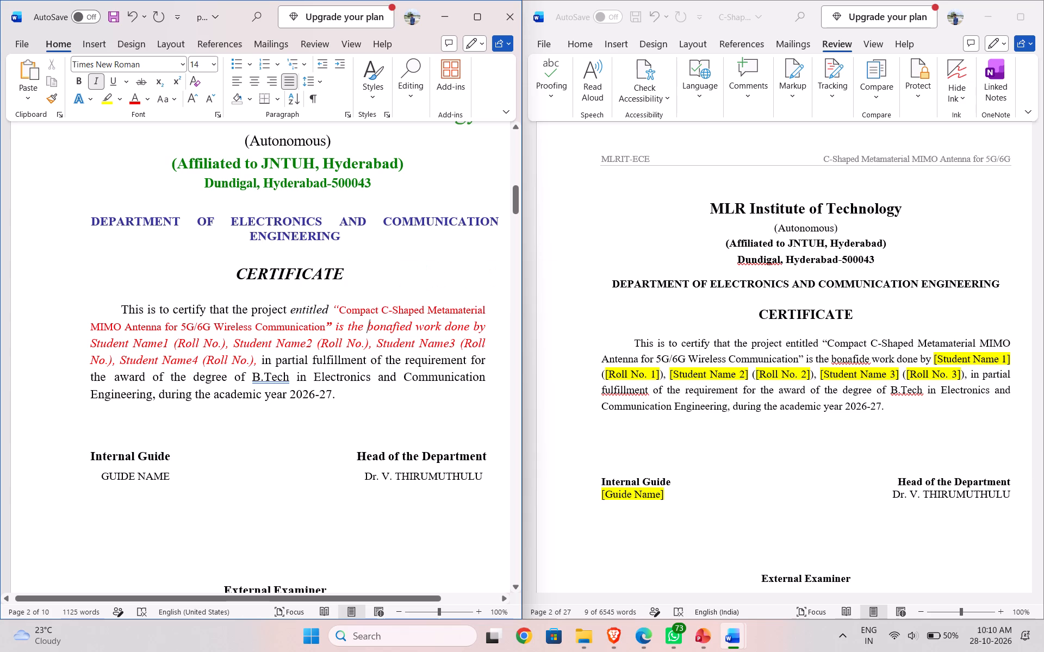
{"action": "left_click_drag", "start_coordinate": [327, 326], "coordinate": [331, 313]}
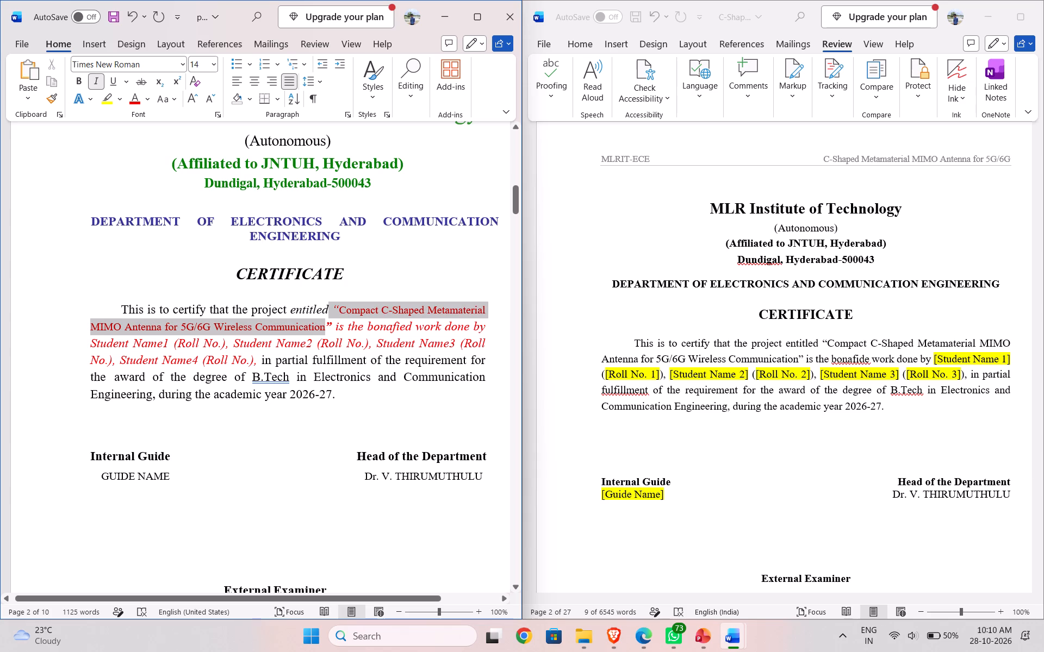
{"action": "left_click_drag", "start_coordinate": [331, 313], "coordinate": [342, 306]}
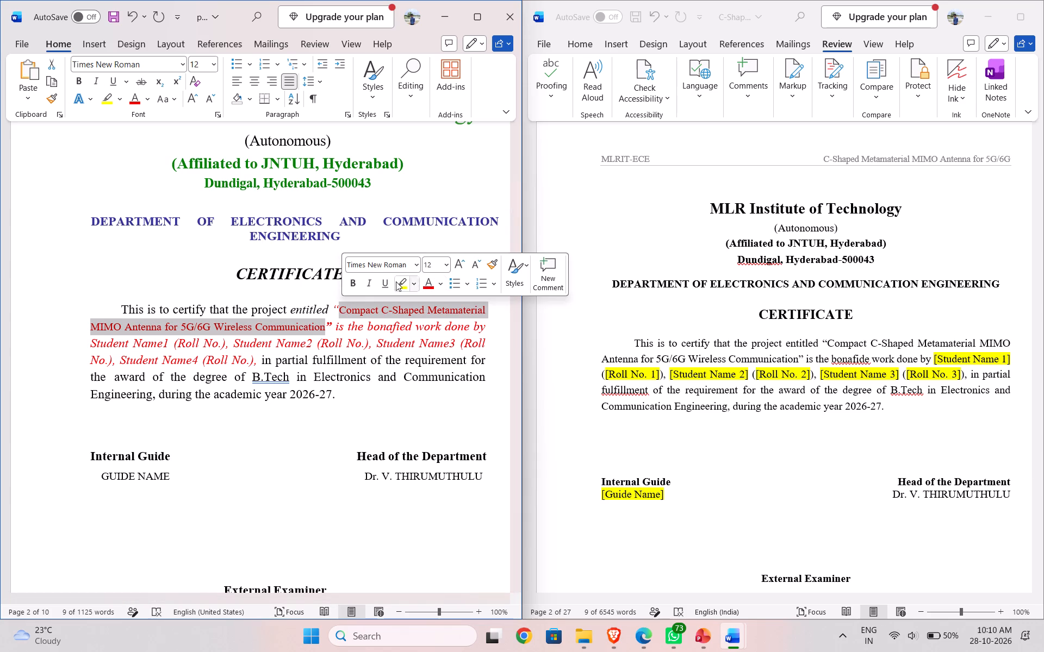
{"action": "left_click", "coordinate": [370, 280]}
{"action": "left_click", "coordinate": [371, 333]}
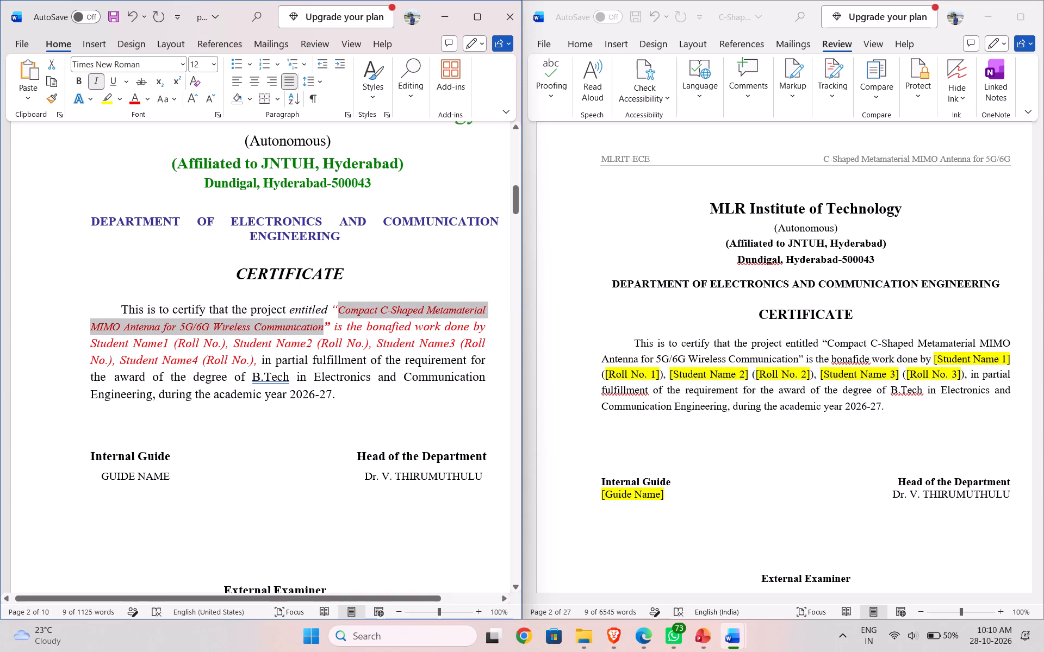
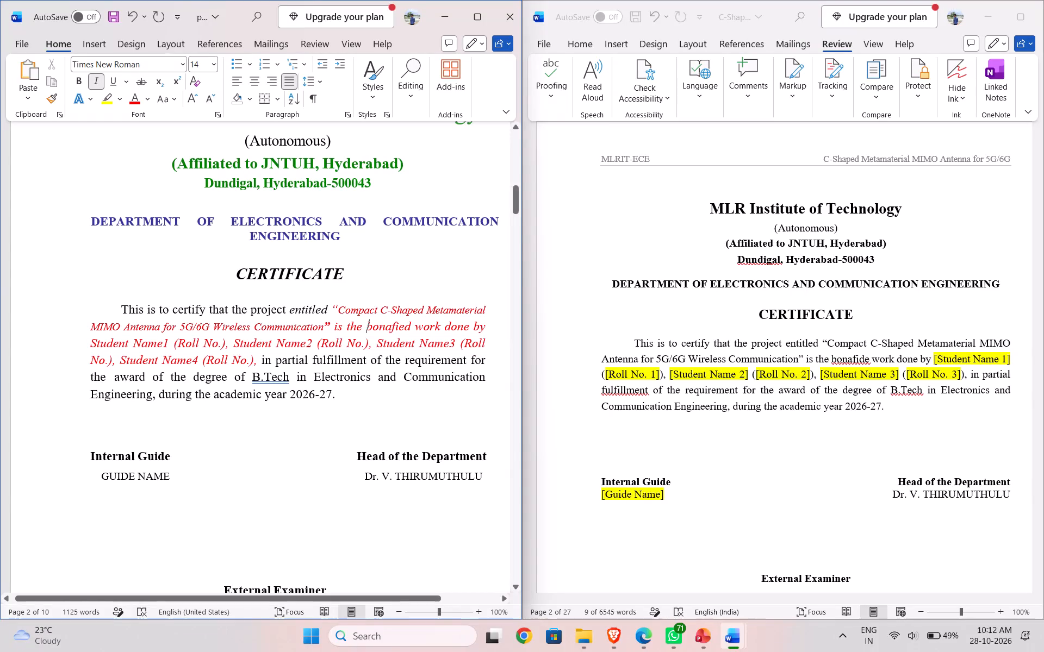
Replace the "Student Name1" placeholder in the template's certificate paragraph with the first student's name, starting with the initial "B.".
{"action": "left_click_drag", "start_coordinate": [168, 346], "coordinate": [105, 349]}
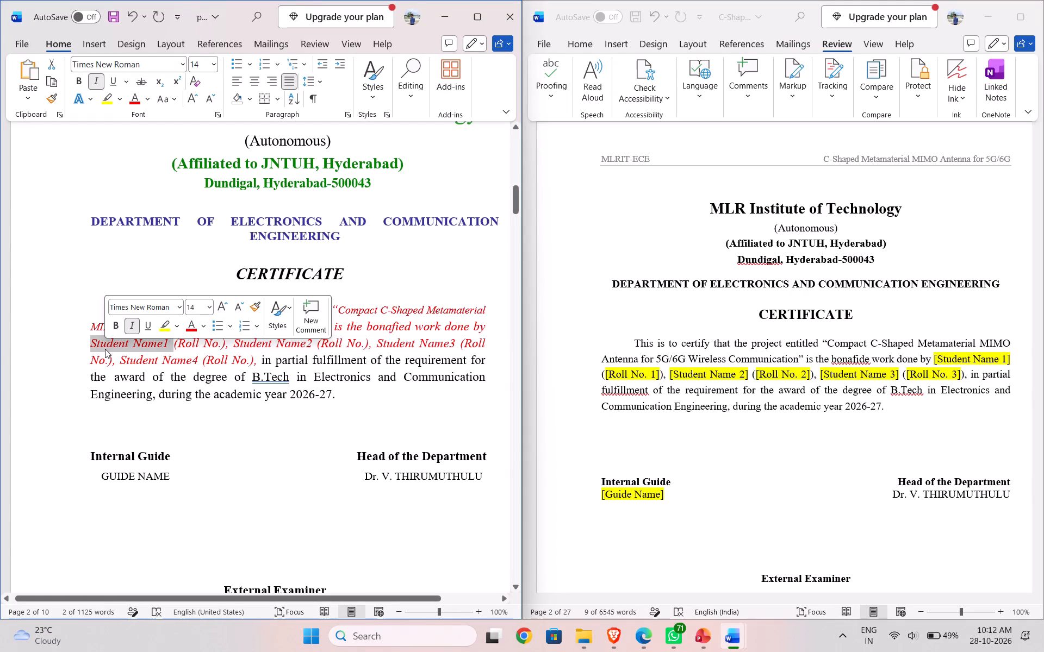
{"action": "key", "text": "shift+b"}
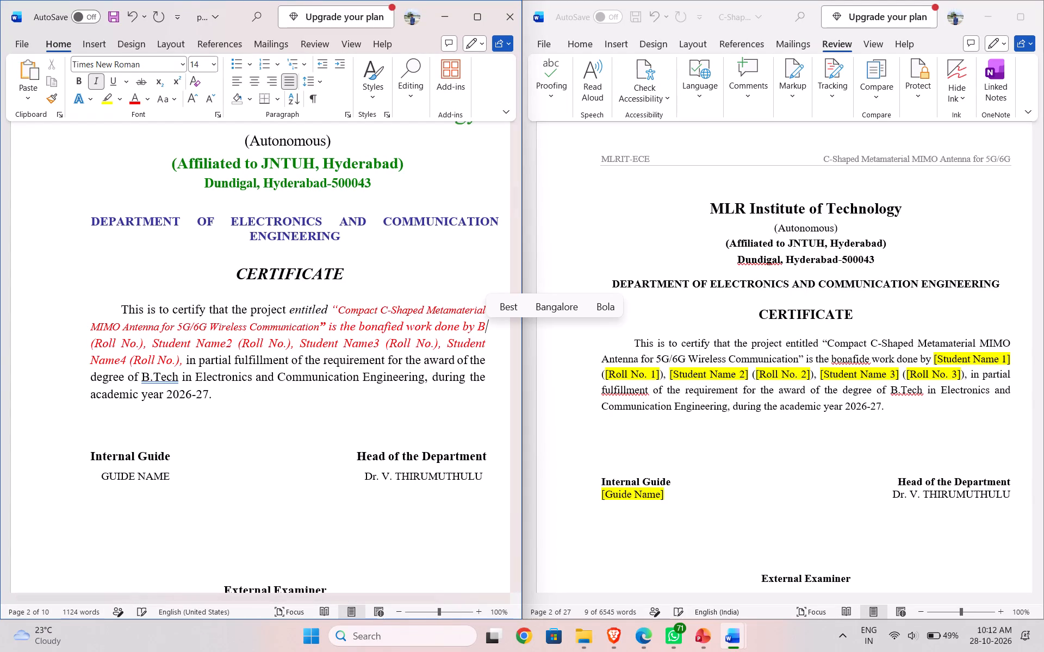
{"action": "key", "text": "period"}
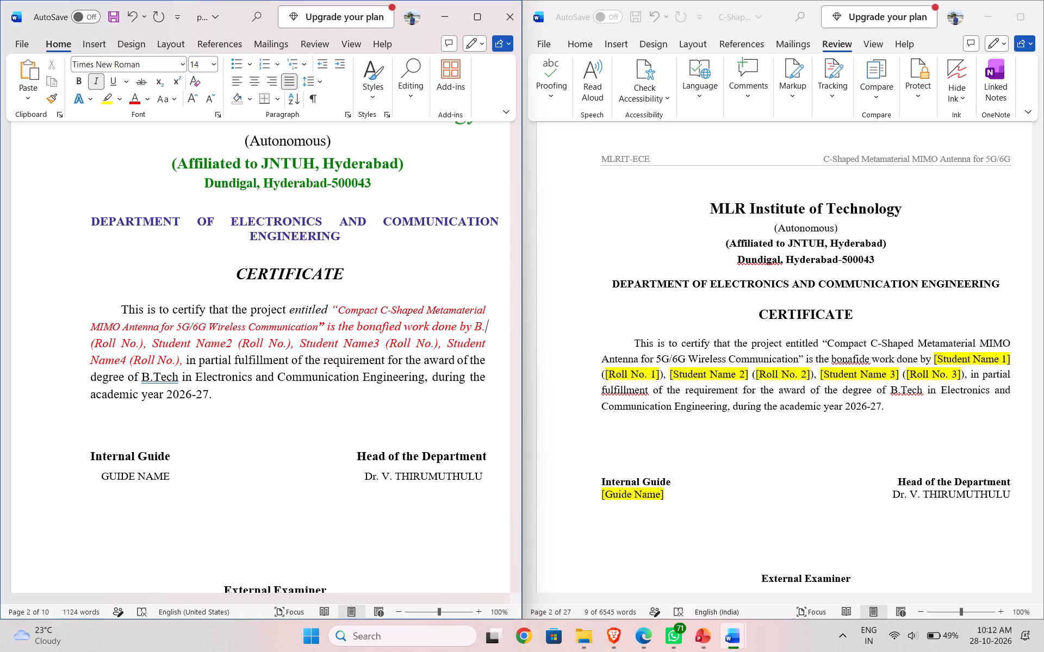
Finish entering the first student's name after the initial in the template's certificate paragraph.
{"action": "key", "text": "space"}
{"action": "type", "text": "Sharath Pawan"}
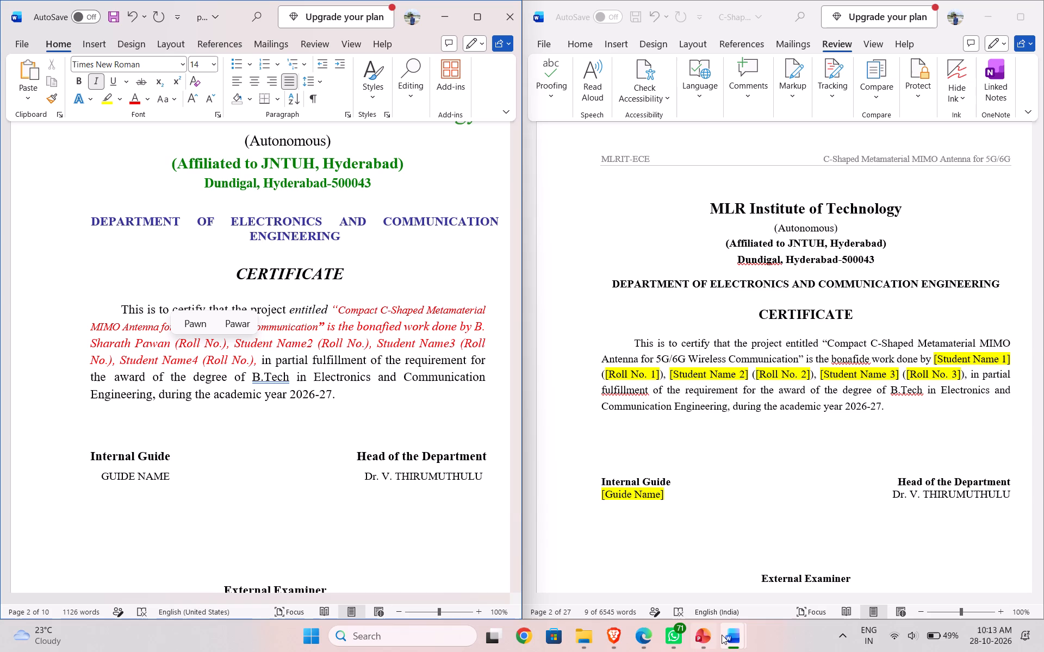
Examine how the certificate page in the "vasu documentation" PDF in Edge lists student names and roll numbers, then return to Word.
{"action": "left_click", "coordinate": [647, 640]}
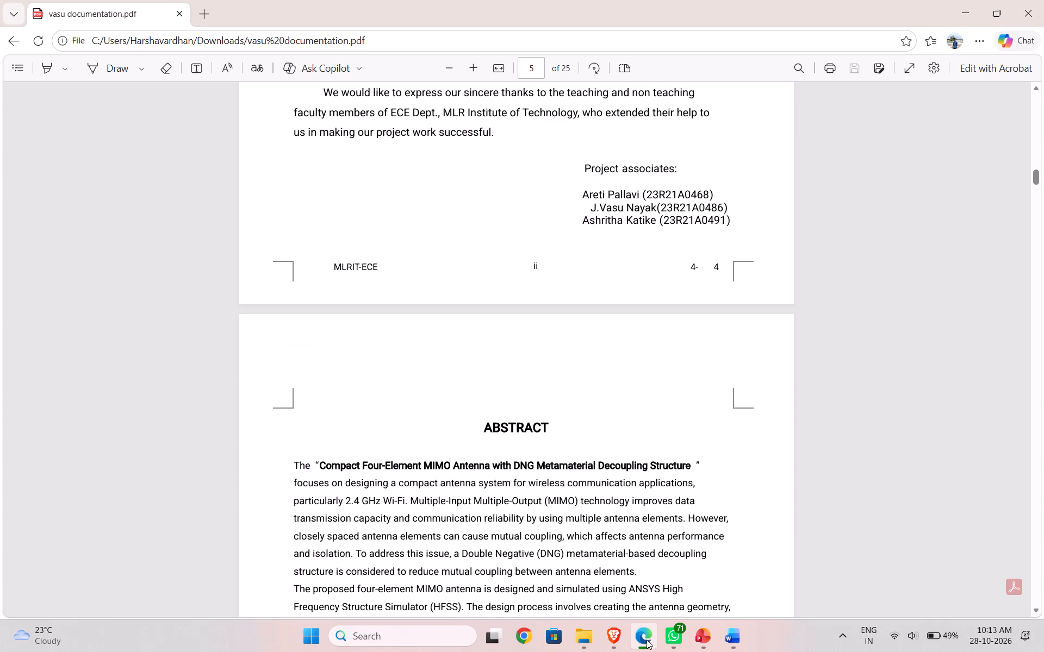
{"action": "scroll", "coordinate": [598, 308], "scroll_direction": "up", "scroll_amount": 8}
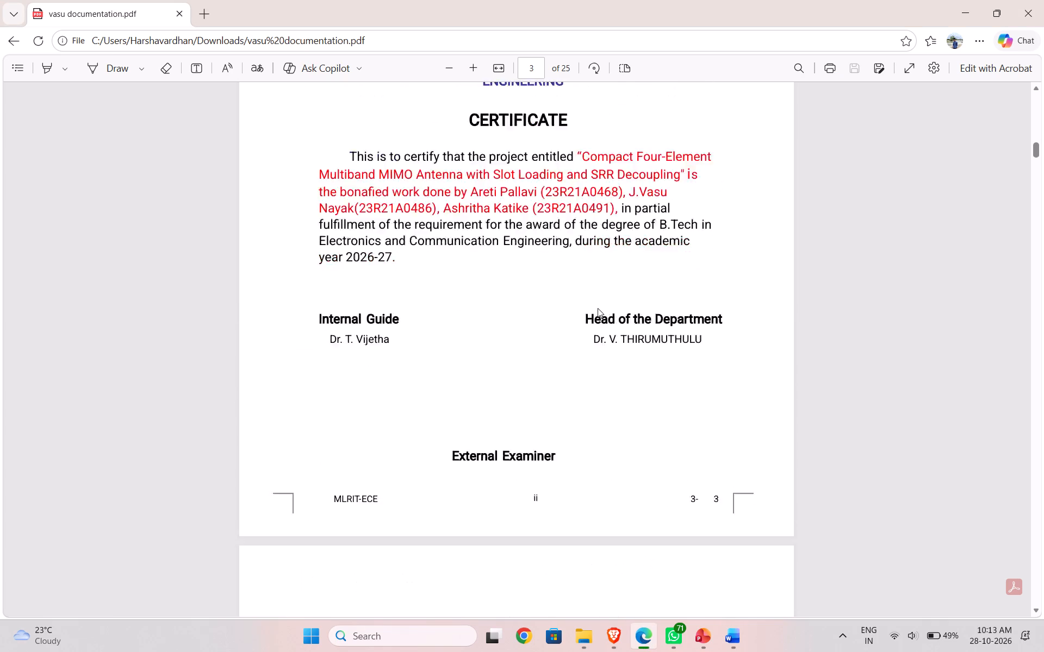
{"action": "scroll", "coordinate": [598, 308], "scroll_direction": "up", "scroll_amount": 1}
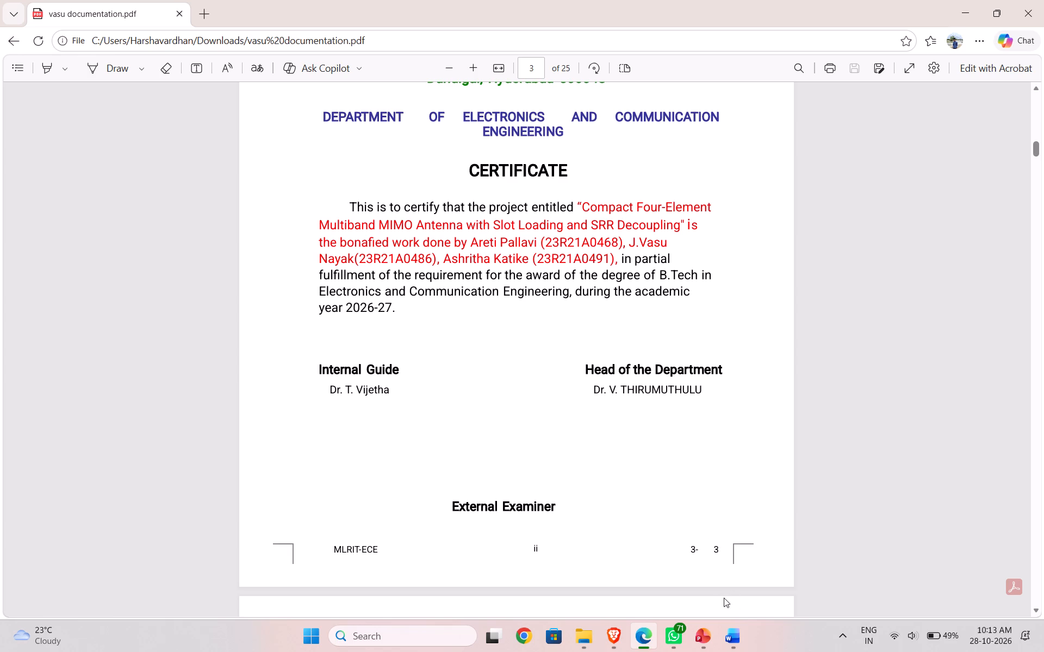
{"action": "scroll", "coordinate": [683, 468], "scroll_direction": "up", "scroll_amount": 1}
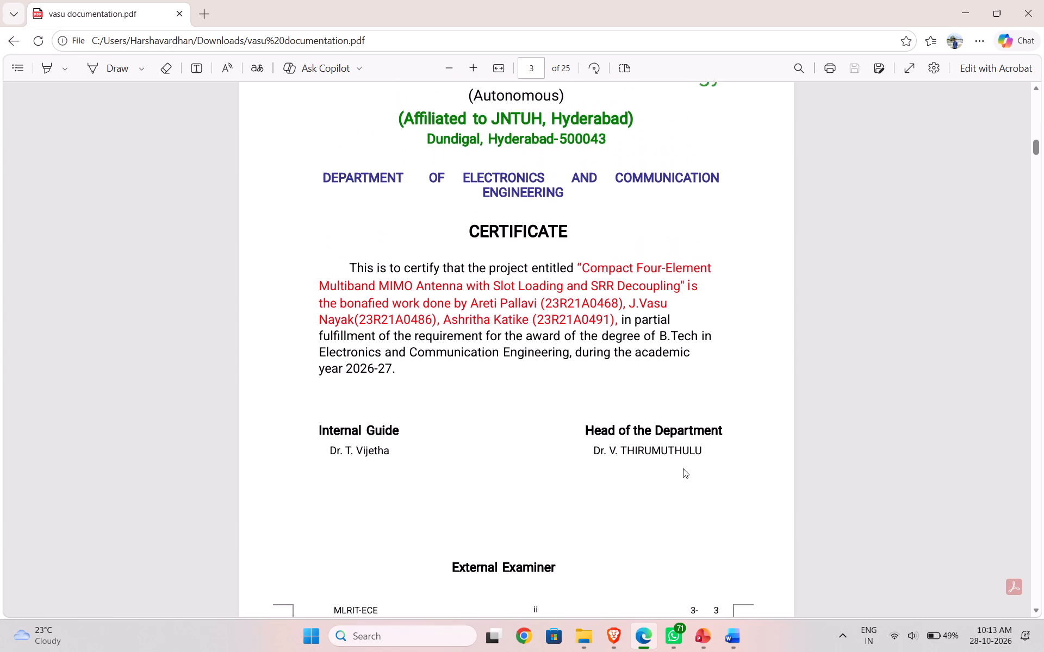
{"action": "scroll", "coordinate": [683, 468], "scroll_direction": "up", "scroll_amount": 2}
{"action": "scroll", "coordinate": [683, 468], "scroll_direction": "down", "scroll_amount": 1}
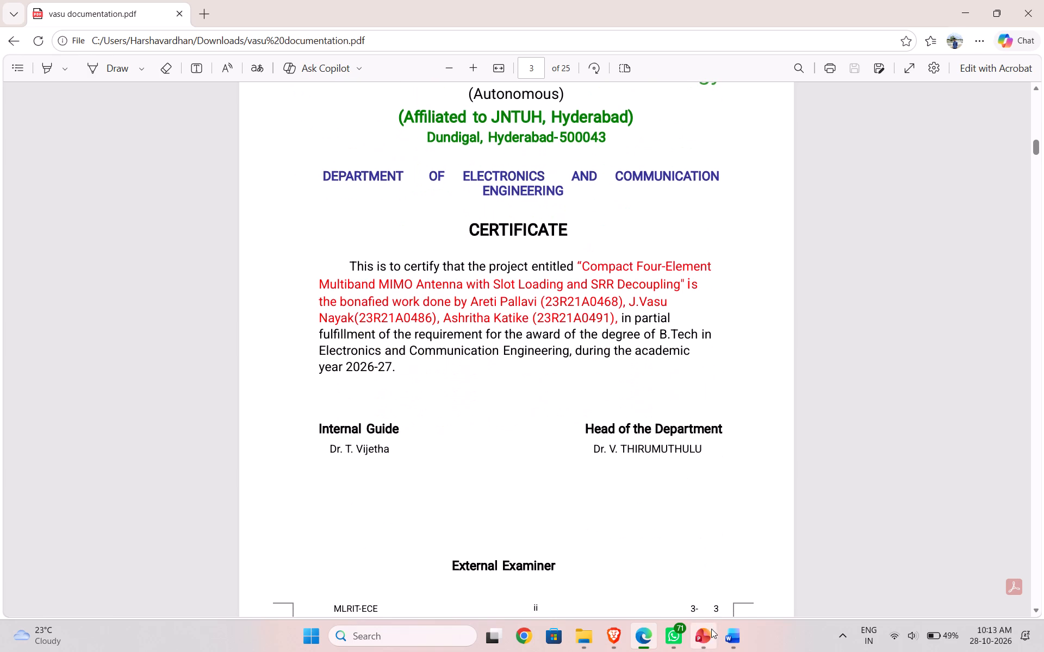
{"action": "left_click", "coordinate": [677, 576]}
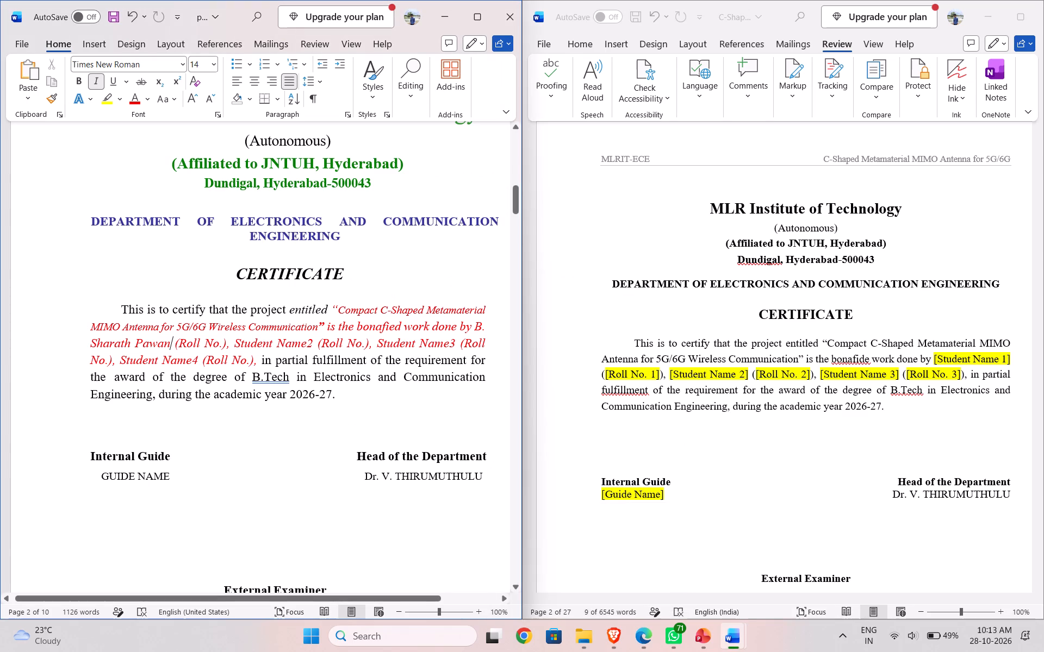
Replace the "Roll No." placeholder after the first student's name with that student's roll number, keeping the parentheses.
{"action": "left_click", "coordinate": [223, 346]}
{"action": "key", "text": "BackSpace"}
{"action": "key", "text": "BackSpace"}
{"action": "key", "text": "BackSpace"}
{"action": "key", "text": "BackSpace"}
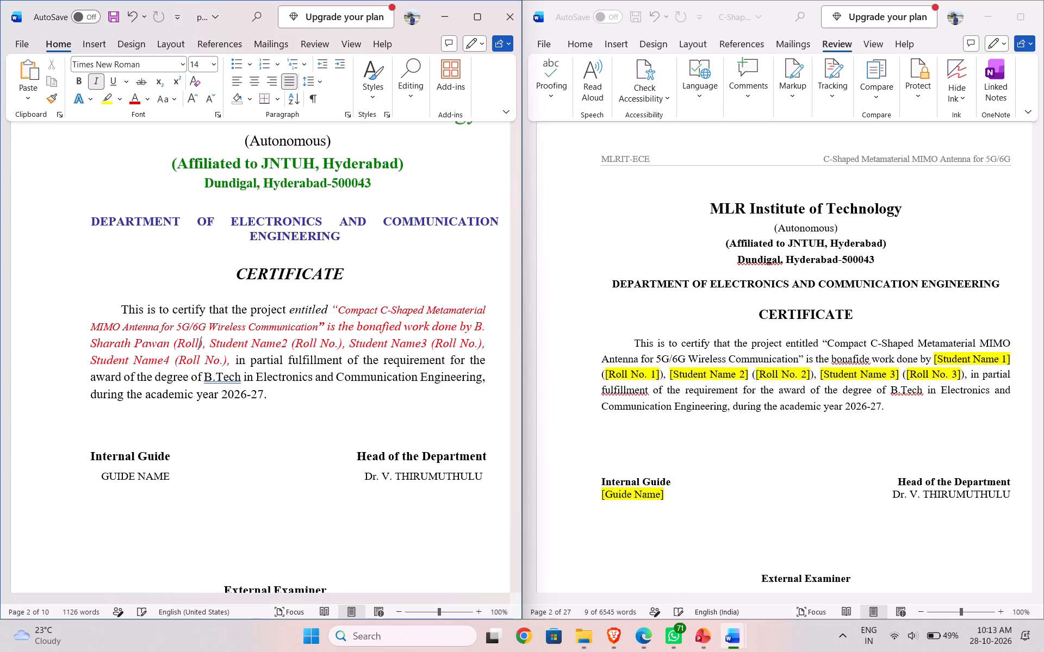
{"action": "key", "text": "BackSpace"}
{"action": "key", "text": "BackSpace"}
{"action": "key", "text": "BackSpace"}
{"action": "key", "text": "BackSpace"}
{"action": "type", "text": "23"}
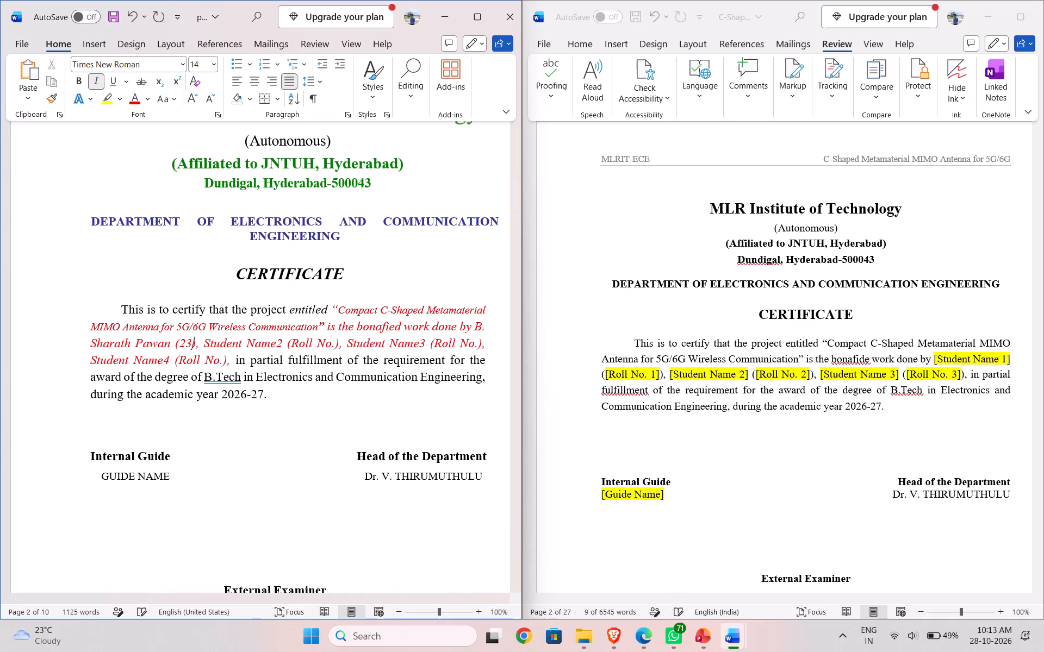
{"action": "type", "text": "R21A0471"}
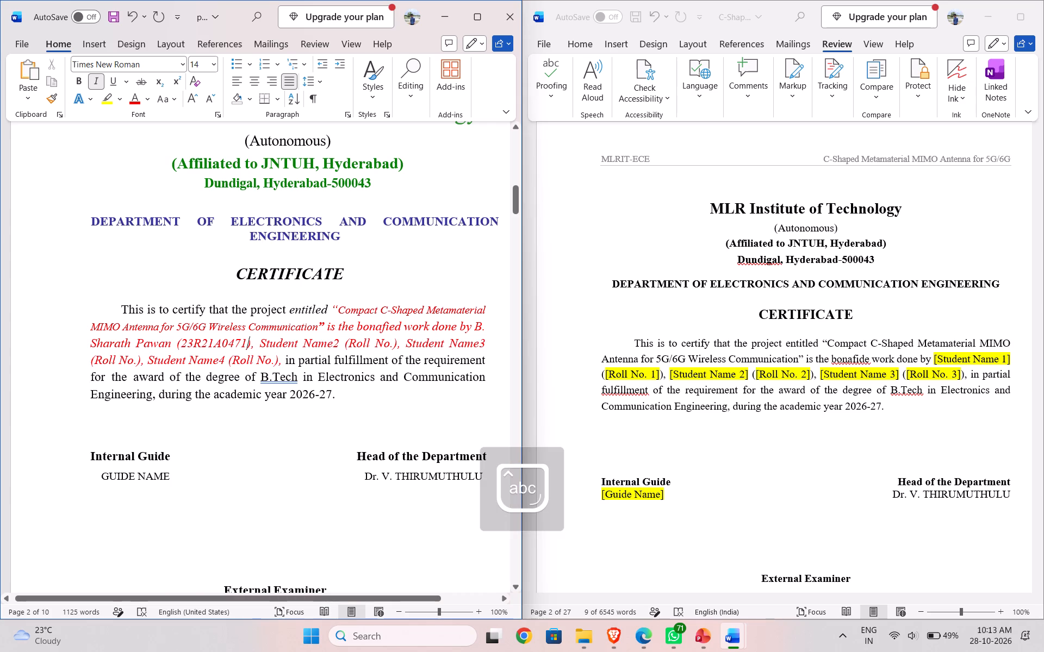
Replace the "Student Name2" placeholder in the certificate paragraph with the second student's name.
{"action": "left_click_drag", "start_coordinate": [340, 343], "coordinate": [274, 347]}
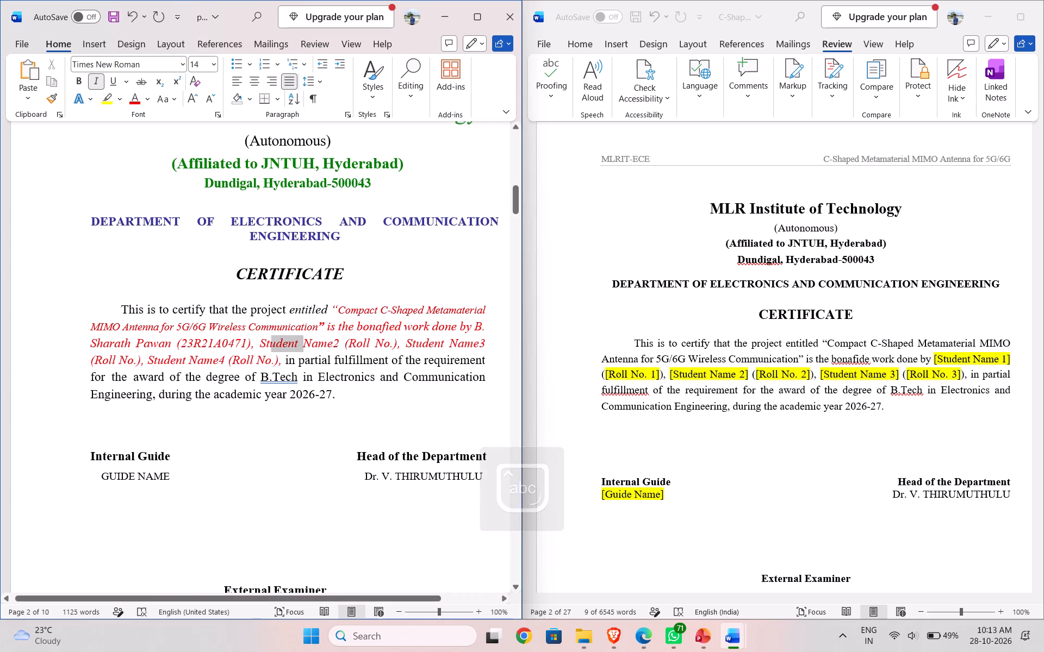
{"action": "left_click_drag", "start_coordinate": [274, 347], "coordinate": [269, 347]}
{"action": "left_click", "coordinate": [269, 347]}
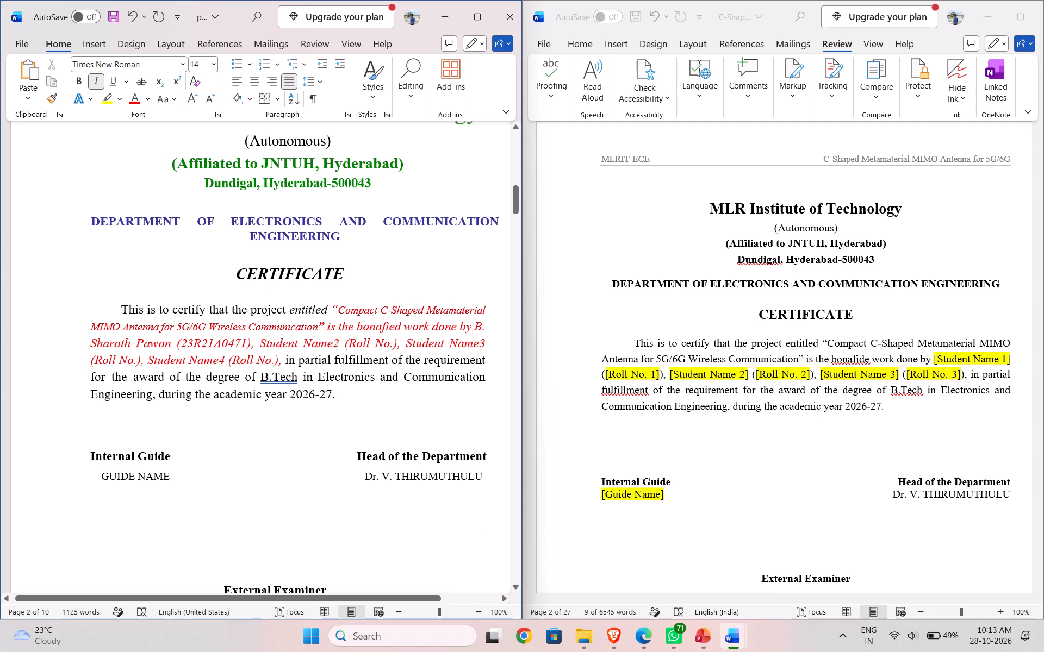
{"action": "left_click_drag", "start_coordinate": [341, 345], "coordinate": [273, 346]}
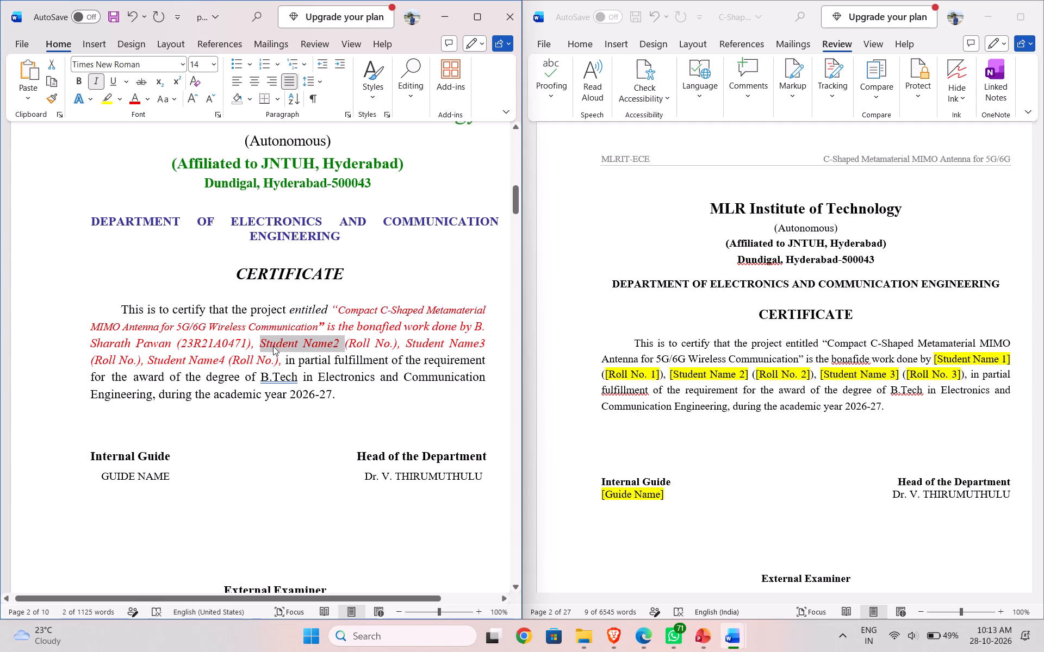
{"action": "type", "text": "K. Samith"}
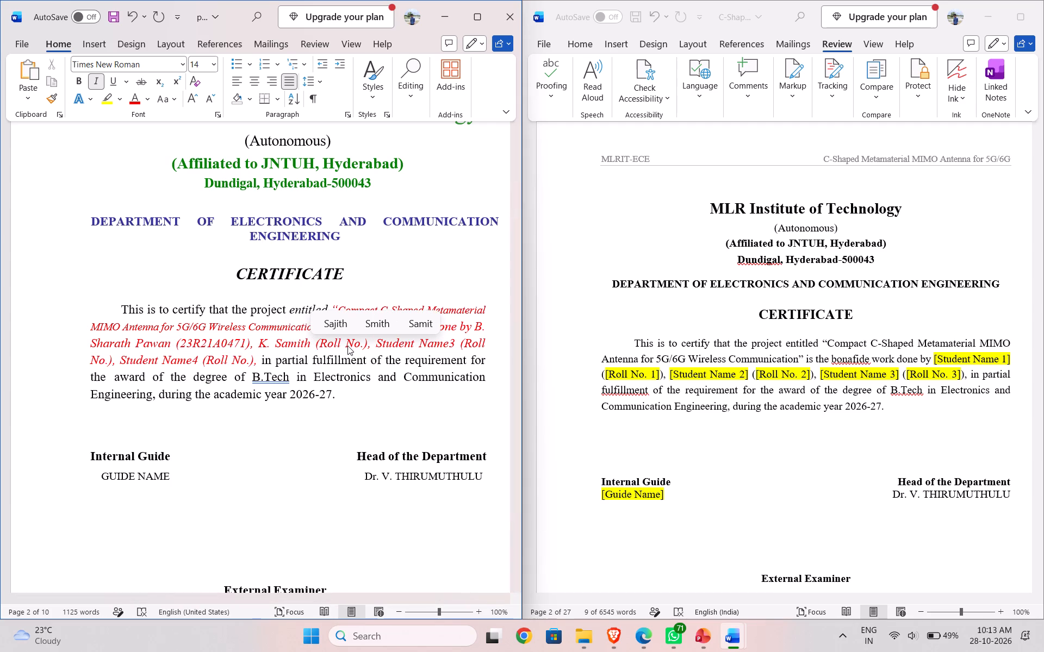
Replace the "Roll No." placeholder after the second student's name with that student's roll number, keeping the parentheses.
{"action": "left_click", "coordinate": [361, 344]}
{"action": "key", "text": "Right"}
{"action": "key", "text": "Right"}
{"action": "key", "text": "Right"}
{"action": "key", "text": "Right"}
{"action": "key", "text": "Right"}
{"action": "key", "text": "Right"}
{"action": "key", "text": "Right"}
{"action": "key", "text": "Right"}
{"action": "key", "text": "Right"}
{"action": "key", "text": "Right"}
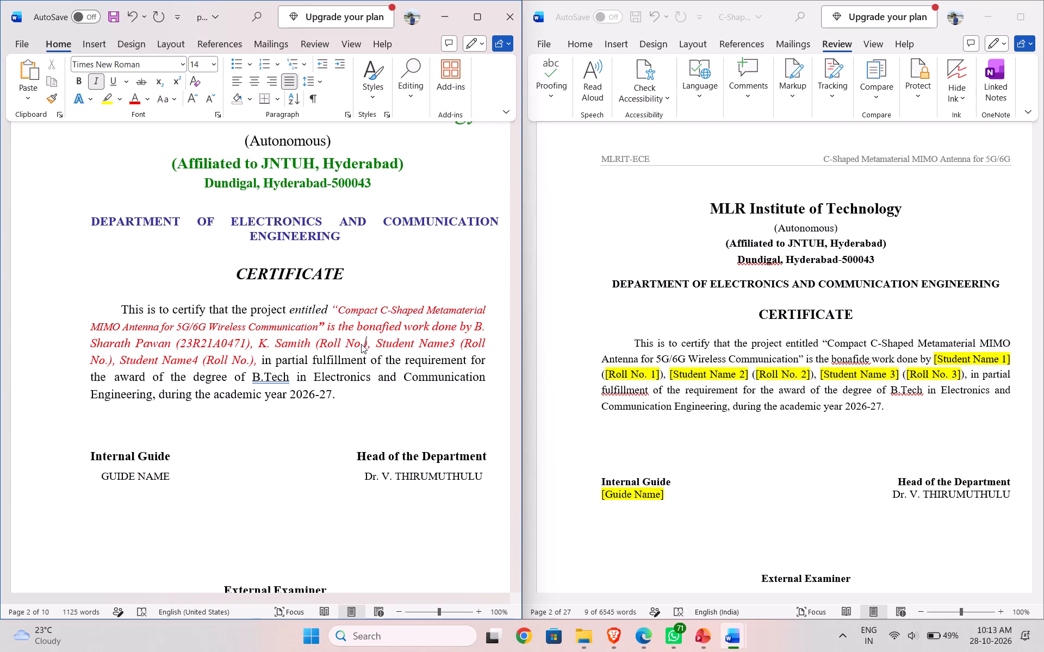
{"action": "key", "text": "Left"}
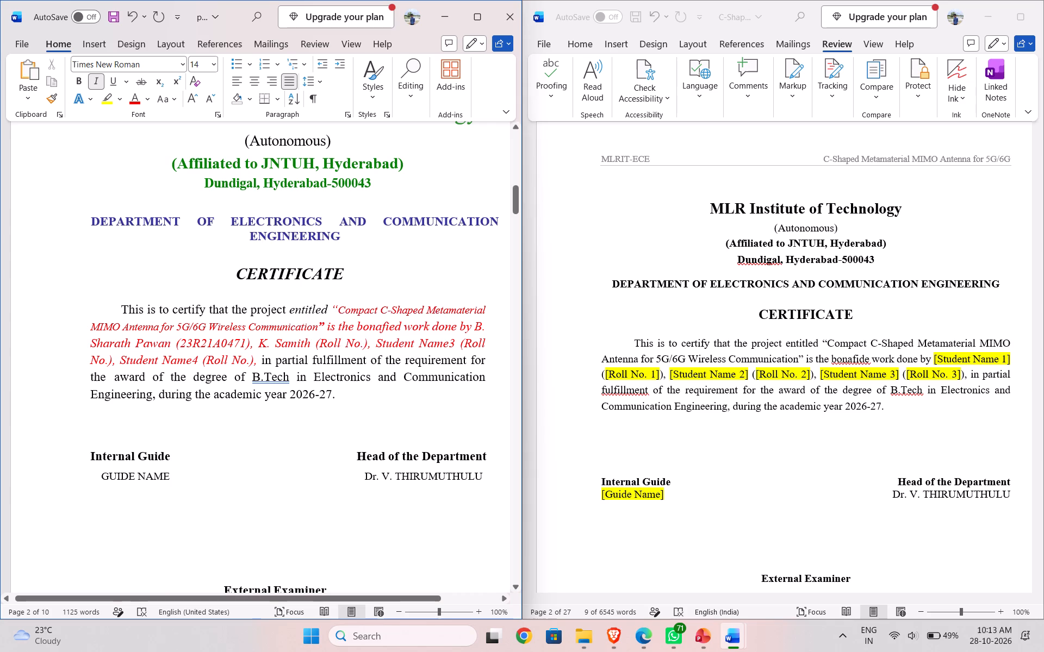
{"action": "left_click_drag", "start_coordinate": [365, 346], "coordinate": [331, 344]}
{"action": "left_click", "coordinate": [331, 344]}
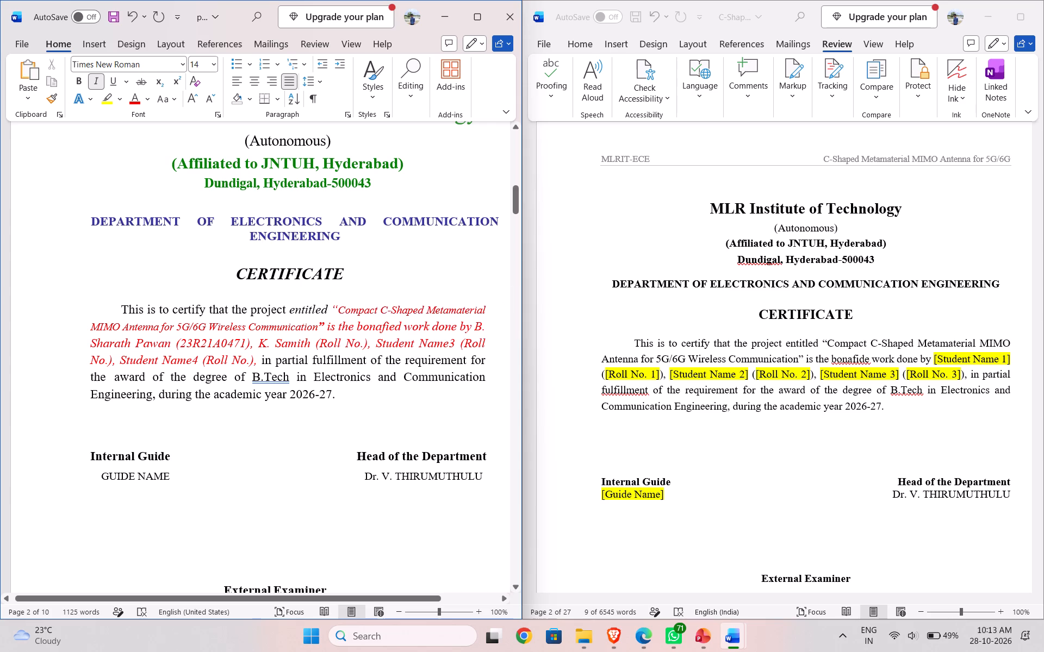
{"action": "left_click", "coordinate": [362, 344]}
{"action": "key", "text": "Right"}
{"action": "key", "text": "BackSpace"}
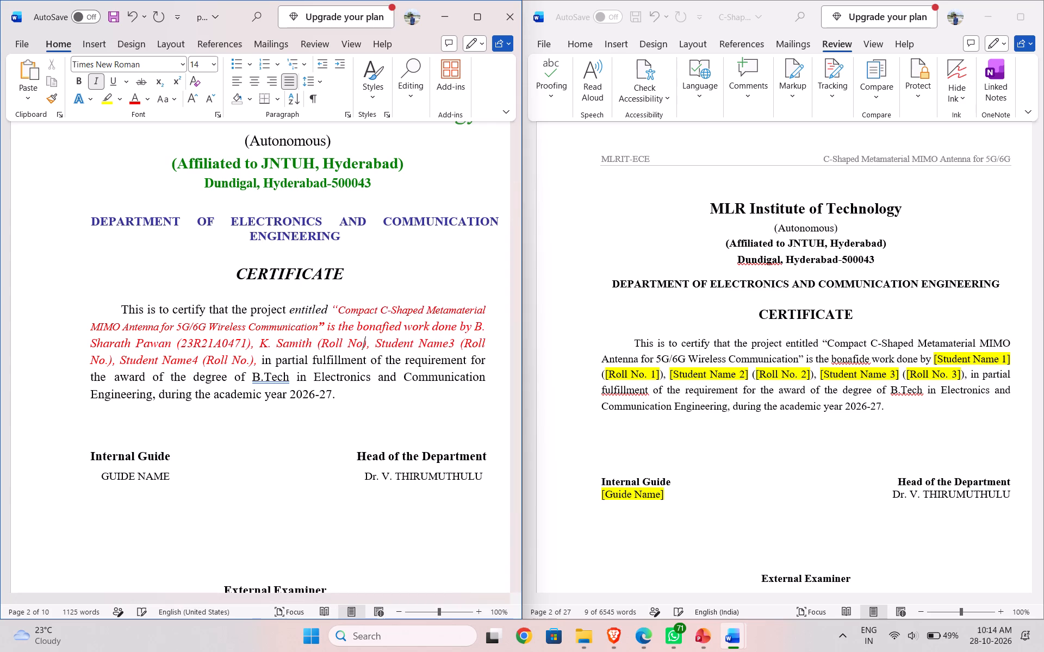
{"action": "key", "text": "BackSpace"}
{"action": "key", "text": "BackSpace"}
{"action": "key", "text": "BackSpace"}
{"action": "key", "text": "BackSpace"}
{"action": "key", "text": "BackSpace"}
{"action": "key", "text": "BackSpace"}
{"action": "key", "text": "BackSpace"}
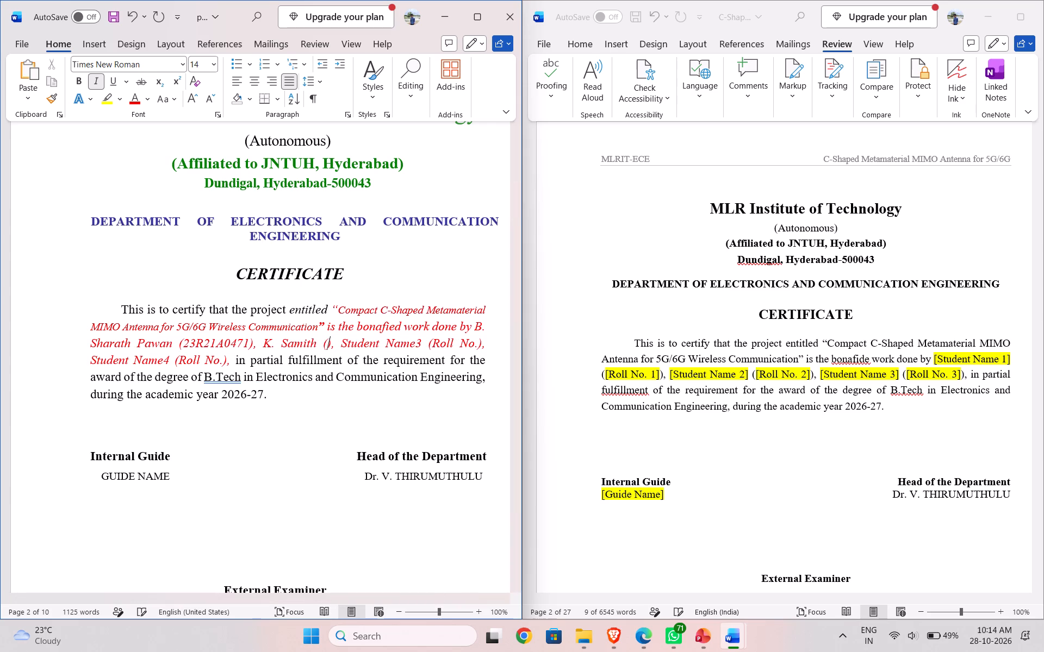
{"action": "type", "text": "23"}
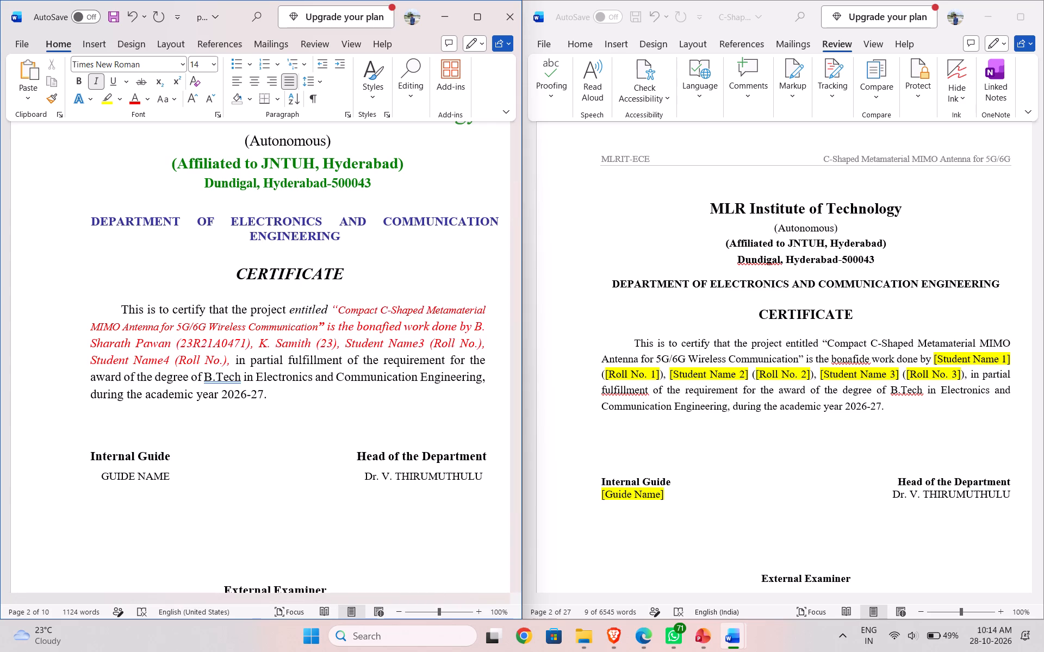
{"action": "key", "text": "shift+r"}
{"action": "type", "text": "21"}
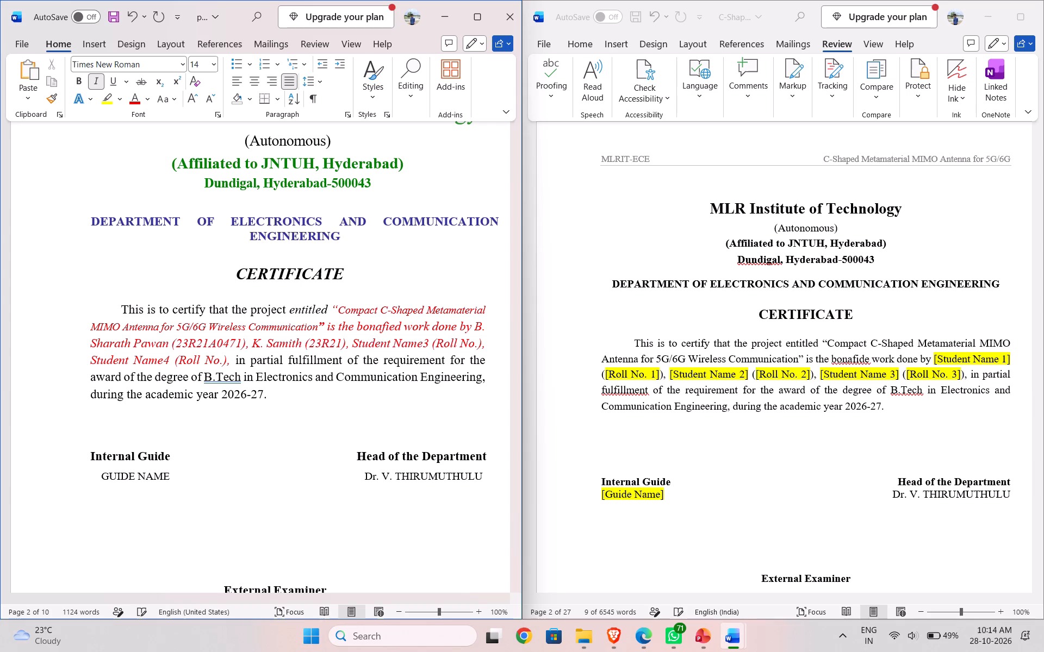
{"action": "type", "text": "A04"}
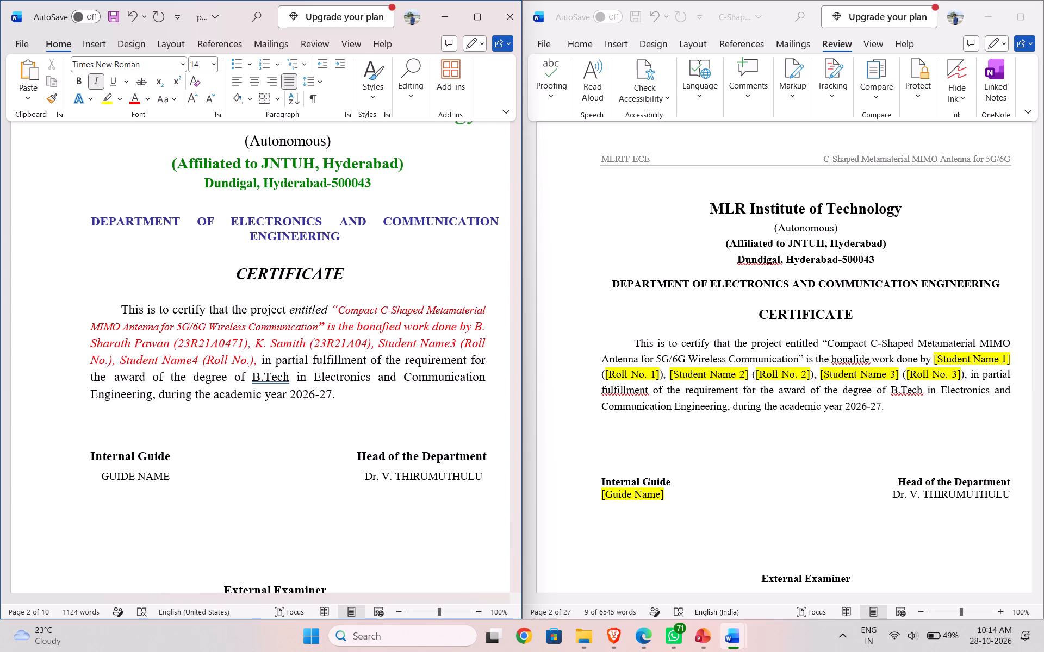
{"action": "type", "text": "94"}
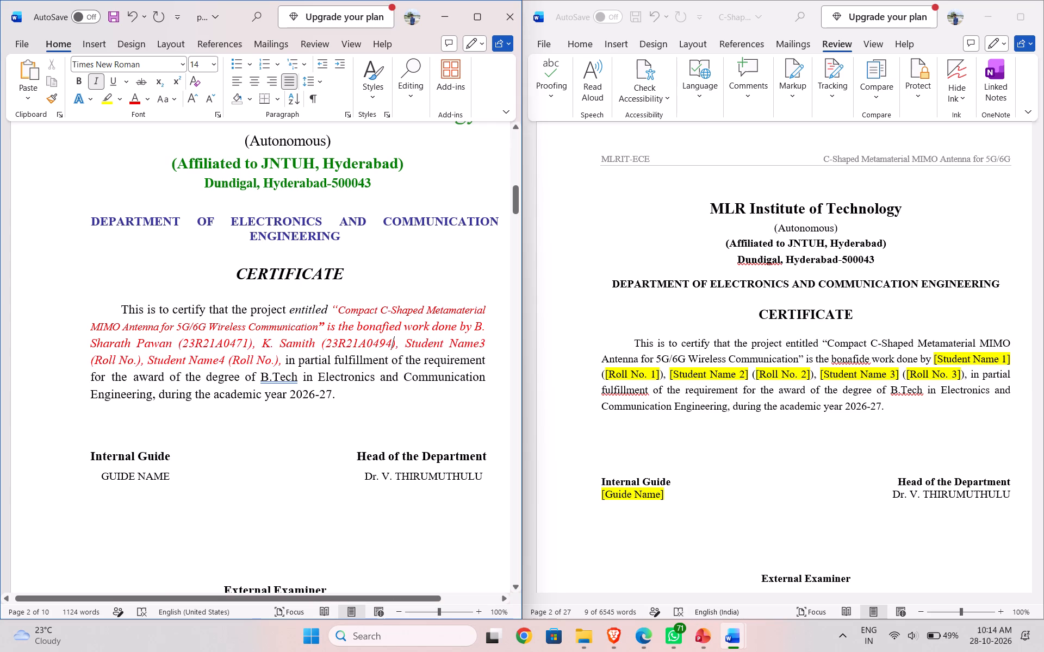
Replace the "Student Name3" placeholder in the certificate paragraph with the third student's initial and full name.
{"action": "left_click_drag", "start_coordinate": [489, 343], "coordinate": [427, 347]}
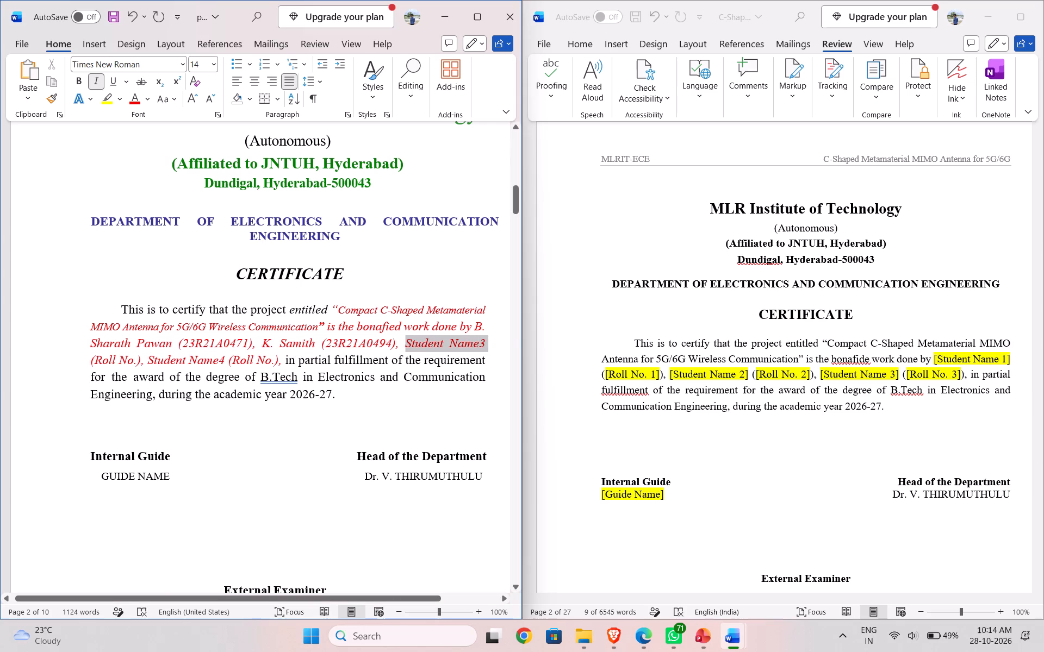
{"action": "left_click_drag", "start_coordinate": [427, 347], "coordinate": [426, 347]}
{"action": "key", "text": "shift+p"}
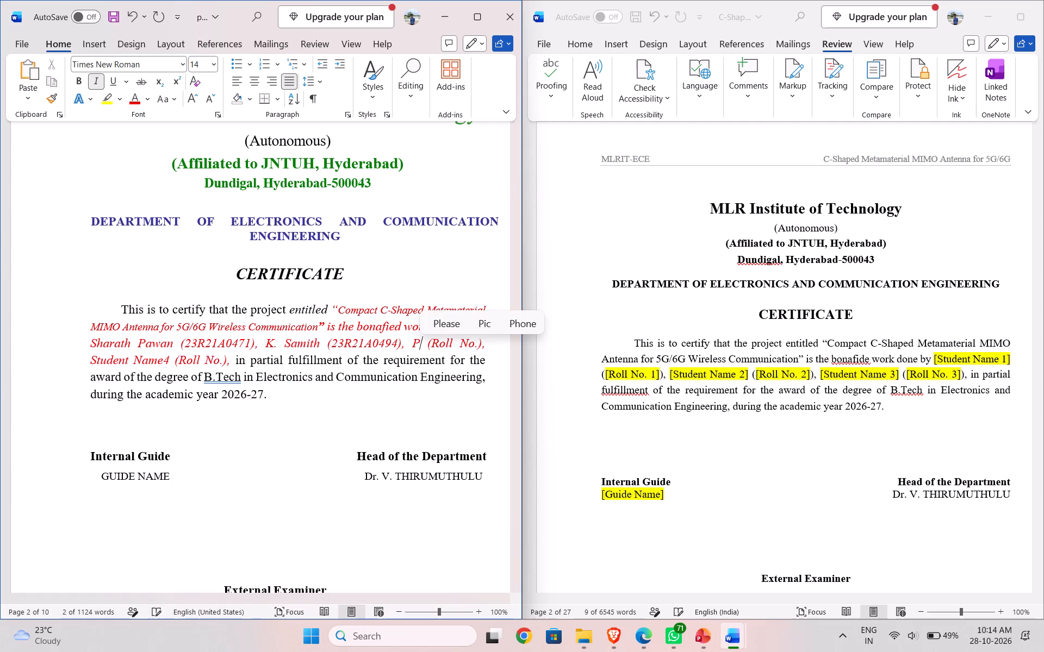
{"action": "key", "text": "BackSpace"}
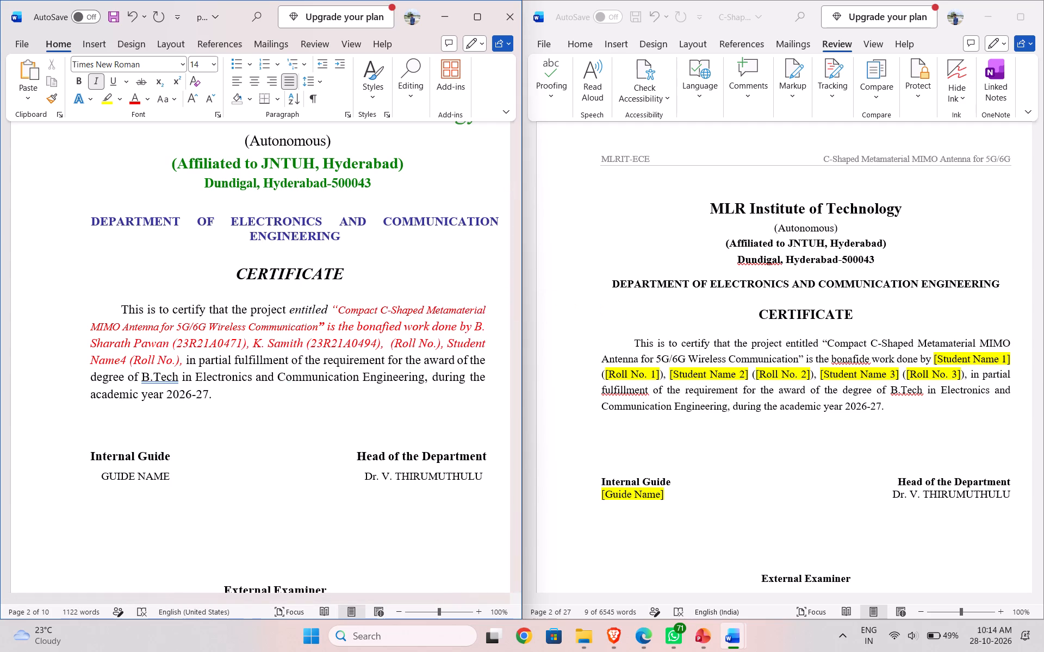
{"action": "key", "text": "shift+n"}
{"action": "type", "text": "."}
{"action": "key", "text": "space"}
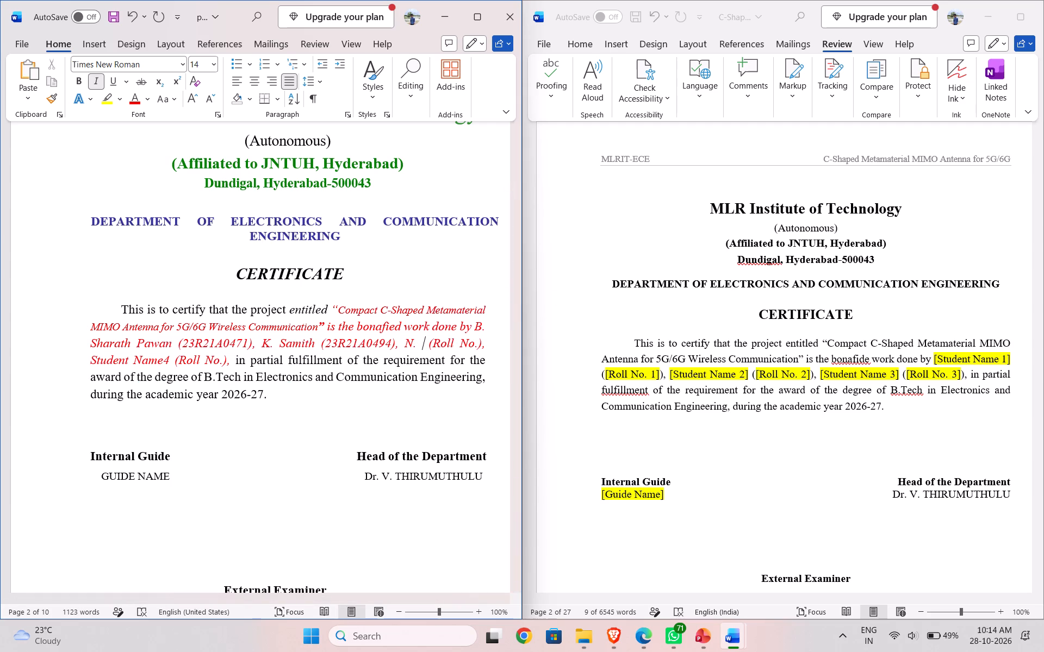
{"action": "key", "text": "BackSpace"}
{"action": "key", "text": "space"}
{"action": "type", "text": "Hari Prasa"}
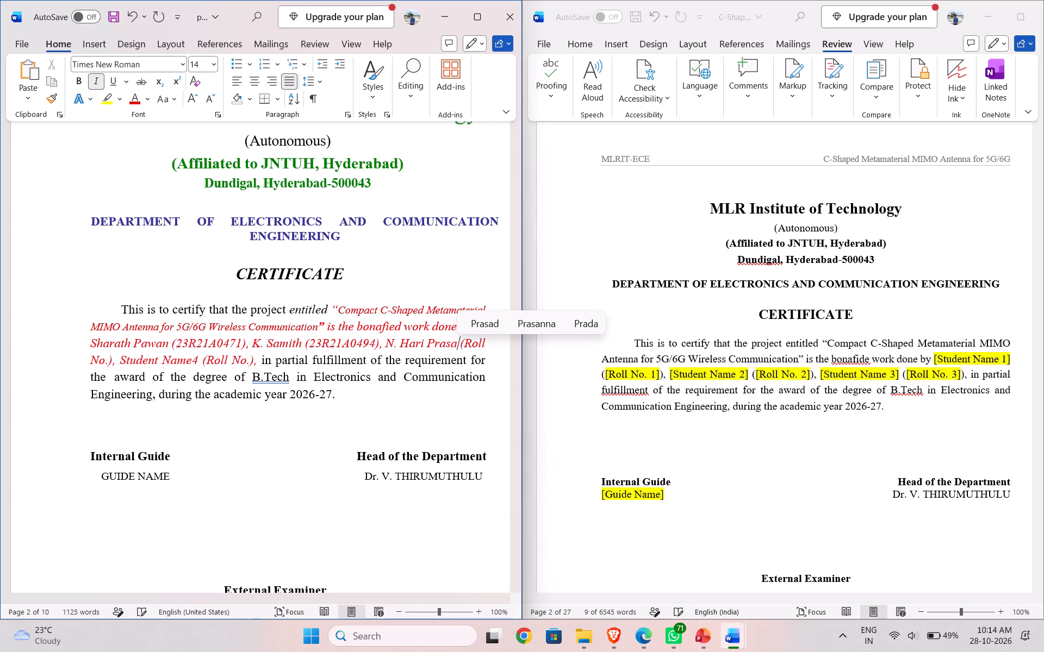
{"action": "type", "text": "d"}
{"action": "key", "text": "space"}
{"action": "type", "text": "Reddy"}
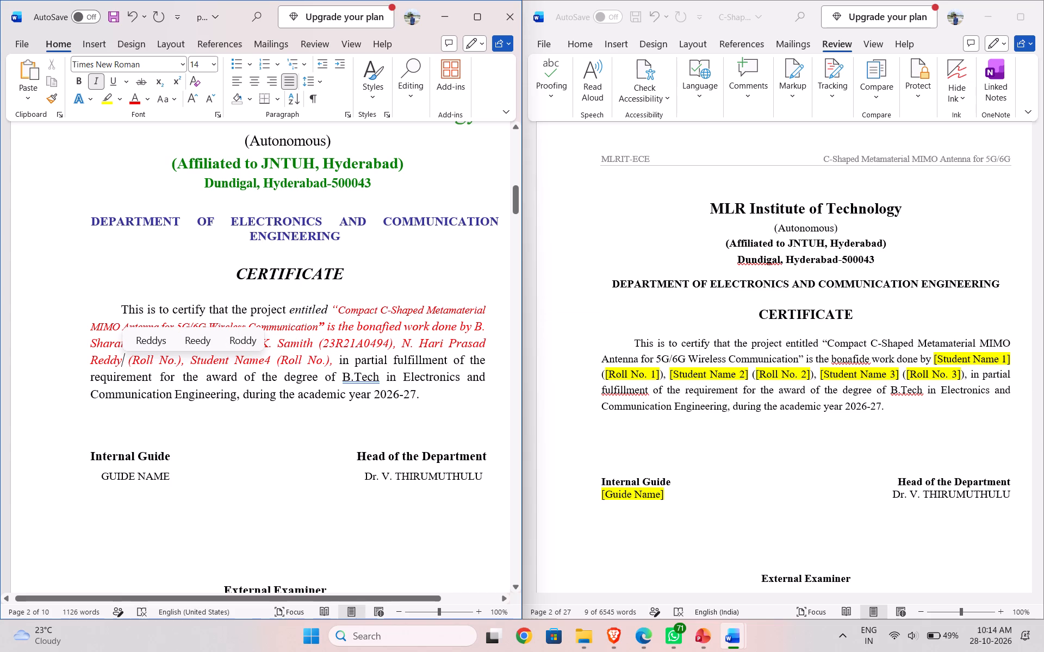
Replace the "Roll No." placeholder after the third student's name with that student's roll number, keeping the parentheses.
{"action": "left_click", "coordinate": [177, 359]}
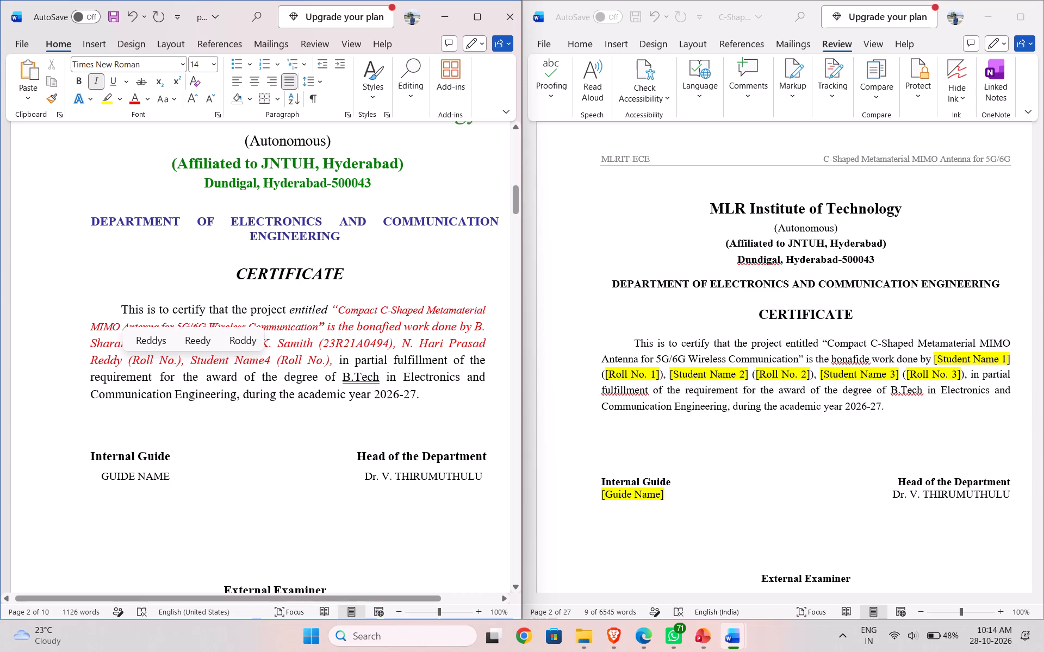
{"action": "left_click", "coordinate": [177, 369]}
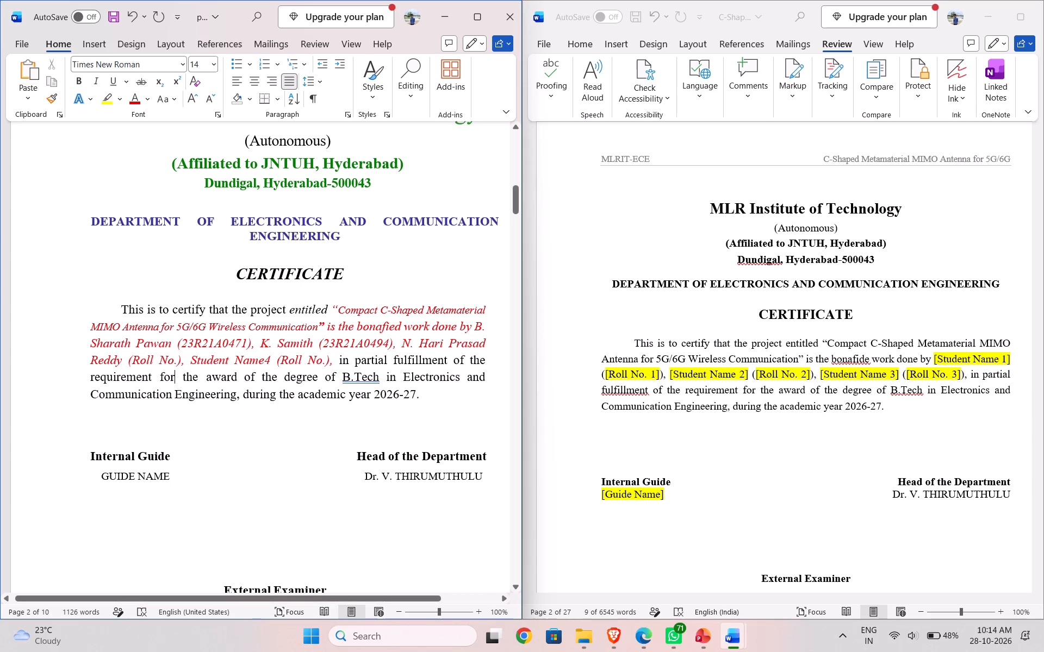
{"action": "left_click", "coordinate": [178, 358]}
{"action": "key", "text": "BackSpace"}
{"action": "key", "text": "BackSpace"}
{"action": "key", "text": "BackSpace"}
{"action": "key", "text": "BackSpace"}
{"action": "key", "text": "BackSpace"}
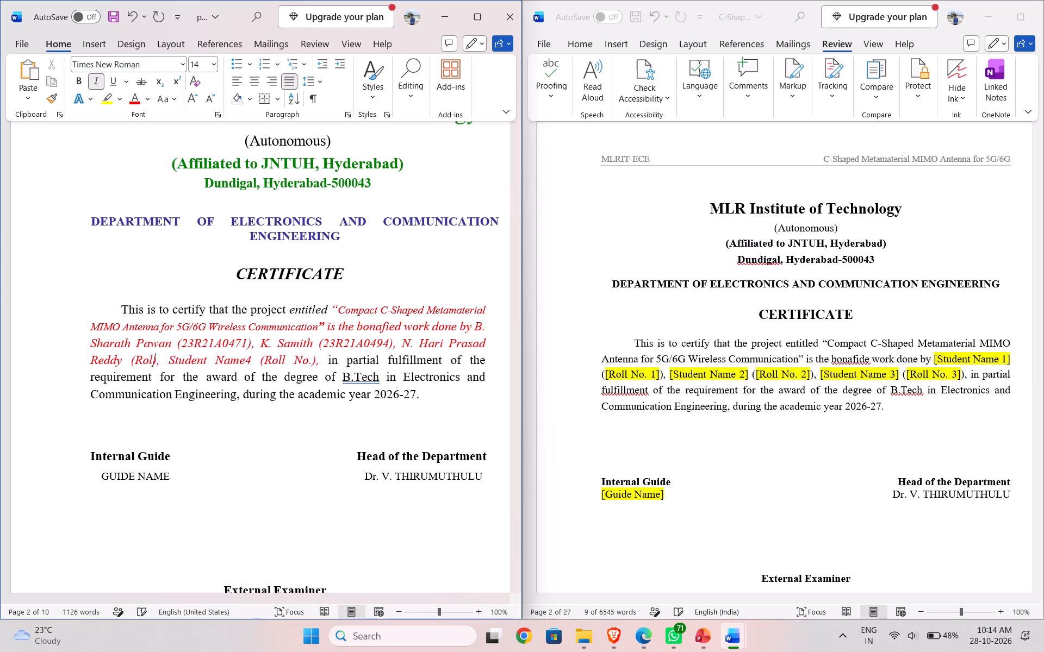
{"action": "key", "text": "BackSpace"}
{"action": "key", "text": "BackSpace"}
{"action": "key", "text": "BackSpace"}
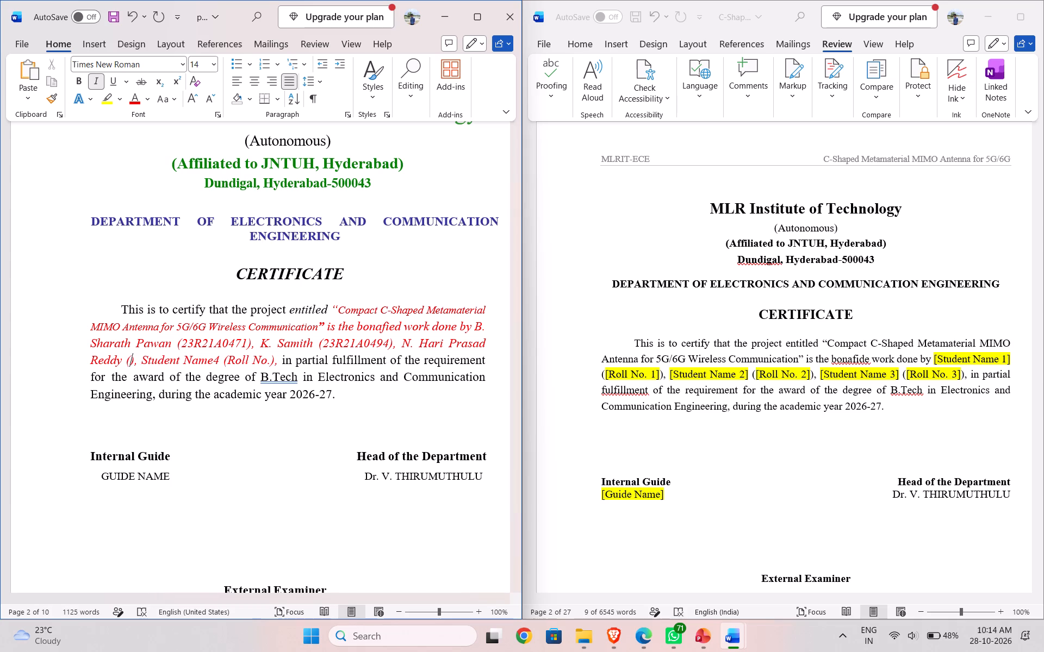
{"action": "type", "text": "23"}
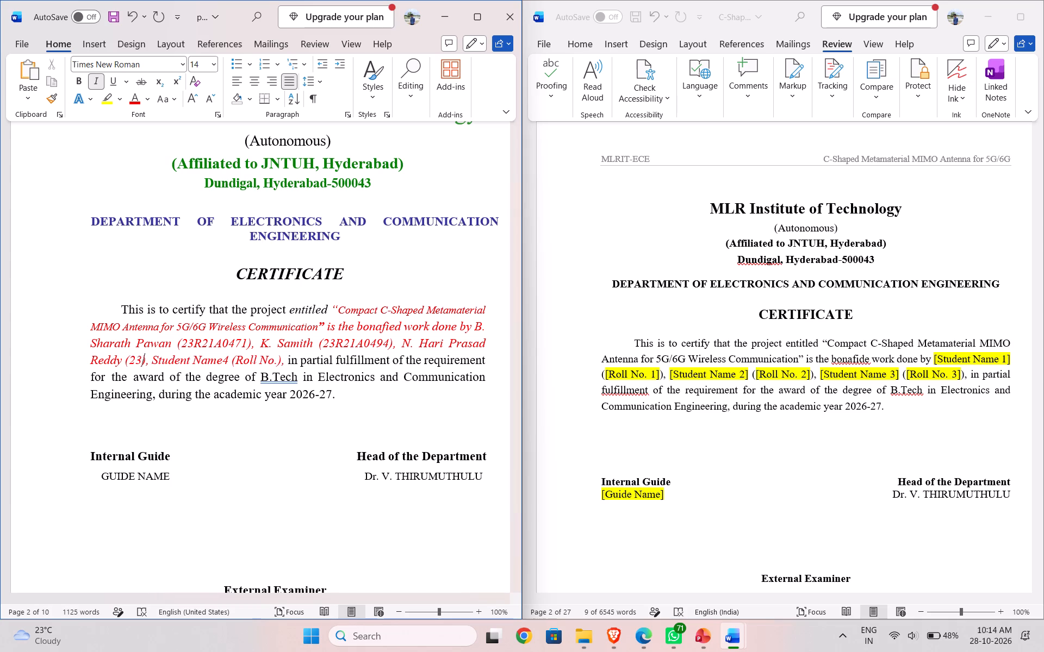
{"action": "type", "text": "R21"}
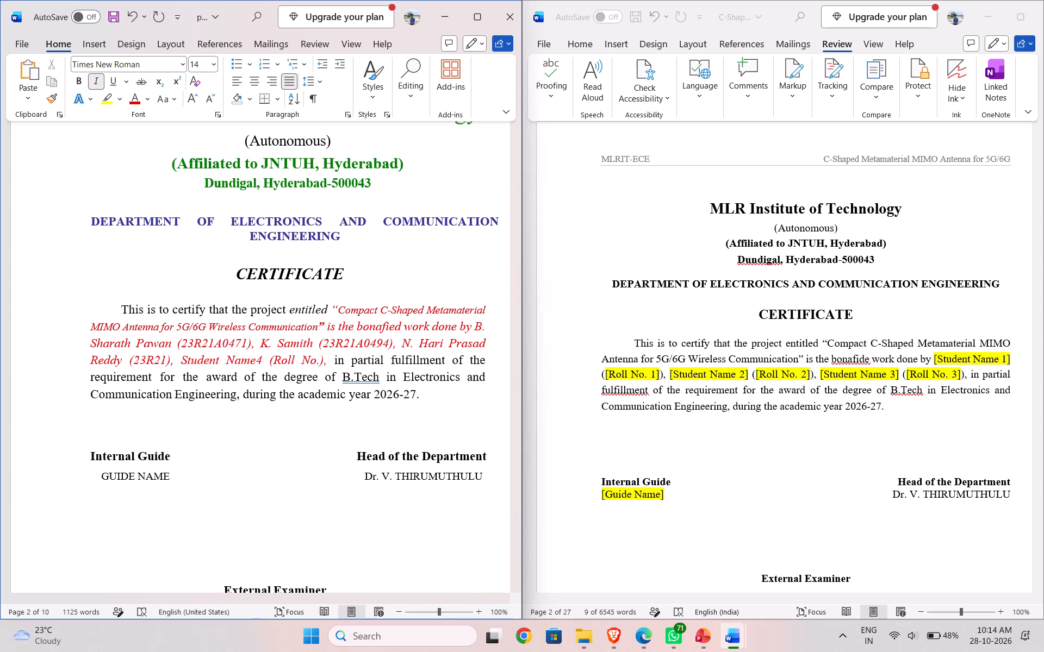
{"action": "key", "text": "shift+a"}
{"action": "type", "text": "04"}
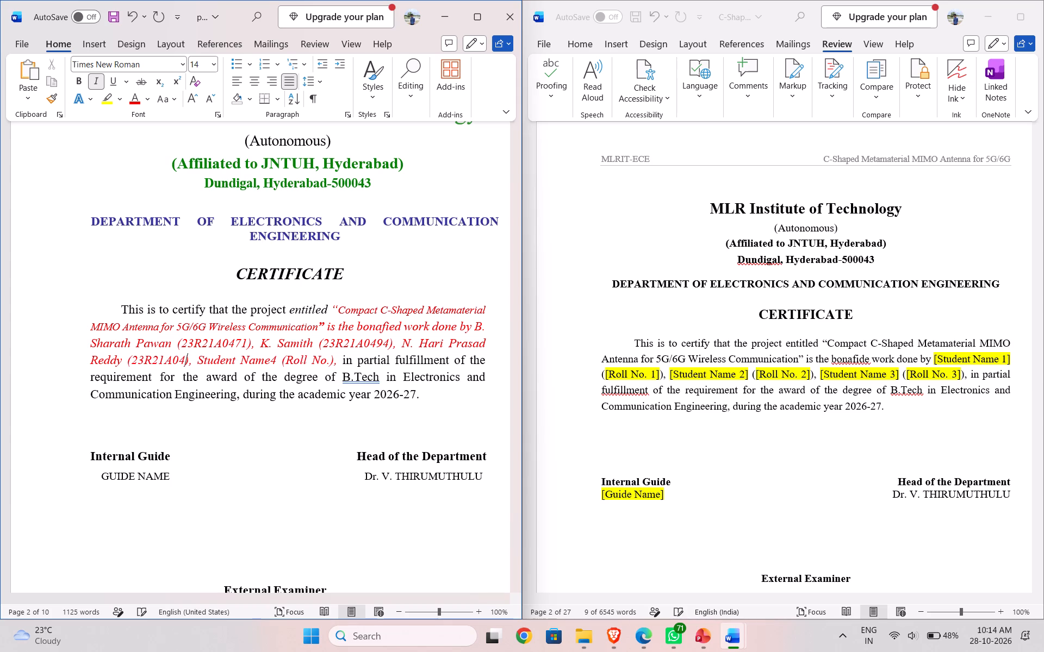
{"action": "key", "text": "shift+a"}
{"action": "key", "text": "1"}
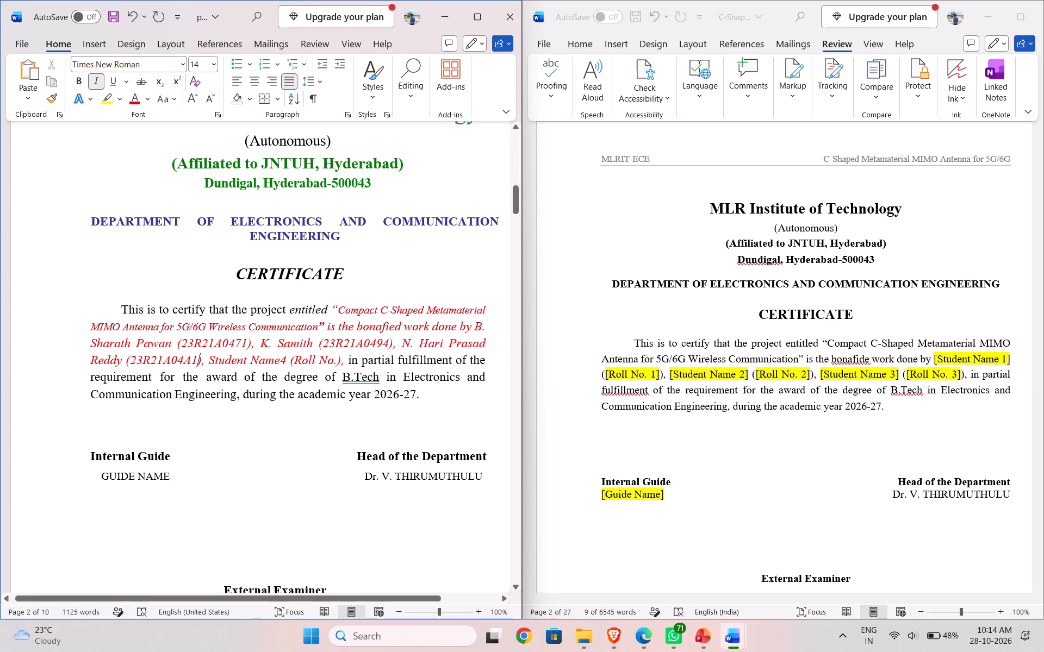
Replace the "Student Name4" placeholder in the certificate paragraph with the fourth student's initial and name from the cover page.
{"action": "scroll", "coordinate": [246, 322], "scroll_direction": "up", "scroll_amount": 2}
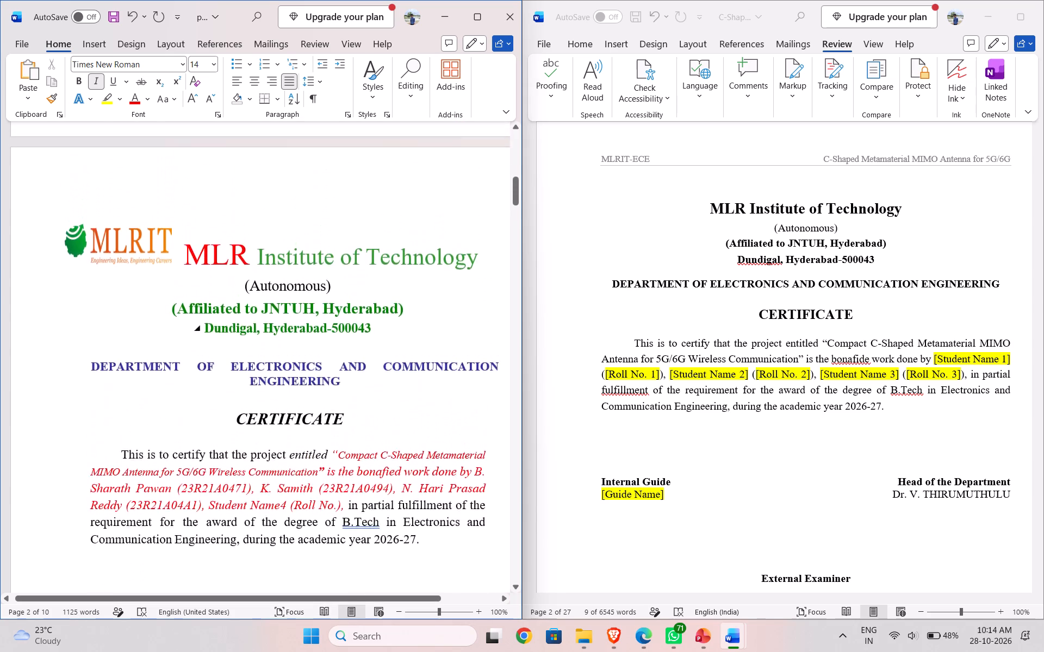
{"action": "scroll", "coordinate": [246, 322], "scroll_direction": "up", "scroll_amount": 2}
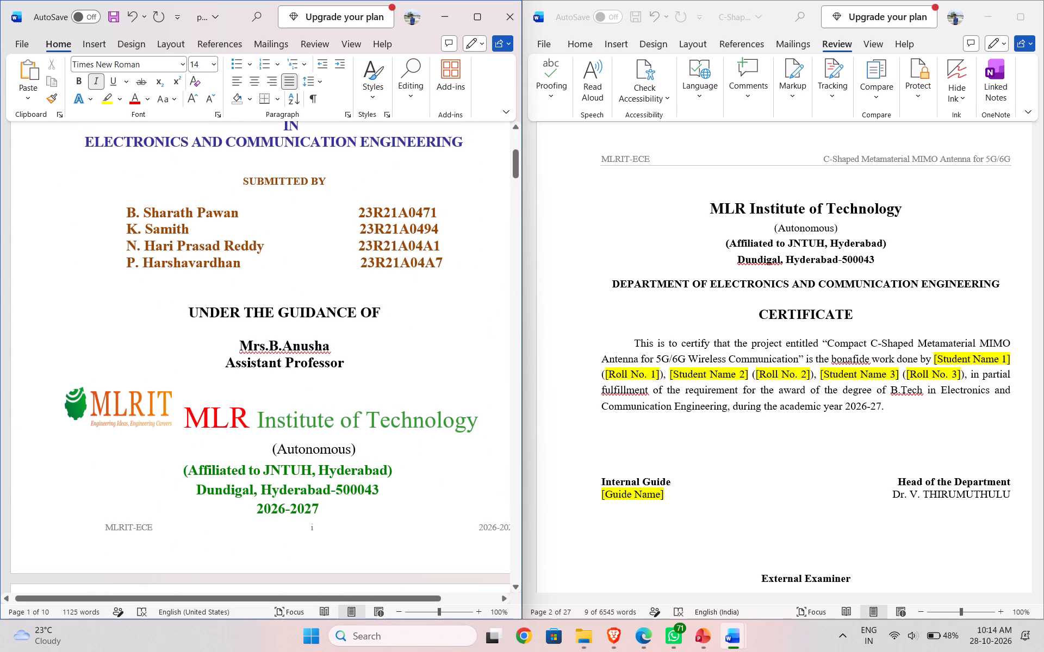
{"action": "scroll", "coordinate": [246, 322], "scroll_direction": "down", "scroll_amount": 2}
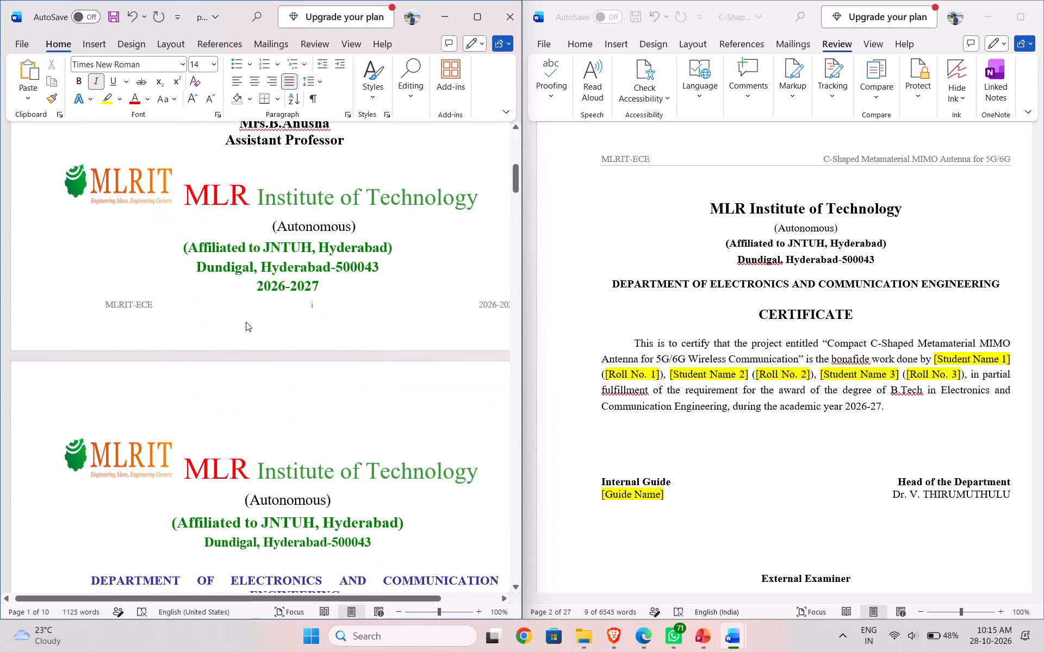
{"action": "scroll", "coordinate": [246, 322], "scroll_direction": "down", "scroll_amount": 4}
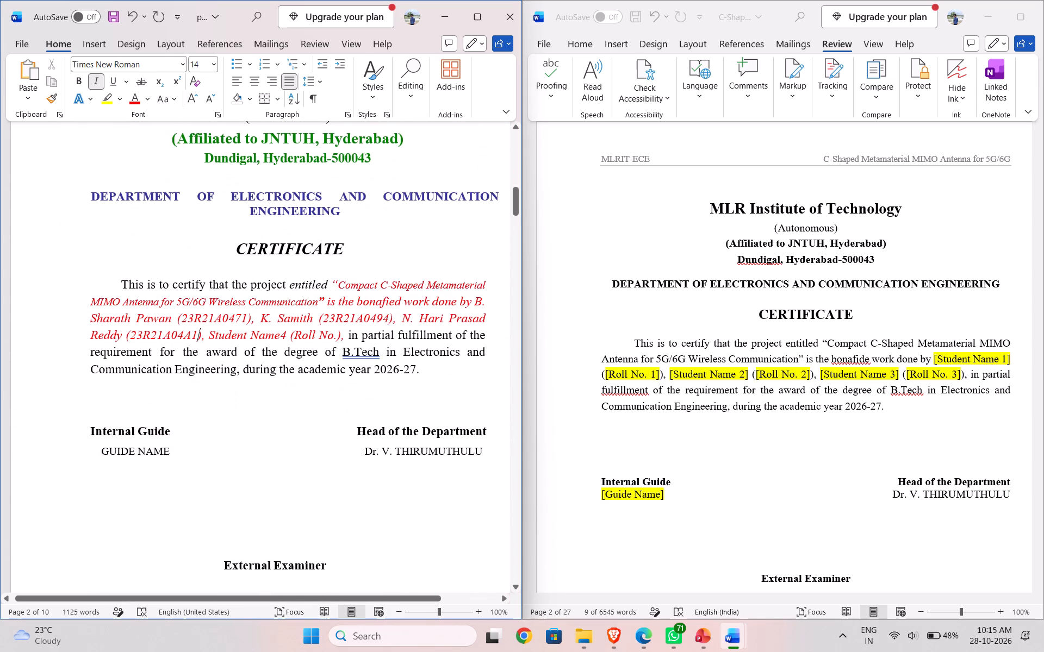
{"action": "left_click_drag", "start_coordinate": [286, 337], "coordinate": [234, 334]}
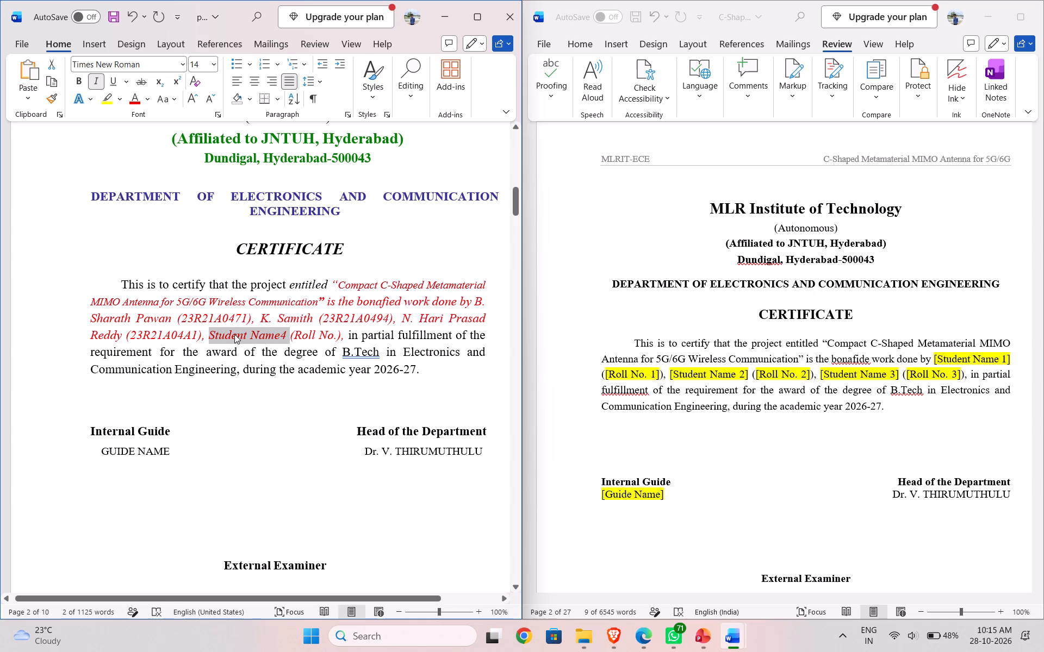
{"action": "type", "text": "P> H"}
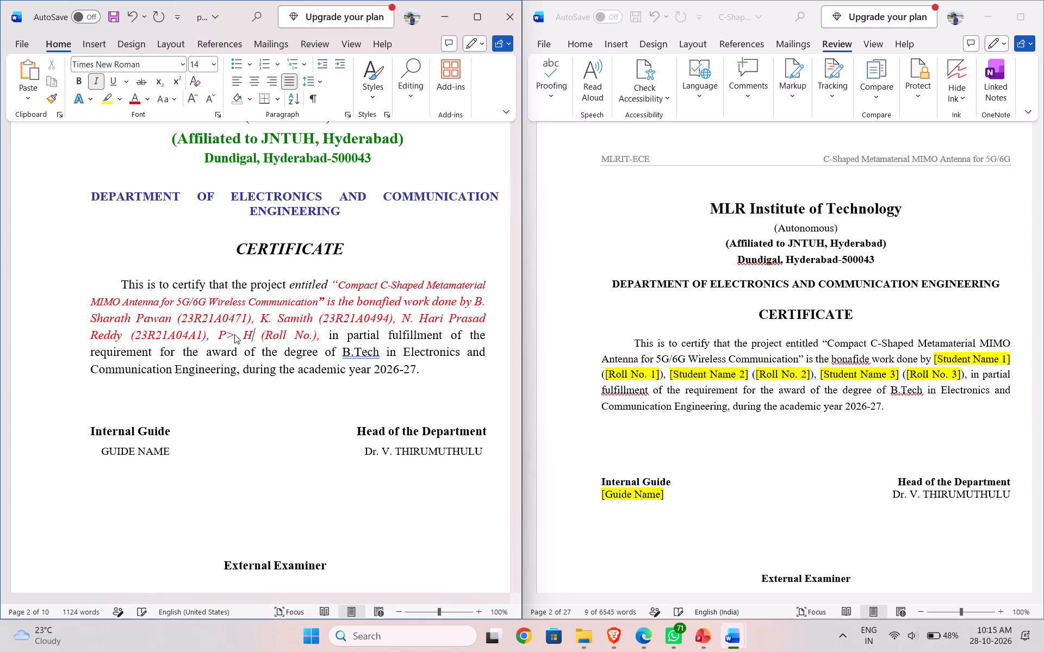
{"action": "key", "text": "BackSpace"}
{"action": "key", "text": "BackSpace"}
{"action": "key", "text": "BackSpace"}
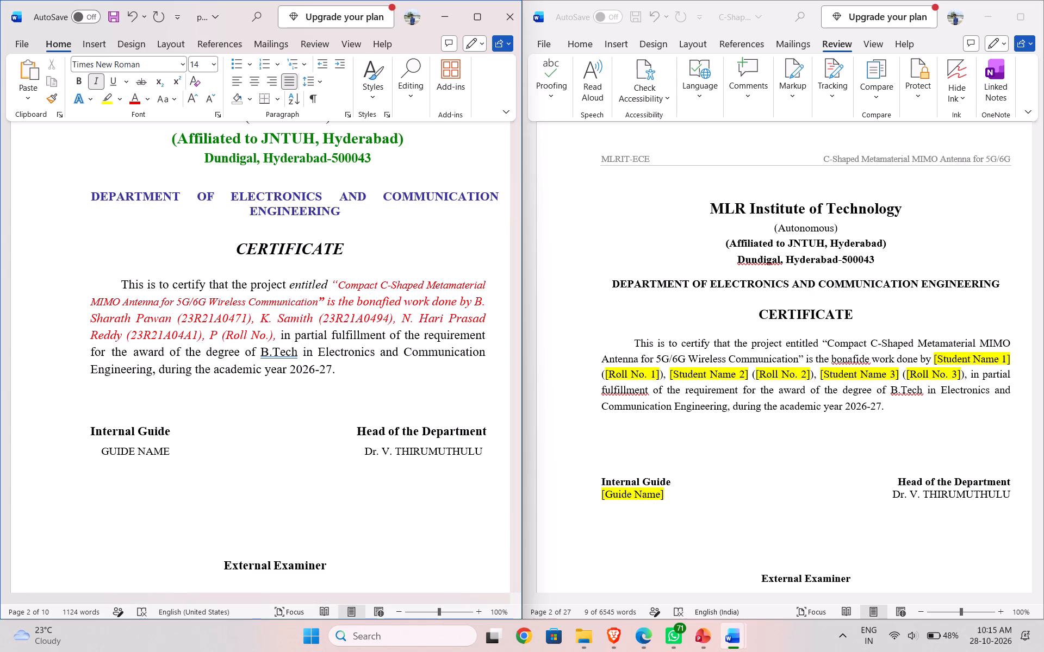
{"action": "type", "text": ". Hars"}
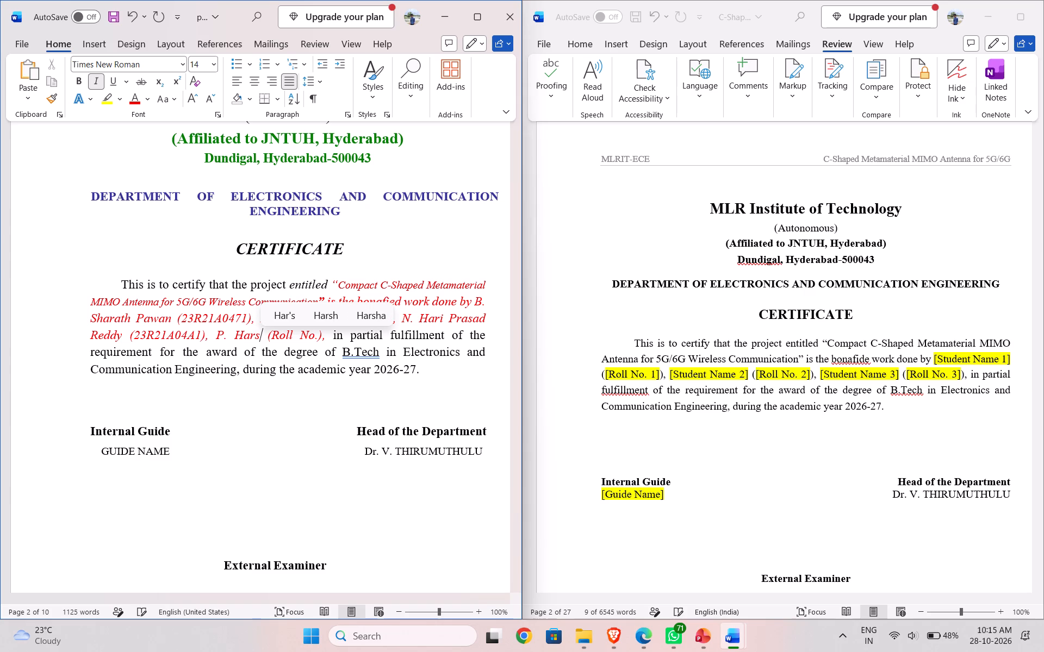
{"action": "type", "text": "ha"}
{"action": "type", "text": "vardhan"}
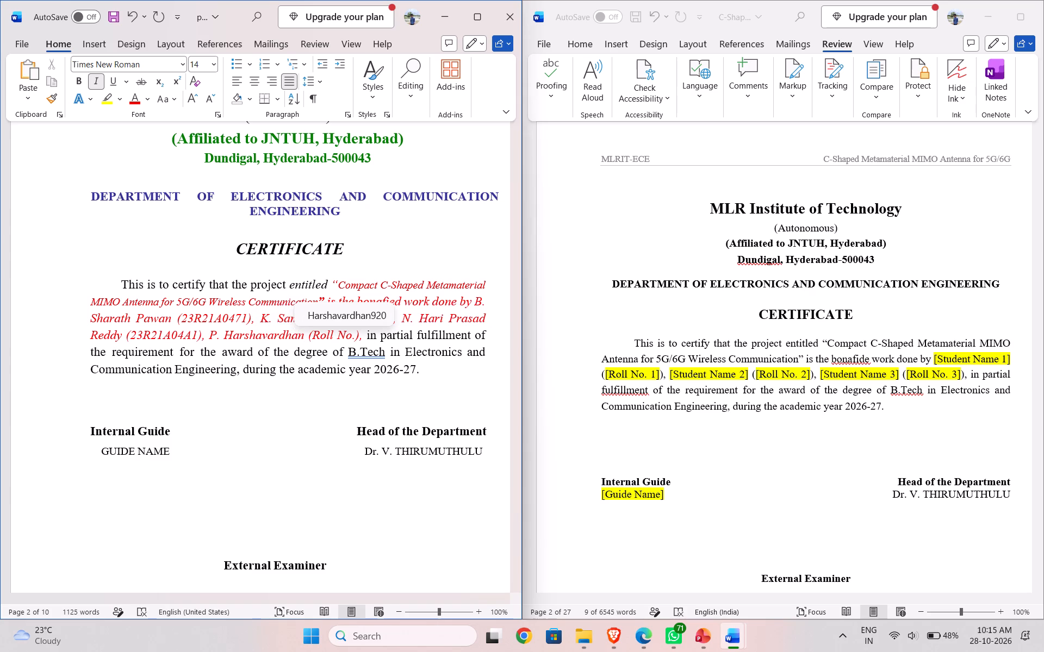
Replace the "Roll No" placeholder text after the fourth student's name with that student's roll number, keeping the parentheses.
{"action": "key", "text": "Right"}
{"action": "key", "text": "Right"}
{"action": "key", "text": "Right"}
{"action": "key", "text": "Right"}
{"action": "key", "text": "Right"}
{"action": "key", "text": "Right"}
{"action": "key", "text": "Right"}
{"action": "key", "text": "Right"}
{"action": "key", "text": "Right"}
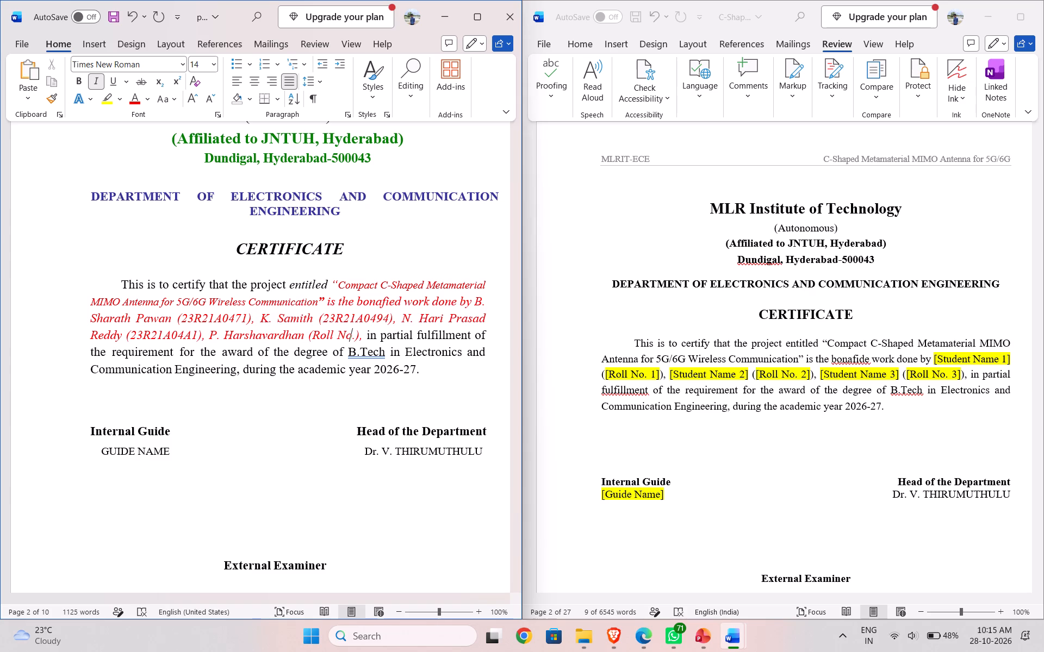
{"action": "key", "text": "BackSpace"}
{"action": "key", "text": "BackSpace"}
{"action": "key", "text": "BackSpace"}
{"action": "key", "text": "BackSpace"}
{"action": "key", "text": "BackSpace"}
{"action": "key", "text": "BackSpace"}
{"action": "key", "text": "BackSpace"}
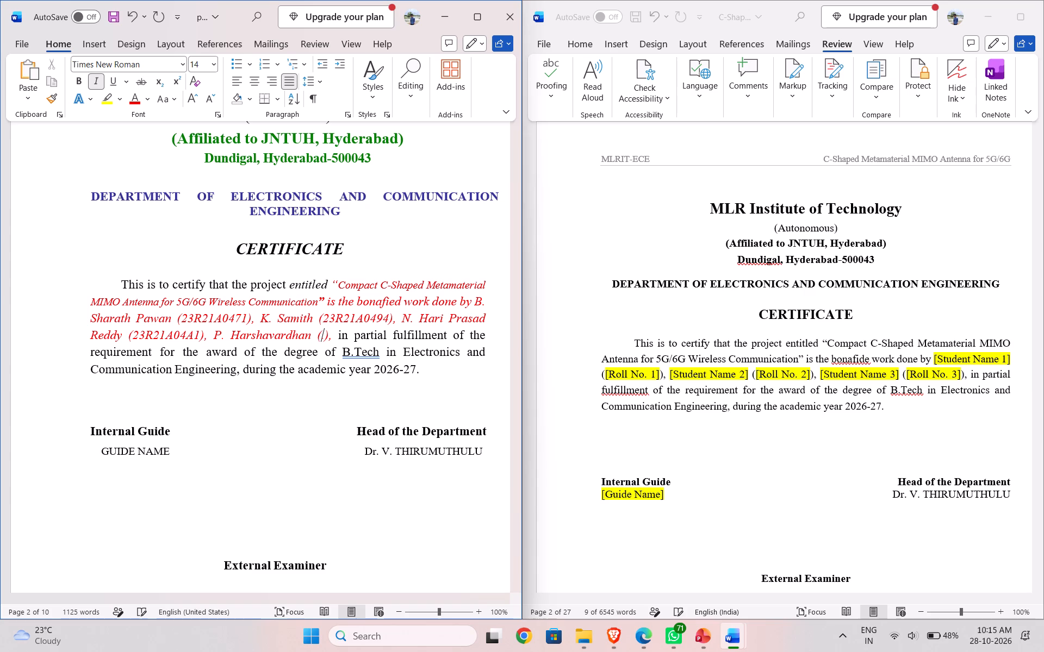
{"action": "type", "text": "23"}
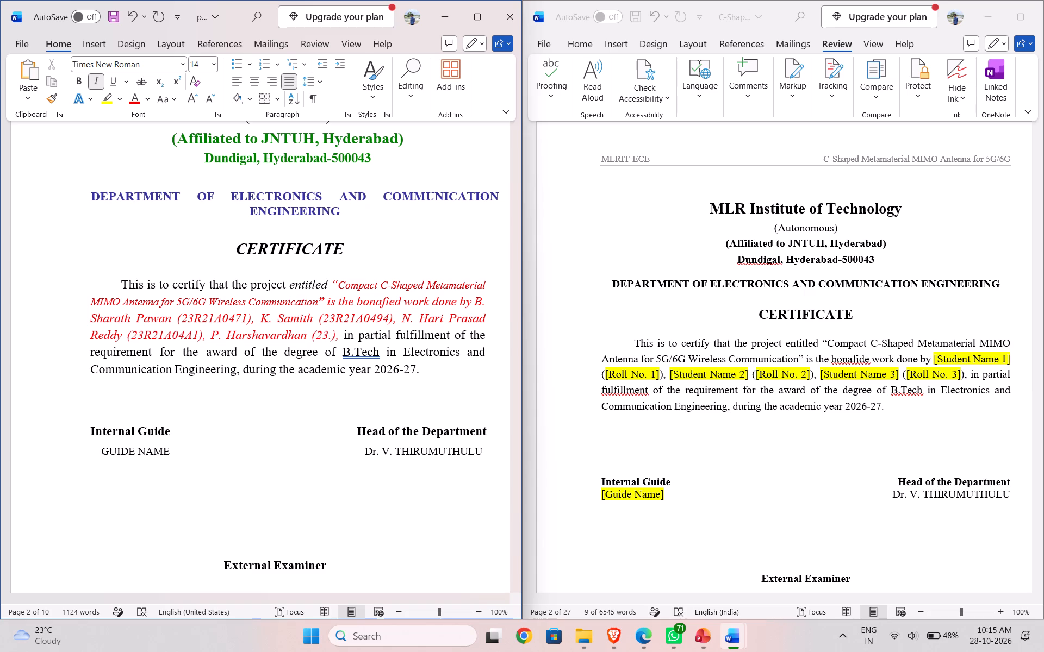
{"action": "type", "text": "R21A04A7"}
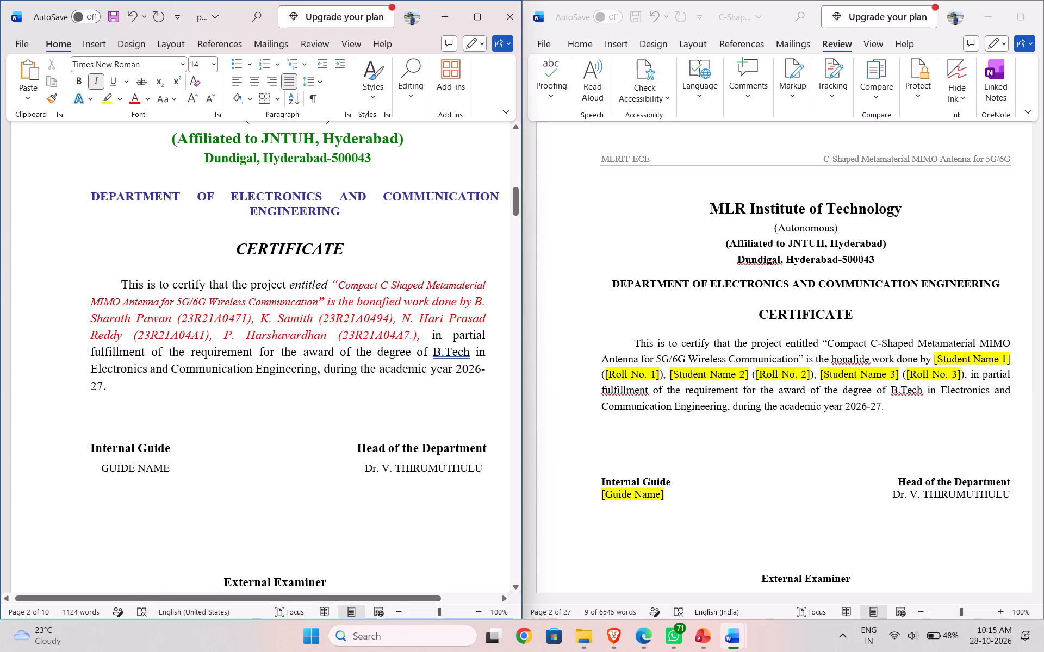
Replace the "GUIDE NAME" placeholder under Internal Guide with the project guide's title, initial and name.
{"action": "scroll", "coordinate": [275, 365], "scroll_direction": "down", "scroll_amount": 1}
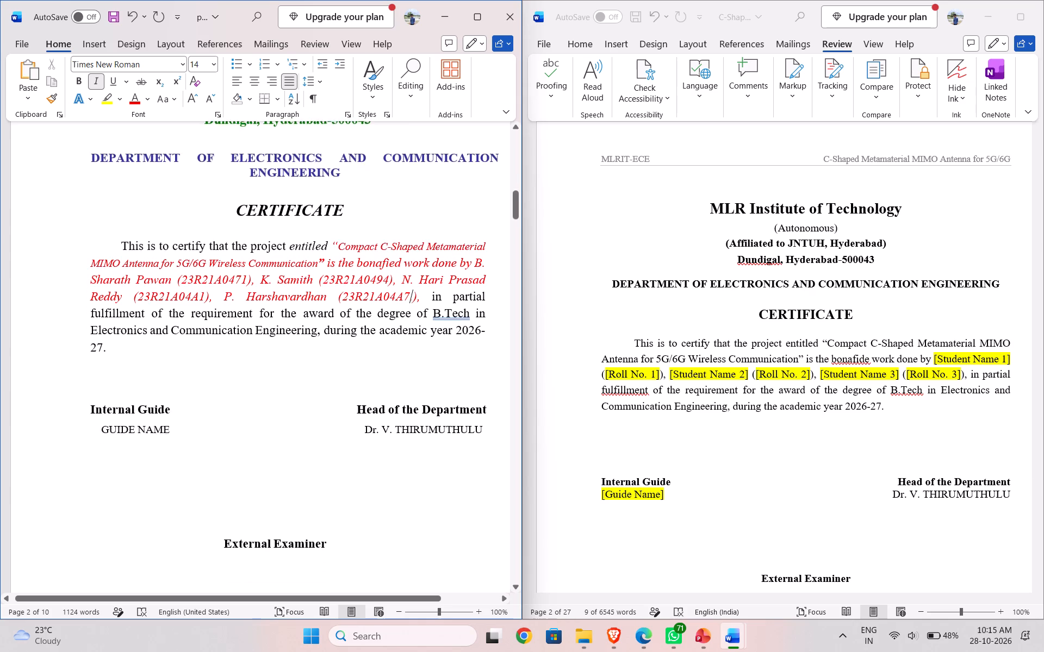
{"action": "scroll", "coordinate": [275, 365], "scroll_direction": "down", "scroll_amount": 2}
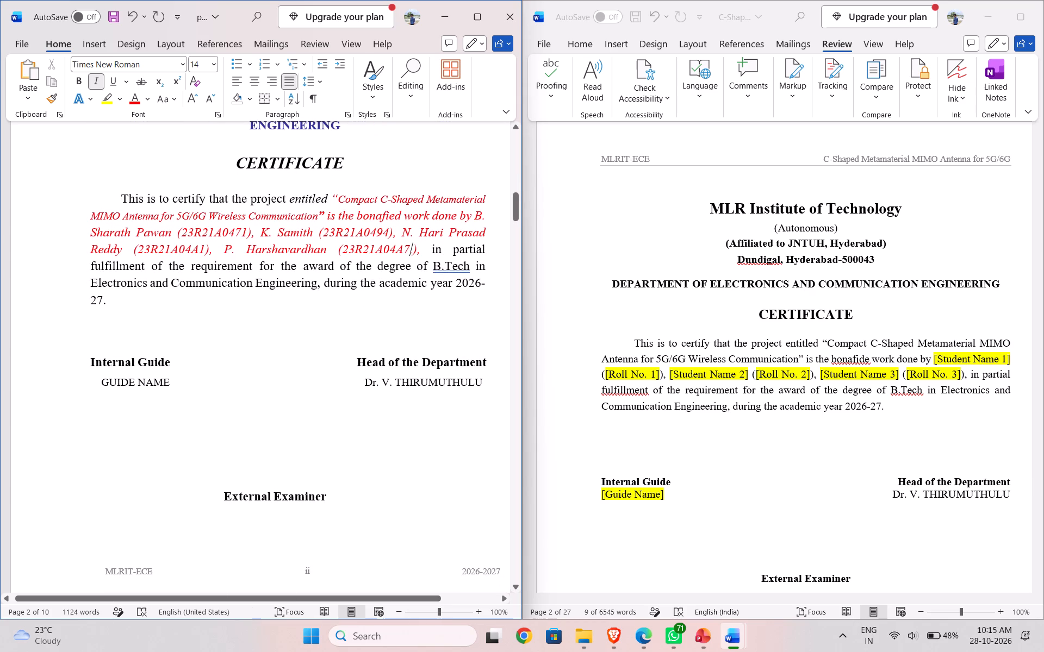
{"action": "left_click", "coordinate": [172, 382]}
{"action": "key", "text": "BackSpace"}
{"action": "key", "text": "BackSpace"}
{"action": "key", "text": "BackSpace"}
{"action": "key", "text": "BackSpace"}
{"action": "key", "text": "BackSpace"}
{"action": "key", "text": "BackSpace"}
{"action": "key", "text": "BackSpace"}
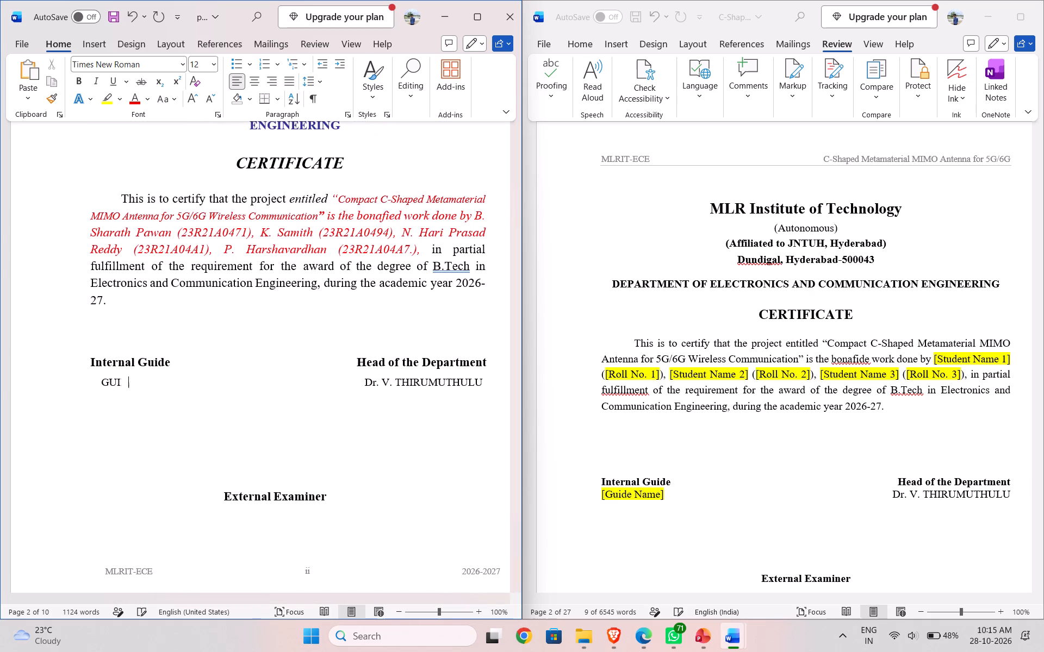
{"action": "key", "text": "BackSpace"}
{"action": "key", "text": "BackSpace"}
{"action": "key", "text": "BackSpace"}
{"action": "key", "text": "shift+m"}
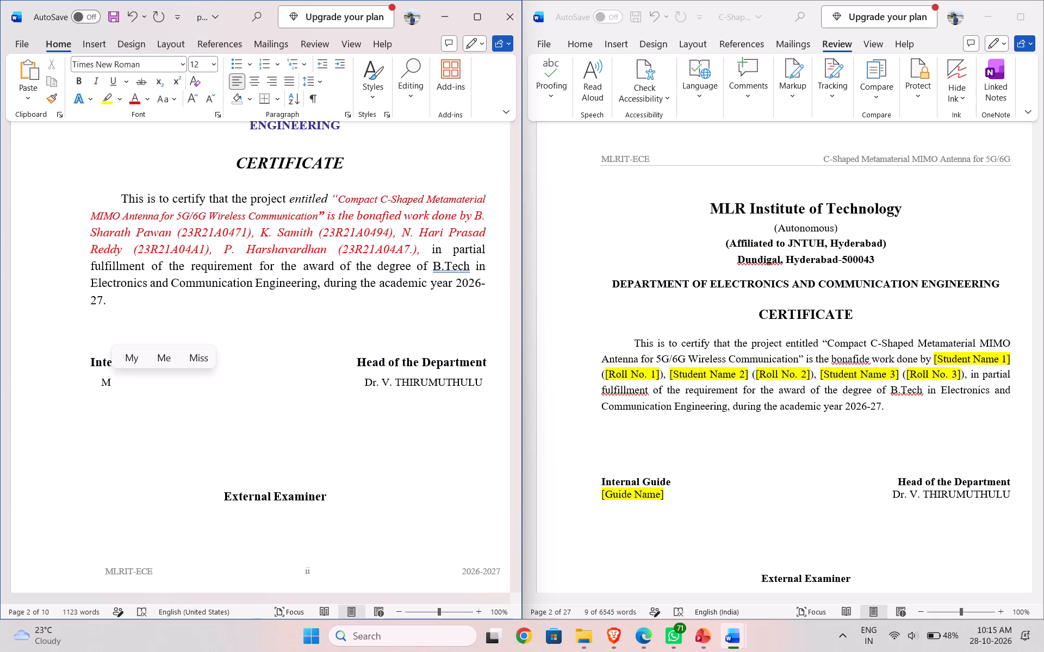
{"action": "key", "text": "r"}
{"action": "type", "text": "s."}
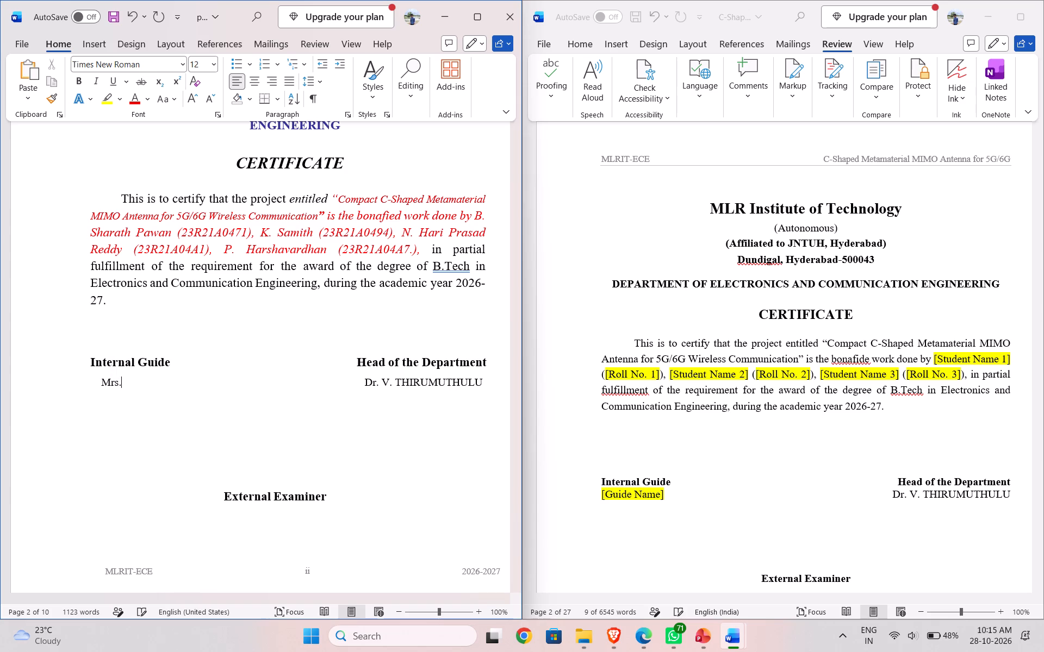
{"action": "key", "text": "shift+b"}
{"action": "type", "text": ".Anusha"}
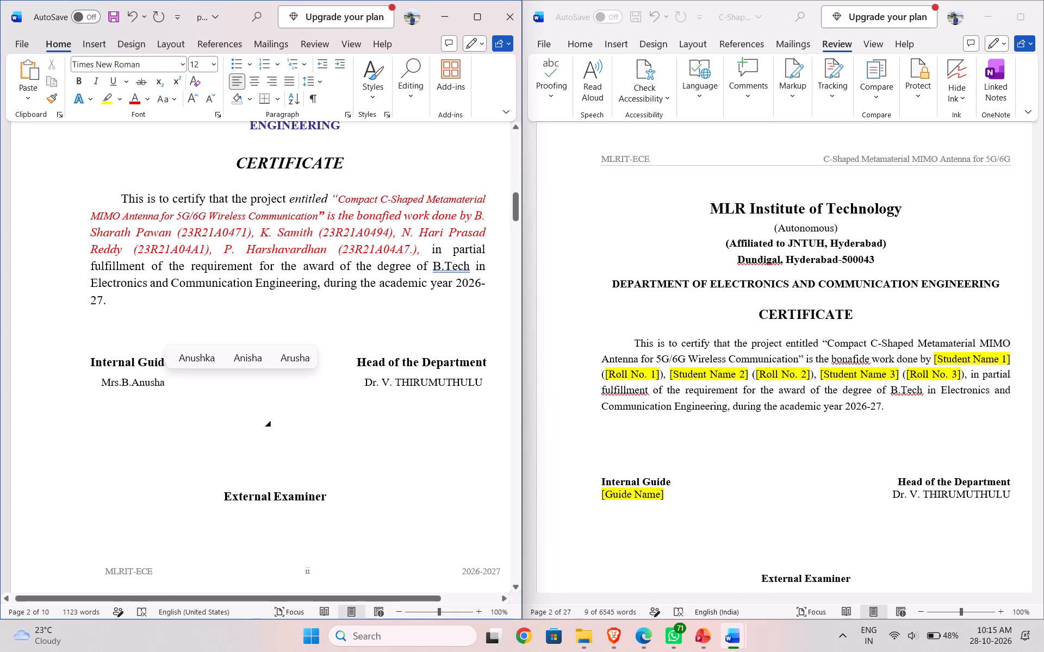
Compare the template's pages after the Certificate, starting with the Acknowledgement, against the Declaration page in the generated report.
{"action": "scroll", "coordinate": [276, 436], "scroll_direction": "down", "scroll_amount": 1}
{"action": "scroll", "coordinate": [790, 395], "scroll_direction": "down", "scroll_amount": 2}
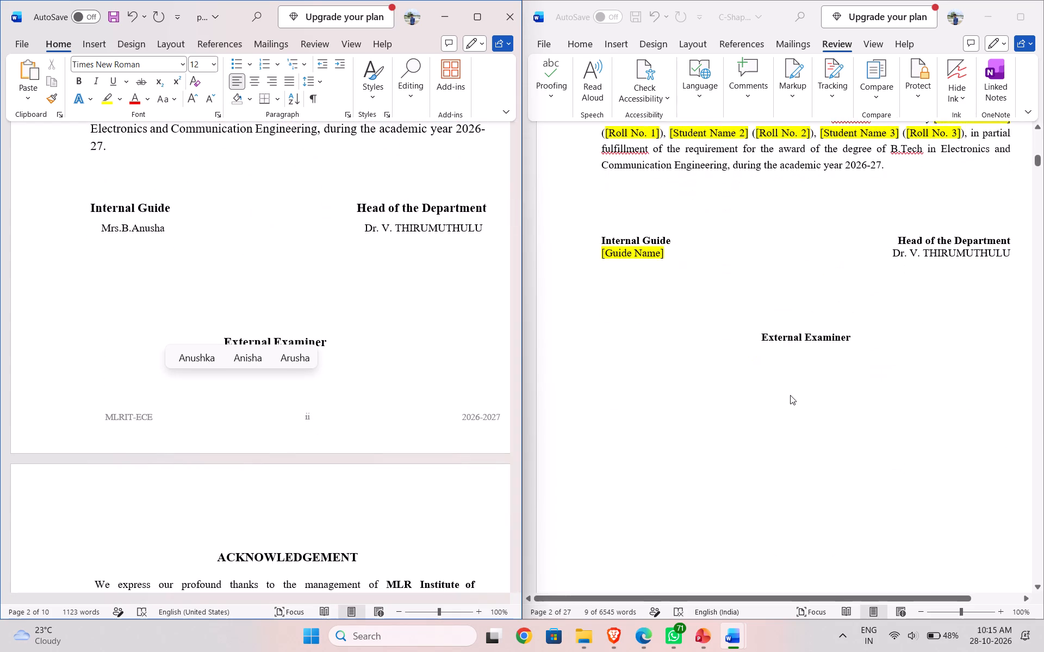
{"action": "scroll", "coordinate": [790, 395], "scroll_direction": "down", "scroll_amount": 1}
{"action": "scroll", "coordinate": [430, 403], "scroll_direction": "down", "scroll_amount": 3}
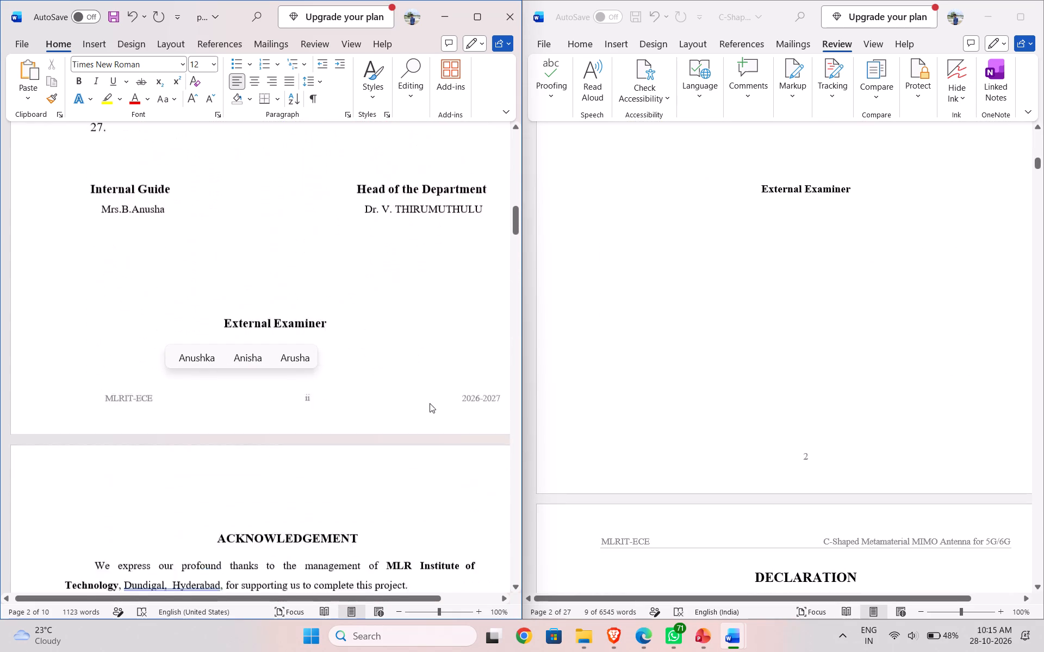
{"action": "scroll", "coordinate": [430, 403], "scroll_direction": "down", "scroll_amount": 2}
{"action": "scroll", "coordinate": [699, 367], "scroll_direction": "down", "scroll_amount": 2}
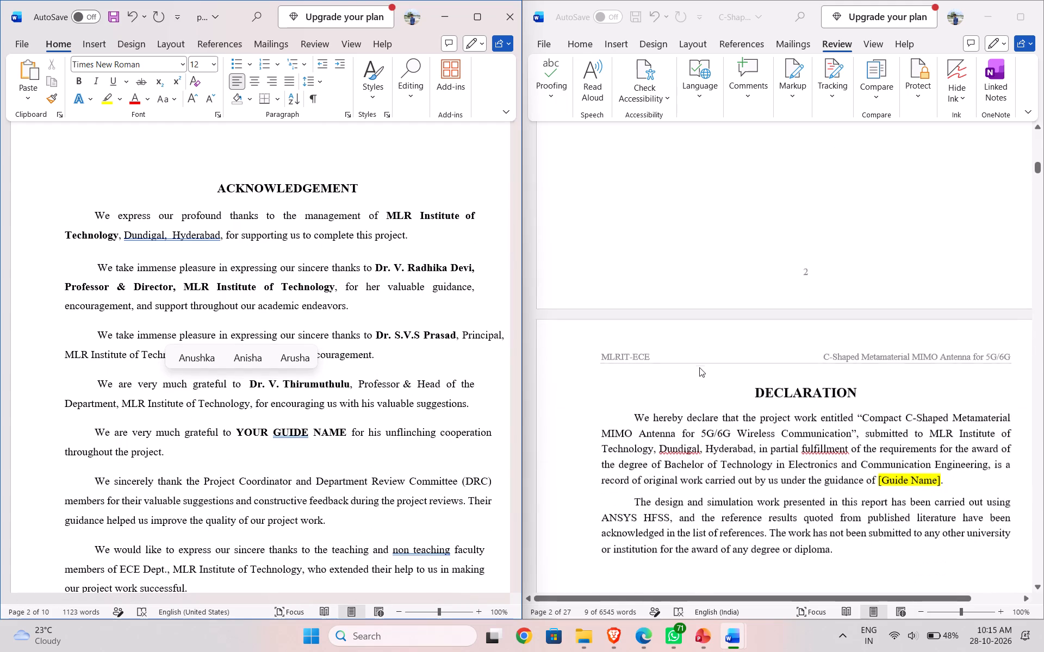
{"action": "scroll", "coordinate": [699, 367], "scroll_direction": "down", "scroll_amount": 2}
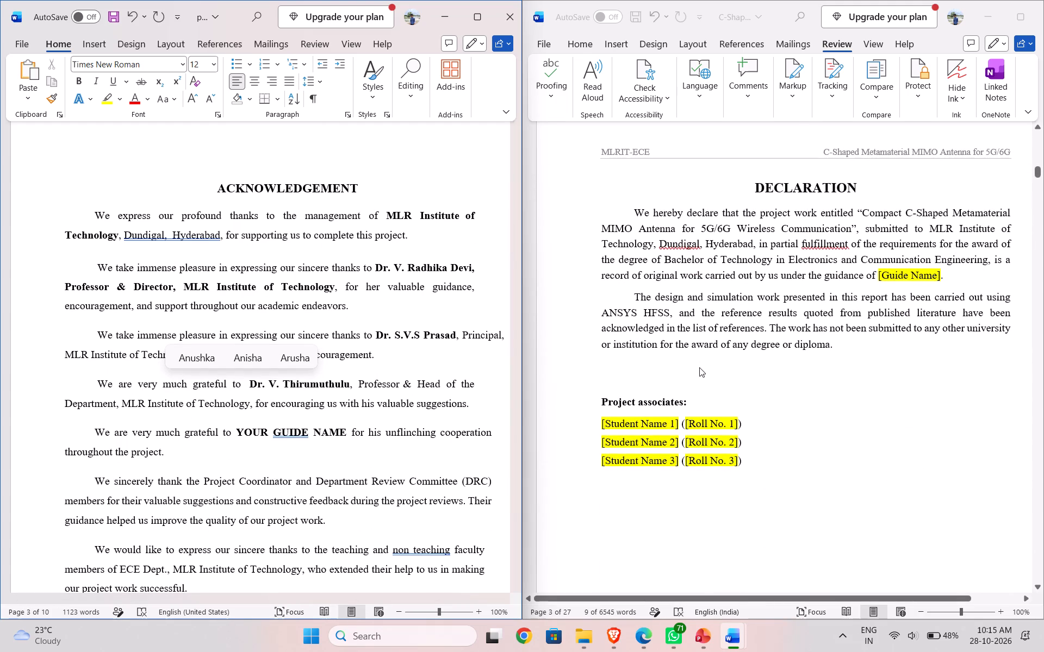
{"action": "scroll", "coordinate": [310, 348], "scroll_direction": "up", "scroll_amount": 6}
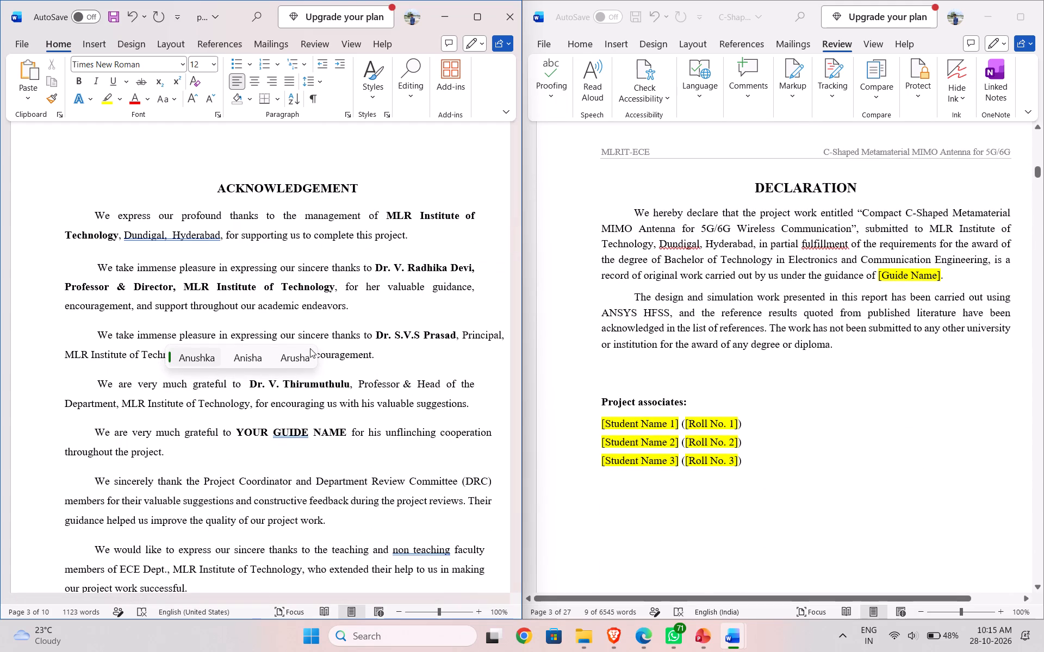
{"action": "scroll", "coordinate": [312, 255], "scroll_direction": "up", "scroll_amount": 4}
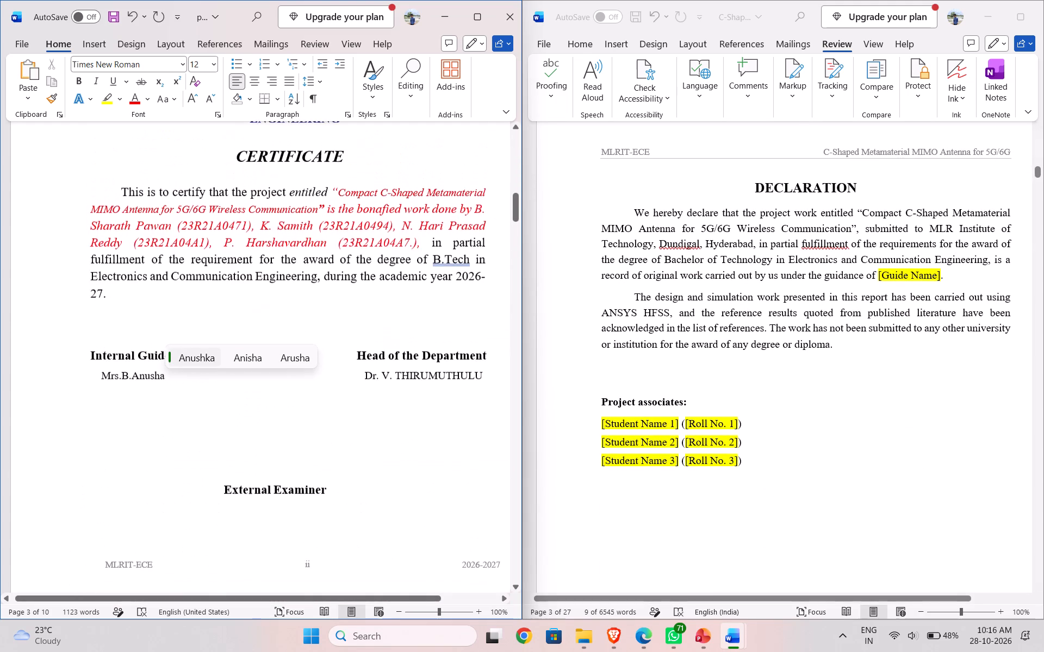
{"action": "scroll", "coordinate": [312, 255], "scroll_direction": "down", "scroll_amount": 3}
{"action": "scroll", "coordinate": [732, 300], "scroll_direction": "down", "scroll_amount": 2}
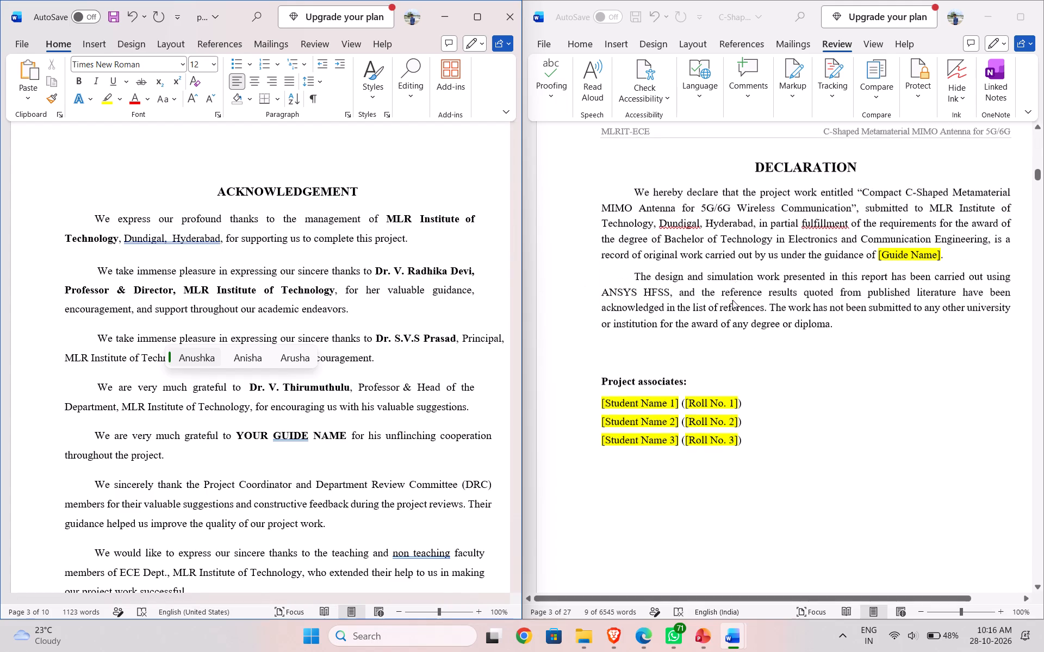
Compare the template's Acknowledgement page, including its project associates list, with the Acknowledgement page in the generated report.
{"action": "scroll", "coordinate": [732, 300], "scroll_direction": "down", "scroll_amount": 4}
{"action": "scroll", "coordinate": [732, 300], "scroll_direction": "up", "scroll_amount": 1}
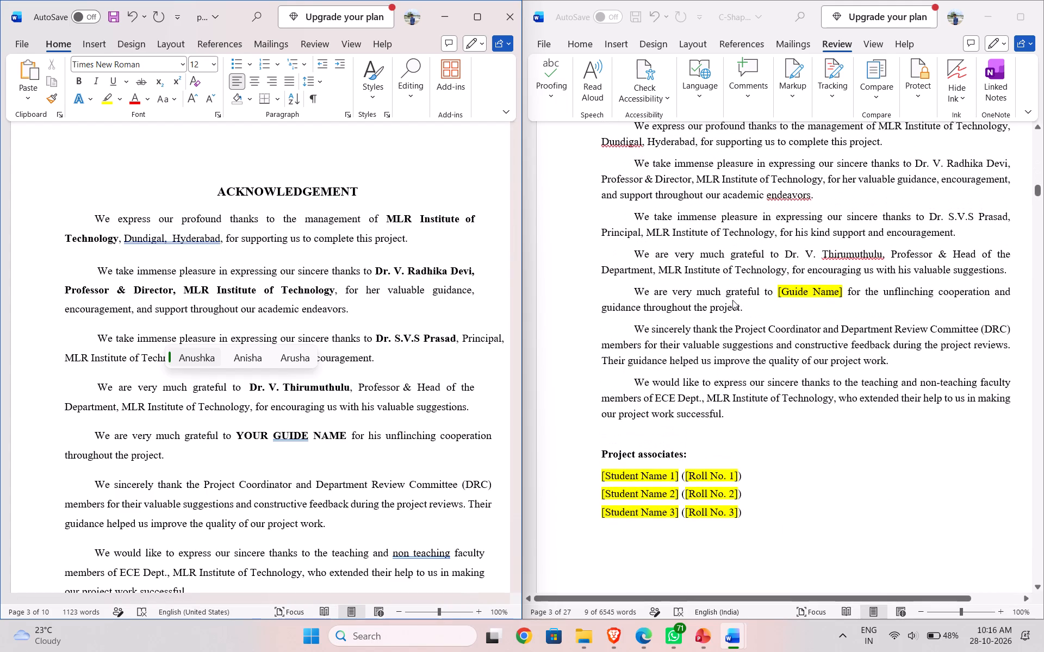
{"action": "scroll", "coordinate": [732, 300], "scroll_direction": "down", "scroll_amount": 2}
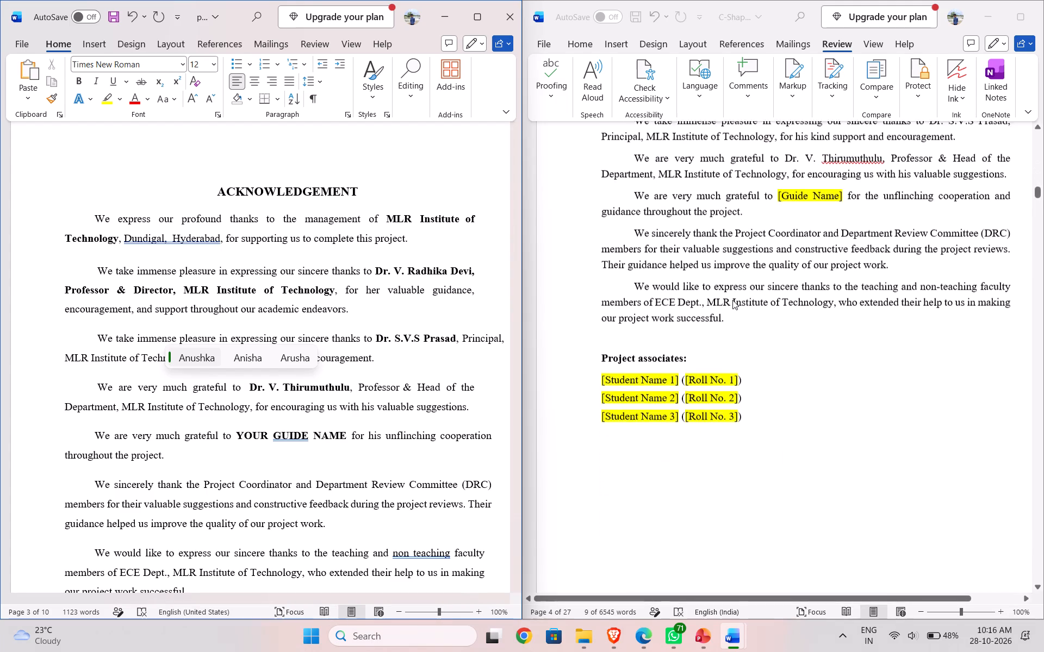
{"action": "scroll", "coordinate": [732, 300], "scroll_direction": "down", "scroll_amount": 1}
{"action": "scroll", "coordinate": [732, 300], "scroll_direction": "up", "scroll_amount": 2}
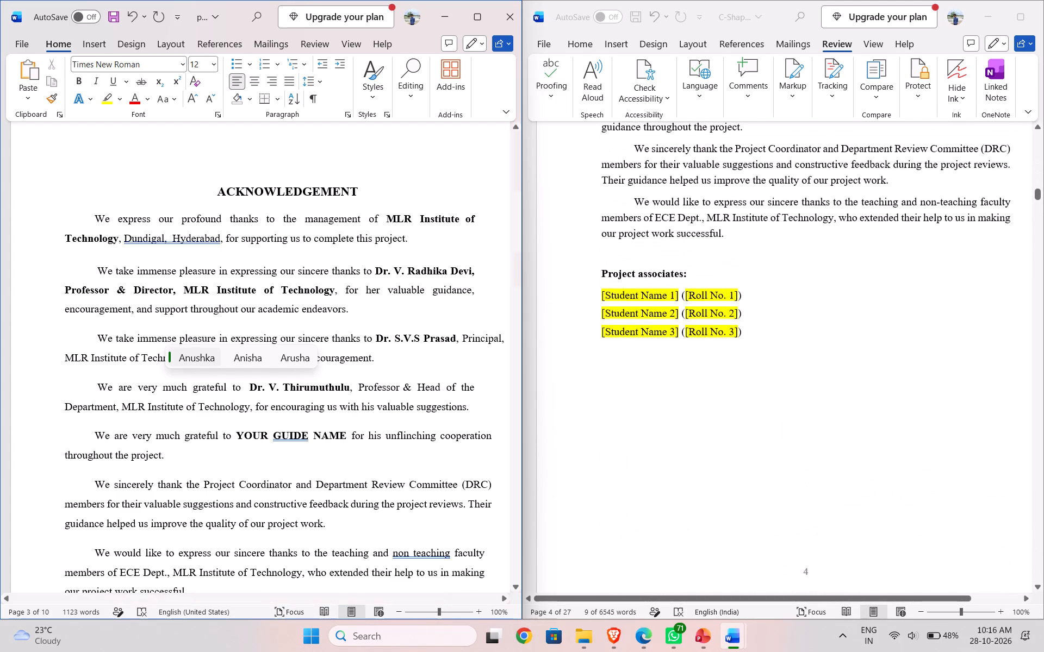
{"action": "scroll", "coordinate": [279, 274], "scroll_direction": "right", "scroll_amount": 1}
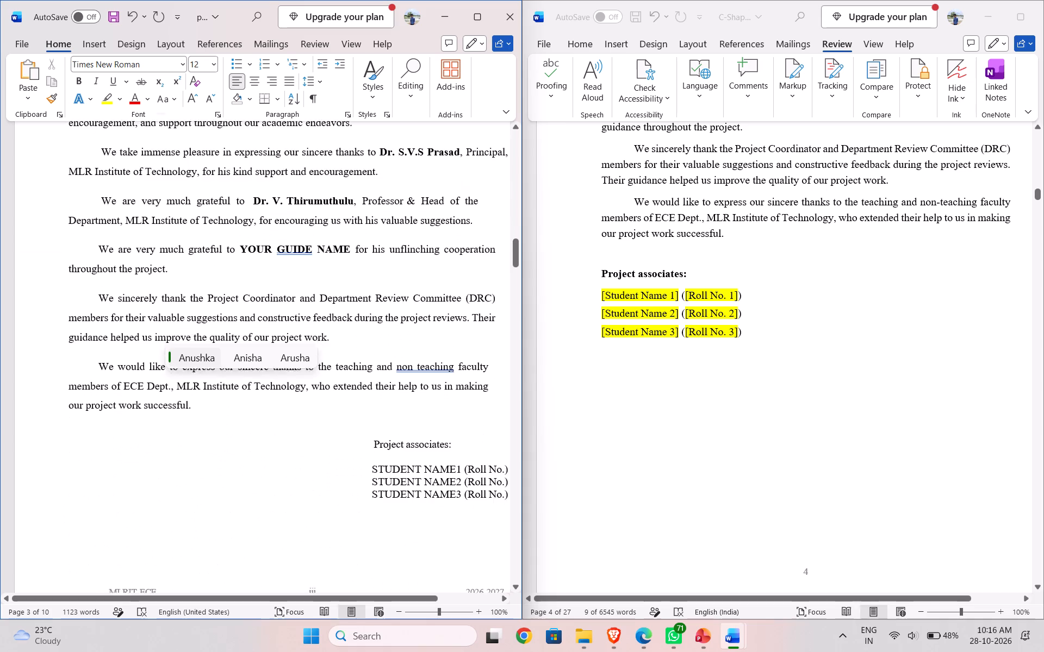
{"action": "scroll", "coordinate": [279, 274], "scroll_direction": "right", "scroll_amount": 1}
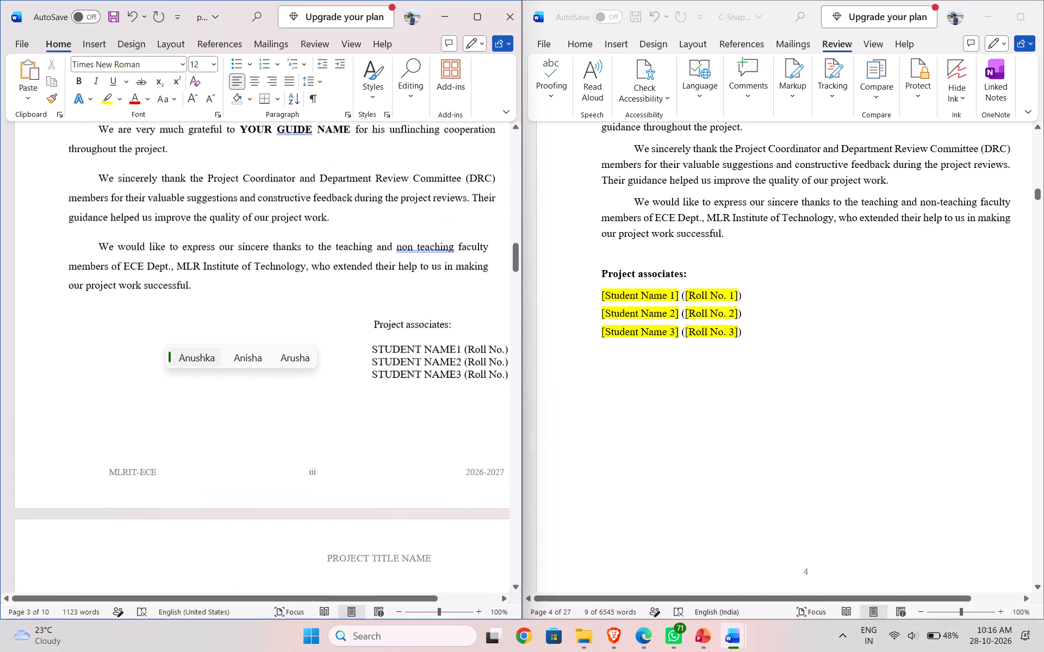
{"action": "scroll", "coordinate": [279, 274], "scroll_direction": "right", "scroll_amount": 1}
{"action": "scroll", "coordinate": [279, 274], "scroll_direction": "up", "scroll_amount": 2}
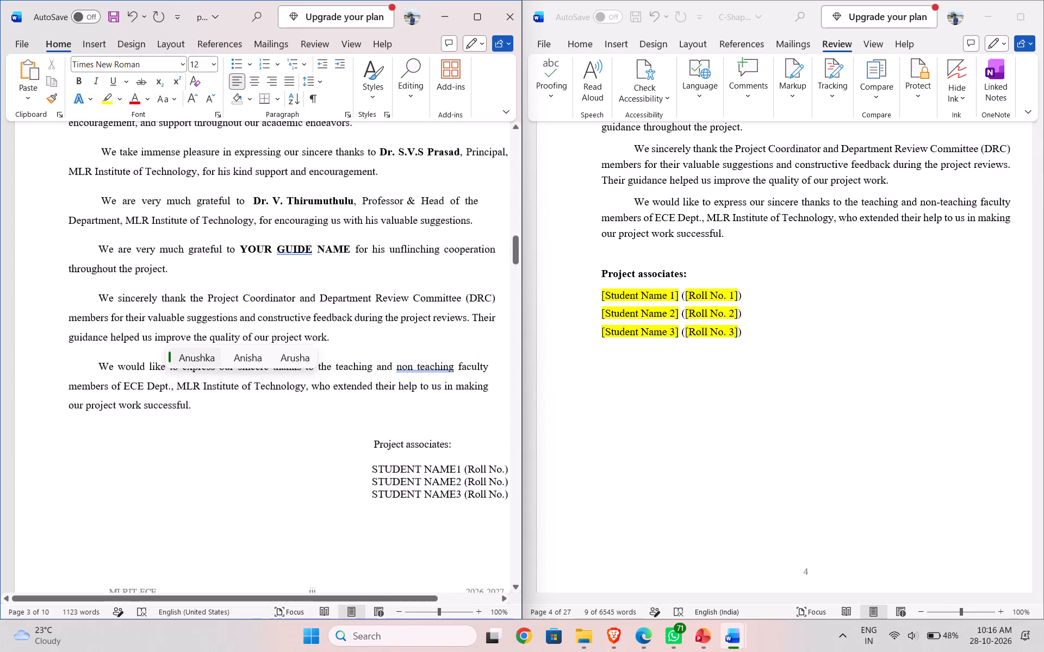
{"action": "scroll", "coordinate": [279, 274], "scroll_direction": "up", "scroll_amount": 1}
{"action": "scroll", "coordinate": [723, 232], "scroll_direction": "up", "scroll_amount": 1}
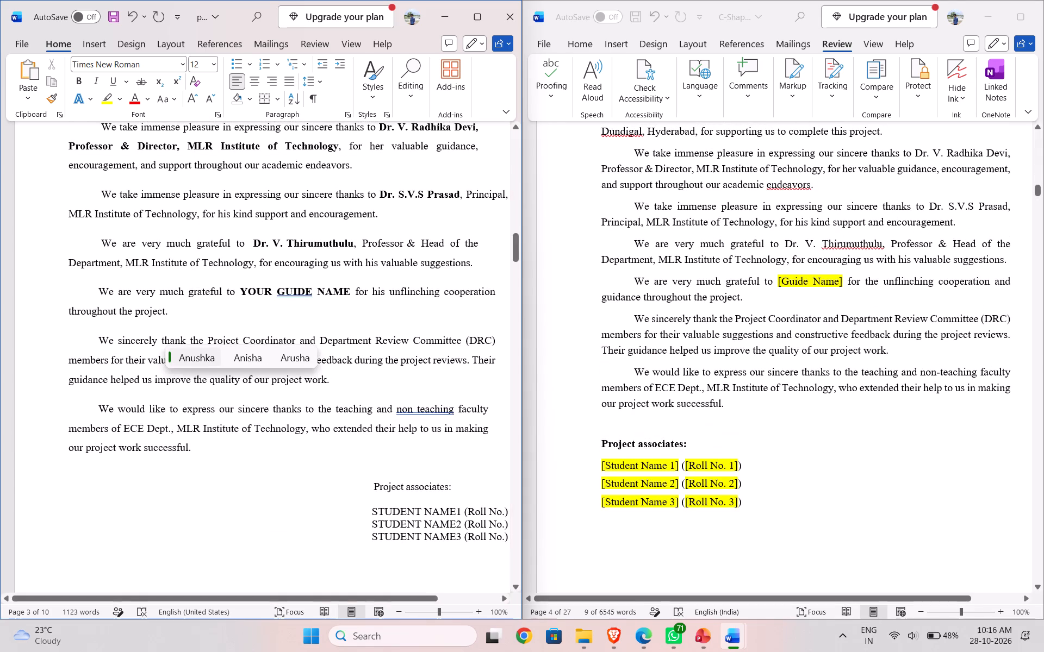
{"action": "scroll", "coordinate": [283, 308], "scroll_direction": "up", "scroll_amount": 1}
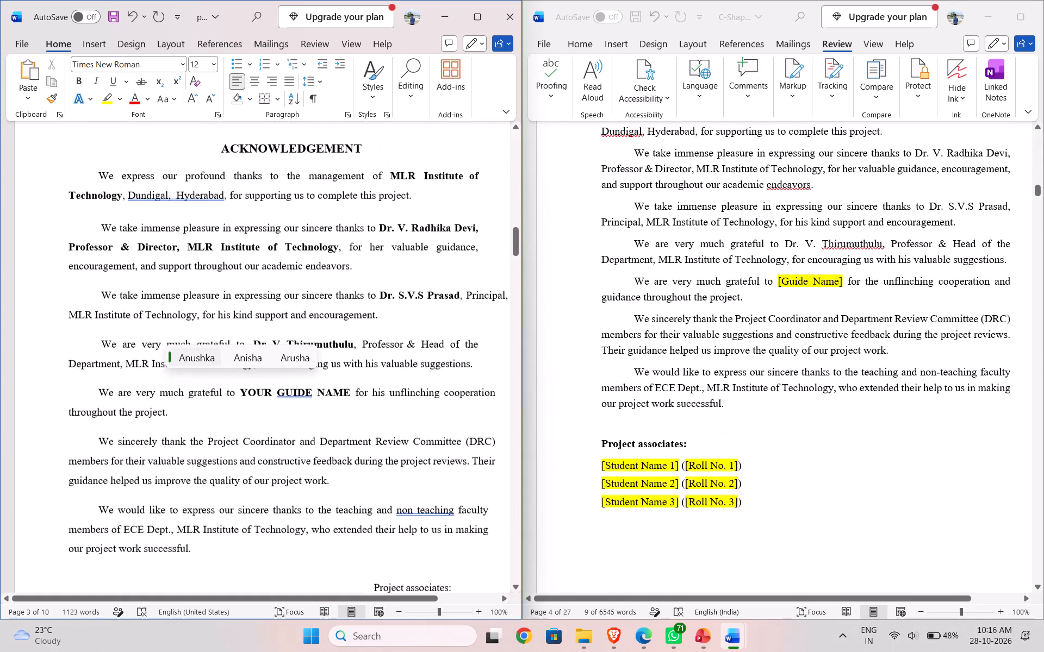
{"action": "scroll", "coordinate": [283, 308], "scroll_direction": "up", "scroll_amount": 1}
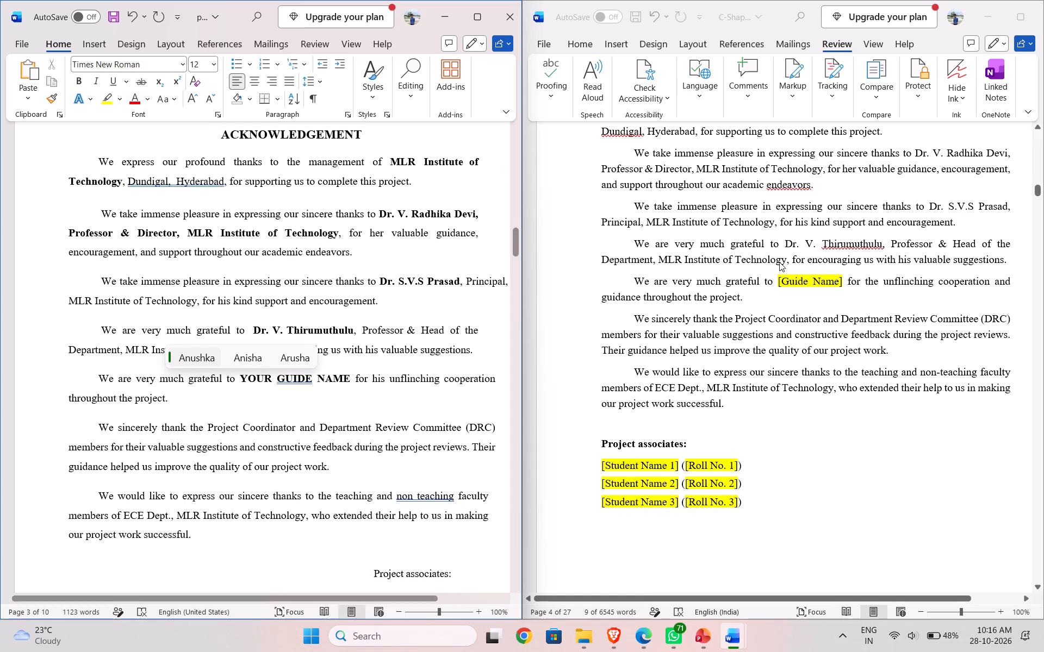
{"action": "scroll", "coordinate": [785, 260], "scroll_direction": "up", "scroll_amount": 1}
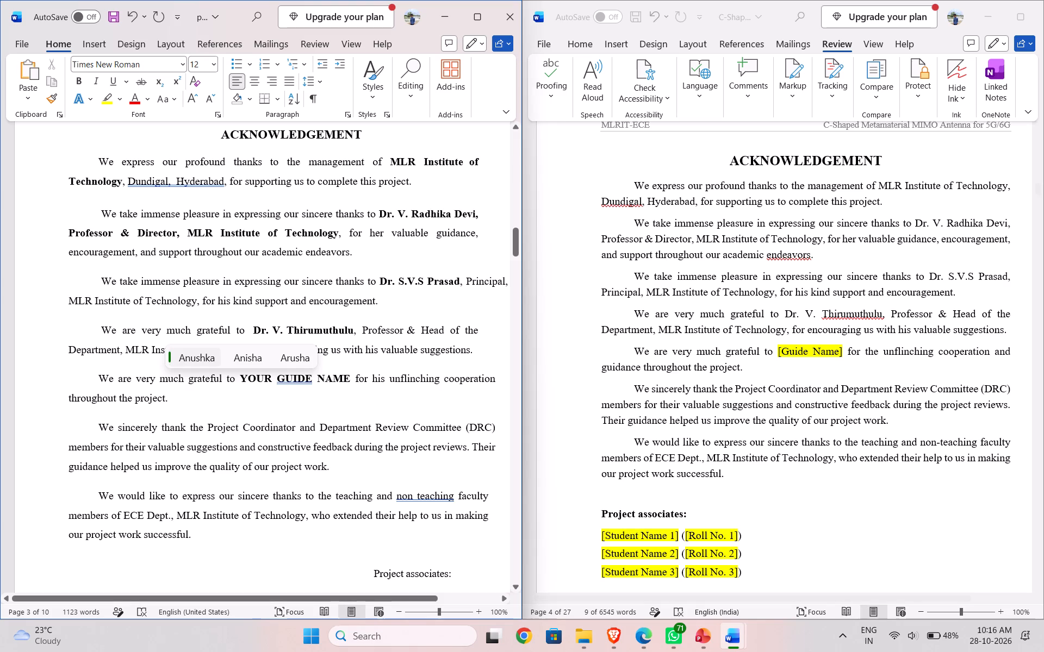
Replace the "YOUR GUIDE NAME" placeholder in the Acknowledgement with the project guide's title, initial and name, keeping the bold styling.
{"action": "left_click_drag", "start_coordinate": [351, 377], "coordinate": [250, 381]}
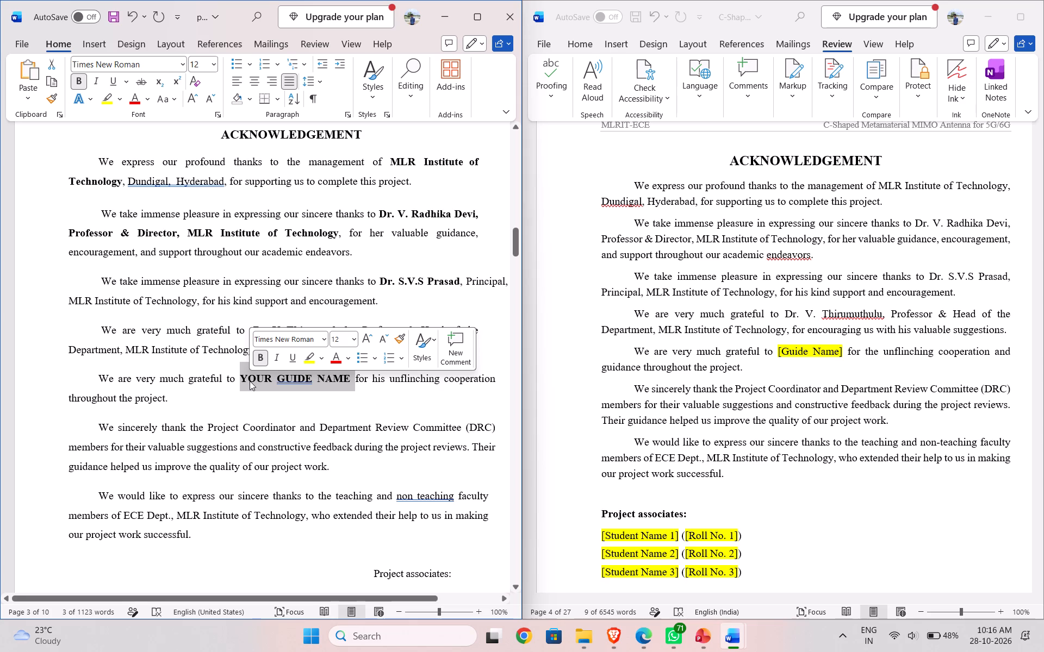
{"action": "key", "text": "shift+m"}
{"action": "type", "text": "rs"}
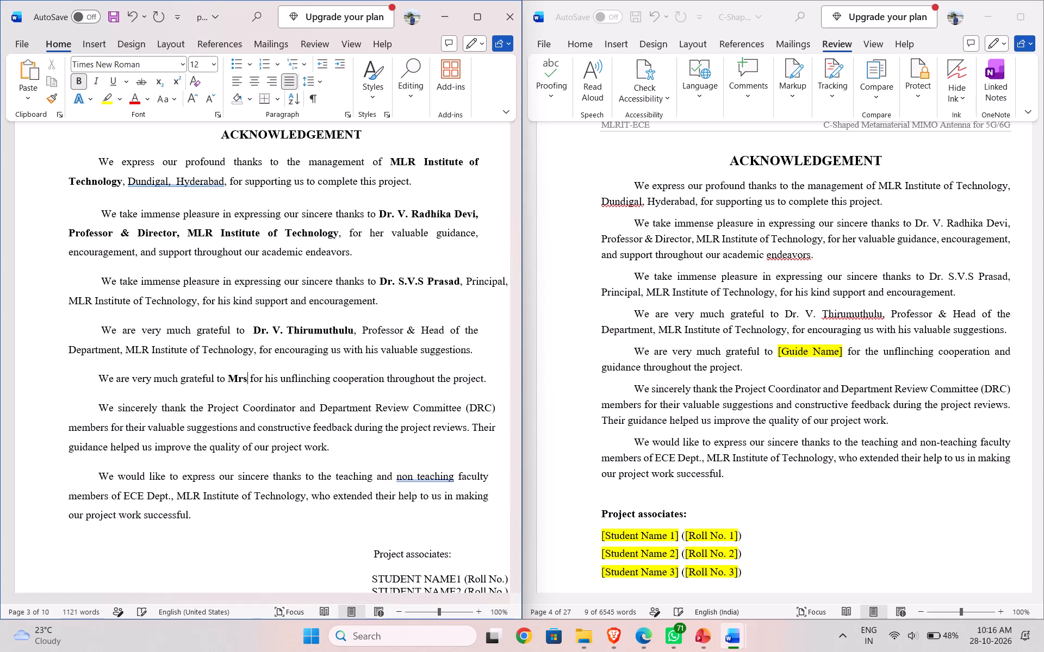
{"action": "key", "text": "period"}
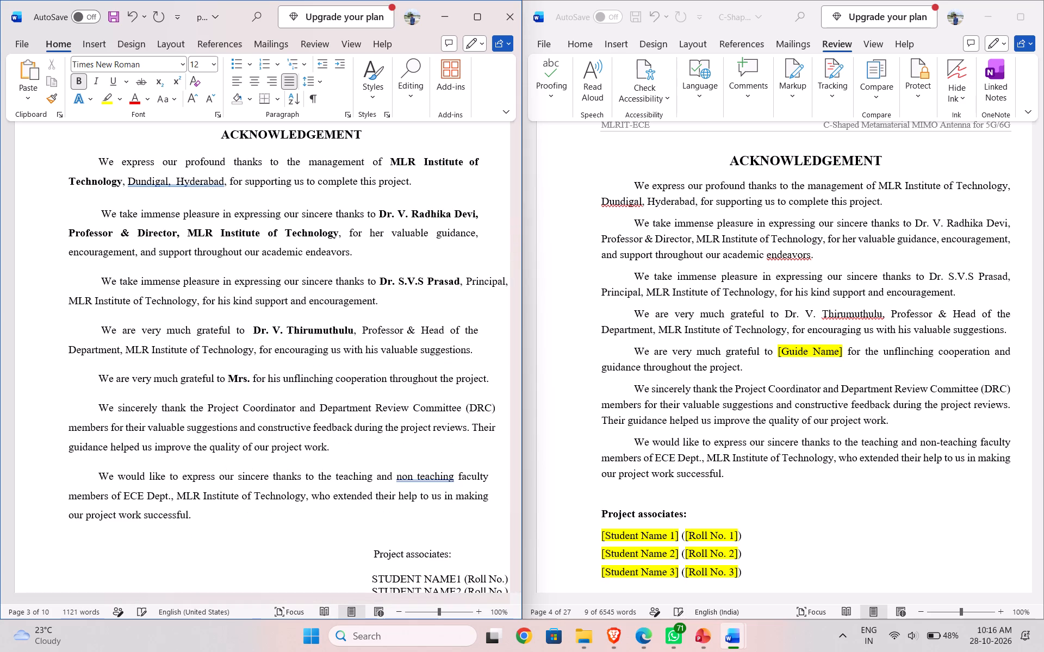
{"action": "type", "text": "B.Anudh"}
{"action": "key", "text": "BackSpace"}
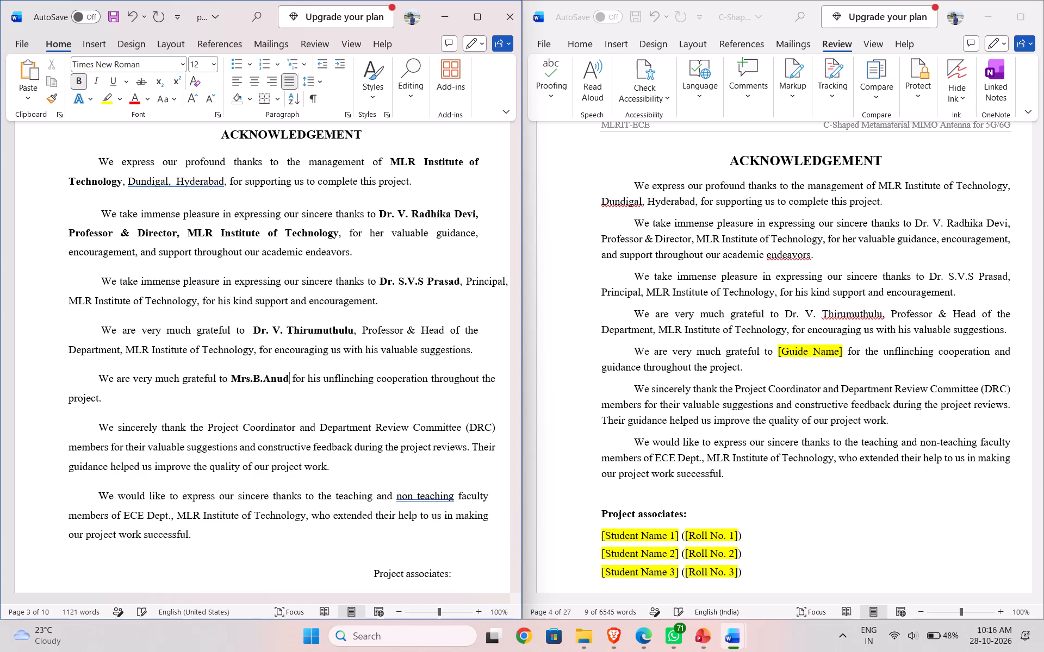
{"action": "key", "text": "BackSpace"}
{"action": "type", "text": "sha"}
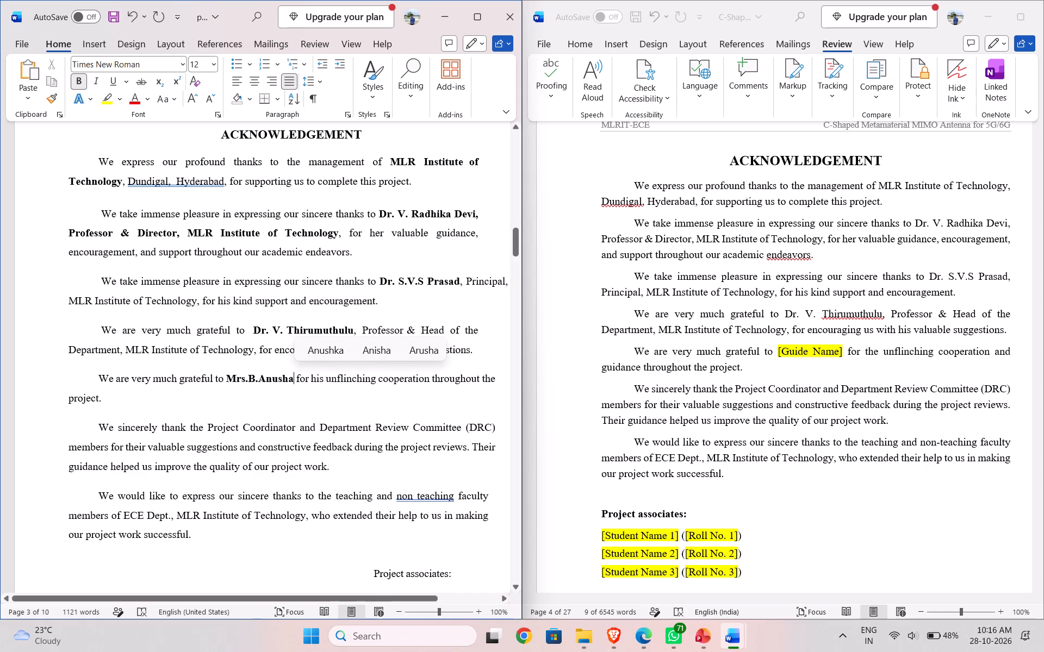
Replace the "STUDENT NAME1" placeholder under Project associates in the Acknowledgement with the first student's initial and name.
{"action": "scroll", "coordinate": [240, 417], "scroll_direction": "down", "scroll_amount": 3}
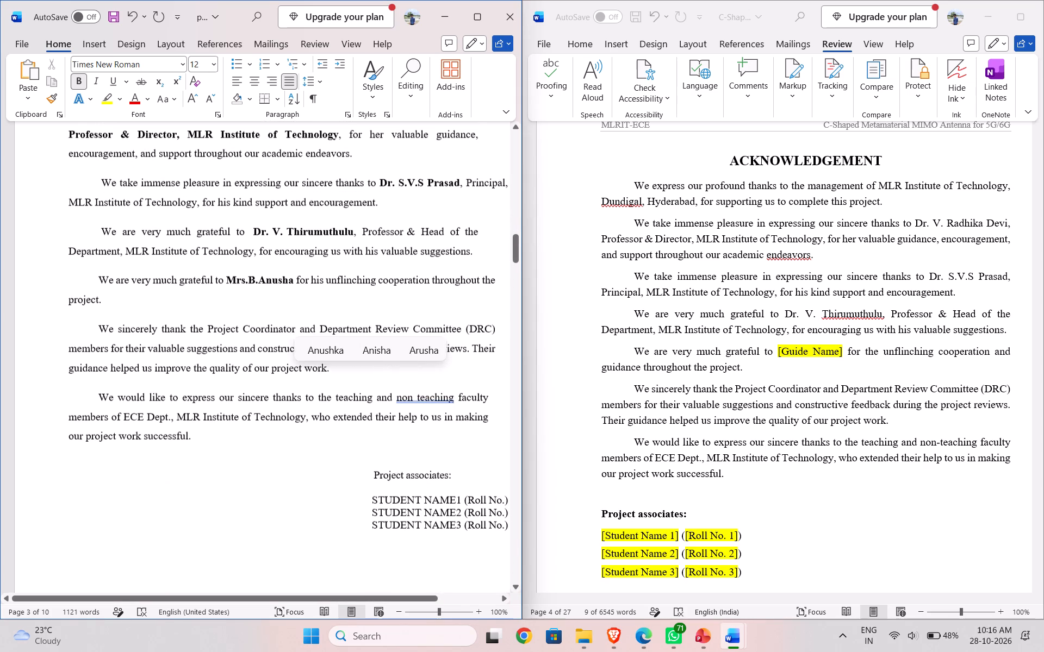
{"action": "scroll", "coordinate": [240, 417], "scroll_direction": "down", "scroll_amount": 1}
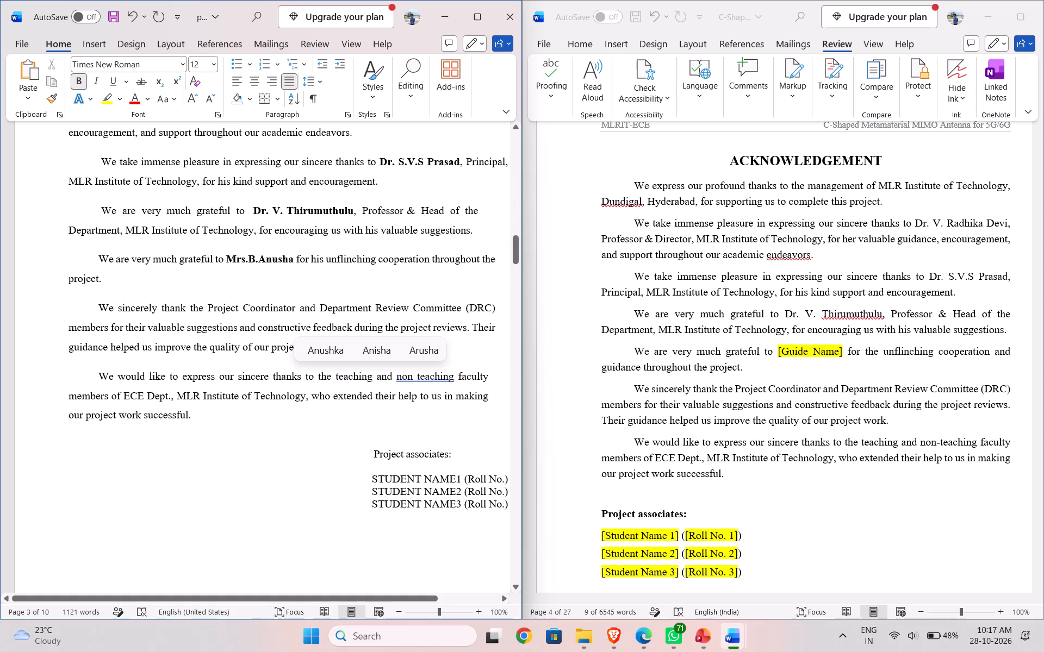
{"action": "left_click_drag", "start_coordinate": [461, 479], "coordinate": [394, 479]}
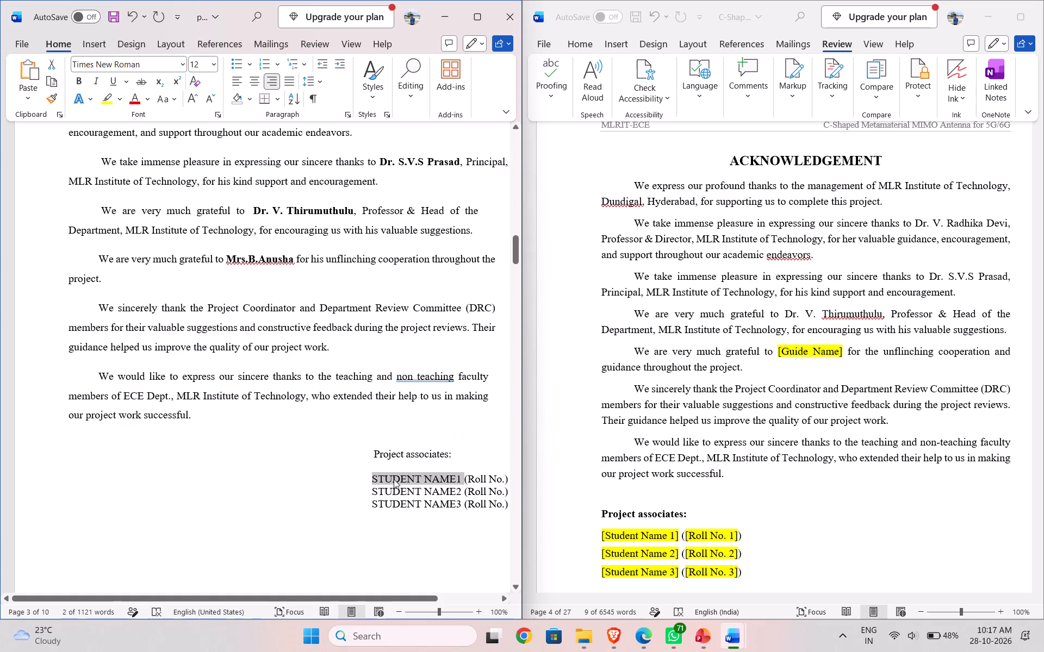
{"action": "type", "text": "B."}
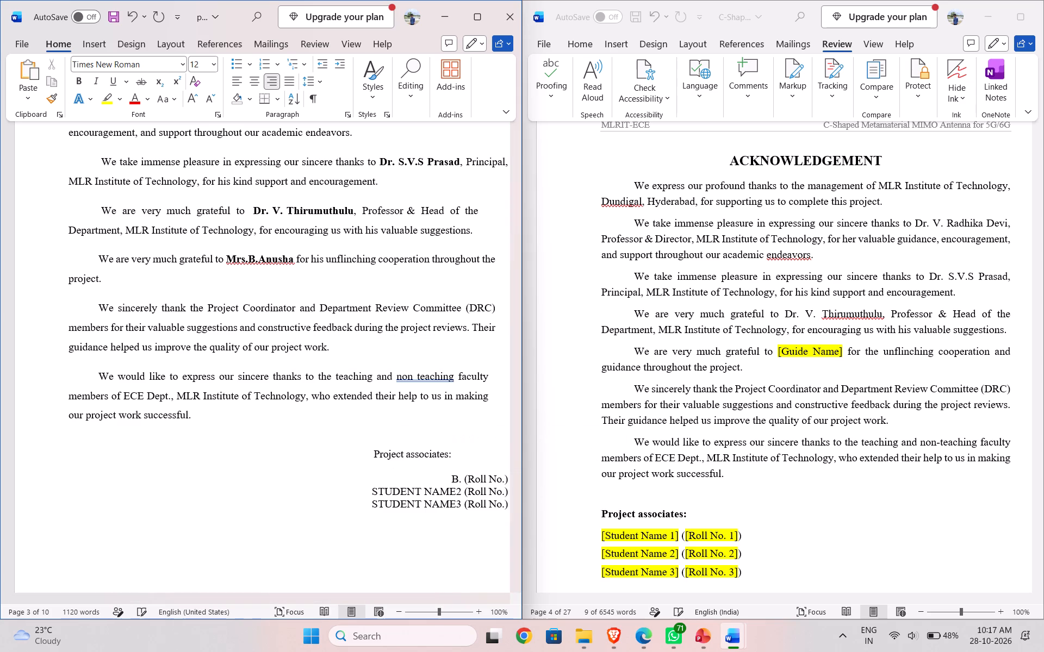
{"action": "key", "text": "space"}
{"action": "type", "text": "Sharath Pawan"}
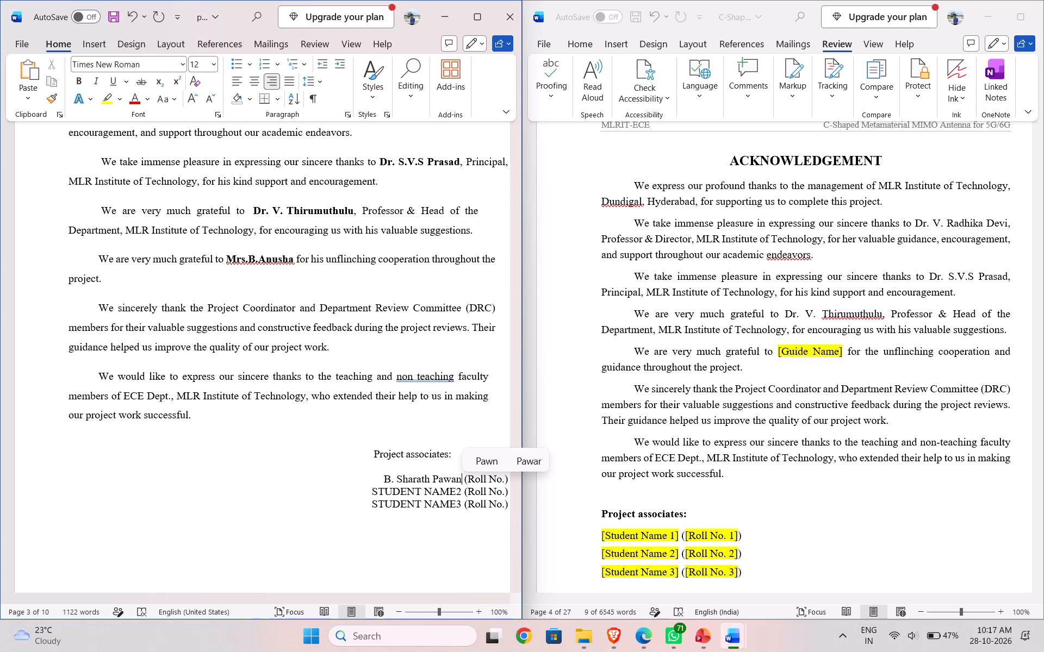
Replace the "Roll No." placeholder after the first project associate's name with that student's roll number, keeping only the parentheses around it.
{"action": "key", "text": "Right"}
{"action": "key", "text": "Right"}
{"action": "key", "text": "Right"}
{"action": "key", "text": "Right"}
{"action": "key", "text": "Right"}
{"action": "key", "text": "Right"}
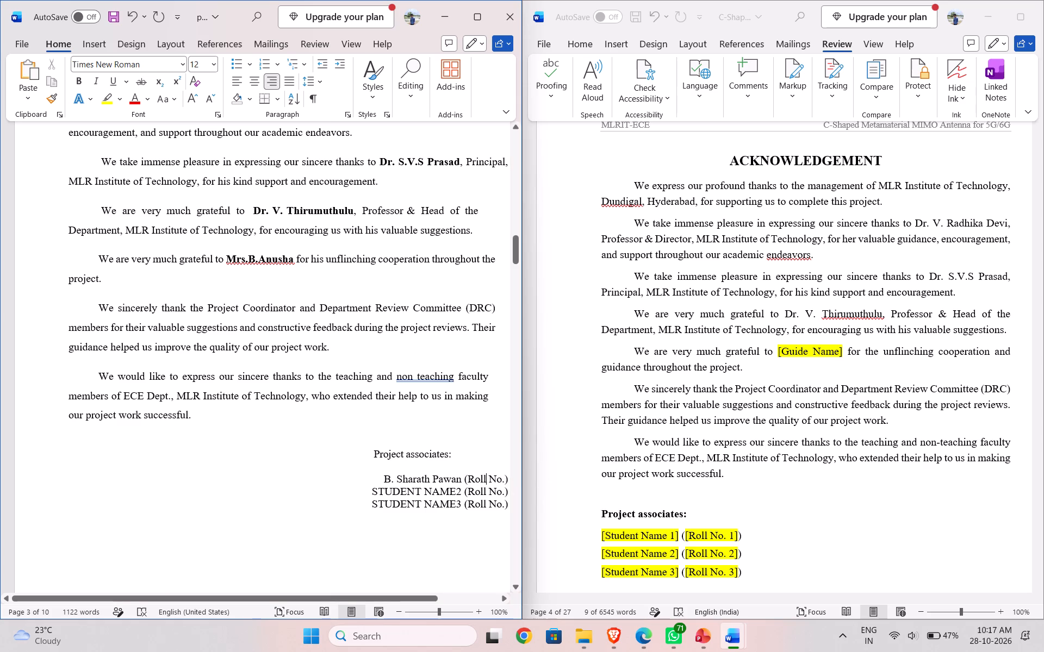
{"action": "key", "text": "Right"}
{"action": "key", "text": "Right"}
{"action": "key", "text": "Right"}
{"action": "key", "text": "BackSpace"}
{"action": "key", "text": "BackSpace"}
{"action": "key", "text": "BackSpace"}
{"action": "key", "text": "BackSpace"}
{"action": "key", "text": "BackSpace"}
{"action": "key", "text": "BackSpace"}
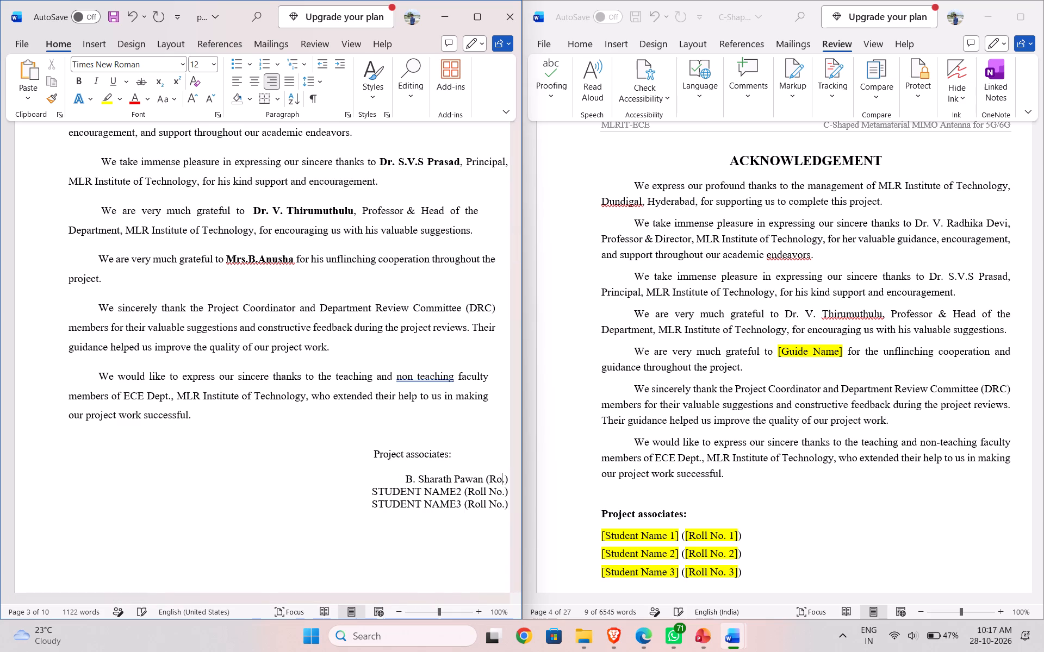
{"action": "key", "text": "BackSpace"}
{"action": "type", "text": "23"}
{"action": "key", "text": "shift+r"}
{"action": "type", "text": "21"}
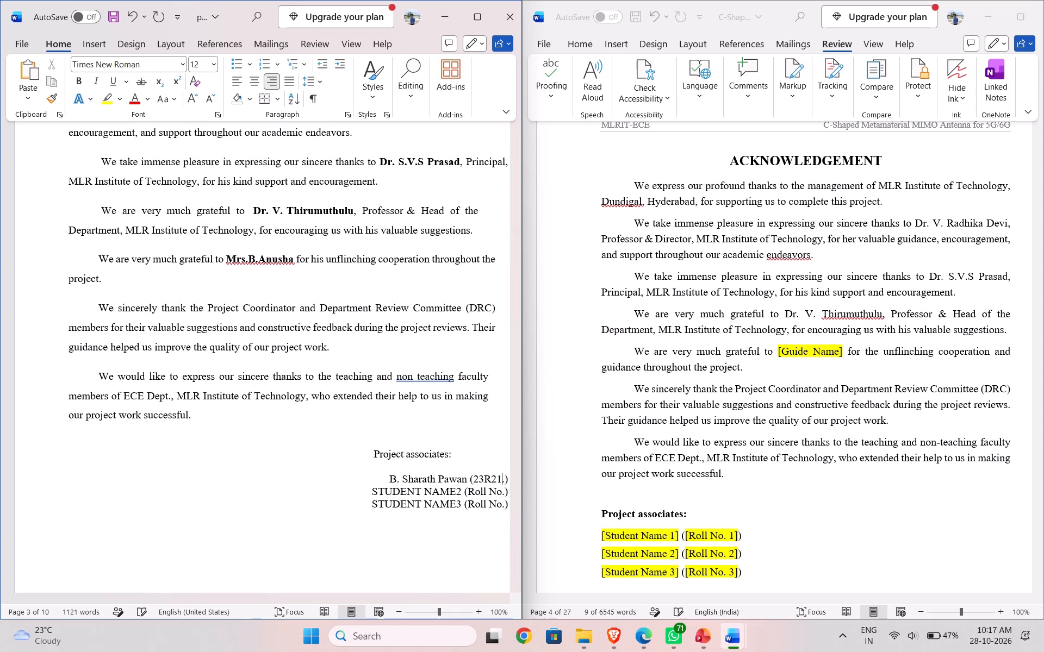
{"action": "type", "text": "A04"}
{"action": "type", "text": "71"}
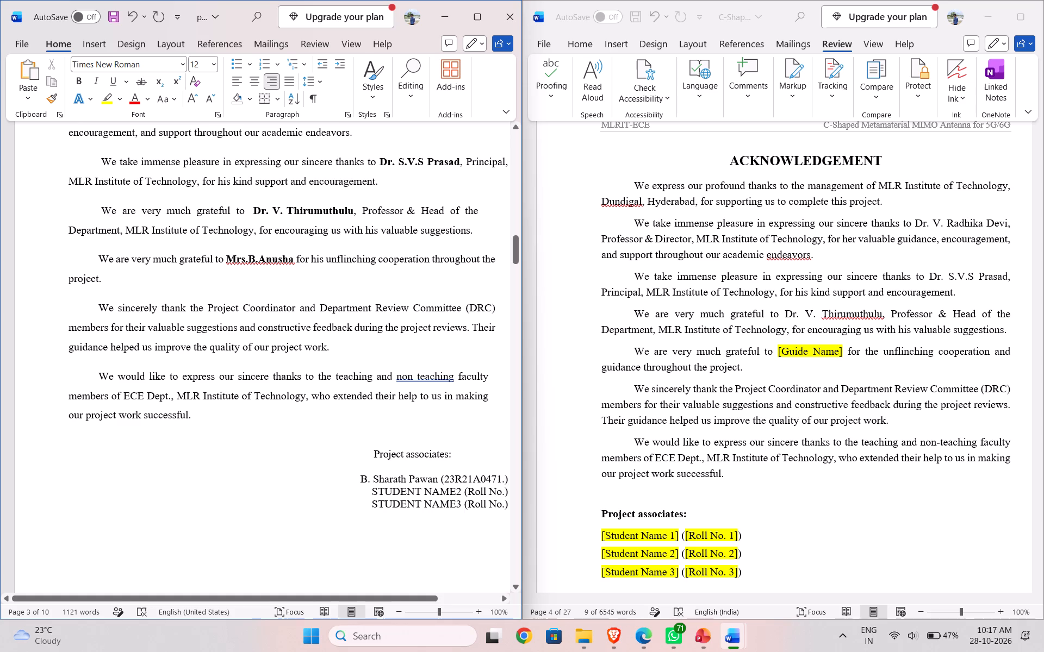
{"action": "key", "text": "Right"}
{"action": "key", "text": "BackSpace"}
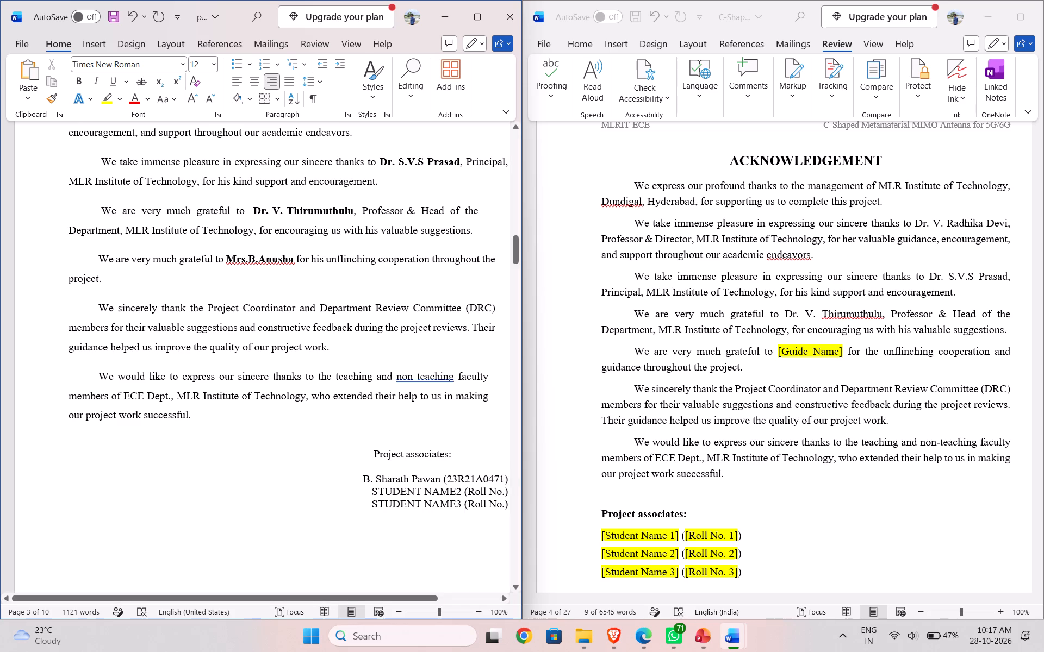
Replace the "STUDENT NAME2" placeholder under Project associates with the second student's initial and name.
{"action": "left_click_drag", "start_coordinate": [461, 491], "coordinate": [397, 496]}
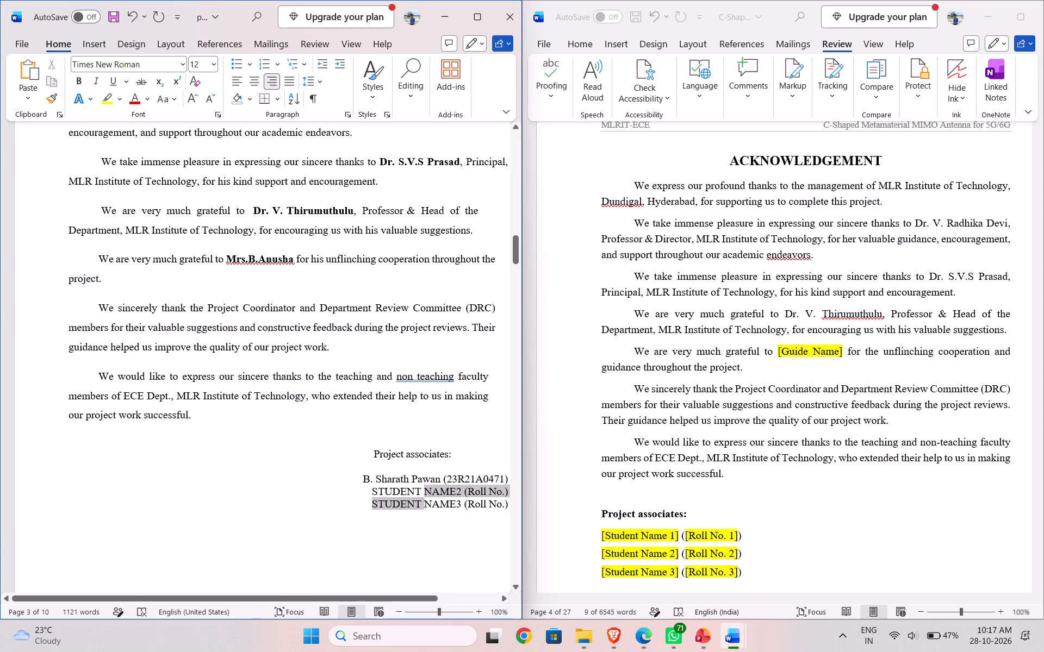
{"action": "left_click_drag", "start_coordinate": [397, 496], "coordinate": [381, 493]}
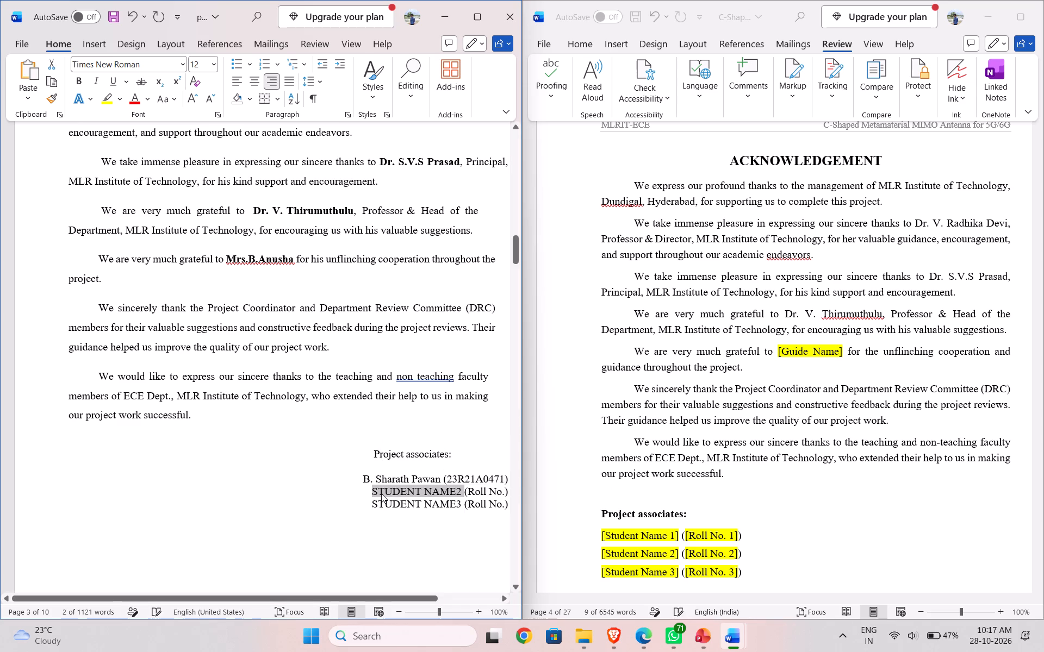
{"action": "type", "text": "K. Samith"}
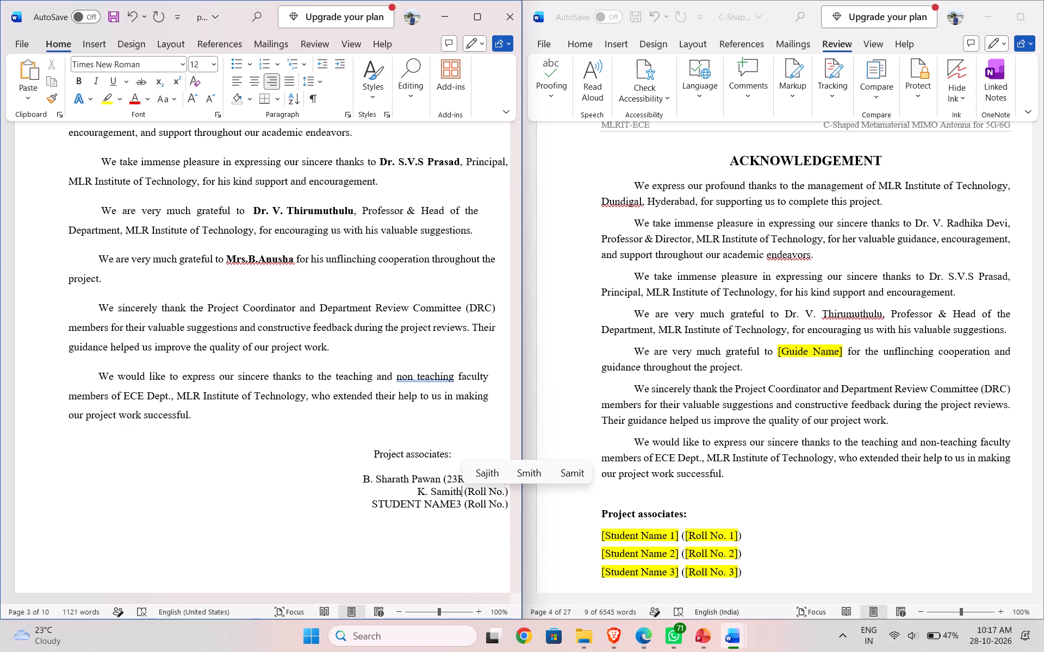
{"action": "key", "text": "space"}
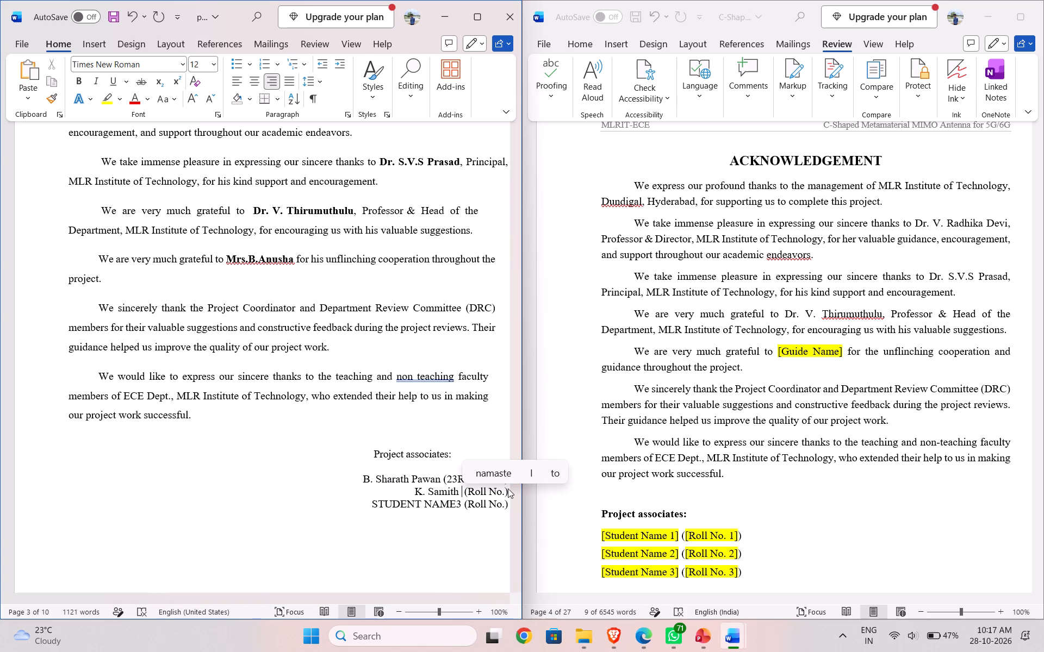
Clear the "Roll No." placeholder after the second project associate's name and enter the first characters of the roll number inside the parentheses.
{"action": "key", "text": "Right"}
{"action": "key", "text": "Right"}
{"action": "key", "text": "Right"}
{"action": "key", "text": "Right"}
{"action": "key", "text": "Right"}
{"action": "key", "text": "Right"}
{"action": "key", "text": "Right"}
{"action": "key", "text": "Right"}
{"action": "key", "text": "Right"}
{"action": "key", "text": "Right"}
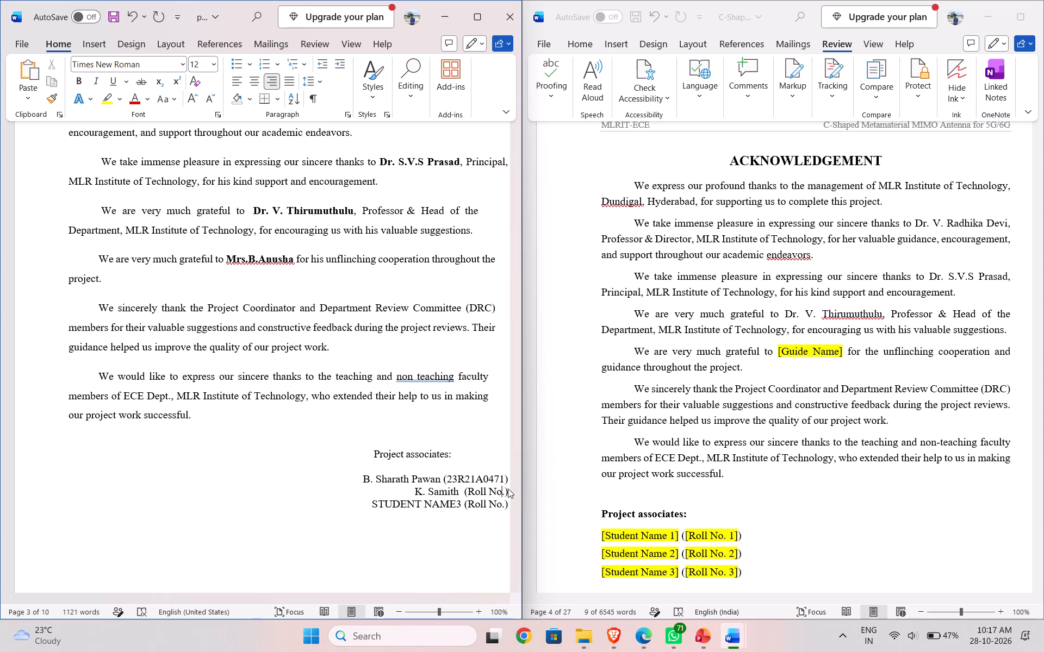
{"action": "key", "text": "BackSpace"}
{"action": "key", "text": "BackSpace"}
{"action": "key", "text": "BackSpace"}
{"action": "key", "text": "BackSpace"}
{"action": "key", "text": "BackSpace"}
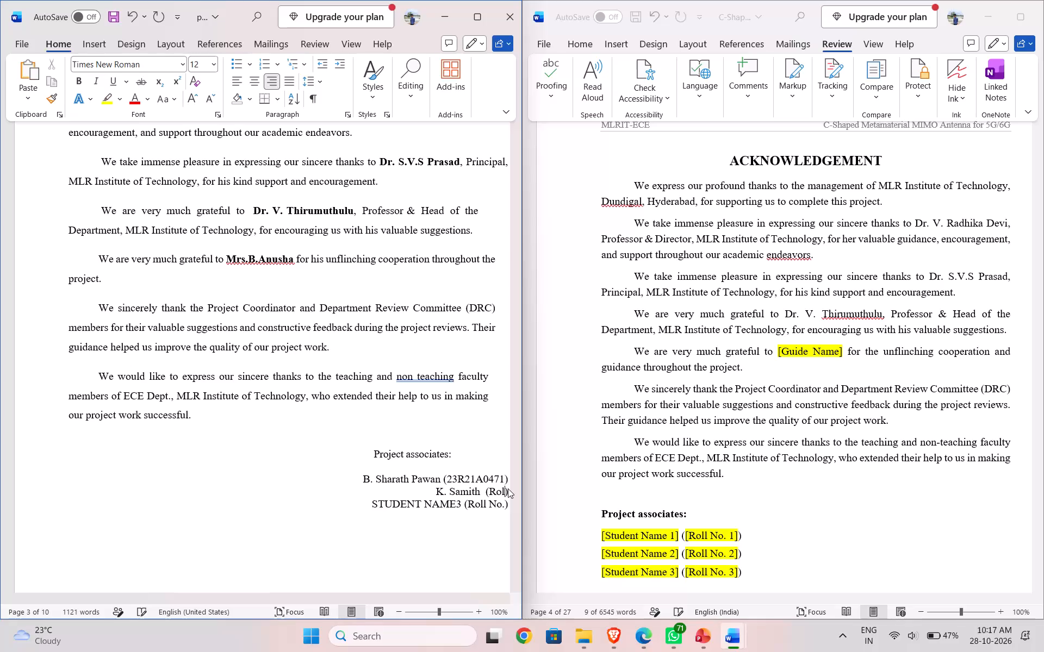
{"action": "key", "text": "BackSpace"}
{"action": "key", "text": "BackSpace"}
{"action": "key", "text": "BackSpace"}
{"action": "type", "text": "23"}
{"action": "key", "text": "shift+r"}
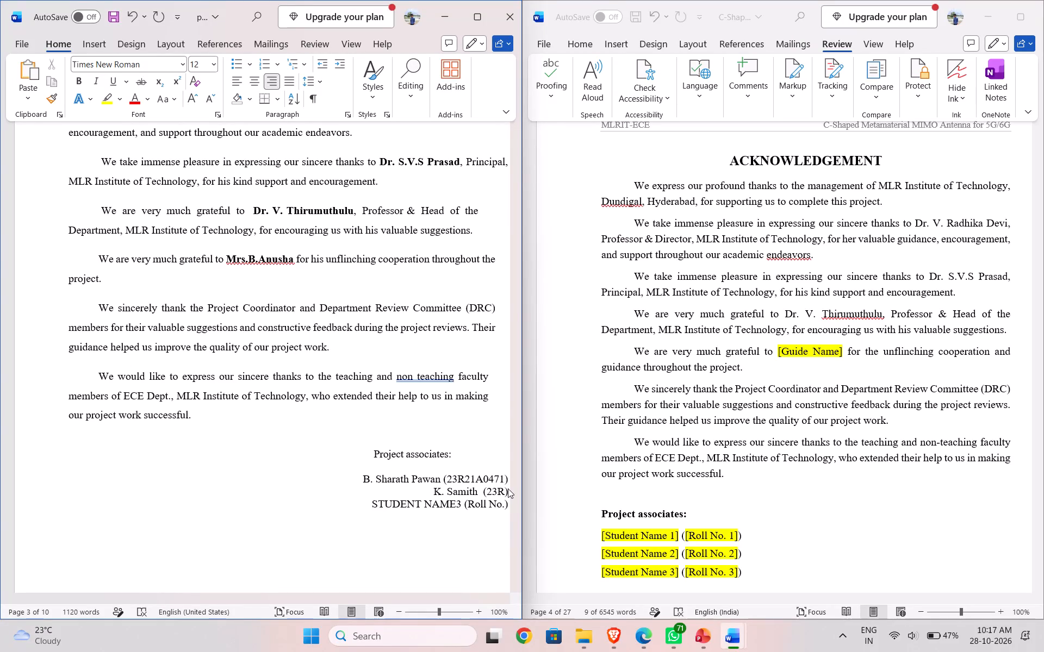
Copy the first student's roll number over the second student's partial entry and change its last two digits to the second student's.
{"action": "left_click_drag", "start_coordinate": [504, 480], "coordinate": [461, 474]}
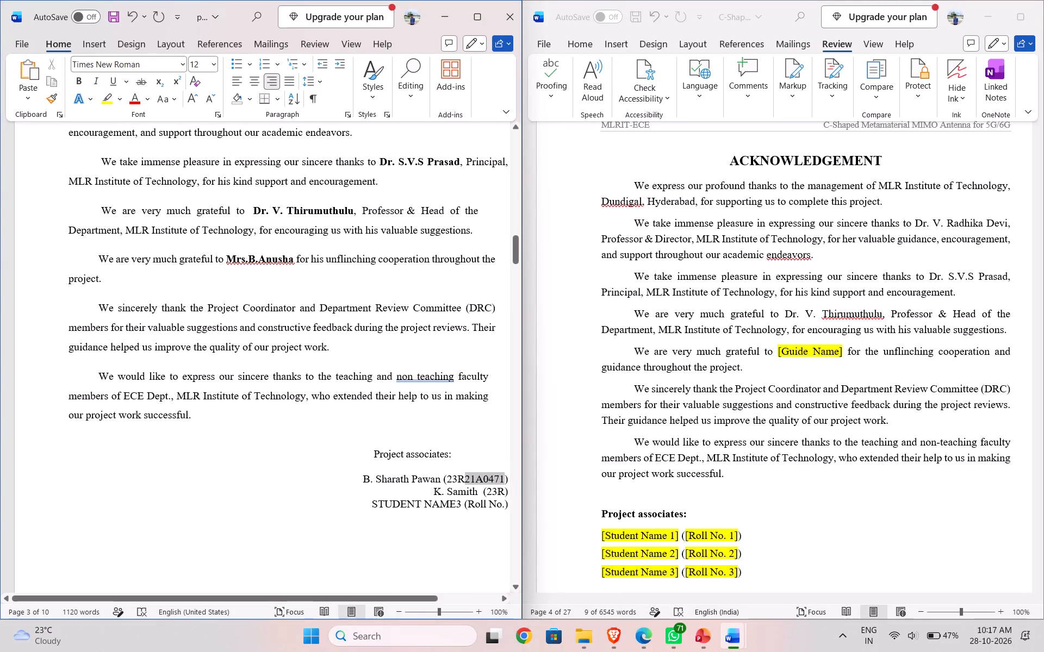
{"action": "left_click_drag", "start_coordinate": [461, 474], "coordinate": [445, 477]}
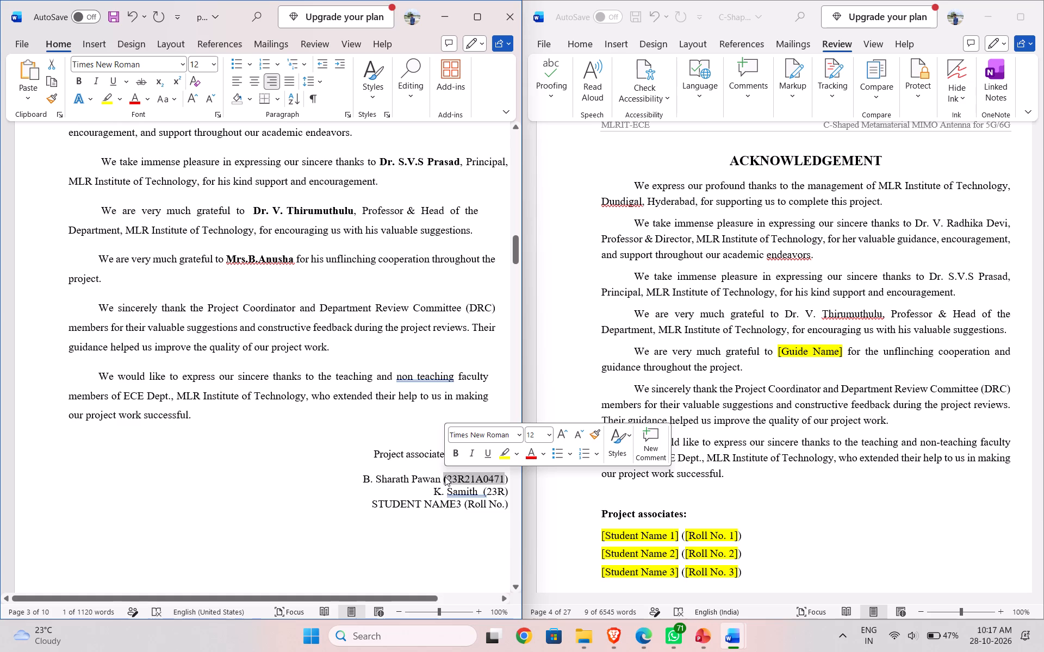
{"action": "left_click", "coordinate": [505, 477]}
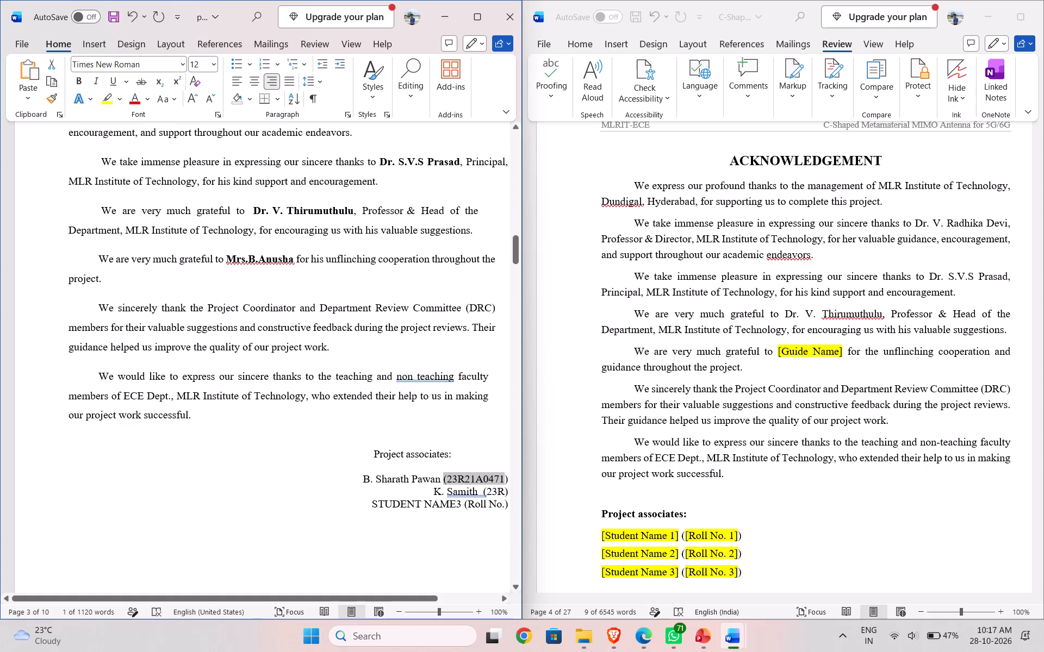
{"action": "left_click_drag", "start_coordinate": [505, 477], "coordinate": [456, 477]}
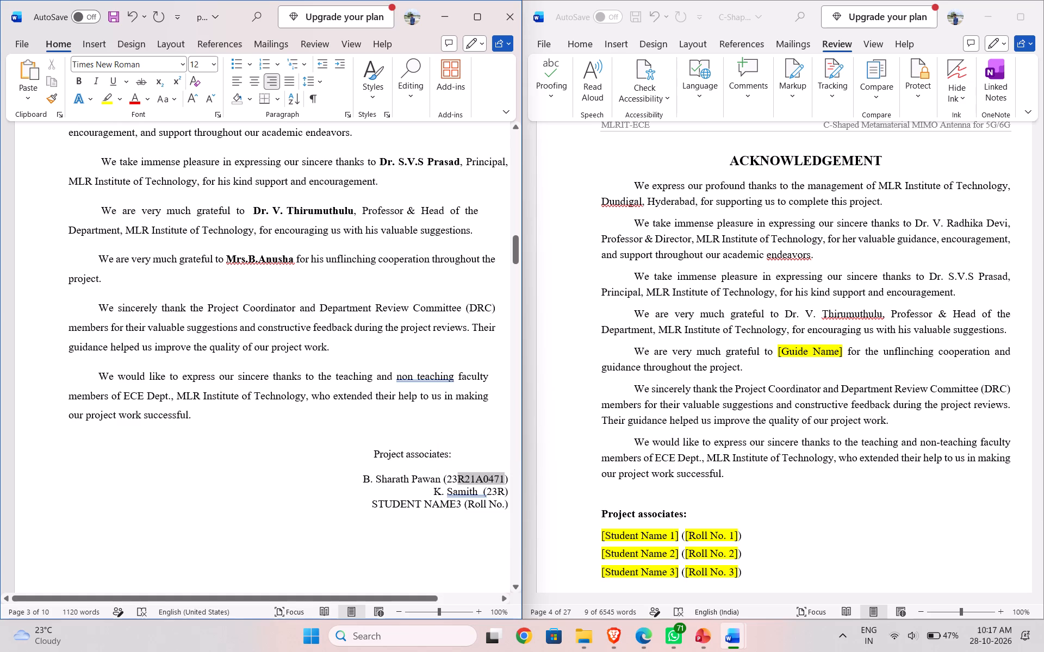
{"action": "left_click_drag", "start_coordinate": [456, 477], "coordinate": [450, 477]}
{"action": "left_click_drag", "start_coordinate": [450, 477], "coordinate": [447, 477]}
{"action": "key", "text": "ctrl+c"}
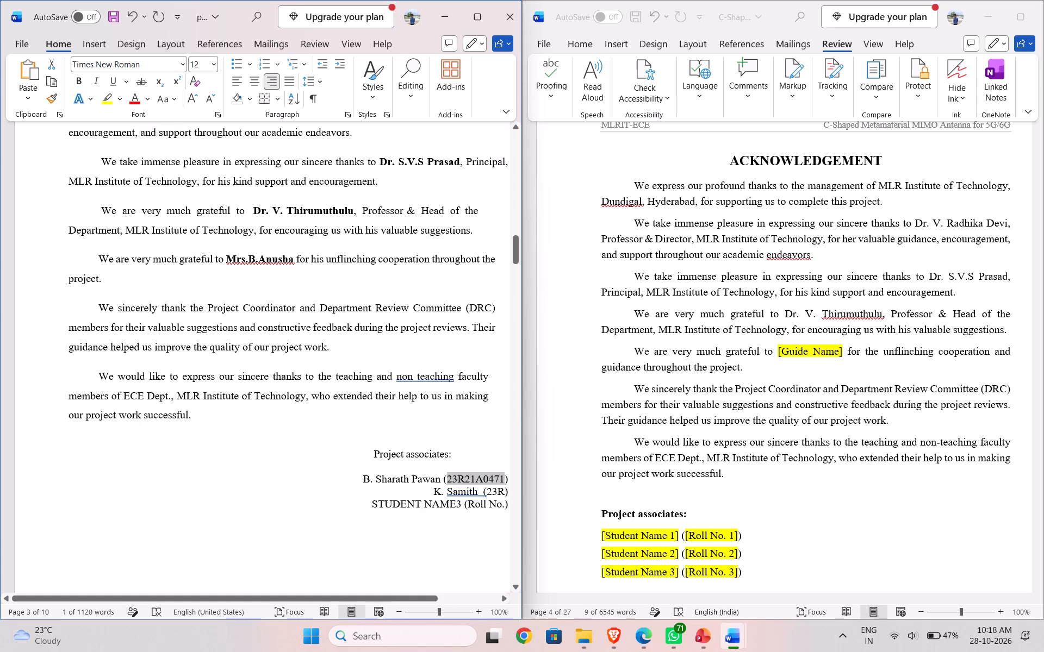
{"action": "left_click_drag", "start_coordinate": [504, 492], "coordinate": [490, 492]}
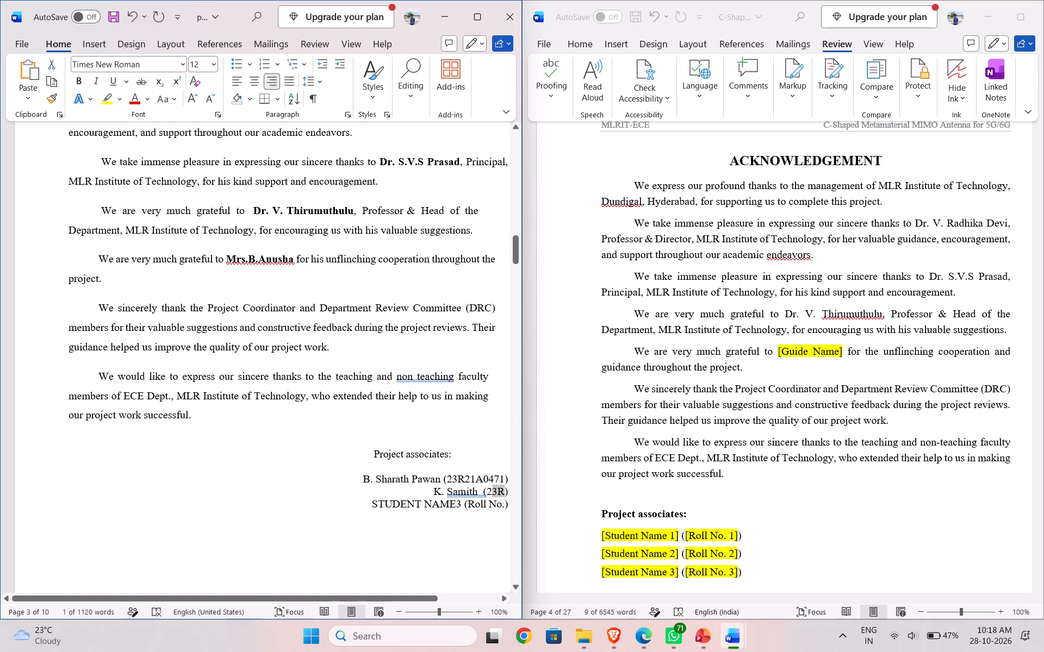
{"action": "left_click_drag", "start_coordinate": [490, 492], "coordinate": [488, 492]}
{"action": "key", "text": "ctrl+v"}
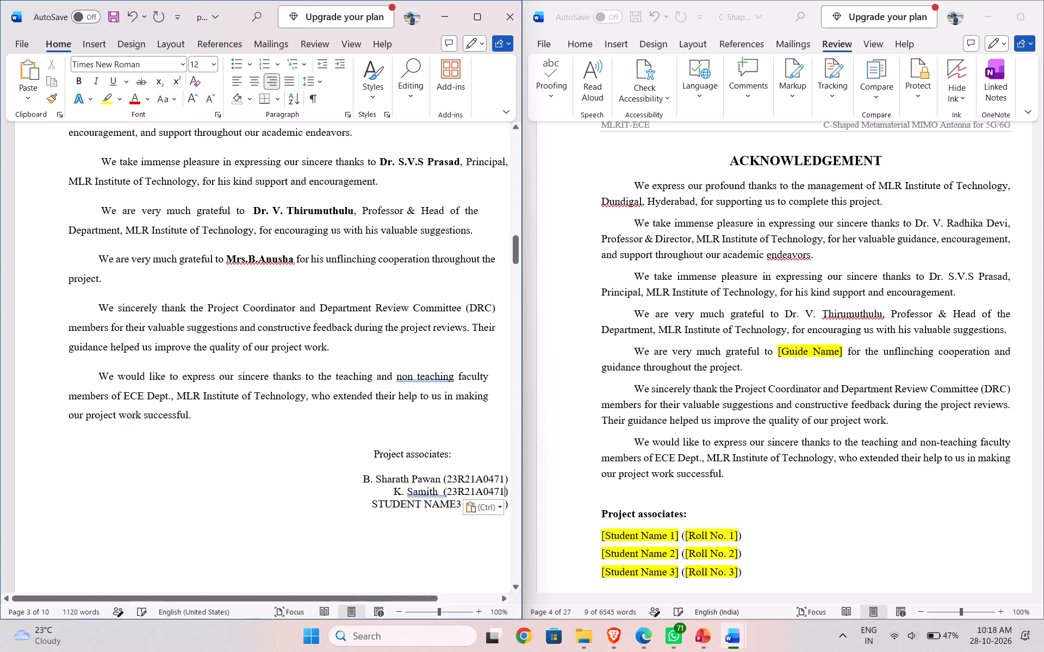
{"action": "key", "text": "BackSpace"}
{"action": "key", "text": "BackSpace"}
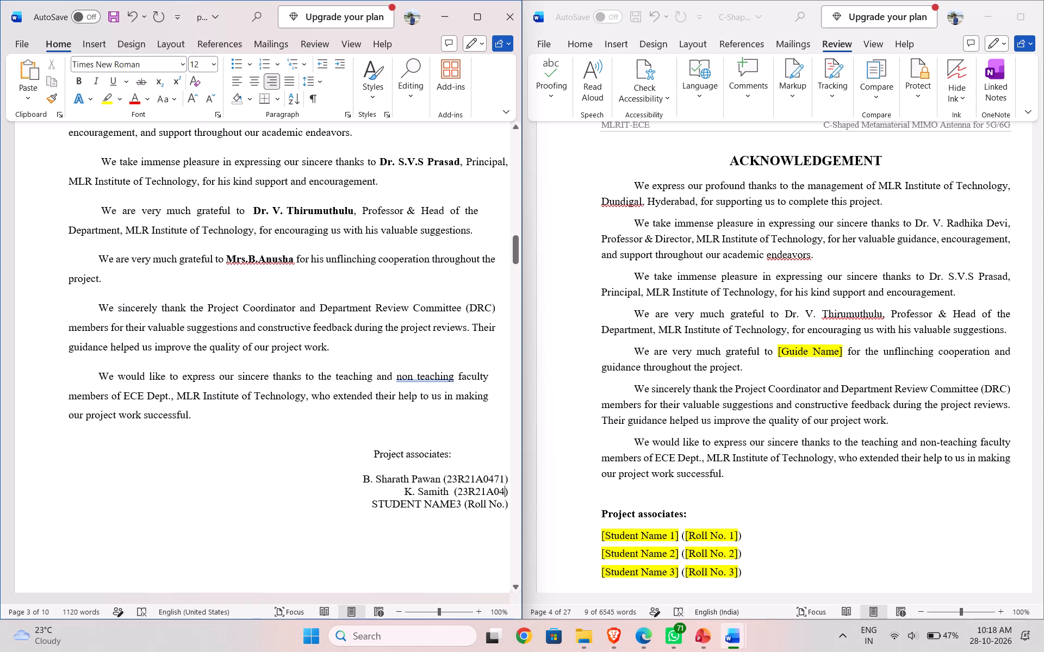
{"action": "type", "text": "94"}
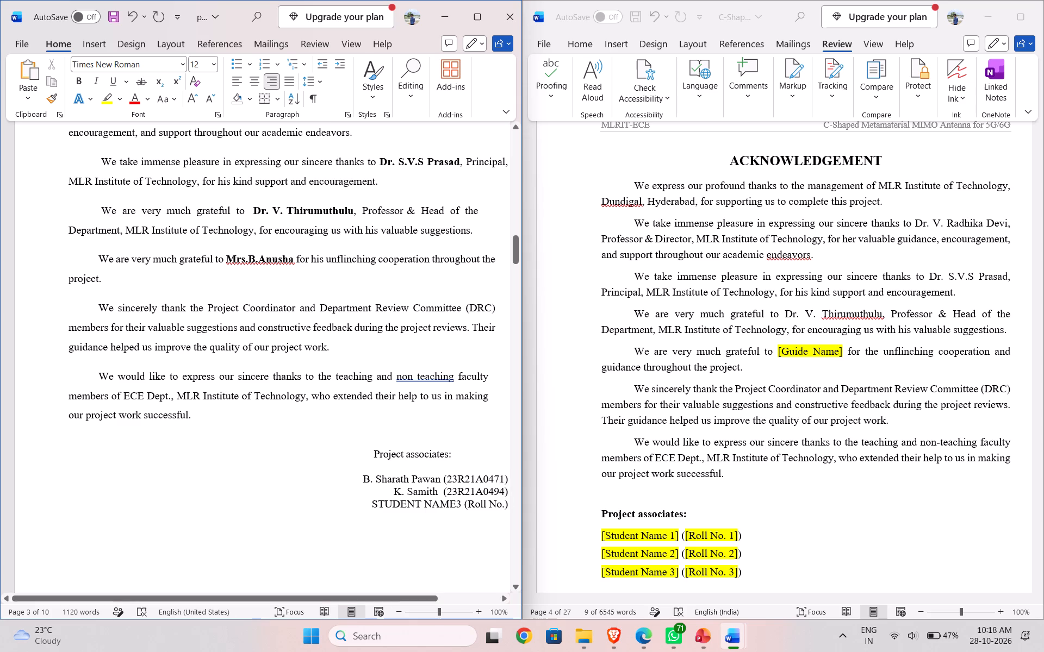
Replace the "STUDENT NAME3" placeholder under Project associates with the third student's initial and name.
{"action": "left_click_drag", "start_coordinate": [459, 503], "coordinate": [428, 503]}
{"action": "left_click_drag", "start_coordinate": [428, 503], "coordinate": [403, 505]}
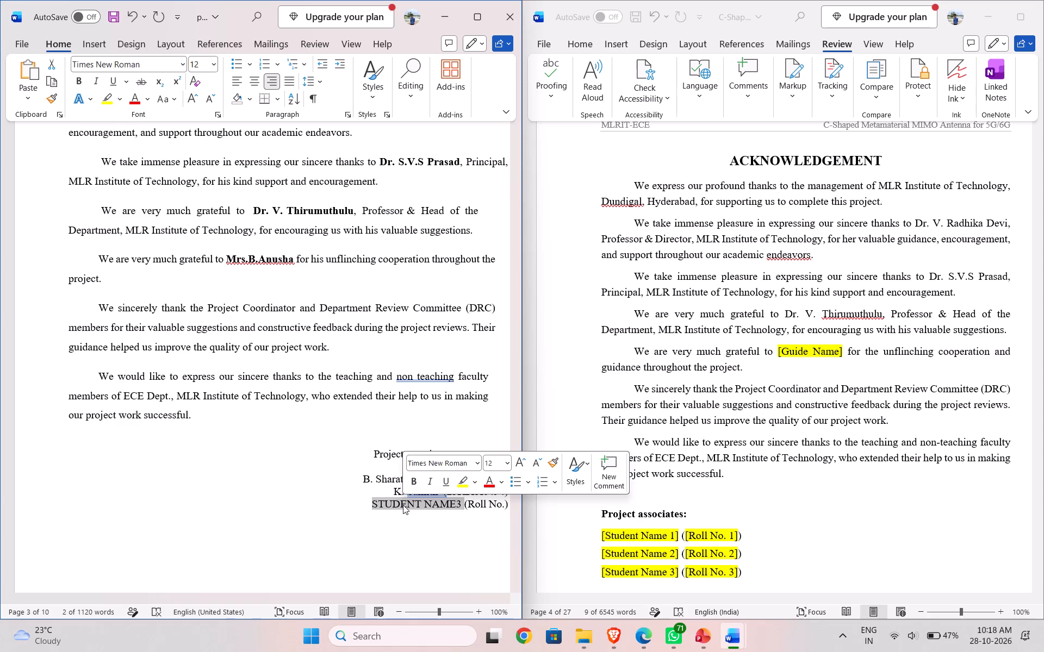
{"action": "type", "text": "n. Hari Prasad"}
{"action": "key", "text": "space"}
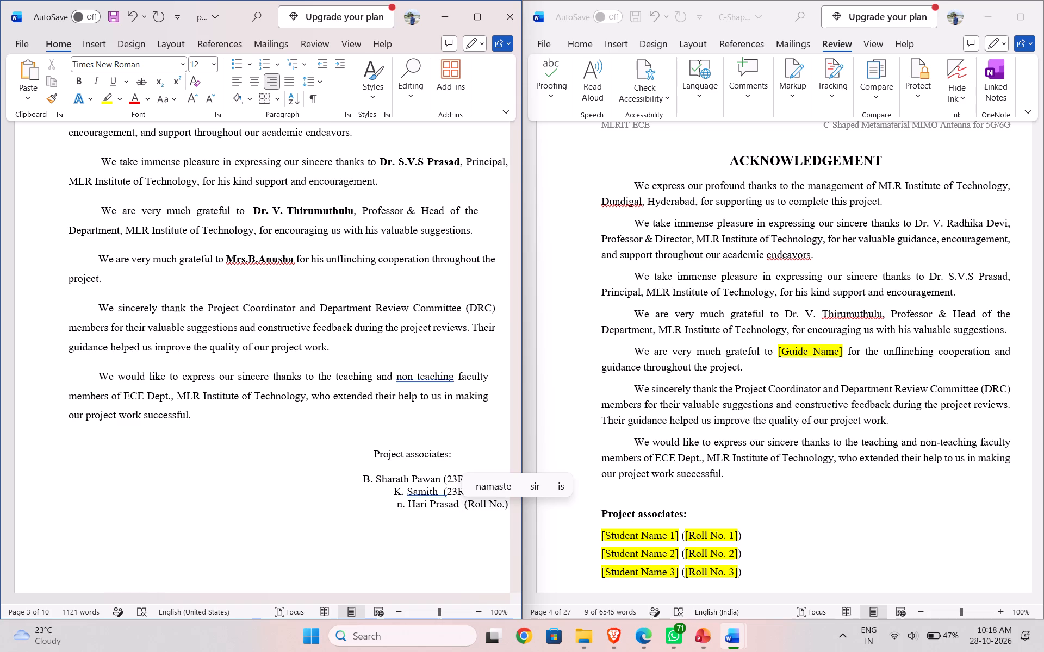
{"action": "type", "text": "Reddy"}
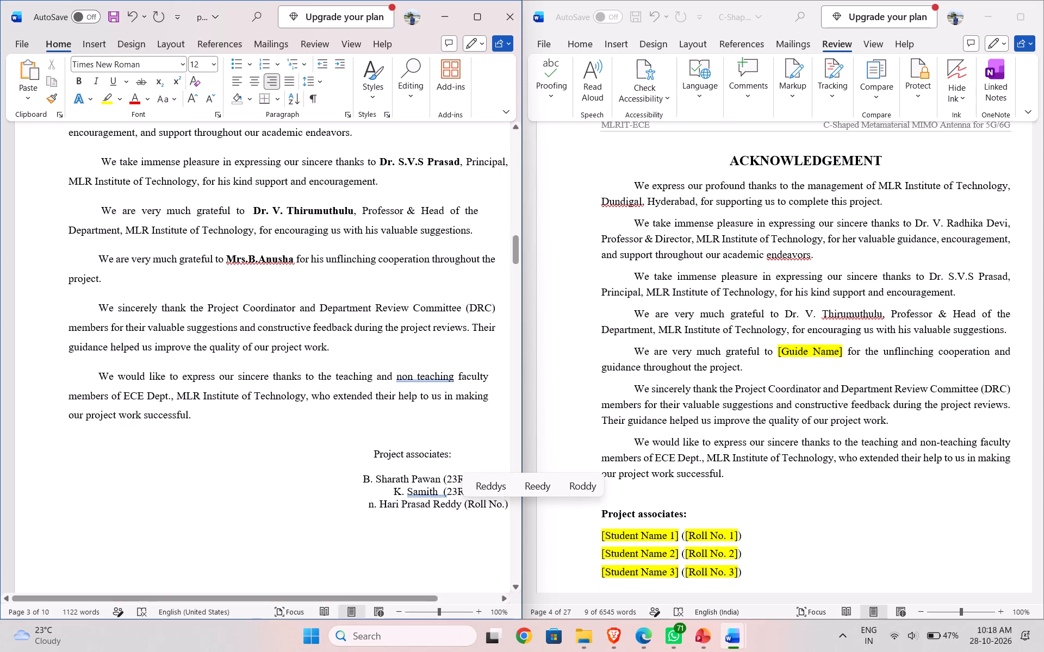
Replace the "Roll No." placeholder after the third project associate's name with that student's roll number, keeping the parentheses, and add a line below.
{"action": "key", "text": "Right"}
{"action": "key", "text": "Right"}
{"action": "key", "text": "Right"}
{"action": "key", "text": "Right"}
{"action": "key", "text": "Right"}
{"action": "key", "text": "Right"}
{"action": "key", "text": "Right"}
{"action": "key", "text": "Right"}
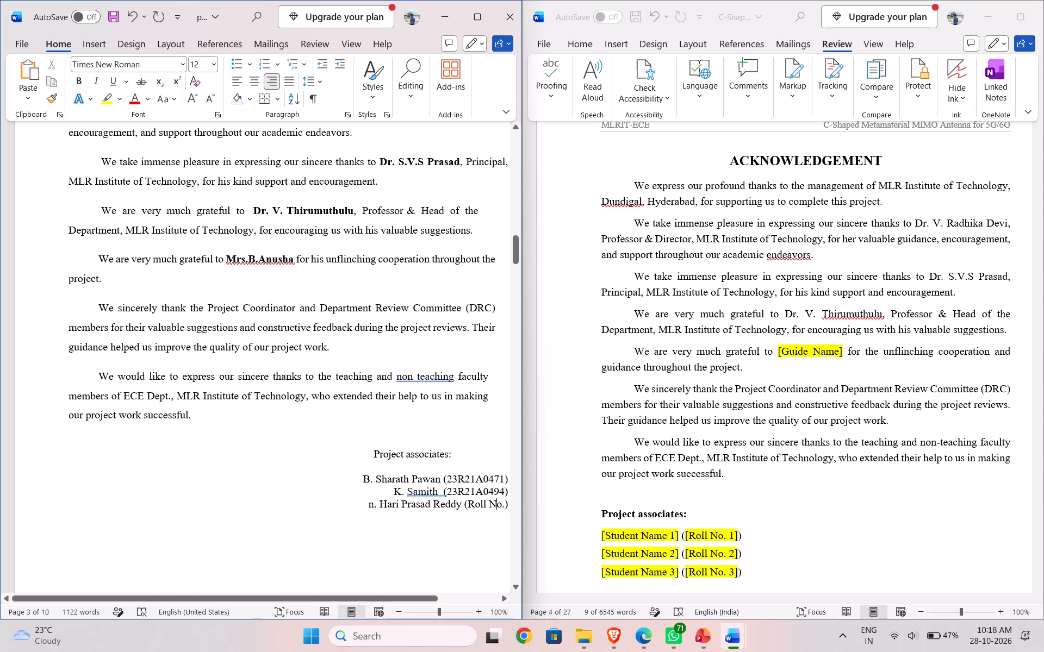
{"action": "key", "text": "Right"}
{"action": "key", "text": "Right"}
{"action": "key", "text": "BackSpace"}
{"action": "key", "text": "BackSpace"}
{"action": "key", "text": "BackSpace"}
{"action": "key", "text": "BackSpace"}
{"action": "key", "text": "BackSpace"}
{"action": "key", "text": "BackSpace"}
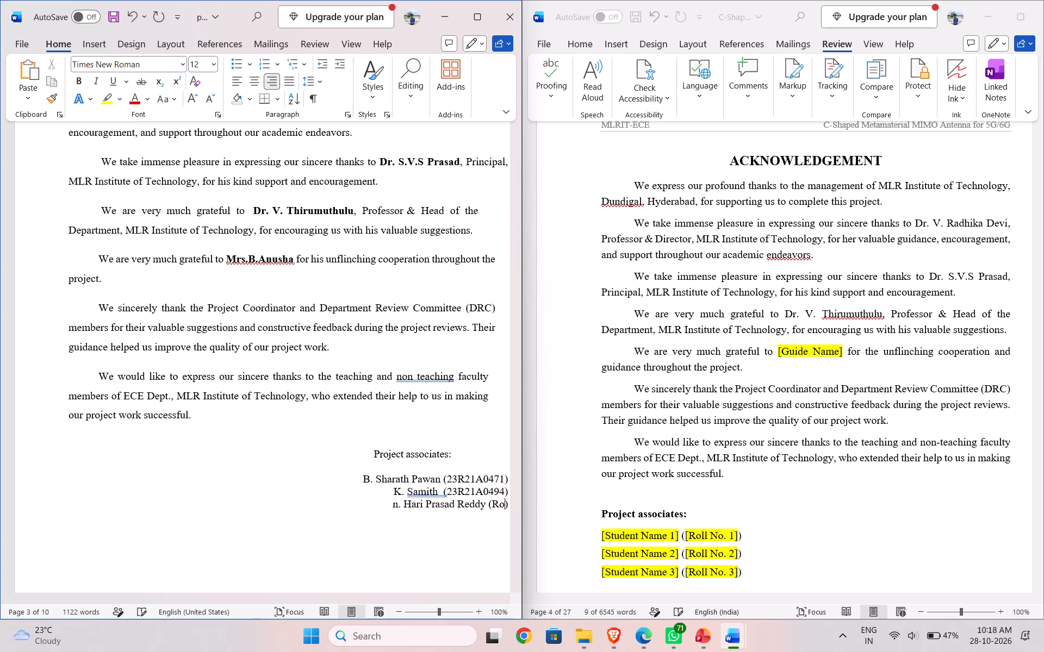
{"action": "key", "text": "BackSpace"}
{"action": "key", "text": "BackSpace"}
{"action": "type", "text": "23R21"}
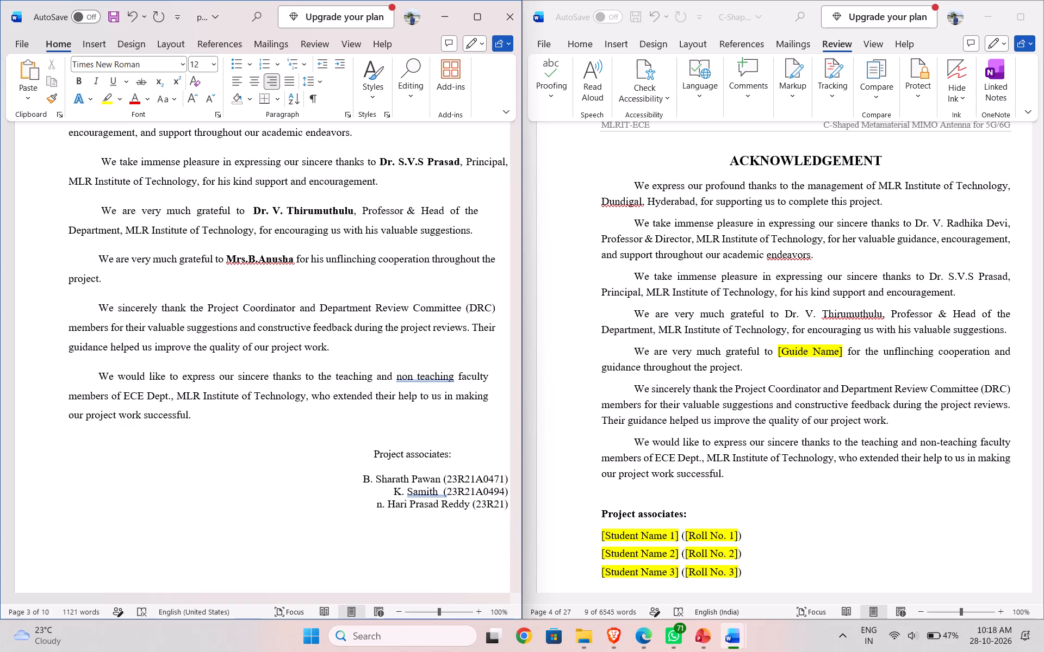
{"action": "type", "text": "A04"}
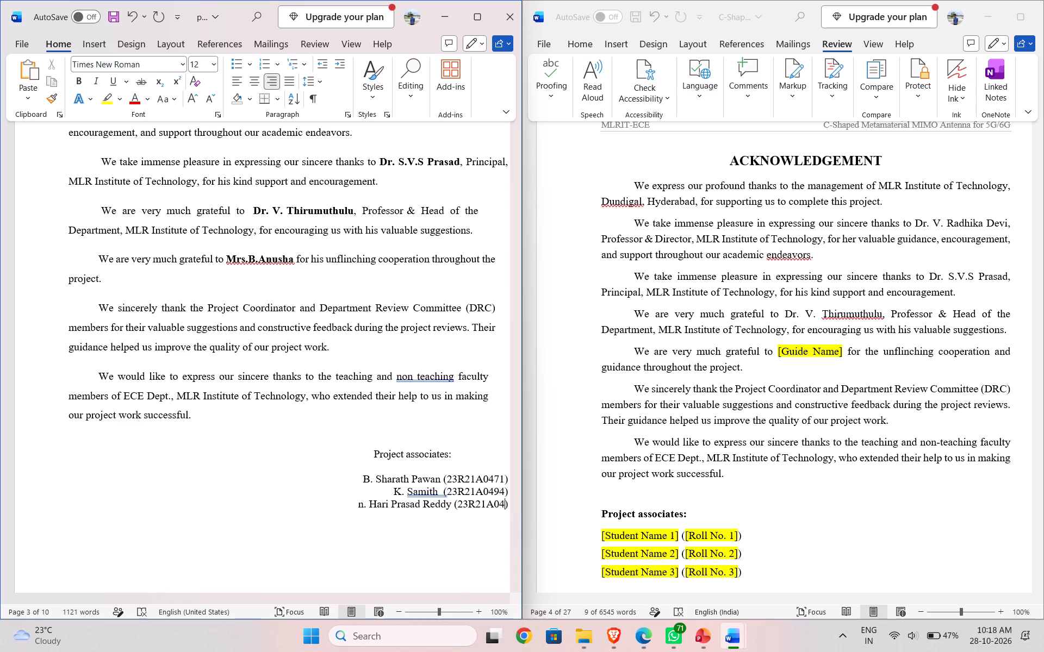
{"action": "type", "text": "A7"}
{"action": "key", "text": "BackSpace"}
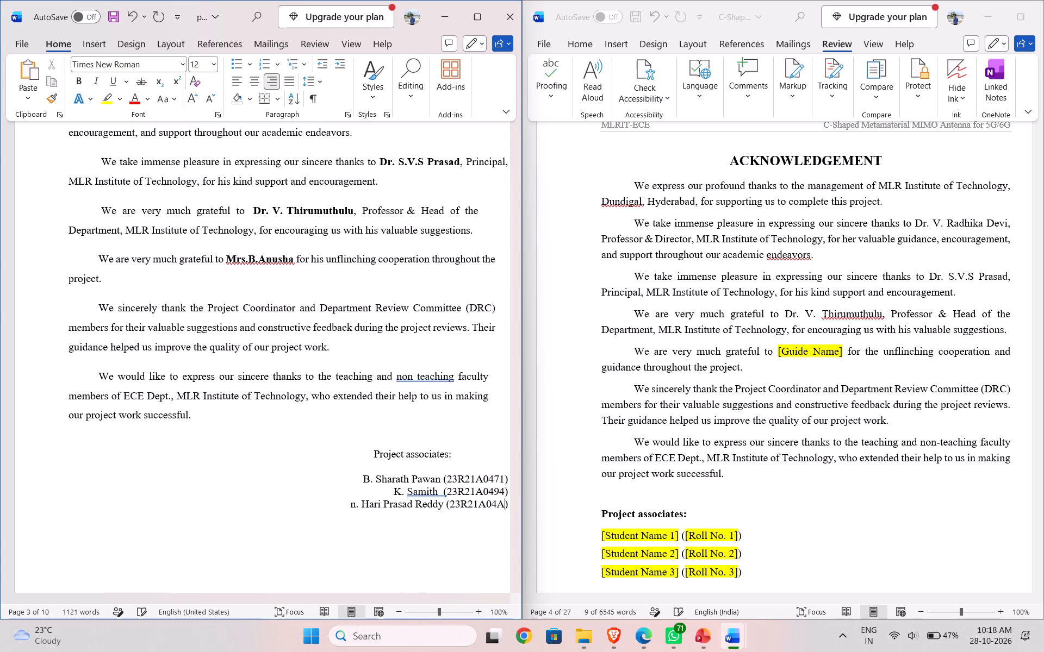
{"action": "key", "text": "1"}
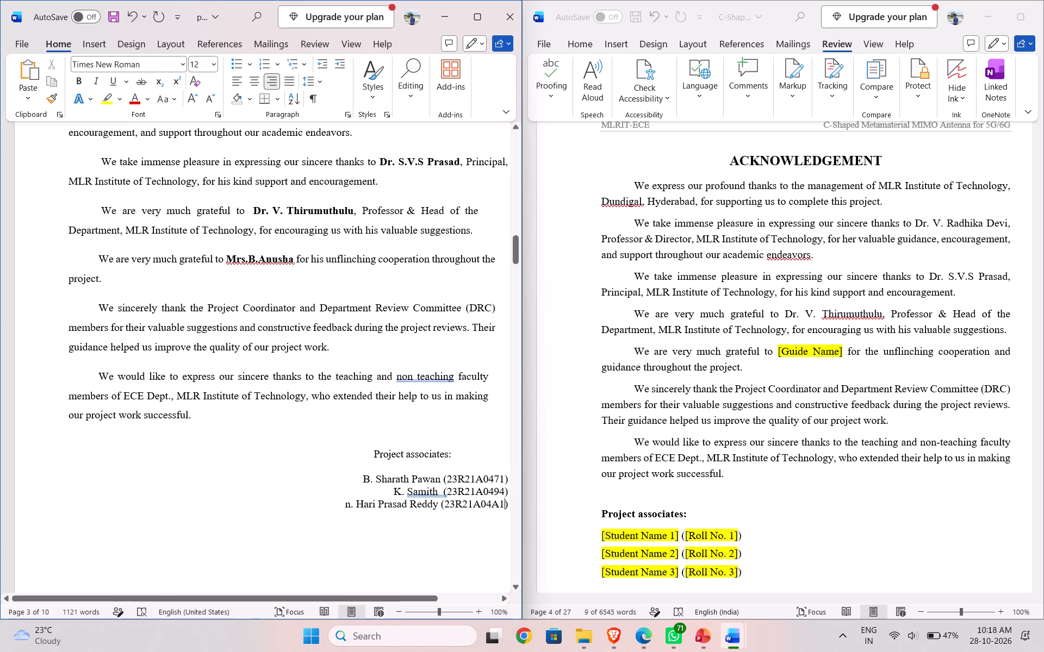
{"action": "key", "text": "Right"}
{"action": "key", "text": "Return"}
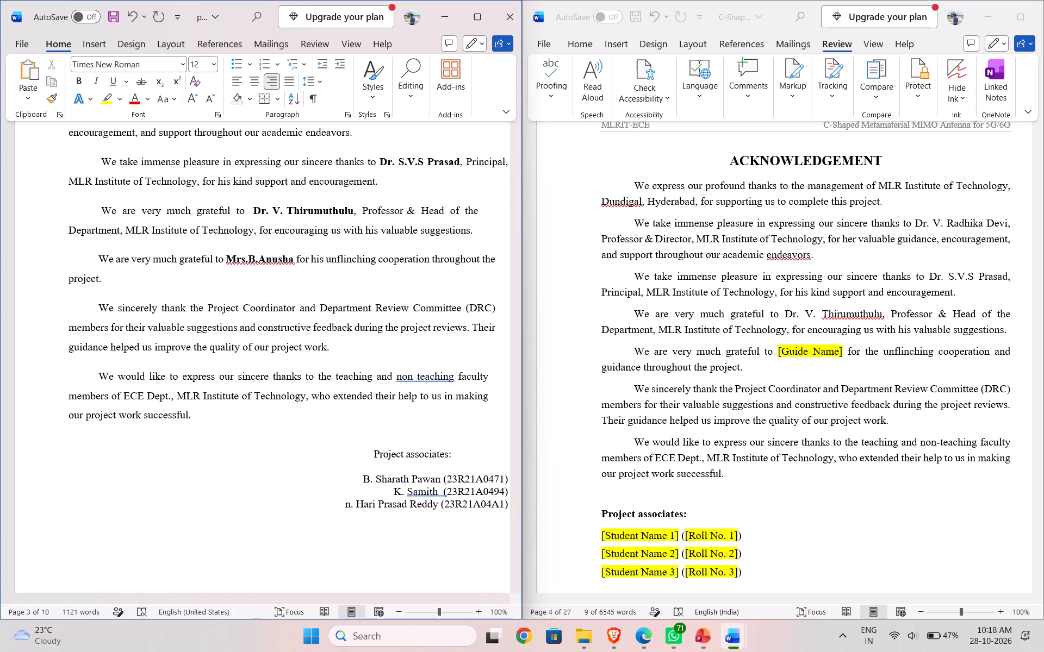
Capitalize the initial in front of the third project associate's name.
{"action": "left_click", "coordinate": [353, 505]}
{"action": "key", "text": "Left"}
{"action": "key", "text": "BackSpace"}
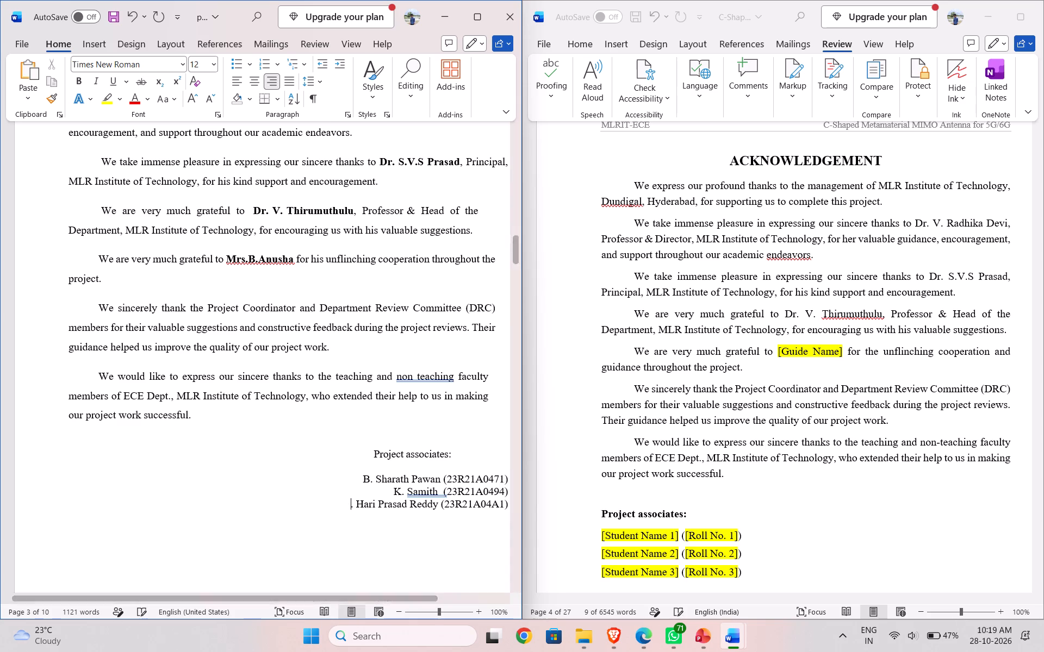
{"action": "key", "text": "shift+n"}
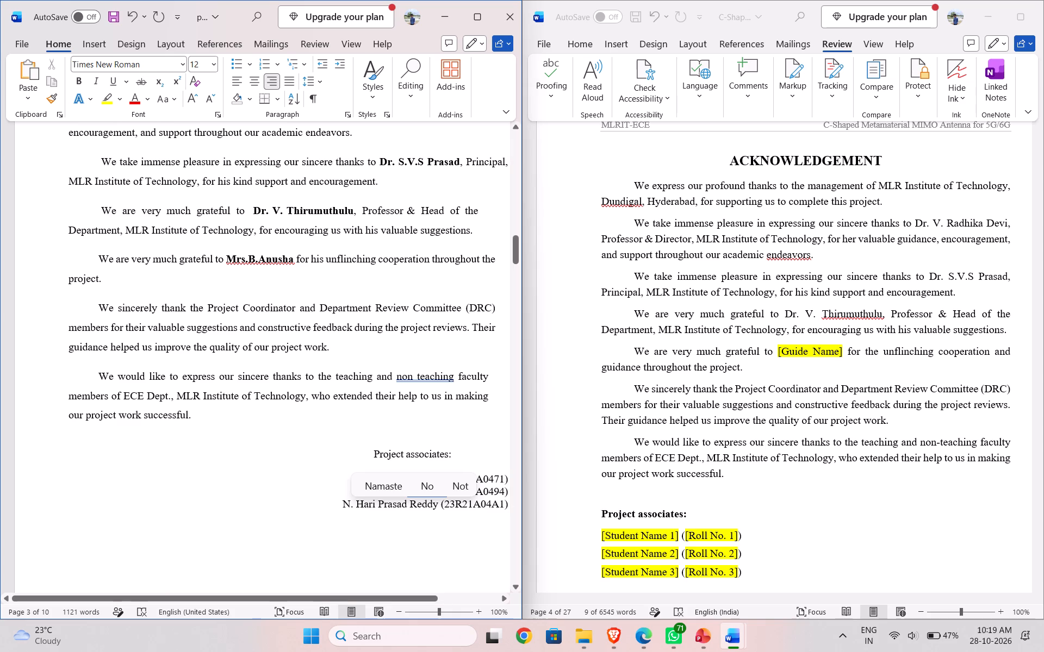
Add a fourth line under Project associates, below the third student, with the fourth student's initial and name.
{"action": "left_click", "coordinate": [507, 504]}
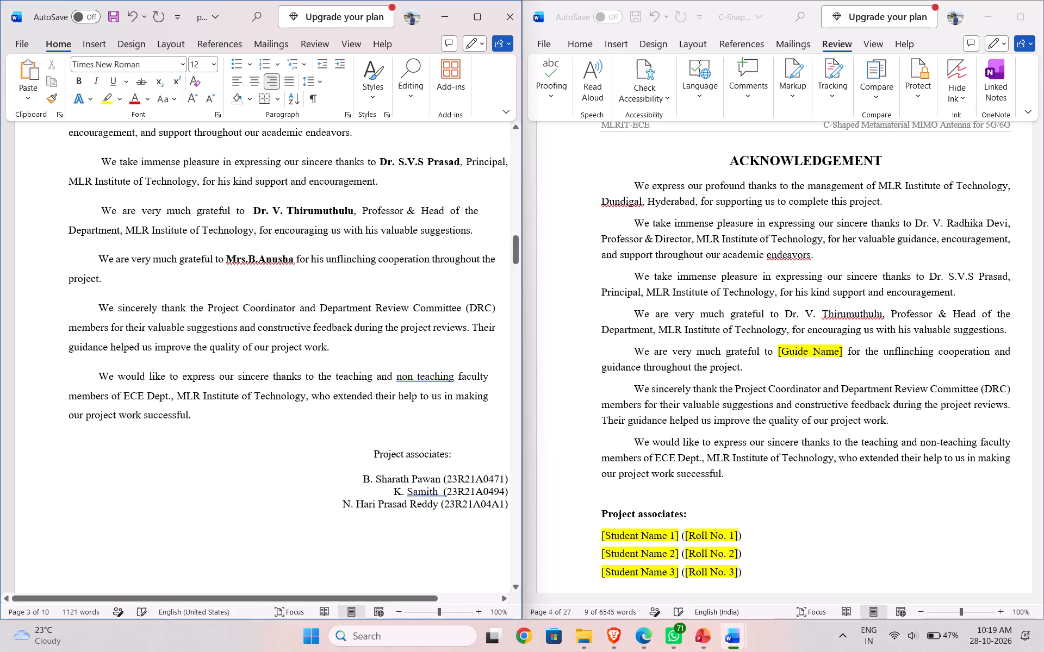
{"action": "key", "text": "Return"}
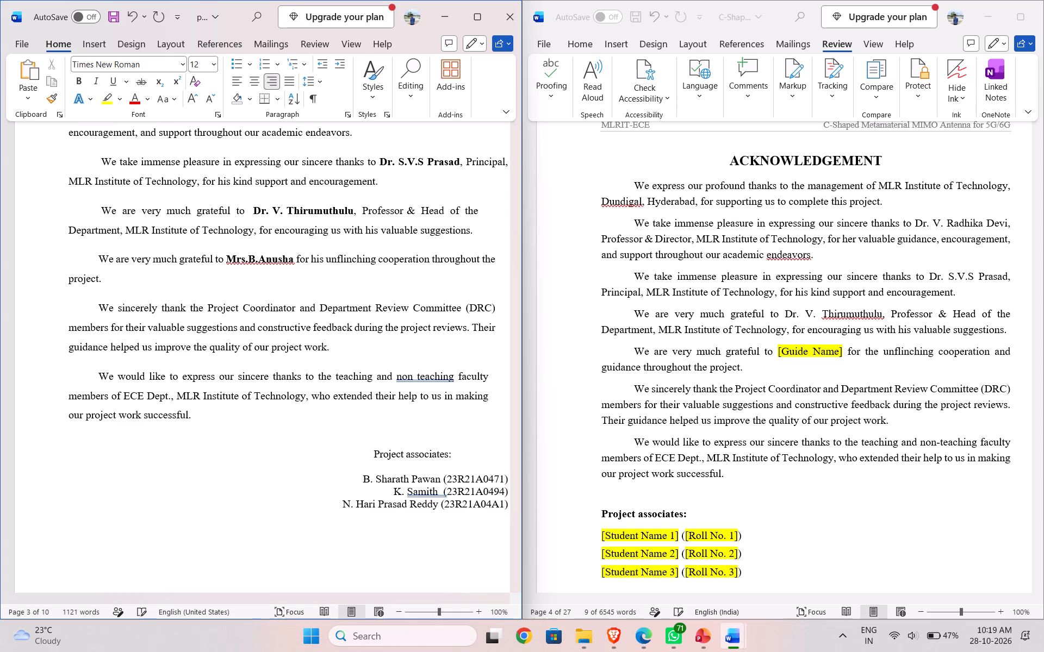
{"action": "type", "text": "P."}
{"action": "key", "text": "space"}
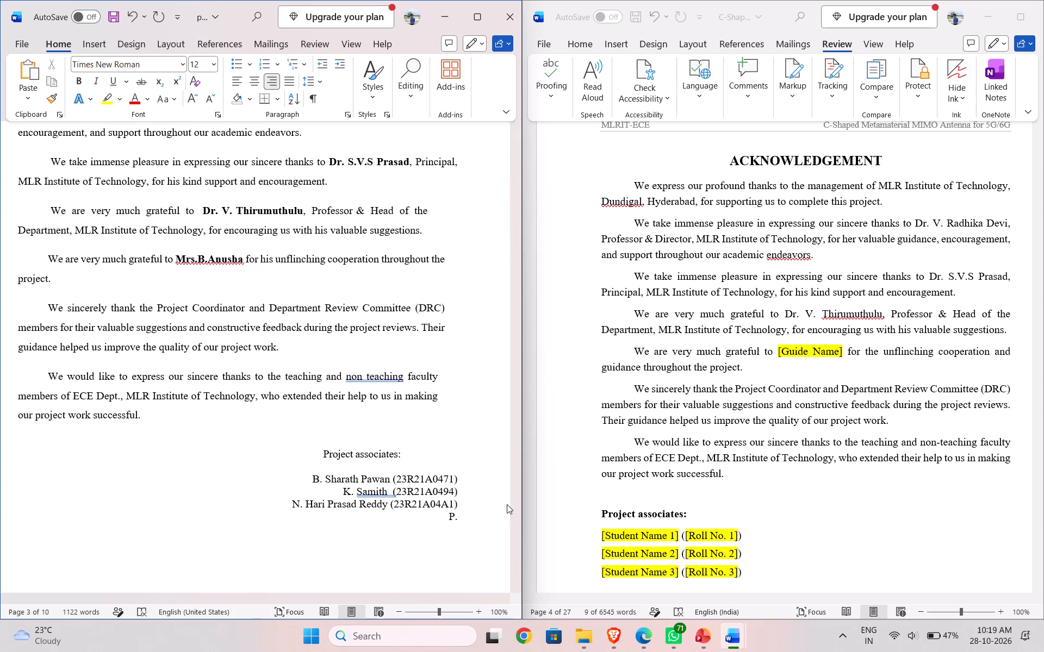
{"action": "scroll", "coordinate": [507, 504], "scroll_direction": "down", "scroll_amount": 3, "text": "ctrl"}
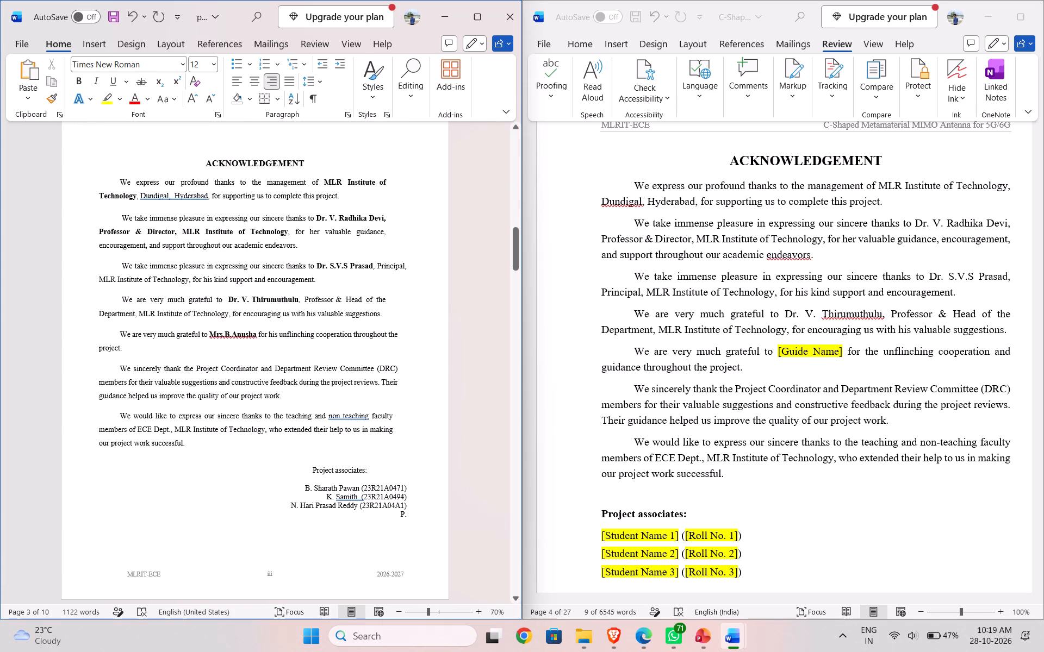
{"action": "scroll", "coordinate": [427, 515], "scroll_direction": "up", "scroll_amount": 1, "text": "ctrl"}
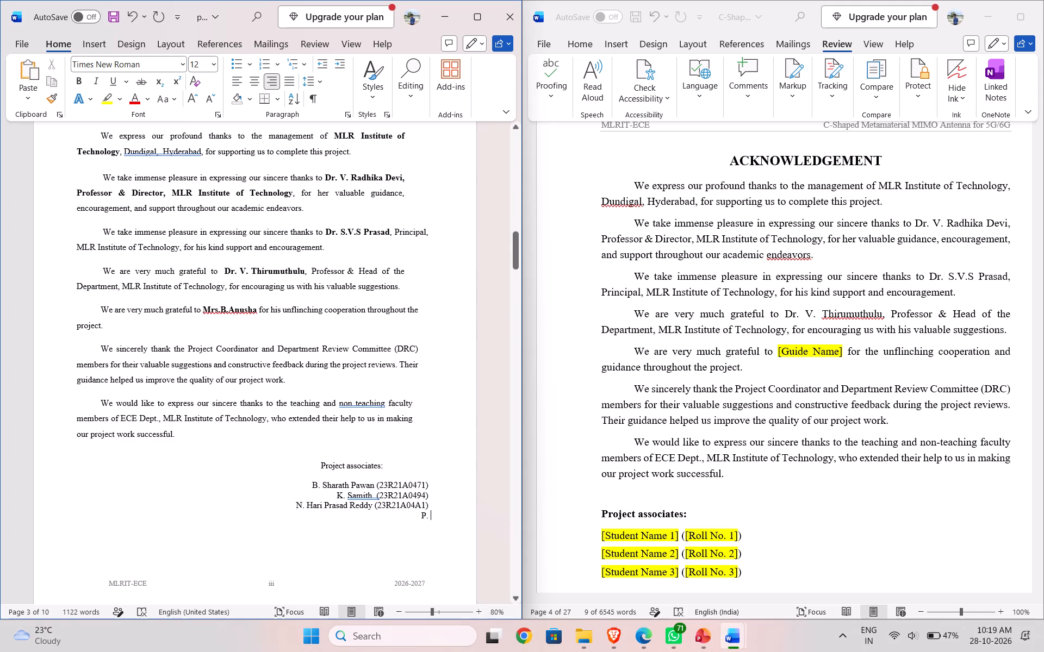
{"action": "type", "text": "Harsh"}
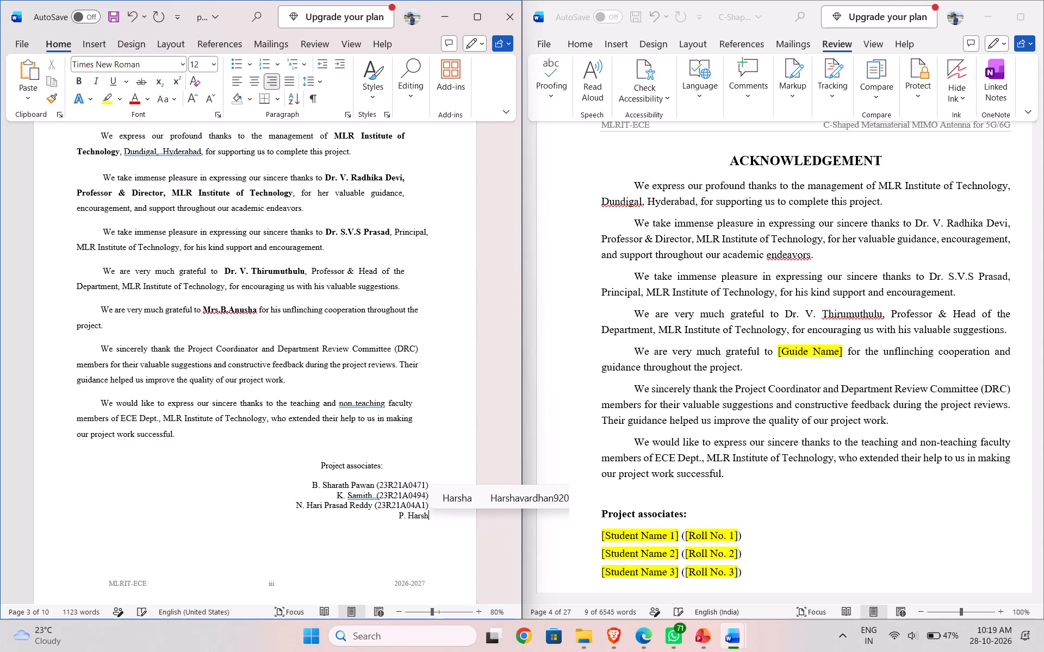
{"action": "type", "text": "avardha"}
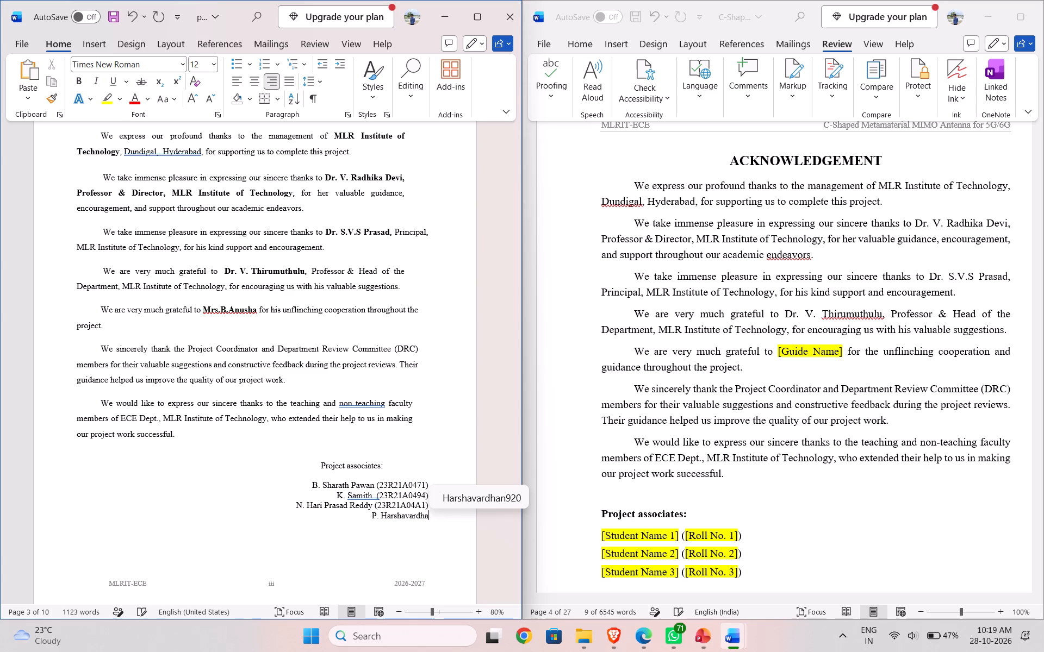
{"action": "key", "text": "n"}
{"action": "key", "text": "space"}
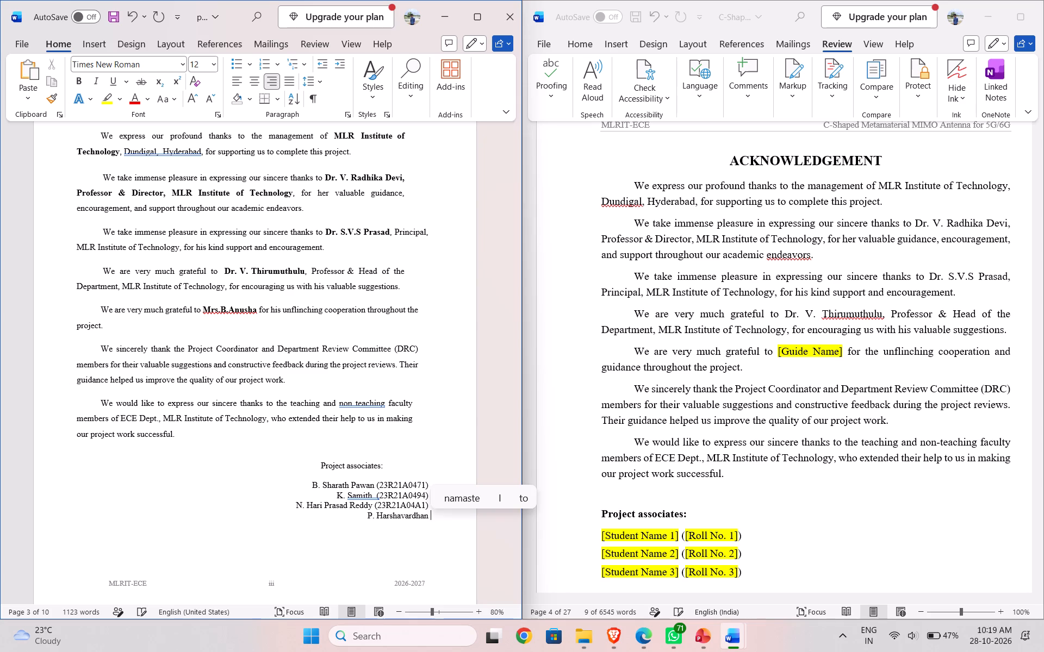
Add the fourth student's roll number in parentheses after the fourth project associate's name.
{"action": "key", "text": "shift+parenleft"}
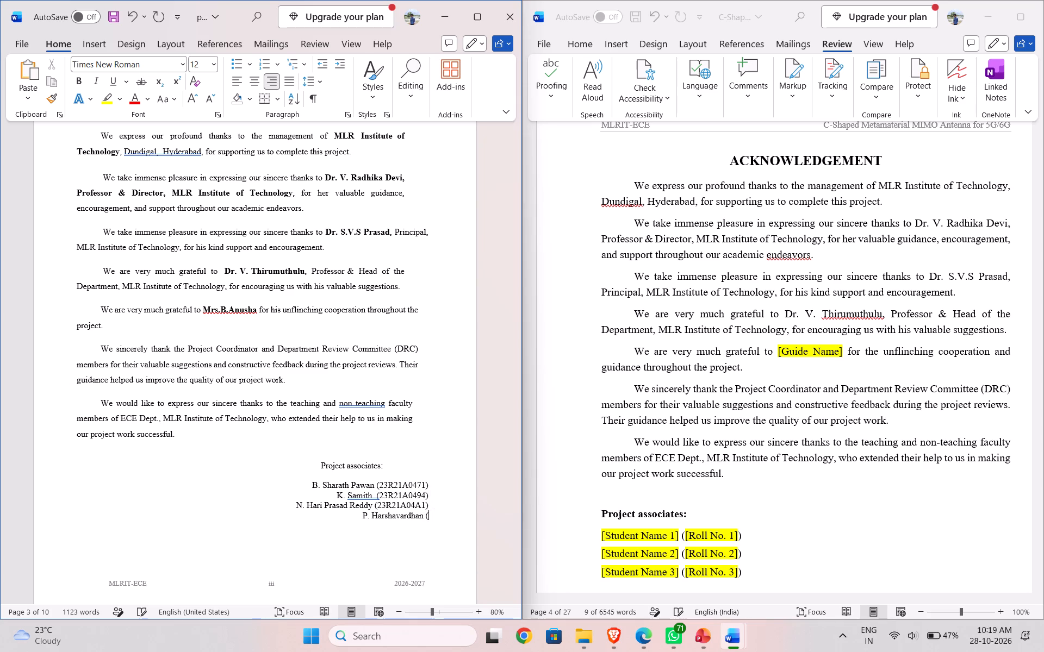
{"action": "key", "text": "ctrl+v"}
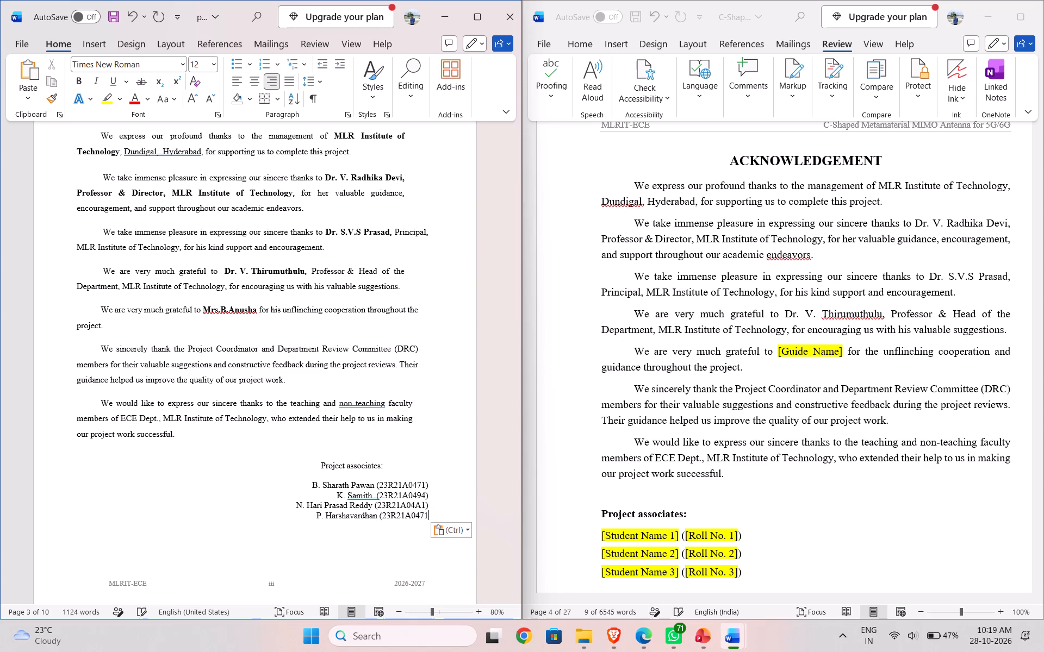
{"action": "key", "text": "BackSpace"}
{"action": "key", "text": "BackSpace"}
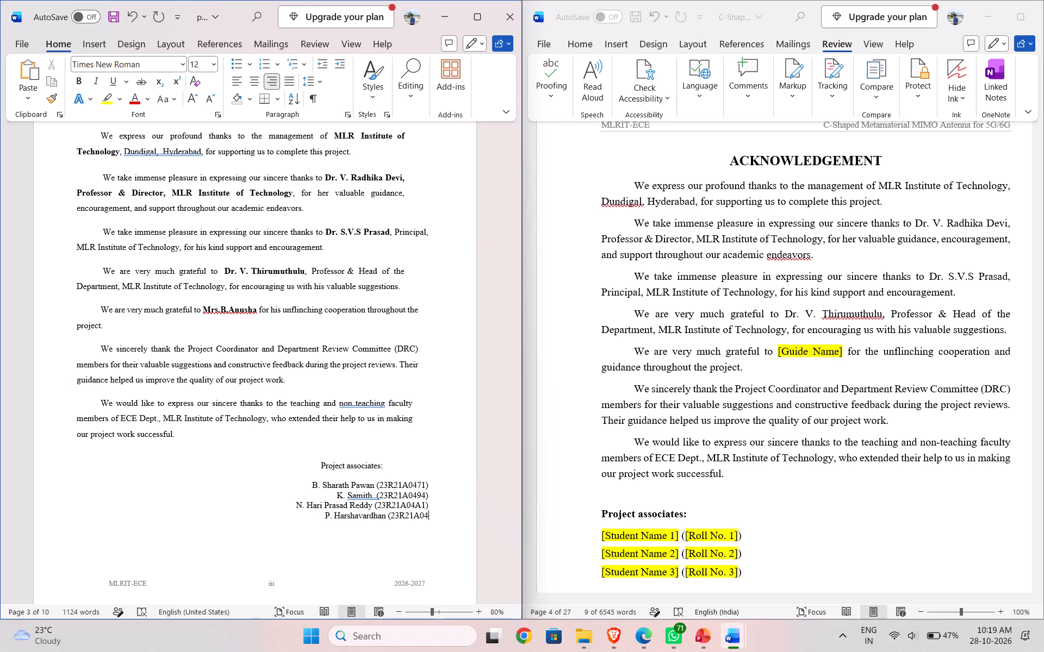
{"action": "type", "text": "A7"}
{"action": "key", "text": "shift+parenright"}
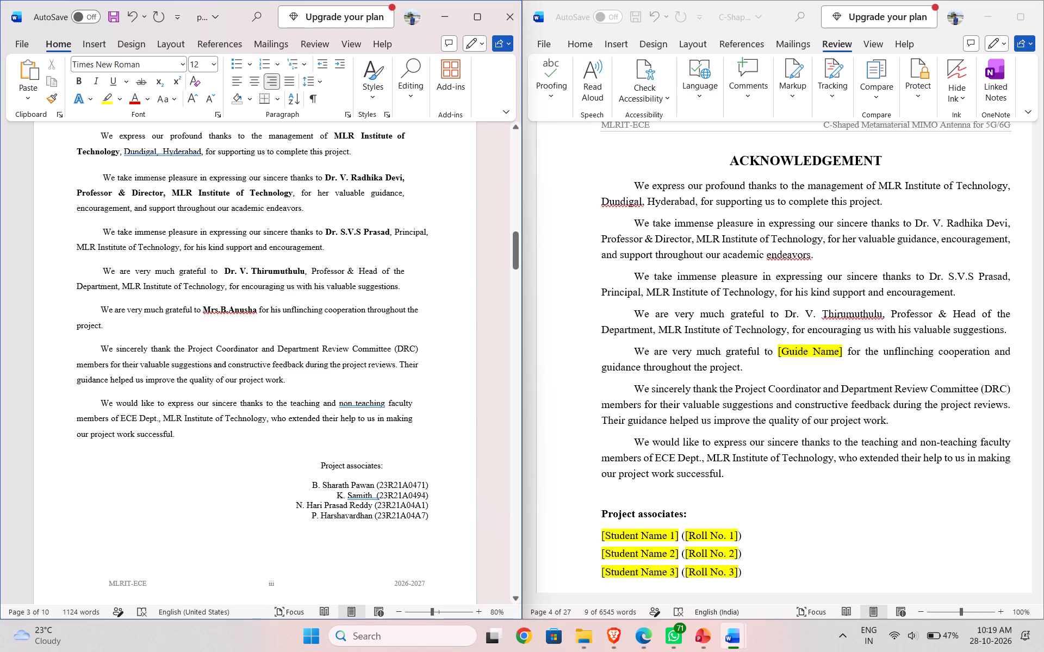
Switch the second project associate's line from right-aligned to centred and pad its front with spaces until it starts level with the first associate's name.
{"action": "scroll", "coordinate": [375, 513], "scroll_direction": "up", "scroll_amount": 1, "text": "ctrl"}
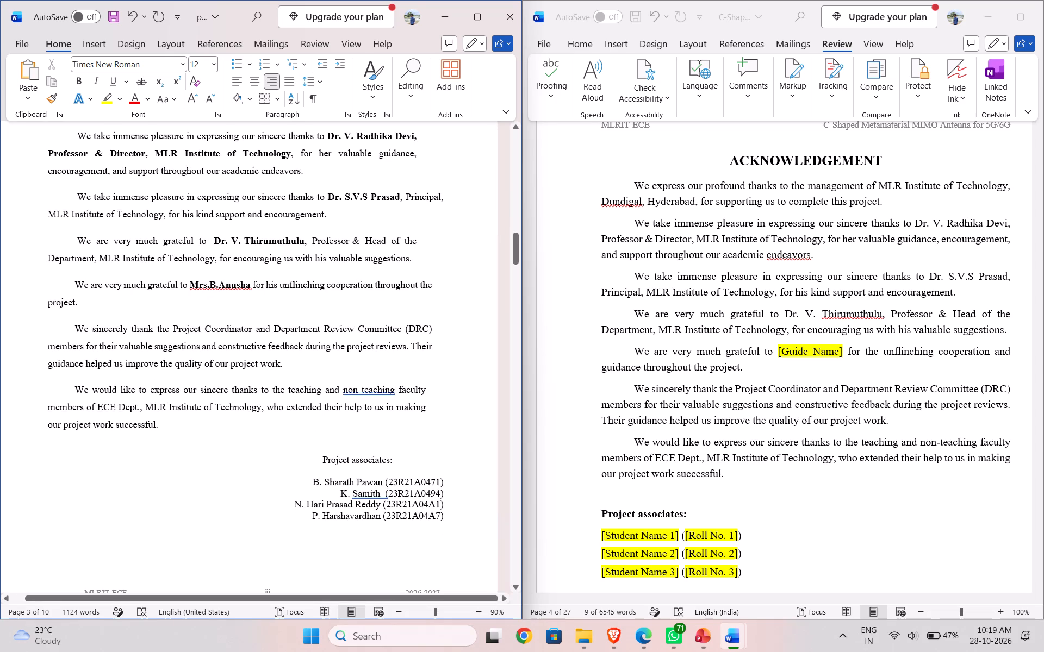
{"action": "scroll", "coordinate": [388, 506], "scroll_direction": "right", "scroll_amount": 1}
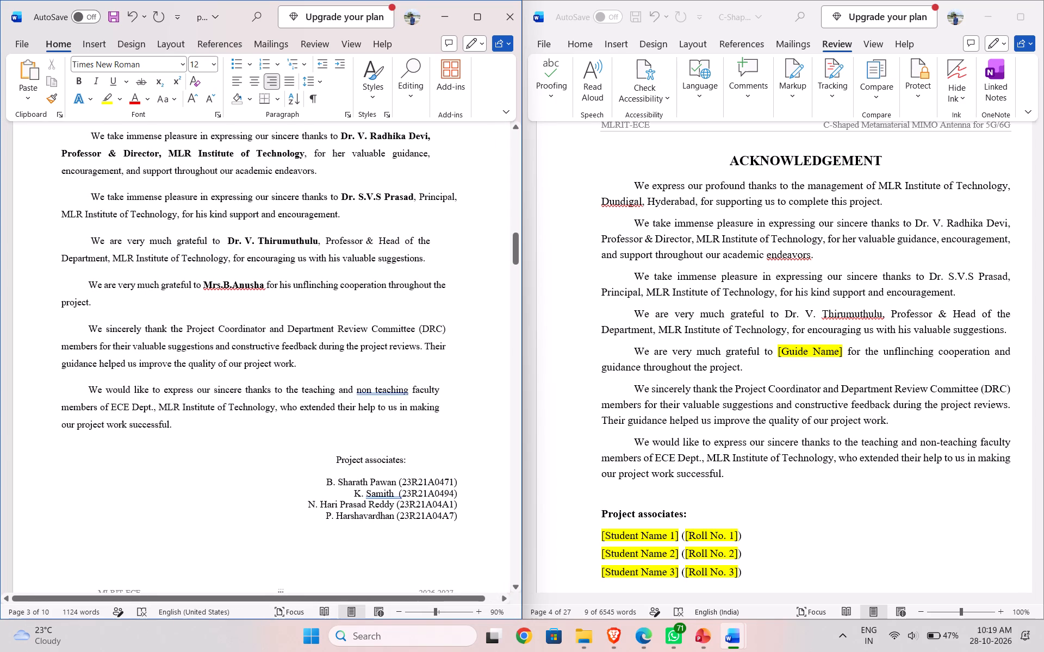
{"action": "scroll", "coordinate": [388, 506], "scroll_direction": "down", "scroll_amount": 1, "text": "ctrl"}
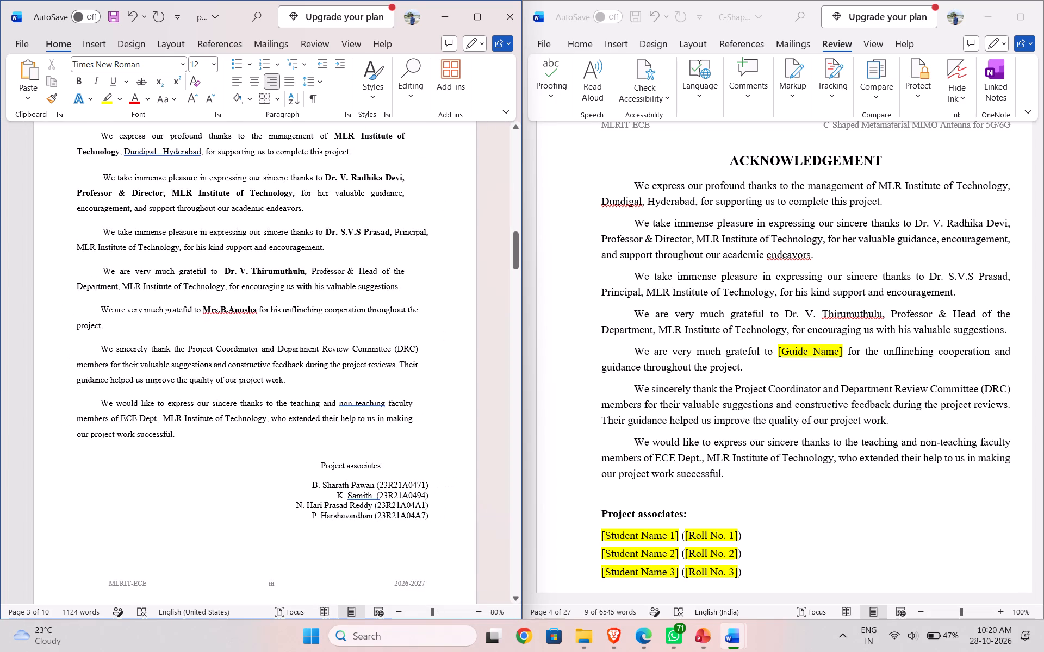
{"action": "scroll", "coordinate": [388, 506], "scroll_direction": "up", "scroll_amount": 1, "text": "ctrl"}
{"action": "scroll", "coordinate": [283, 523], "scroll_direction": "right", "scroll_amount": 1}
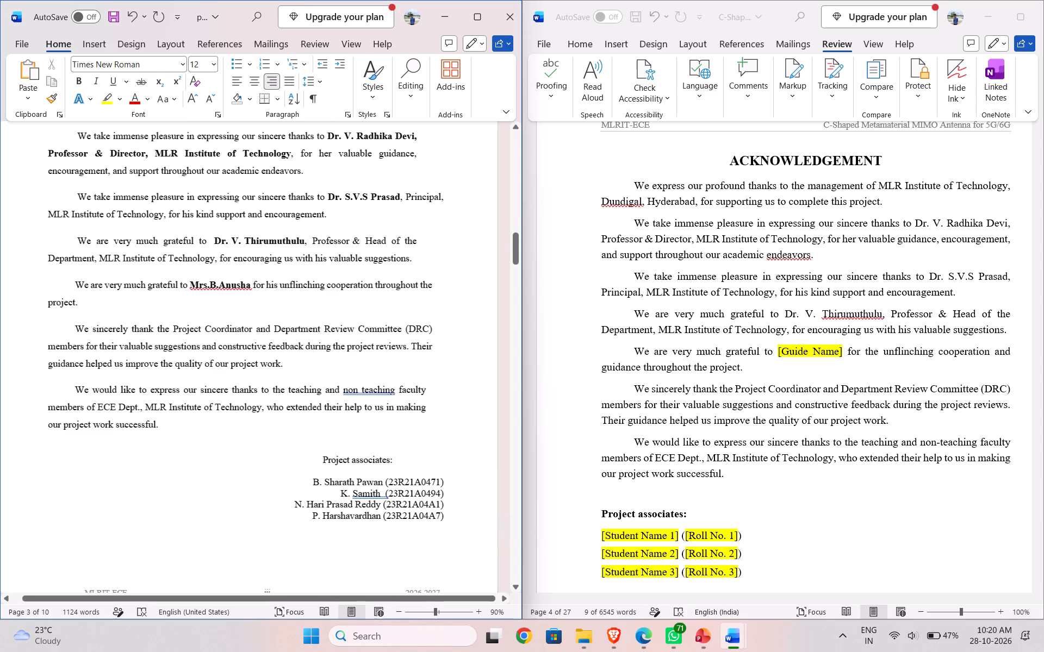
{"action": "scroll", "coordinate": [283, 523], "scroll_direction": "right", "scroll_amount": 2}
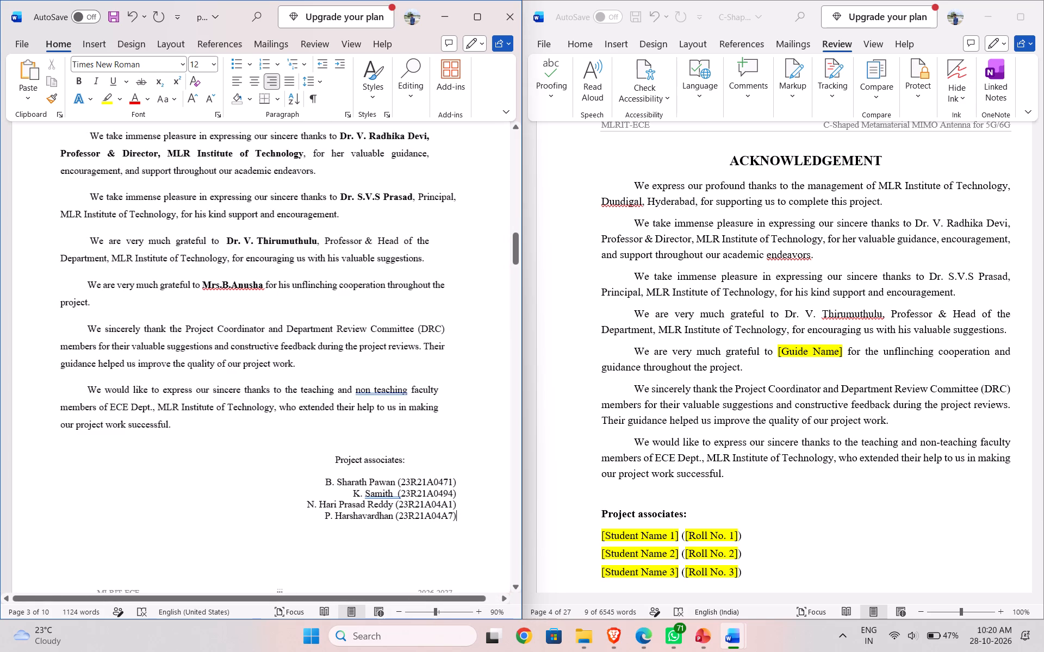
{"action": "scroll", "coordinate": [283, 523], "scroll_direction": "right", "scroll_amount": 1}
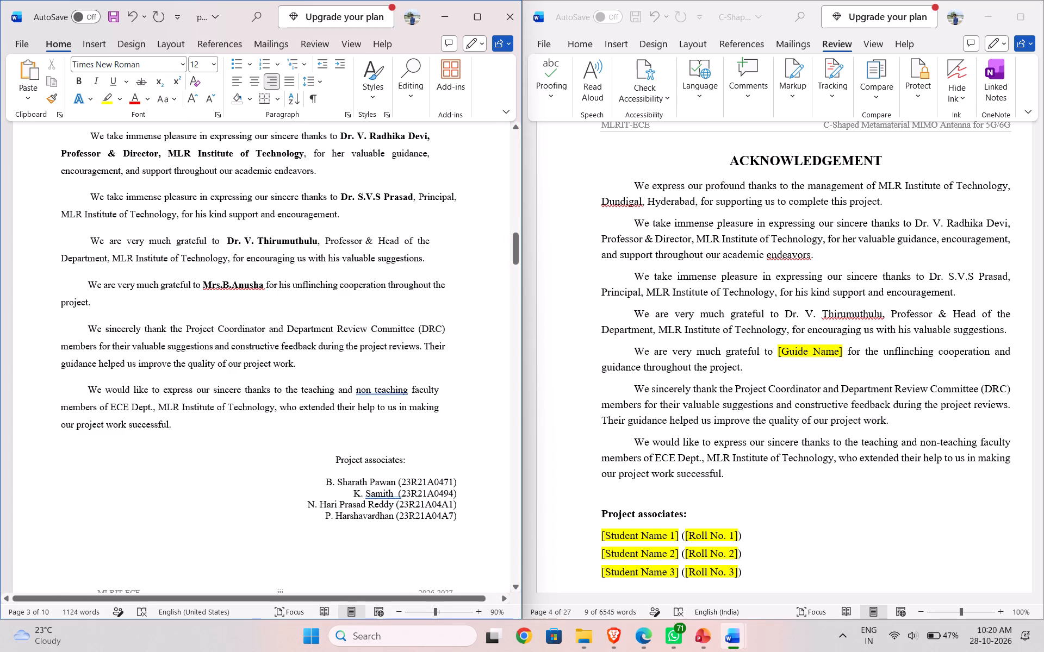
{"action": "left_click", "coordinate": [351, 494]}
{"action": "key", "text": "BackSpace"}
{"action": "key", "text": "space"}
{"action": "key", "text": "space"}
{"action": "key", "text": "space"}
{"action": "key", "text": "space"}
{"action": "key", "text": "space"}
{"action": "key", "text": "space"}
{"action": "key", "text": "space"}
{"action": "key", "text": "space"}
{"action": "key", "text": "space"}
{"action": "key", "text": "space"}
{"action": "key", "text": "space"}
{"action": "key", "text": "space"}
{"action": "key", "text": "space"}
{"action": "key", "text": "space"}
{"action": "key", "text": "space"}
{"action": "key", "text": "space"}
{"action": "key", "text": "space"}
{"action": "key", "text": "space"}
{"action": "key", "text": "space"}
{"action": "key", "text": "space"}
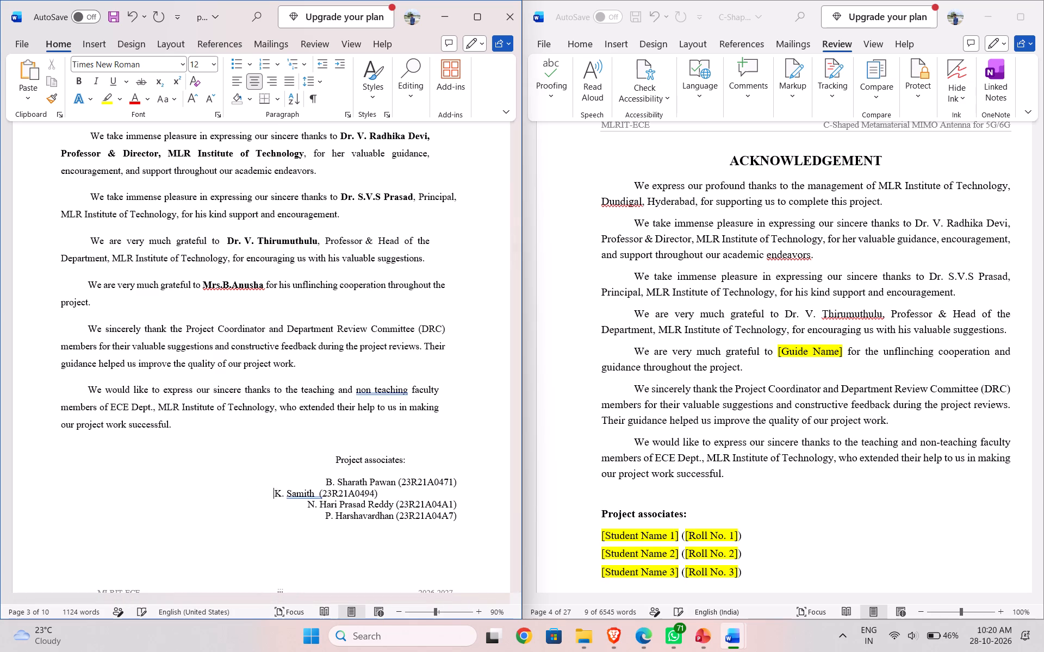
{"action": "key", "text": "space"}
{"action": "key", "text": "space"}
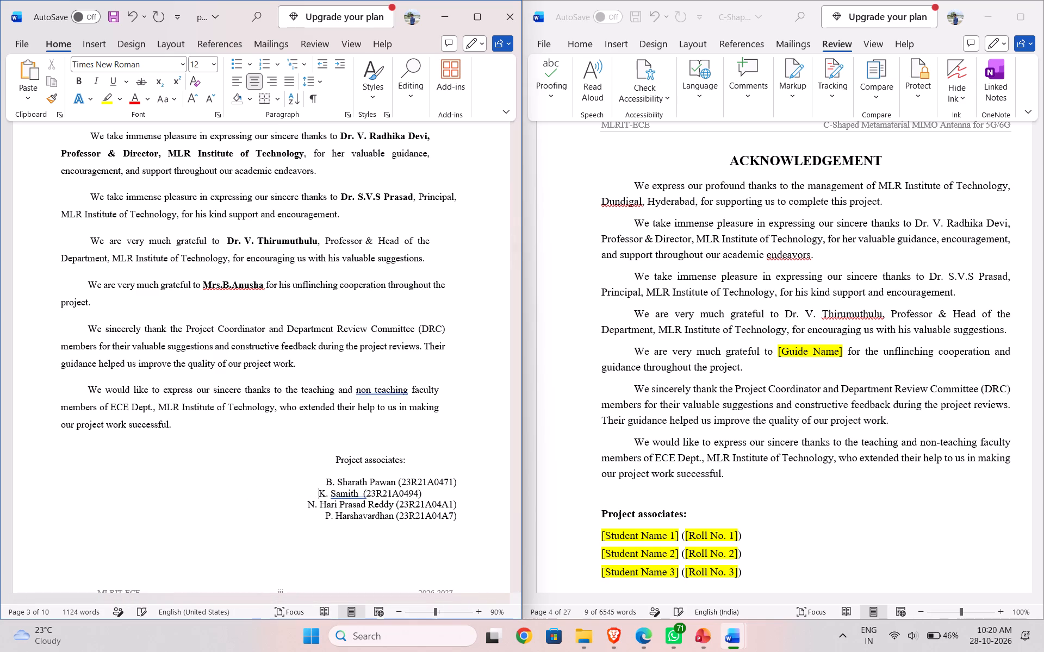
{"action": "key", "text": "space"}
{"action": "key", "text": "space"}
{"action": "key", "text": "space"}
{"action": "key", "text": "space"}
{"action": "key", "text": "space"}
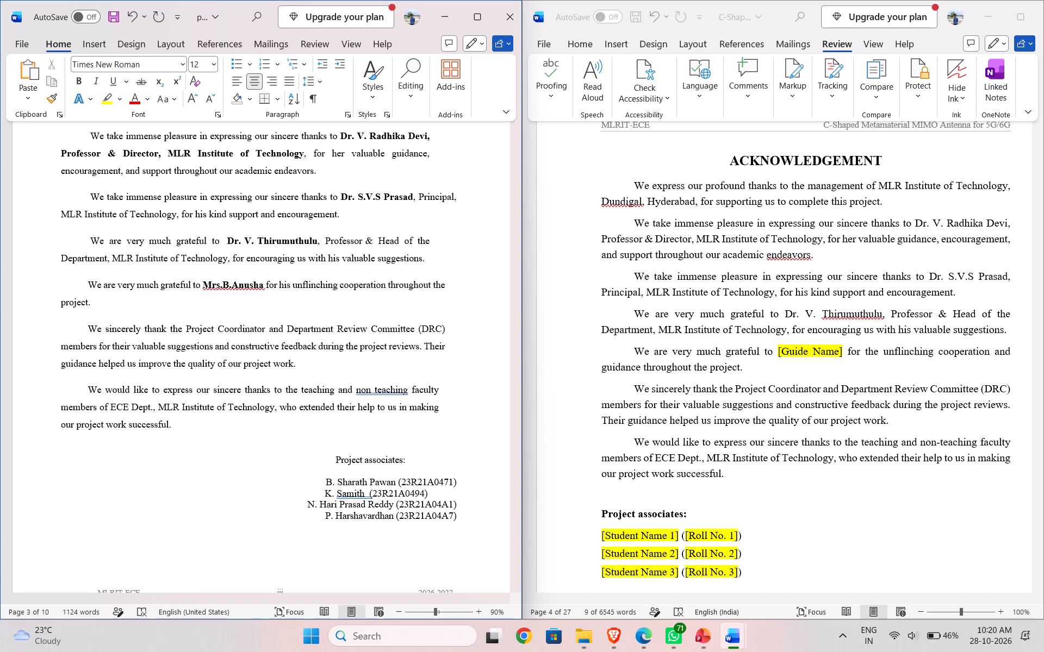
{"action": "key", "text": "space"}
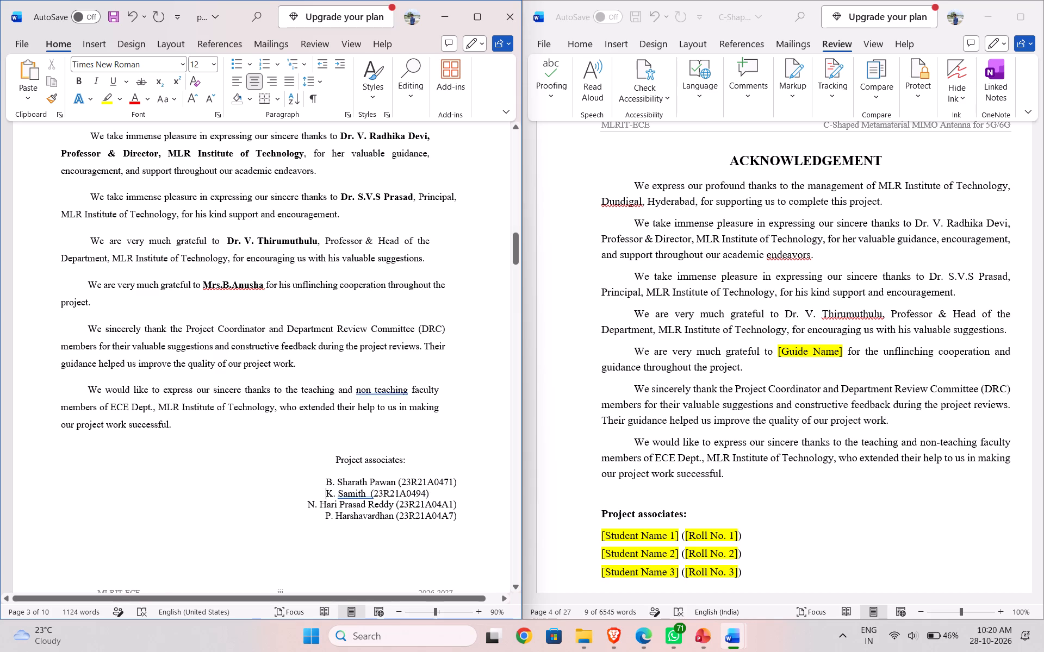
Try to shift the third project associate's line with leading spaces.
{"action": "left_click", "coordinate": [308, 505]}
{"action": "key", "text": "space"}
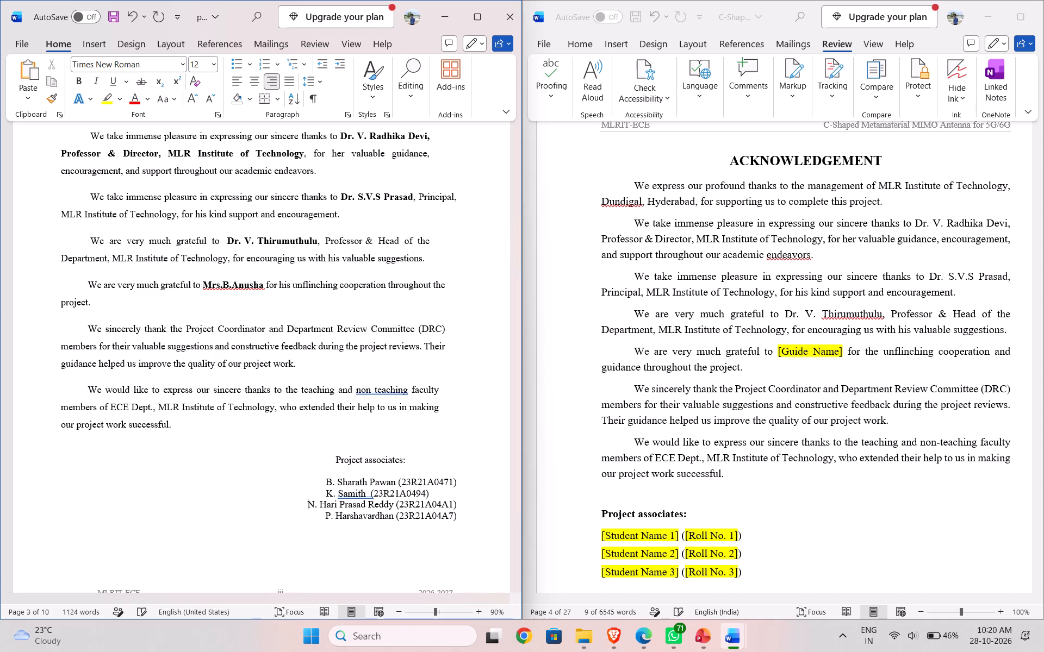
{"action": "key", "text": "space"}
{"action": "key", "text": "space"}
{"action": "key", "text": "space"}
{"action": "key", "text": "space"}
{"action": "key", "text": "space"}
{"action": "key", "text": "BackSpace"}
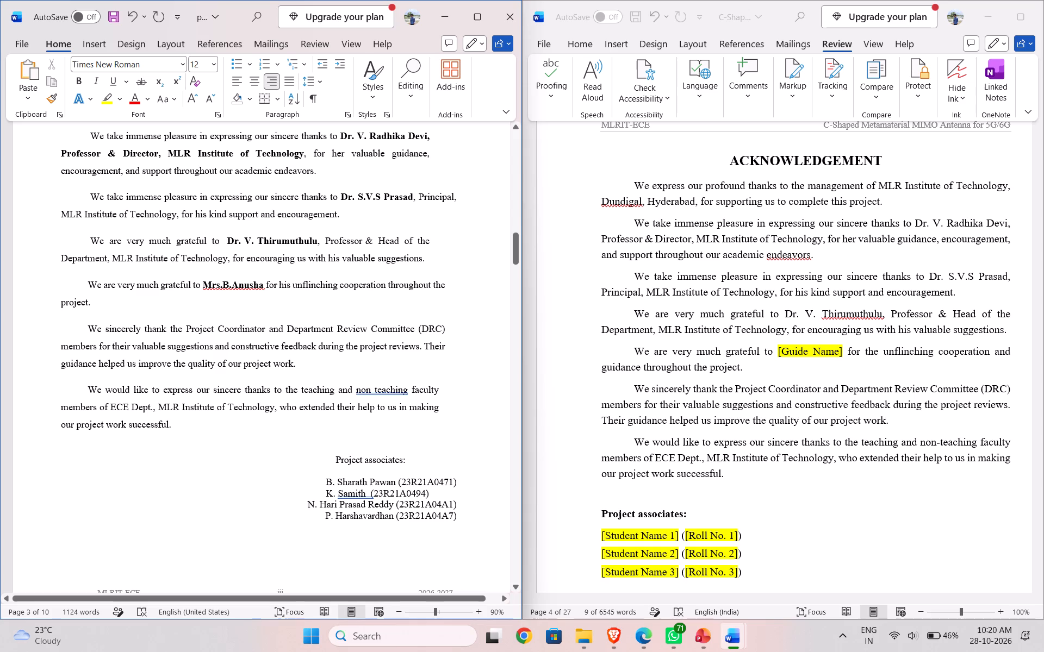
Centre the first project associate's line and pad its front with spaces until it starts level with the third associate's name.
{"action": "left_click", "coordinate": [326, 483]}
{"action": "key", "text": "BackSpace"}
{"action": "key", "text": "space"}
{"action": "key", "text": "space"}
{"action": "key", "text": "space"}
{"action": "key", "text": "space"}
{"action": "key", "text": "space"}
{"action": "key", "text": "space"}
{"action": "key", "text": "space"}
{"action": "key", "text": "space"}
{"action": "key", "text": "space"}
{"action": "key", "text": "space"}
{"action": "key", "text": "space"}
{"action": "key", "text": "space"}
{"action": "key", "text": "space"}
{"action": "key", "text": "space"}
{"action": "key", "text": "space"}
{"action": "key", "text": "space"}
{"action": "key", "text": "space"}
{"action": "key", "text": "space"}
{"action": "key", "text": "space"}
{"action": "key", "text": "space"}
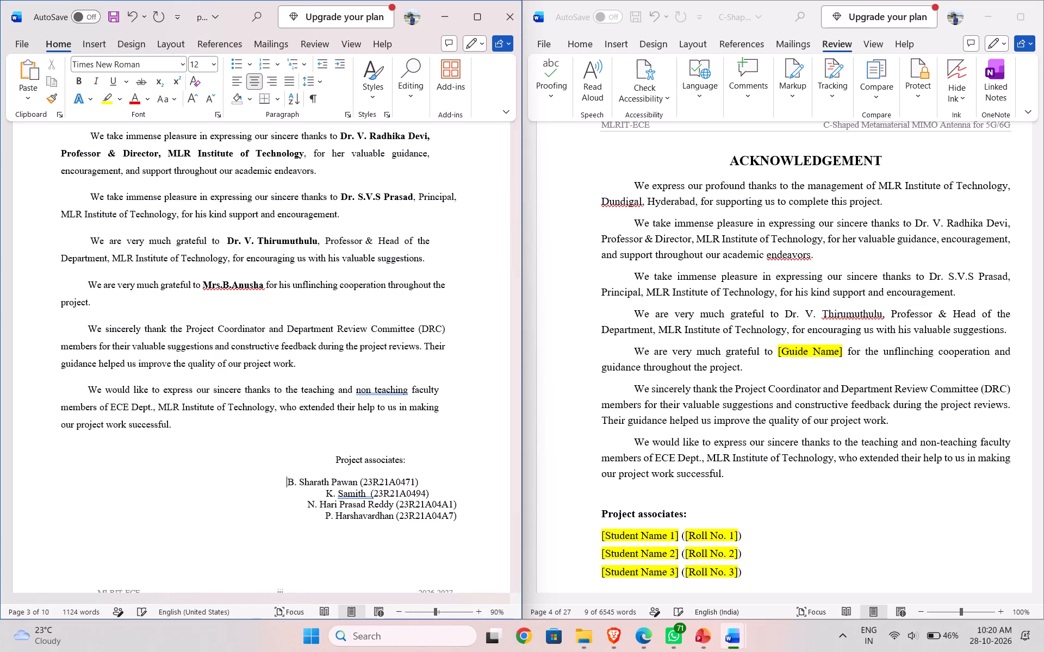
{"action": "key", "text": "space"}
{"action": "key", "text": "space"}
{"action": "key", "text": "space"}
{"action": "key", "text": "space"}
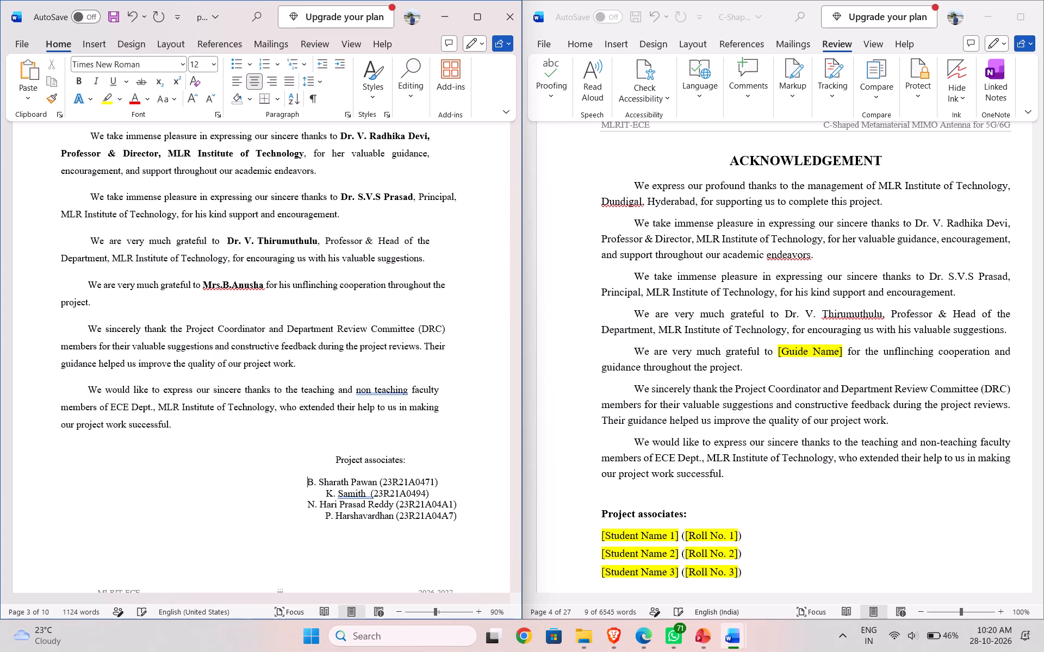
Remove leading spaces from the second project associate's line until it starts level with the first and third names.
{"action": "left_click", "coordinate": [326, 494]}
{"action": "key", "text": "BackSpace"}
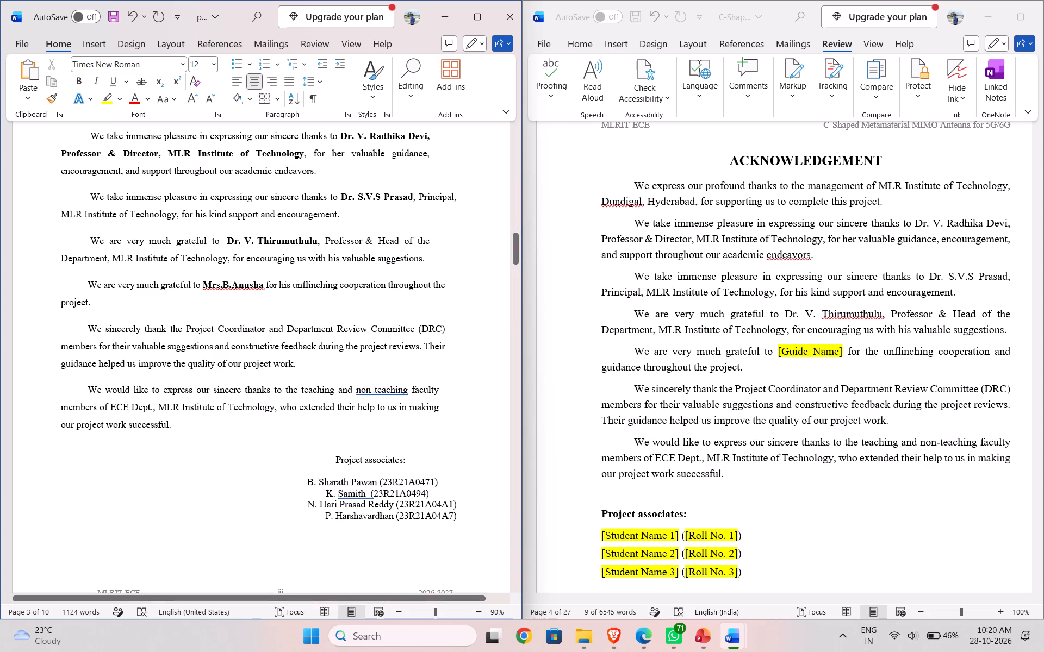
{"action": "key", "text": "BackSpace"}
{"action": "key", "text": "BackSpace"}
{"action": "key", "text": "BackSpace"}
{"action": "key", "text": "BackSpace"}
{"action": "key", "text": "BackSpace"}
{"action": "key", "text": "BackSpace"}
{"action": "key", "text": "BackSpace"}
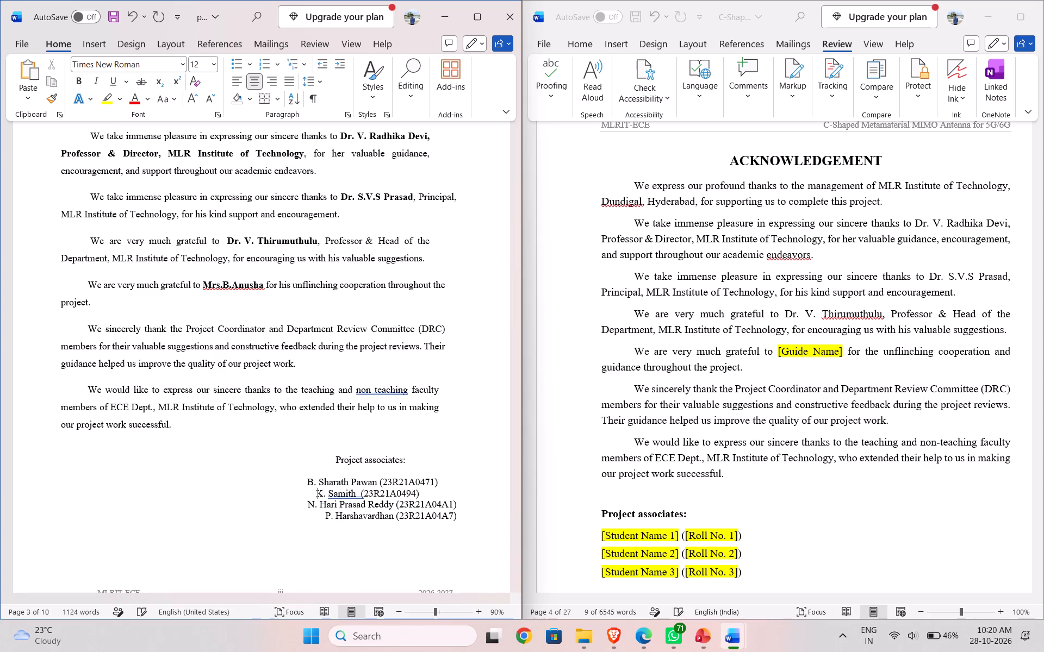
{"action": "key", "text": "BackSpace"}
{"action": "key", "text": "BackSpace"}
{"action": "key", "text": "BackSpace"}
{"action": "key", "text": "BackSpace"}
{"action": "key", "text": "BackSpace"}
{"action": "key", "text": "BackSpace"}
{"action": "key", "text": "BackSpace"}
Remove the space in front of the "Project associates:" heading until it starts level with the student names below.
{"action": "left_click", "coordinate": [335, 462]}
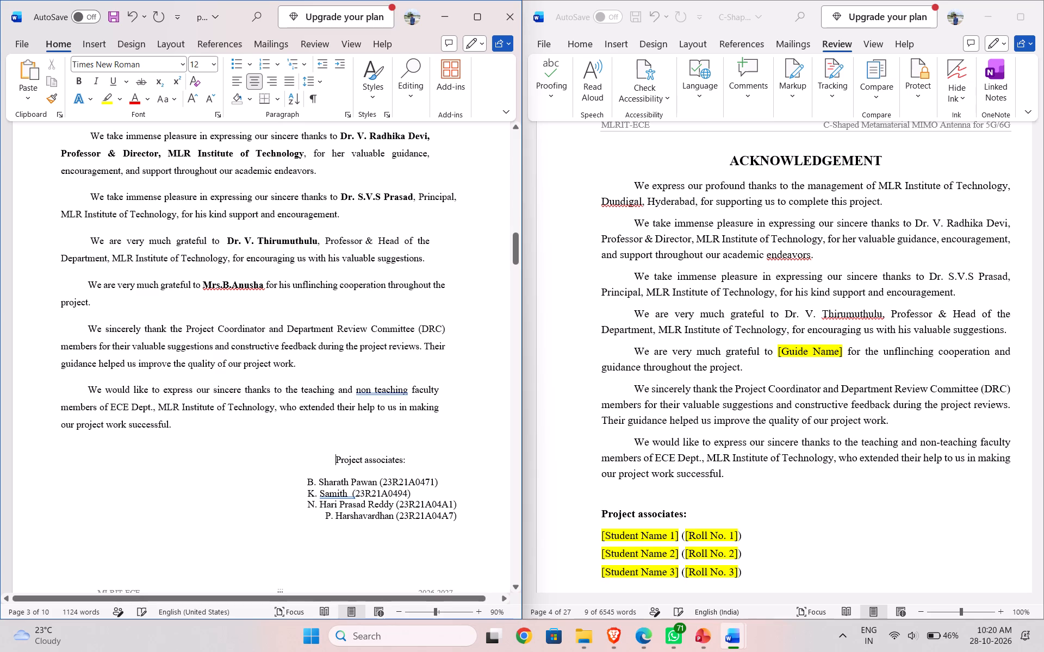
{"action": "key", "text": "BackSpace"}
{"action": "key", "text": "BackSpace"}
{"action": "key", "text": "BackSpace"}
{"action": "key", "text": "BackSpace"}
{"action": "key", "text": "BackSpace"}
{"action": "key", "text": "BackSpace"}
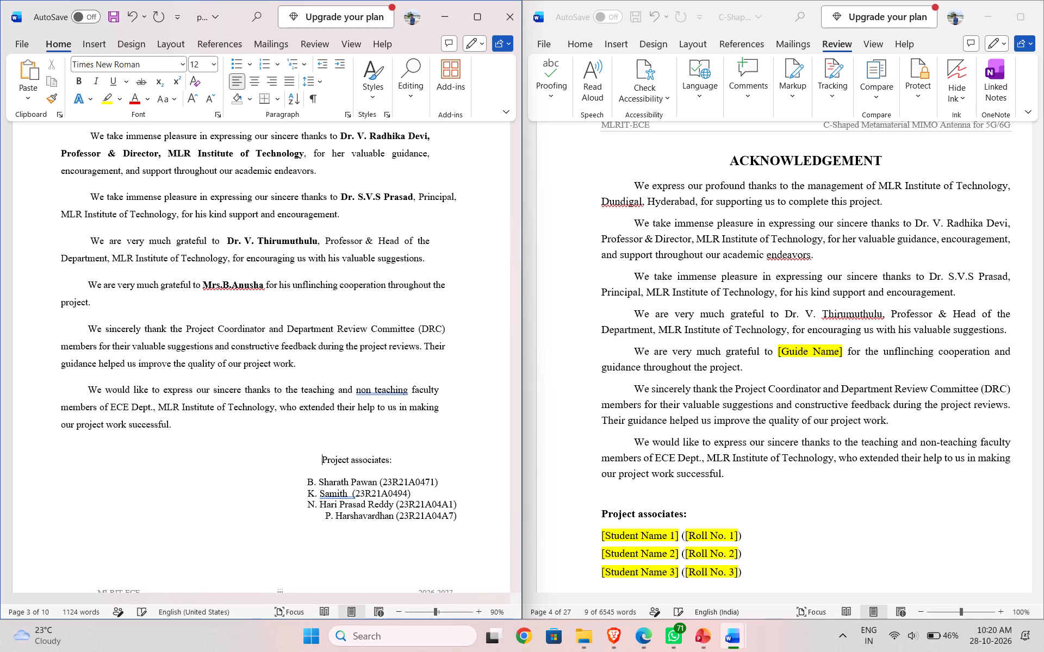
{"action": "key", "text": "BackSpace"}
{"action": "key", "text": "BackSpace"}
{"action": "key", "text": "BackSpace"}
{"action": "key", "text": "BackSpace"}
{"action": "key", "text": "BackSpace"}
{"action": "key", "text": "BackSpace"}
Centre the fourth project associate's line and pad its front with spaces until it starts level with the three names above.
{"action": "left_click", "coordinate": [326, 513]}
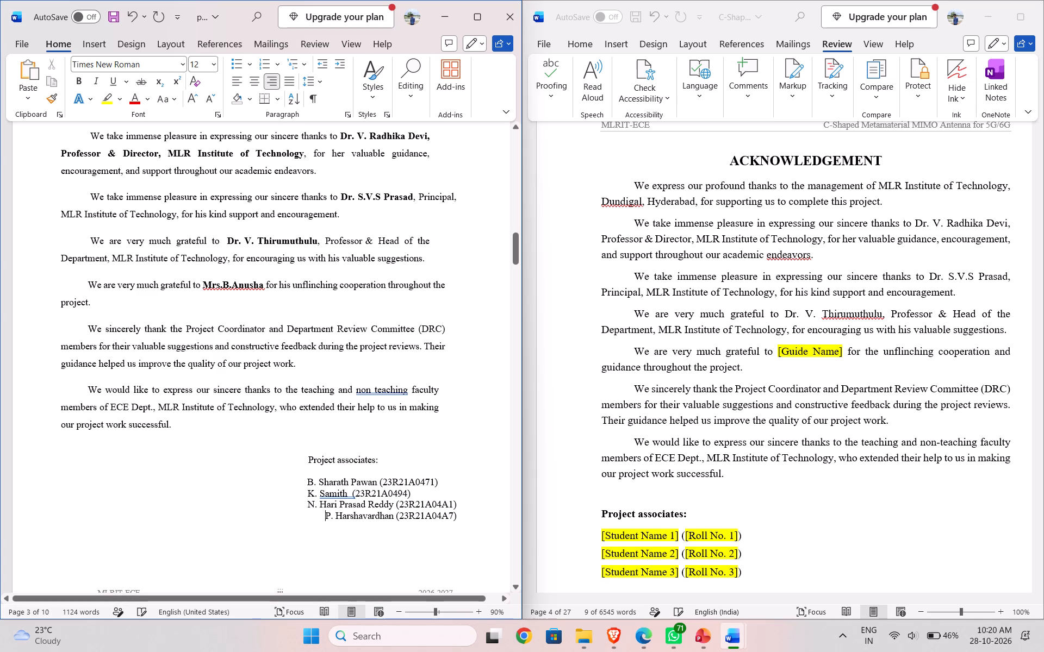
{"action": "key", "text": "BackSpace"}
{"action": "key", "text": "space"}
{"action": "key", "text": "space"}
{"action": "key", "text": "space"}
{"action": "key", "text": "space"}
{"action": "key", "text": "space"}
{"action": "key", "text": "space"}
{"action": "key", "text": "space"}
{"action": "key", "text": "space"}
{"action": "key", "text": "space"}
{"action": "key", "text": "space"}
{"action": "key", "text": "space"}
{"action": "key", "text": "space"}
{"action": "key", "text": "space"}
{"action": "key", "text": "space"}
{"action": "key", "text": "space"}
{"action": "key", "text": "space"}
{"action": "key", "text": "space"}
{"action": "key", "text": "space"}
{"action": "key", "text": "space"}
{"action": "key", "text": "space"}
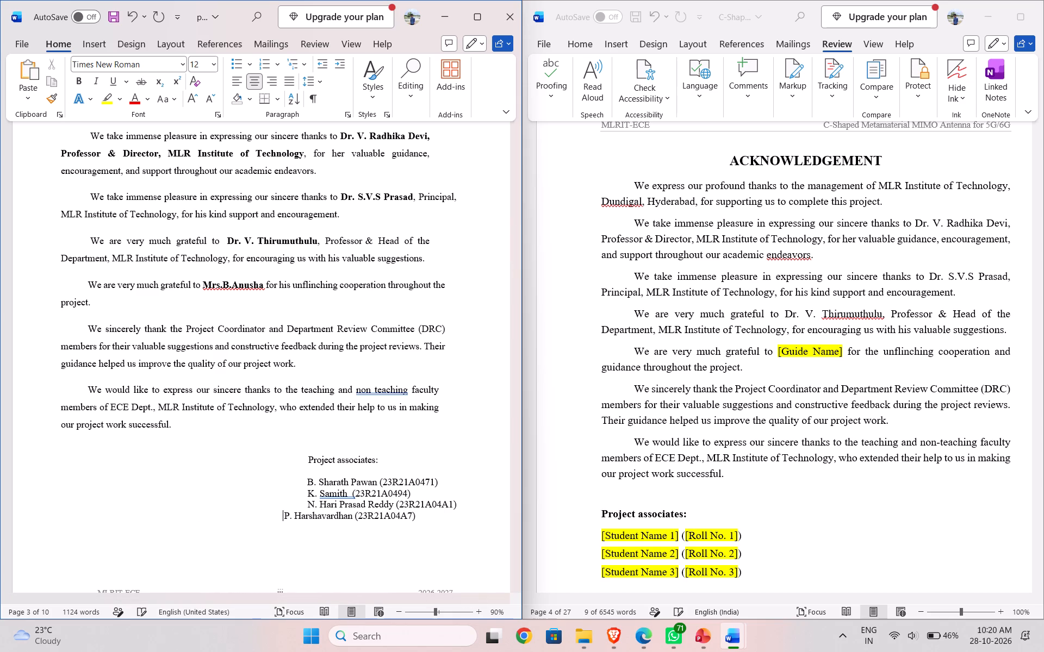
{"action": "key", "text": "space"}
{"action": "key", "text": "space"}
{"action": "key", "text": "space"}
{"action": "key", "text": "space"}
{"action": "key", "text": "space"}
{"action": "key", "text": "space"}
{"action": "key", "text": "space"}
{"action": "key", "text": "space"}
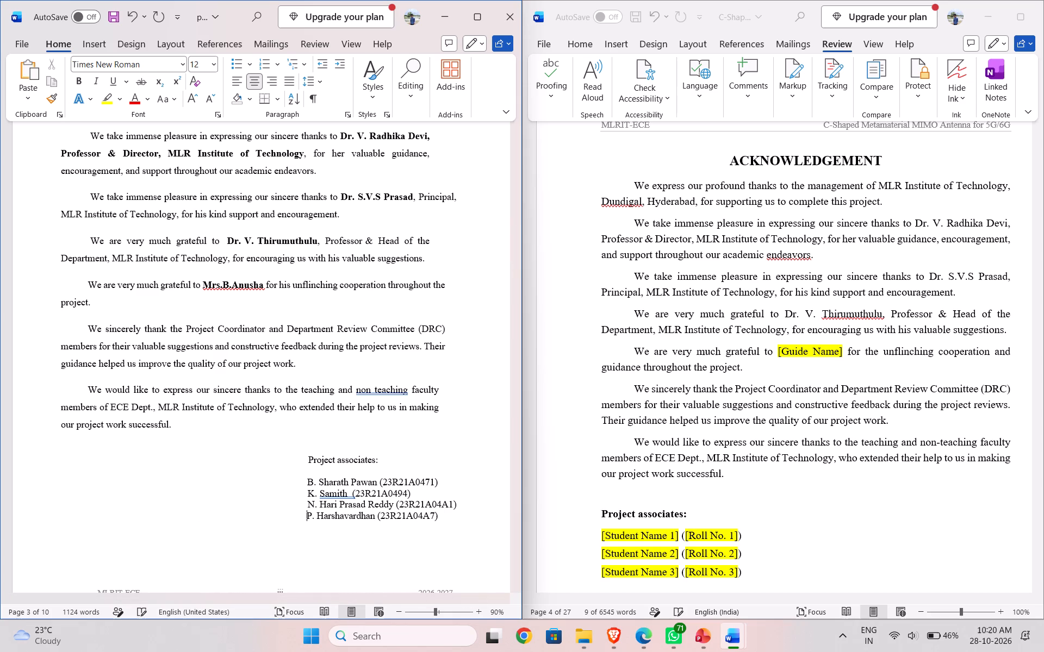
Widen the gap between the first project associate's name and roll number with four extra spaces.
{"action": "left_click", "coordinate": [379, 482]}
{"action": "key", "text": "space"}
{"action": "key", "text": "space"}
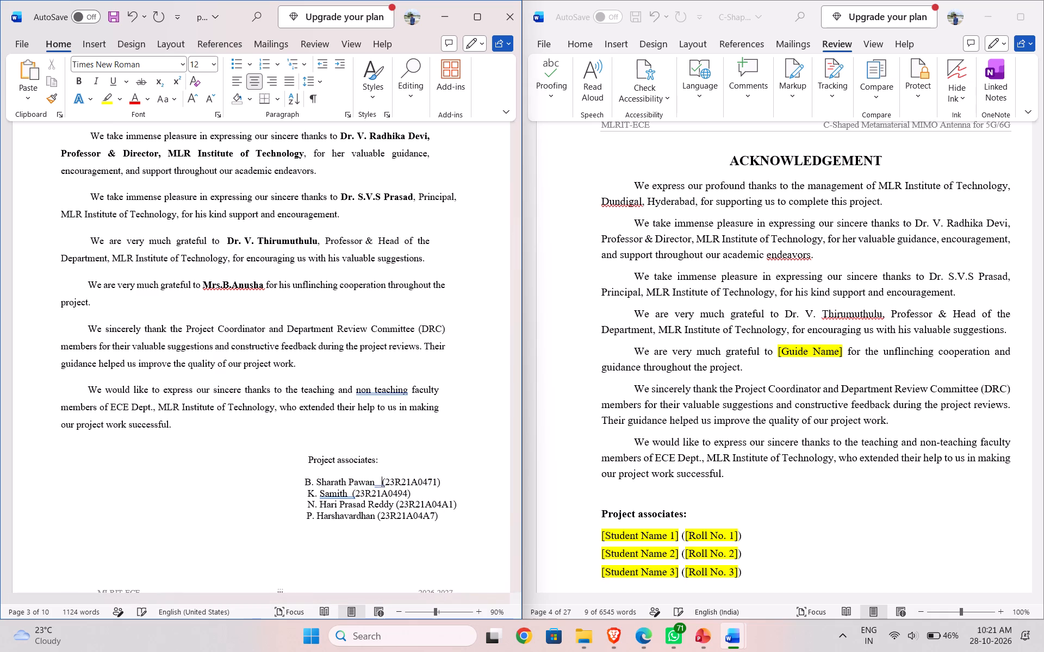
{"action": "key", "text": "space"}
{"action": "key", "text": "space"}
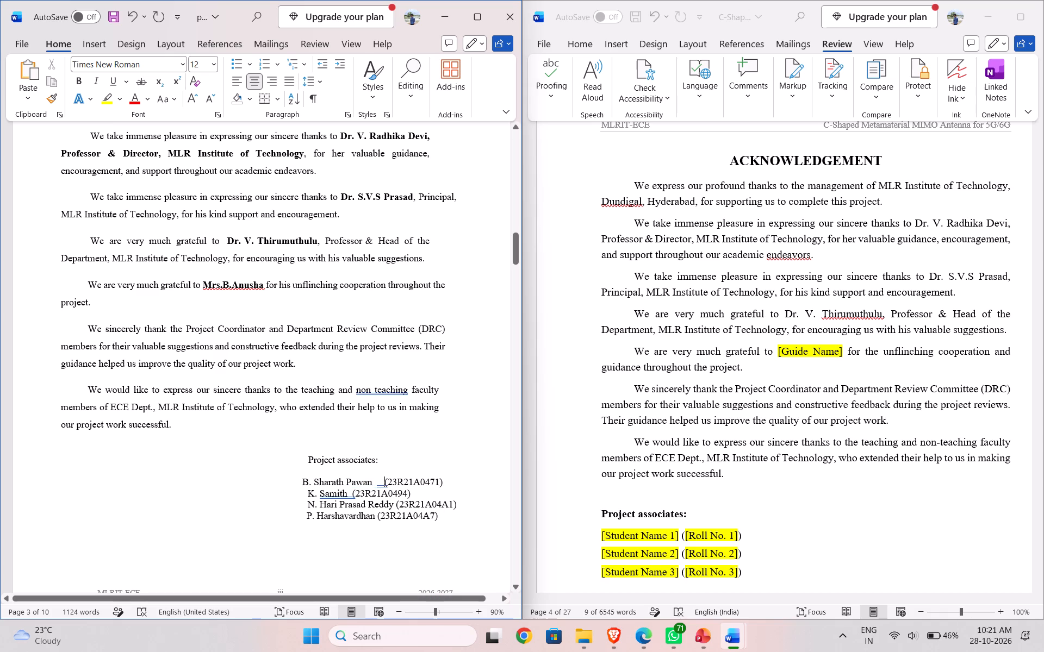
Widen the gap between the second project associate's name and roll number with 14 extra spaces.
{"action": "left_click", "coordinate": [350, 493]}
{"action": "left_click", "coordinate": [353, 495]}
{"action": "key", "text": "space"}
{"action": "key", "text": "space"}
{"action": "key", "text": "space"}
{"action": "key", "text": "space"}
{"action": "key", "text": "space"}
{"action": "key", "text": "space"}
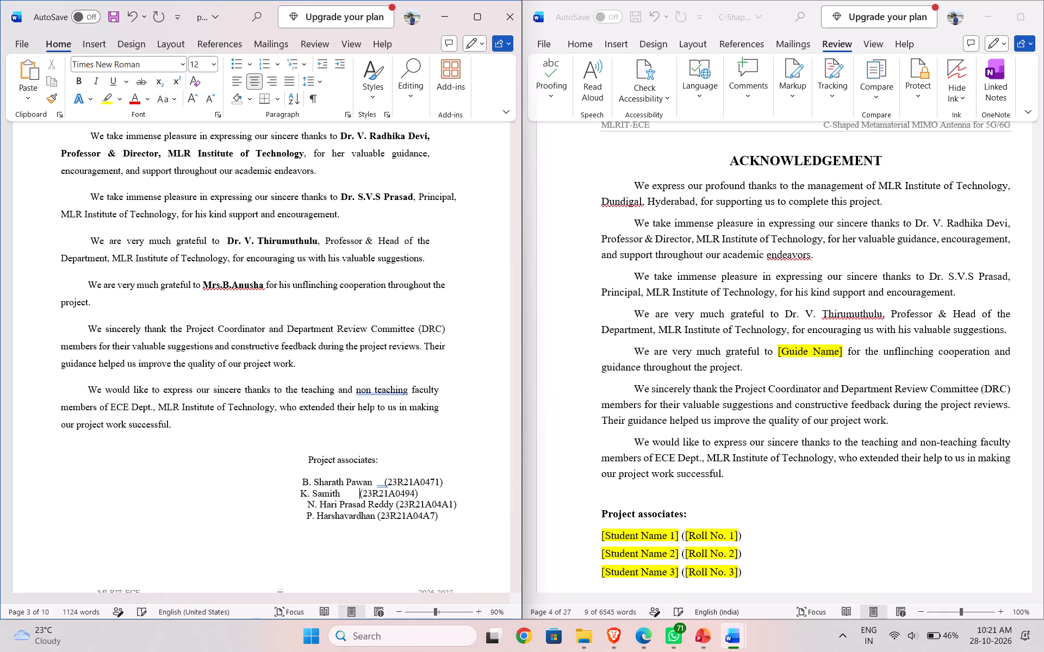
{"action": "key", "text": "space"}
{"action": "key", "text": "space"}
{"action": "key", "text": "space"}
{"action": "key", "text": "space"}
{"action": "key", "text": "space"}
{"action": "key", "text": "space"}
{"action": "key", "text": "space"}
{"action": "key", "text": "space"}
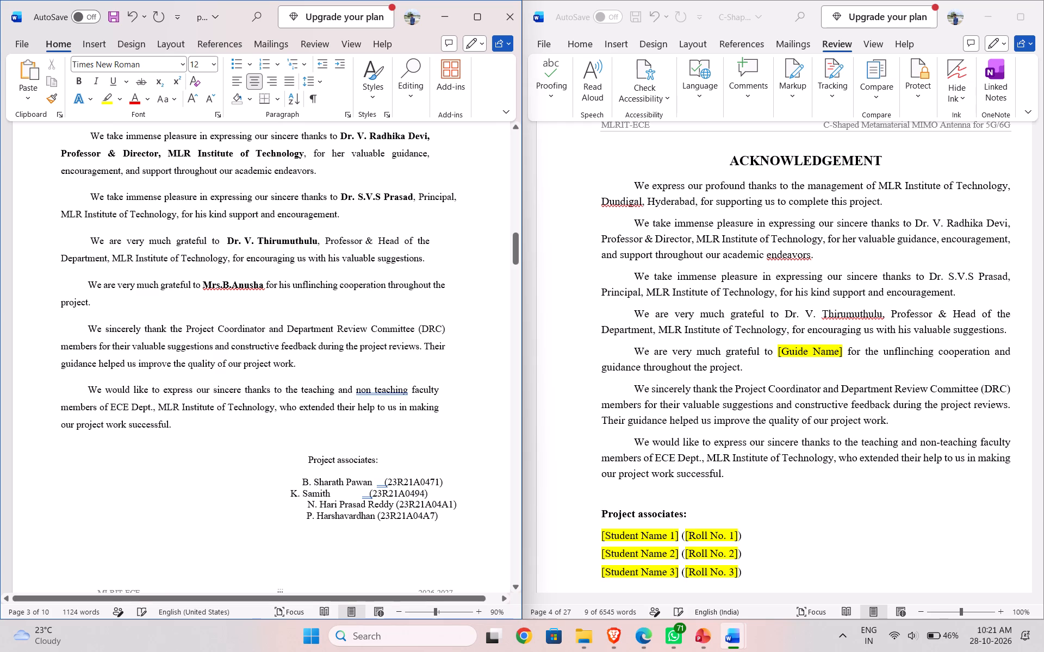
Pad the front of the second project associate's line with ten spaces until it starts level with the first name.
{"action": "left_click", "coordinate": [289, 492]}
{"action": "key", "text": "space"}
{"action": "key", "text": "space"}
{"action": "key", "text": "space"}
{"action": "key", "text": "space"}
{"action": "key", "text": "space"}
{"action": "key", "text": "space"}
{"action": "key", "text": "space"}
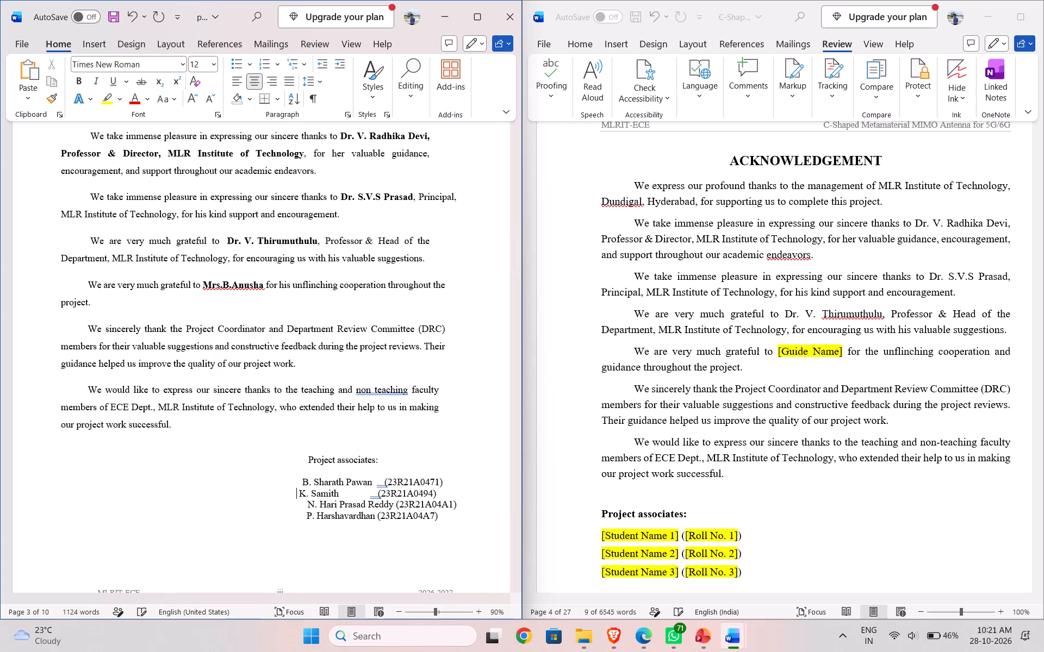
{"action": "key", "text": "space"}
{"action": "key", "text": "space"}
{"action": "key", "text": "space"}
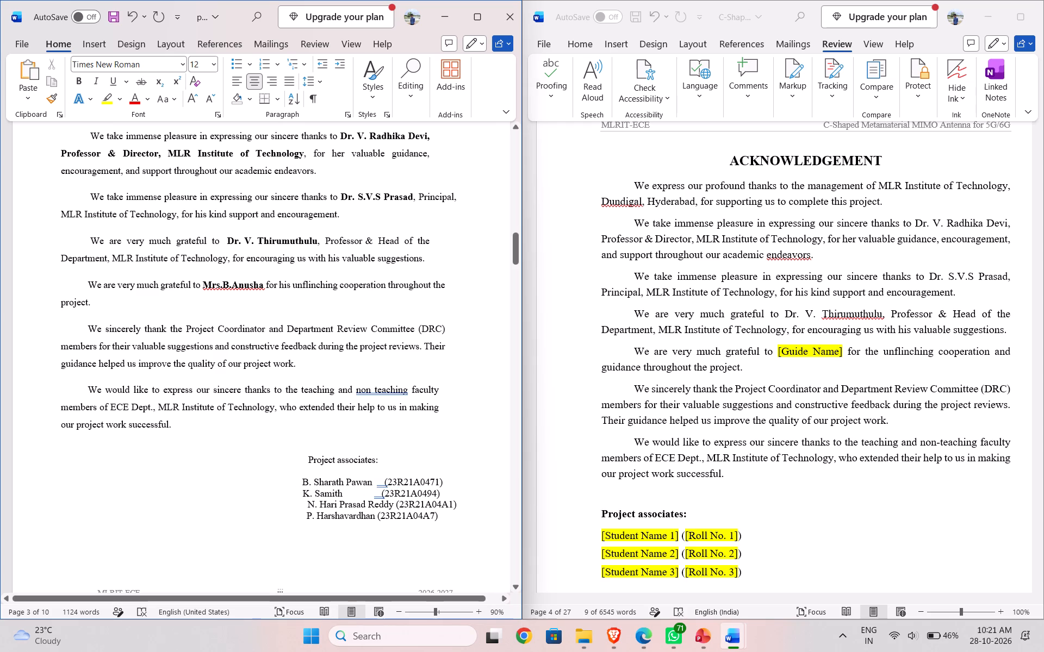
Remove one space before the first project associate's roll number and one from the front of that line.
{"action": "left_click", "coordinate": [385, 482]}
{"action": "key", "text": "BackSpace"}
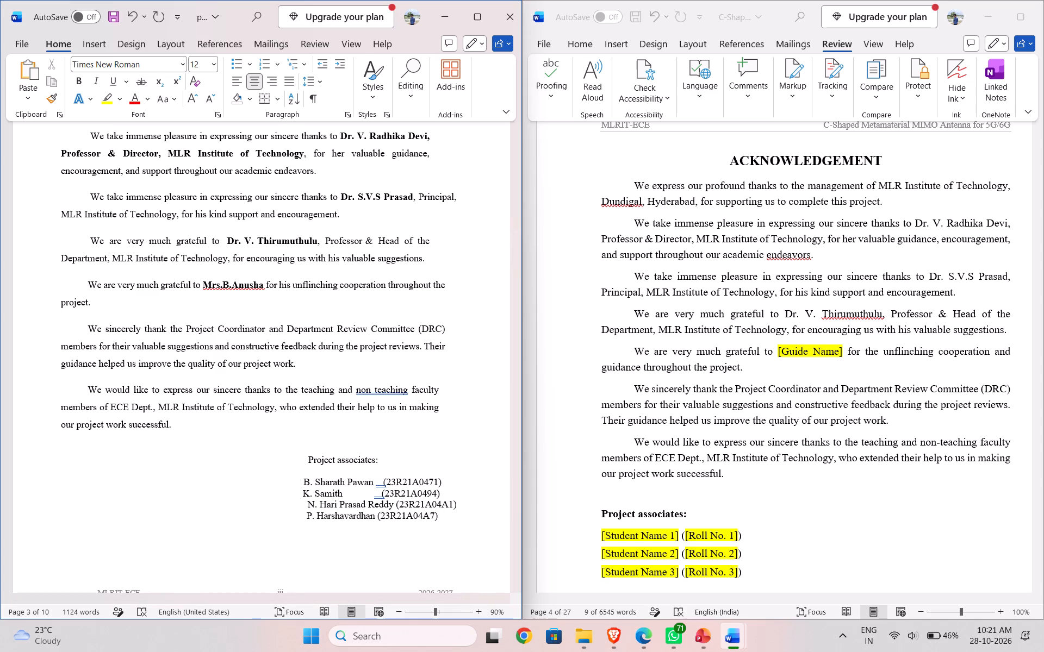
{"action": "left_click", "coordinate": [303, 482]}
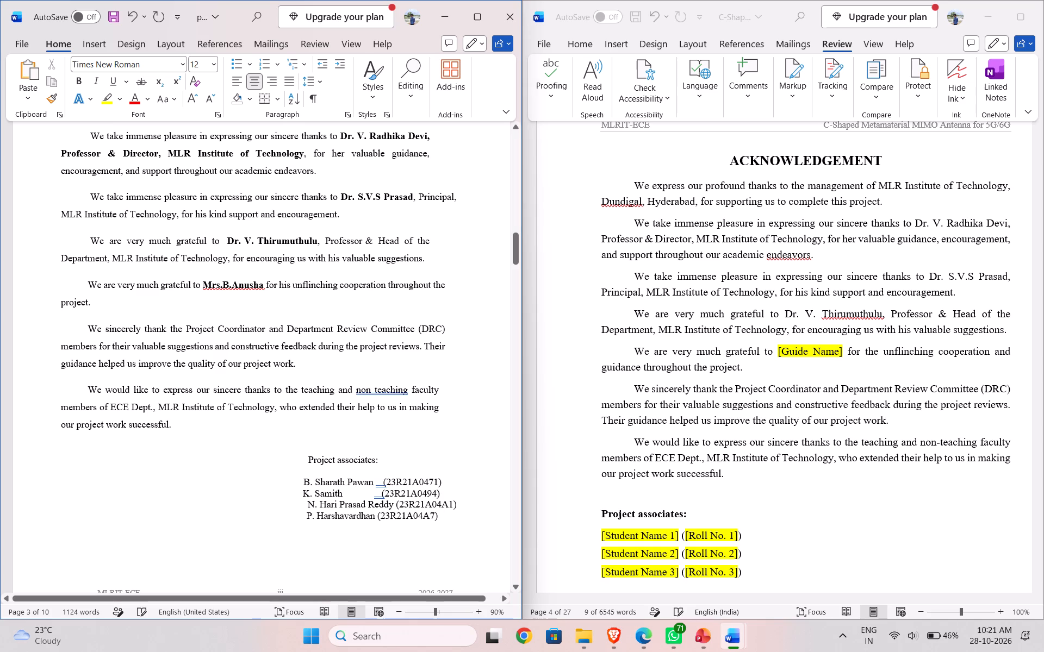
{"action": "key", "text": "BackSpace"}
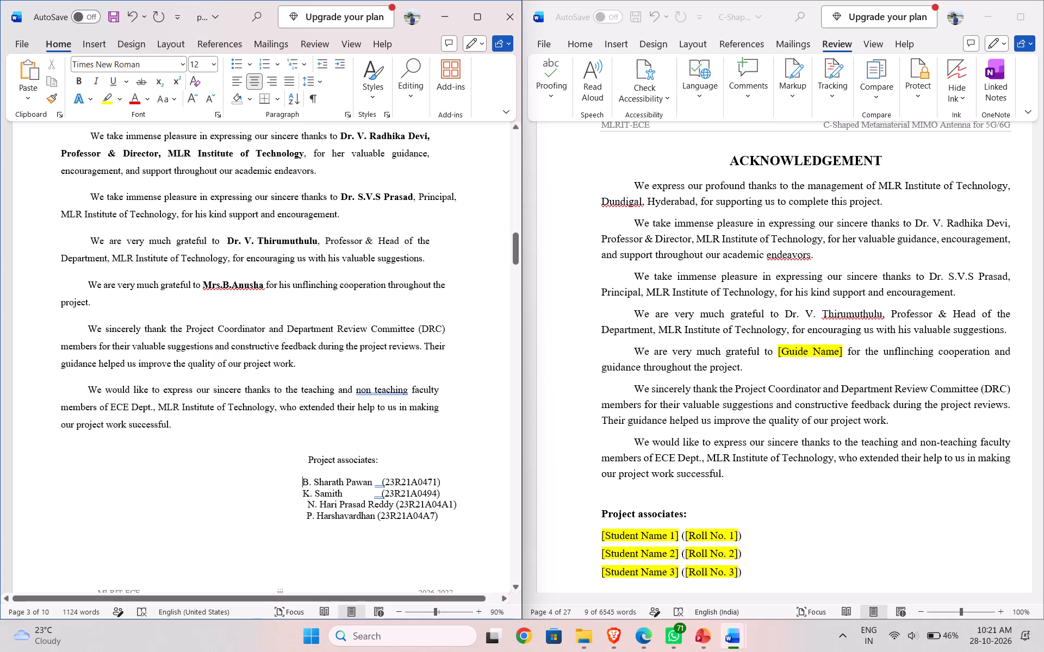
Widen the gap between the third project associate's name and roll number with three extra spaces.
{"action": "left_click", "coordinate": [394, 503]}
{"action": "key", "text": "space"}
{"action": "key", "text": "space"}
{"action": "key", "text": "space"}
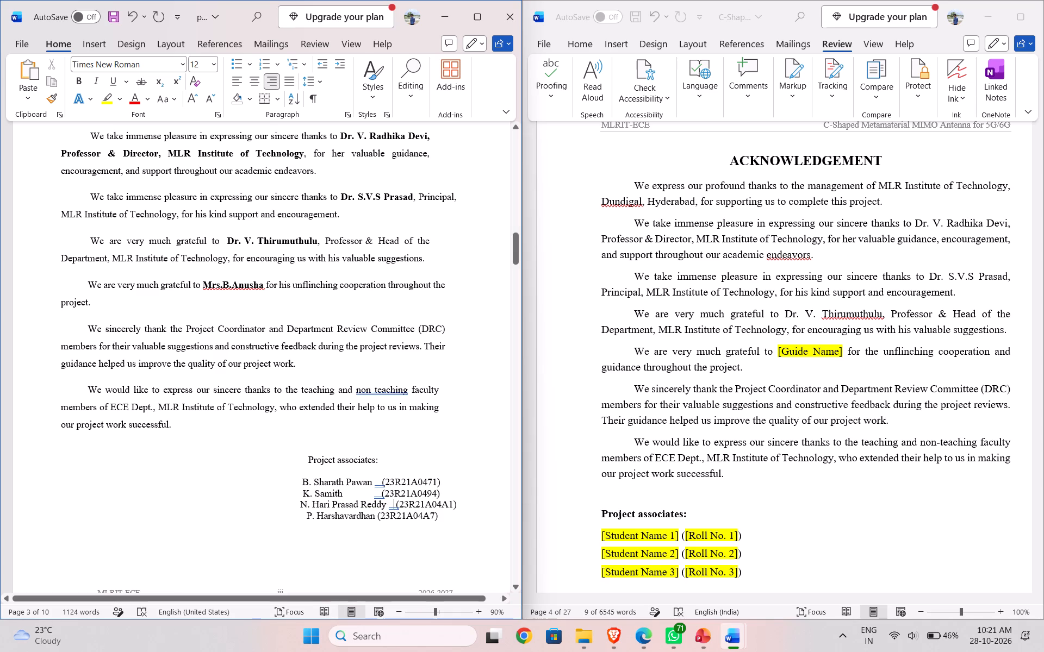
Widen the gap between the first project associate's name and roll number with four extra spaces.
{"action": "left_click", "coordinate": [383, 484]}
{"action": "left_click", "coordinate": [383, 484]}
{"action": "key", "text": "Left"}
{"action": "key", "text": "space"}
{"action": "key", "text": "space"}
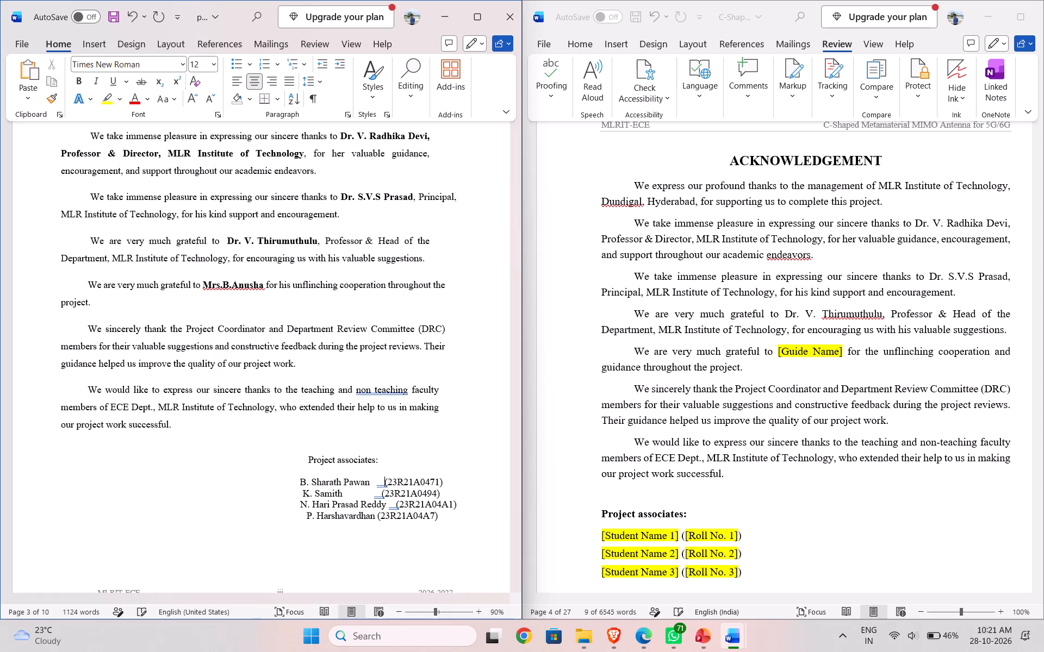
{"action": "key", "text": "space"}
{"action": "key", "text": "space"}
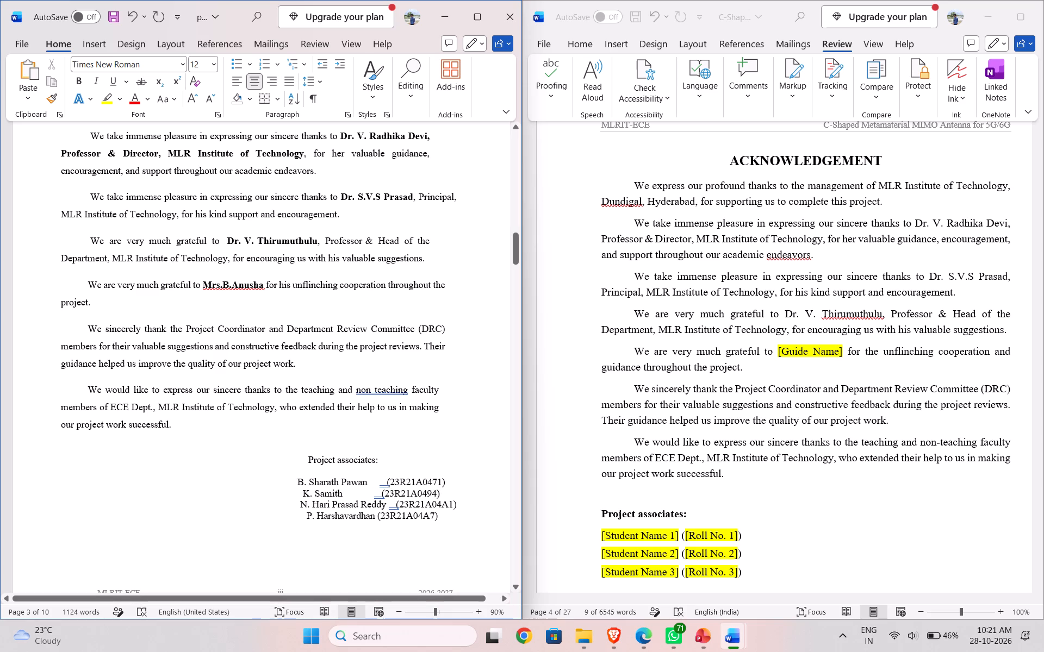
Add four spaces before the second project associate's roll number so it lines up with the first roll number.
{"action": "left_click", "coordinate": [381, 494]}
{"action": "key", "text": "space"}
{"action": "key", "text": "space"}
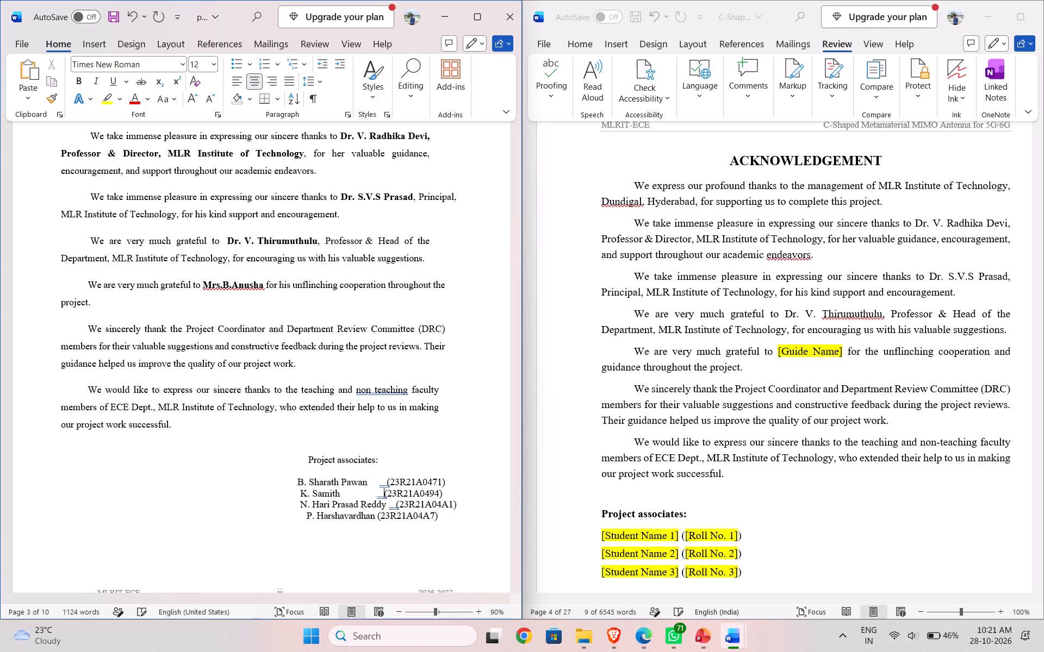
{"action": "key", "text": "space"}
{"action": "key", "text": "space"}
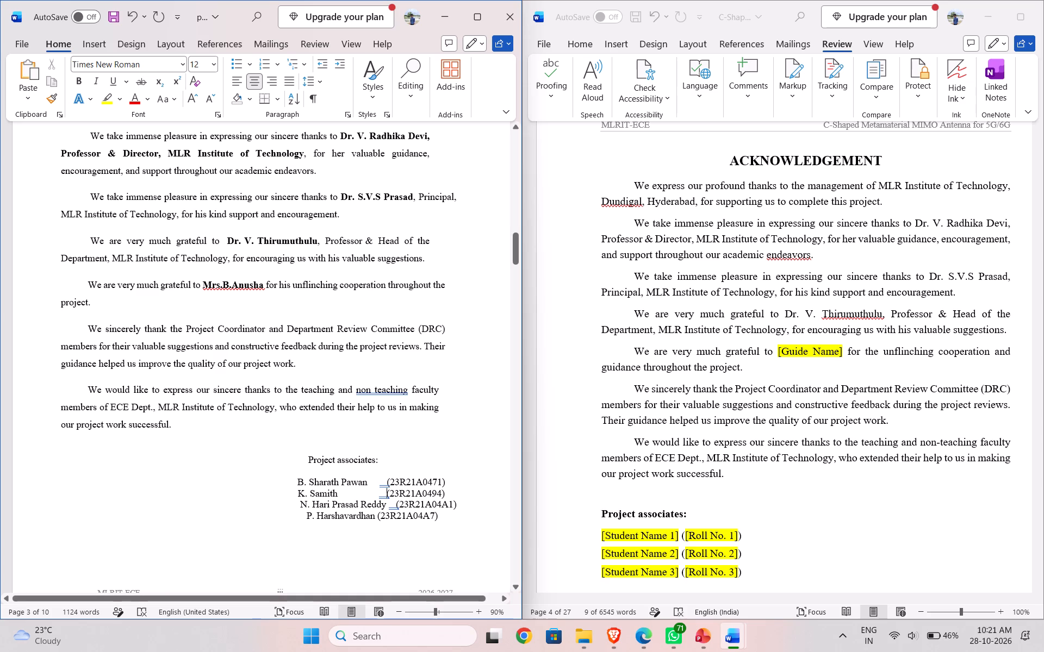
Reset the third project associate's line to left alignment and pad its front with spaces until it starts about level with the names above.
{"action": "left_click", "coordinate": [299, 505]}
{"action": "key", "text": "BackSpace"}
{"action": "key", "text": "BackSpace"}
{"action": "key", "text": "BackSpace"}
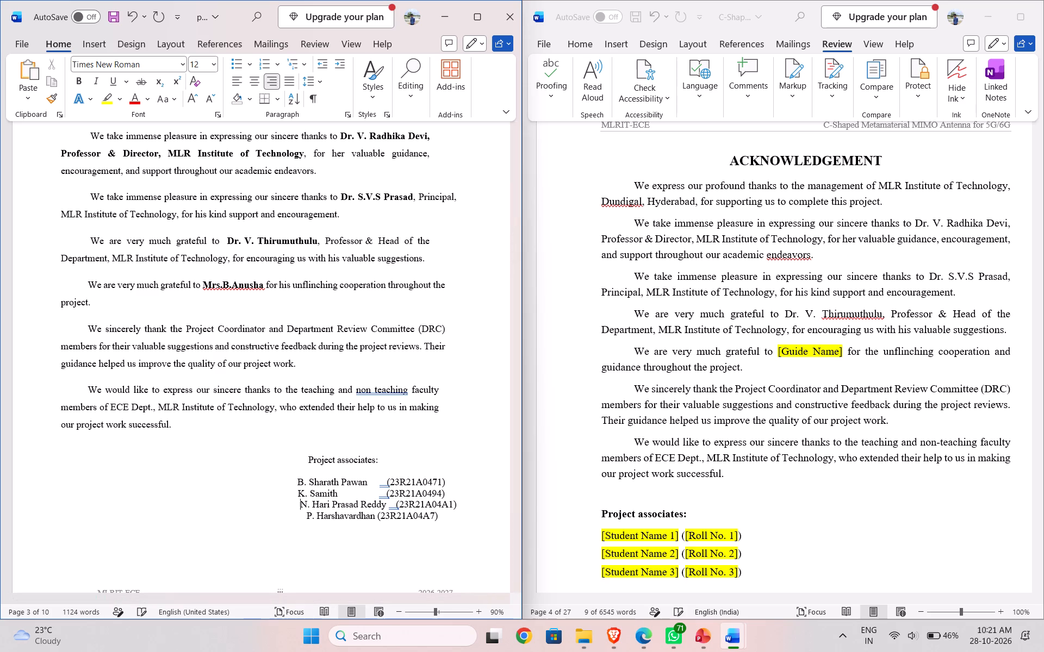
{"action": "left_click", "coordinate": [297, 503]}
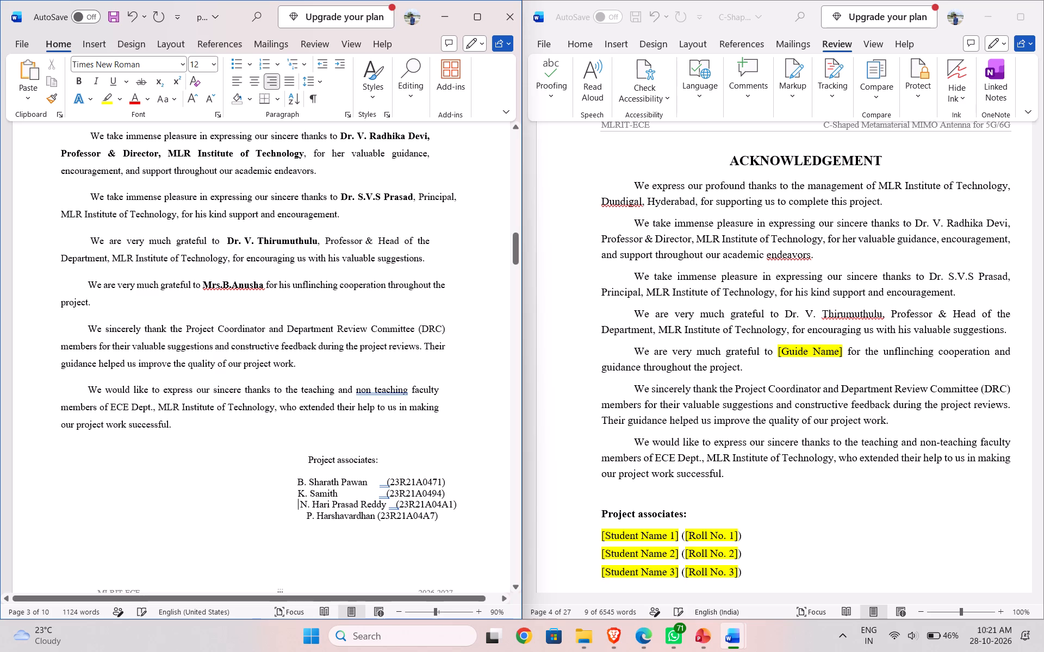
{"action": "key", "text": "BackSpace"}
{"action": "key", "text": "BackSpace"}
{"action": "key", "text": "BackSpace"}
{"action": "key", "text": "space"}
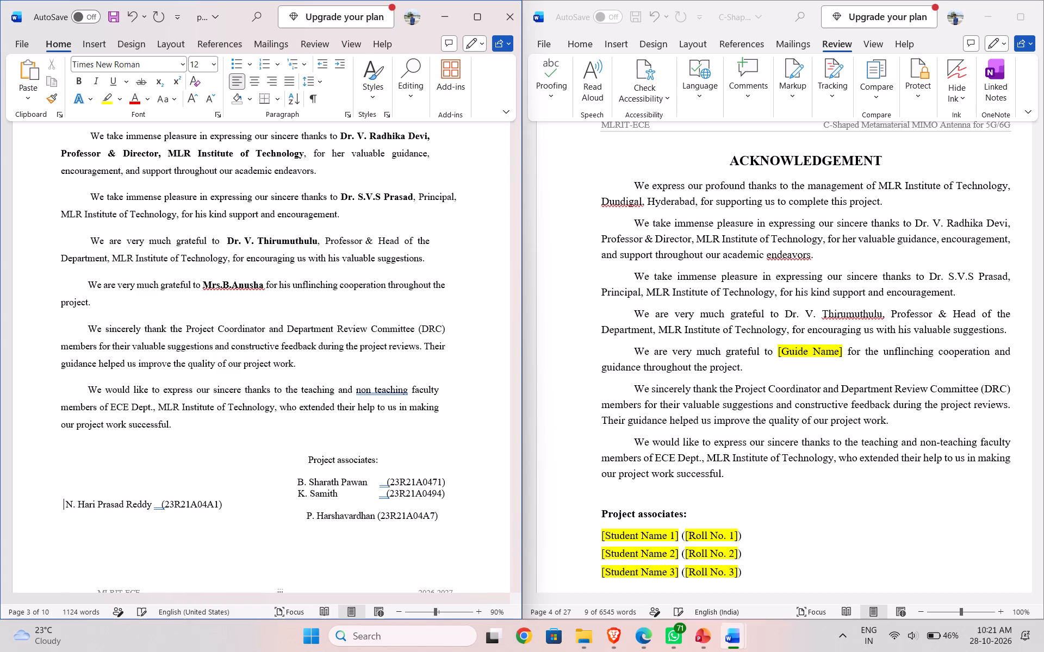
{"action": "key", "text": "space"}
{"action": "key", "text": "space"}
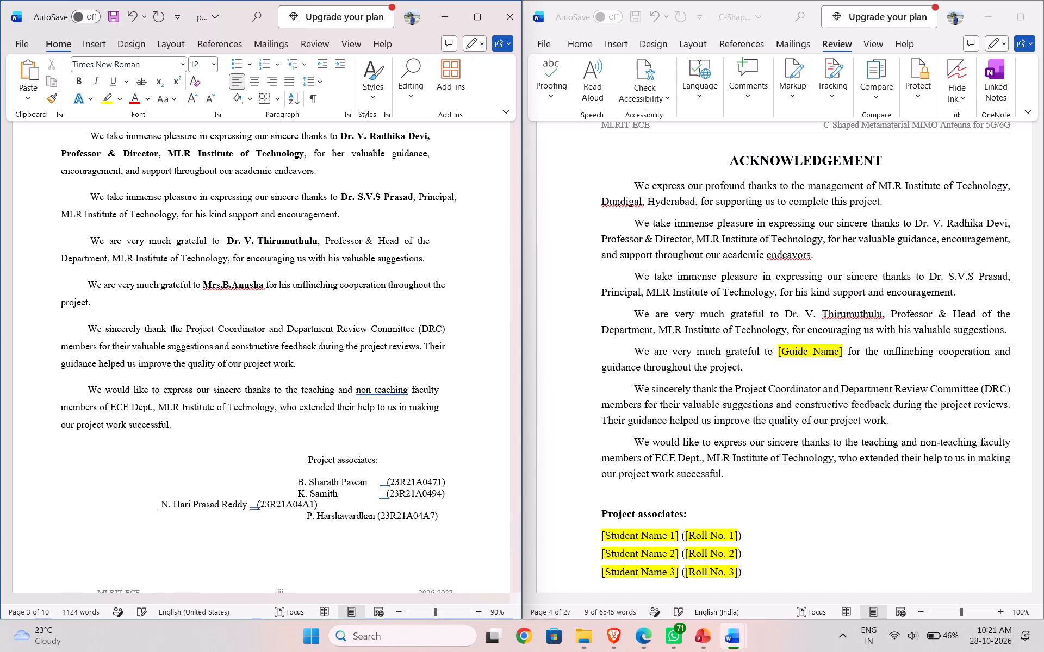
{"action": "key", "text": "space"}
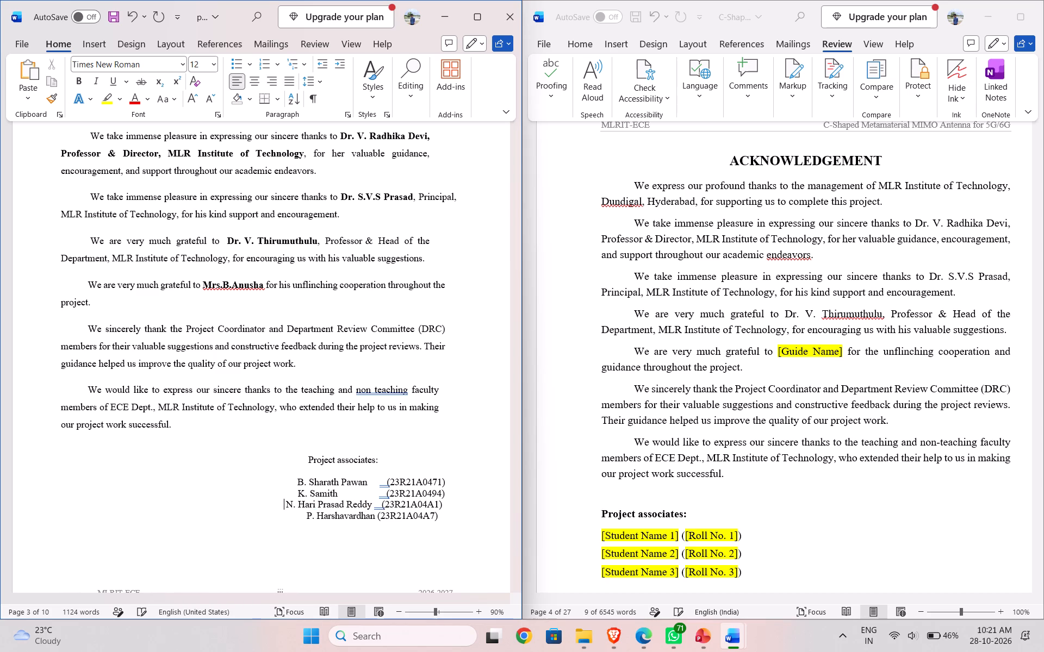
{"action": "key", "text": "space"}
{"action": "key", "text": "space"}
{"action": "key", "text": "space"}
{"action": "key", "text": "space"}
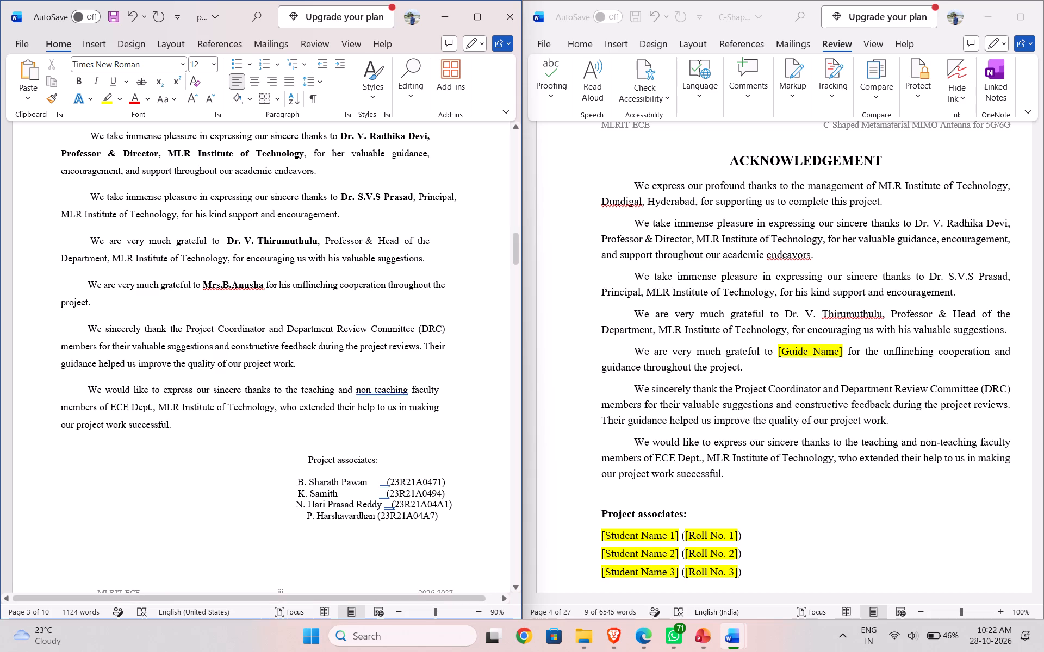
Remove one leading space each from the second and first project associates' lines so they start level with the third.
{"action": "left_click", "coordinate": [299, 496]}
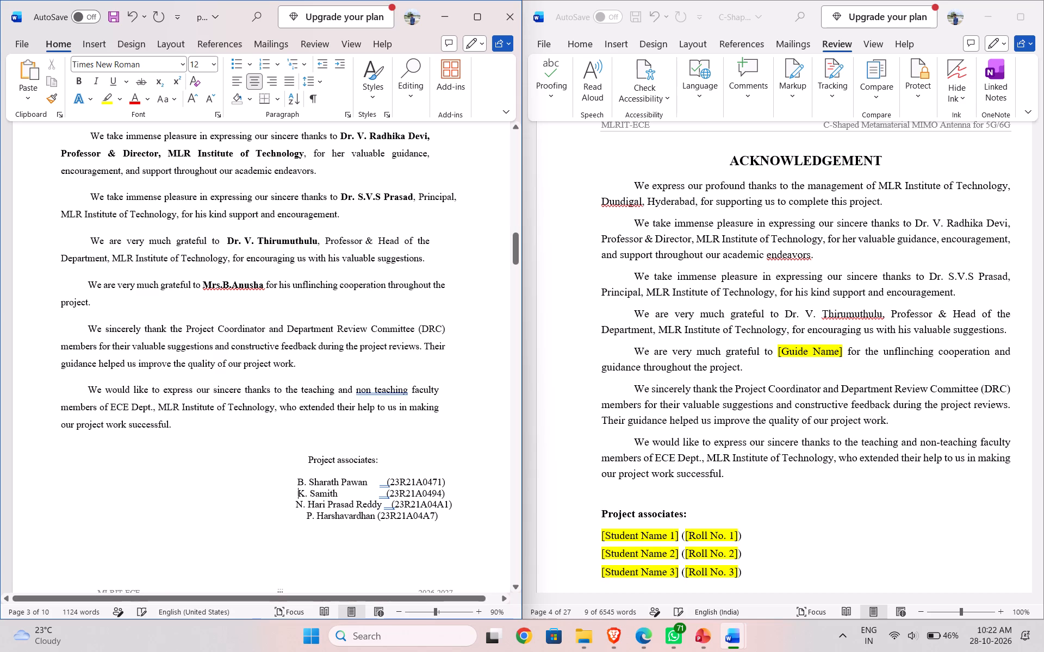
{"action": "key", "text": "BackSpace"}
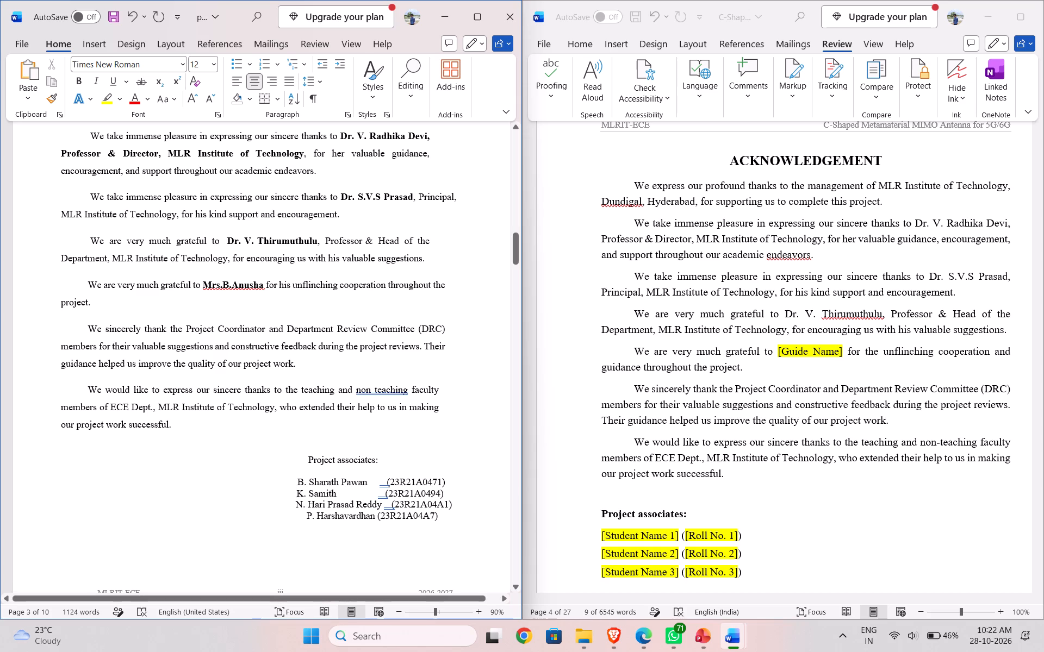
{"action": "left_click", "coordinate": [297, 485]}
{"action": "key", "text": "BackSpace"}
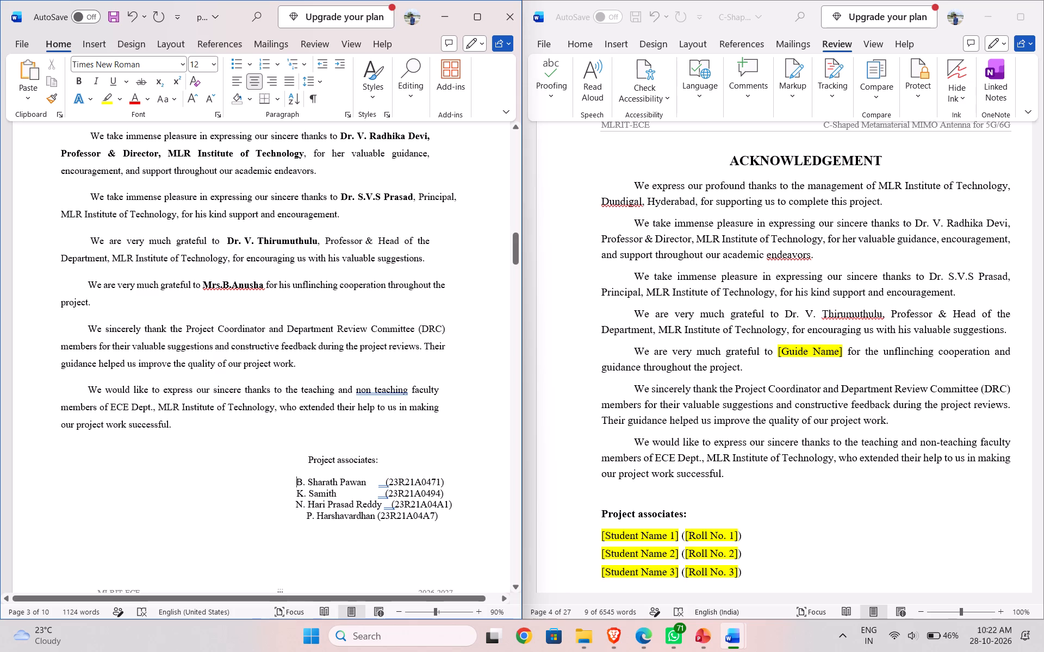
Add three spaces before the second project associate's roll number and two at the line's front, lining it up with the third line.
{"action": "left_click", "coordinate": [384, 497]}
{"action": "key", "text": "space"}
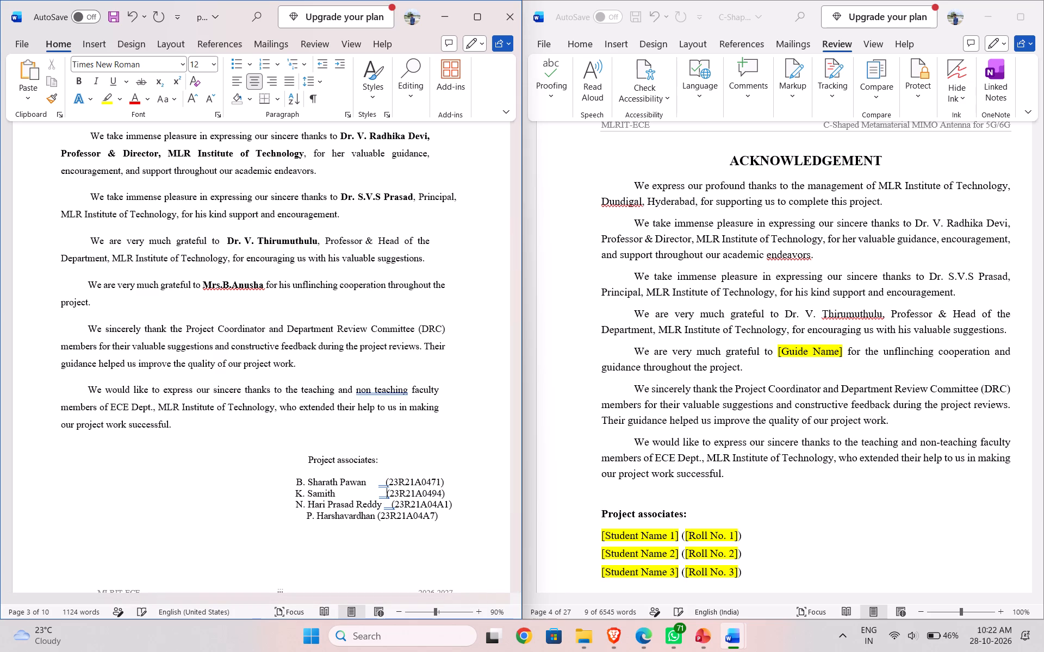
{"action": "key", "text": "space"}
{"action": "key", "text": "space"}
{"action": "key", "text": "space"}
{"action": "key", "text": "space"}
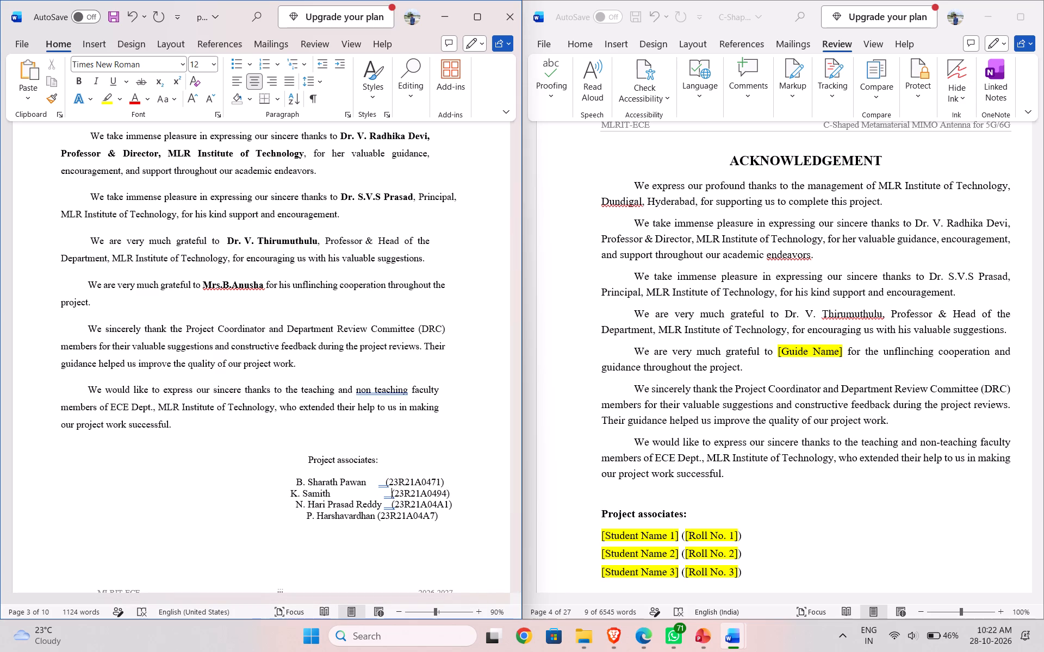
{"action": "key", "text": "BackSpace"}
{"action": "key", "text": "BackSpace"}
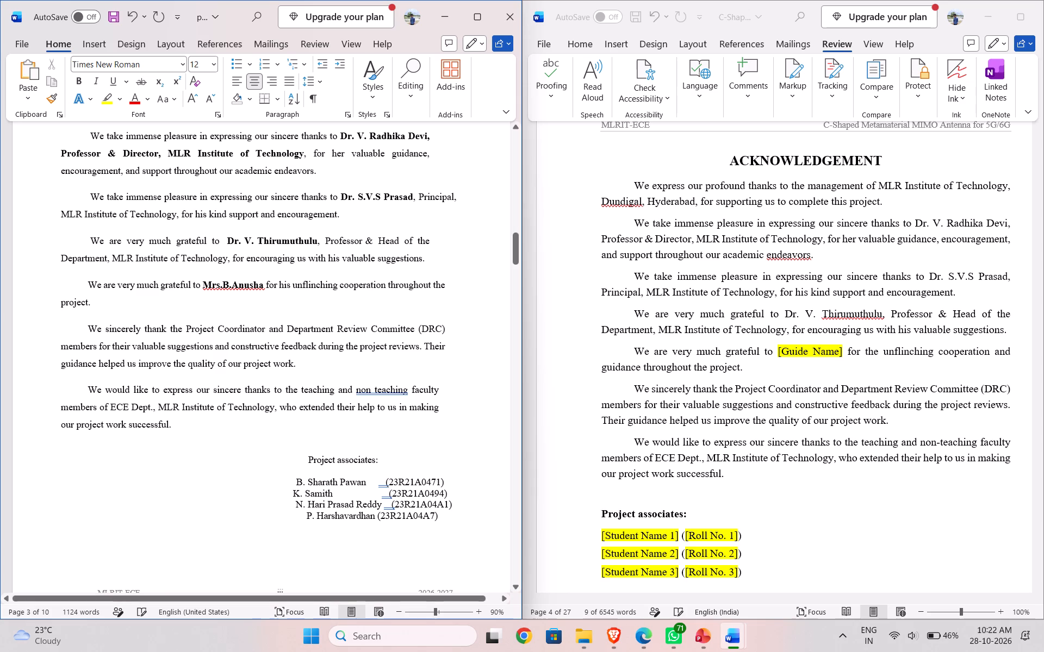
{"action": "left_click", "coordinate": [289, 492]}
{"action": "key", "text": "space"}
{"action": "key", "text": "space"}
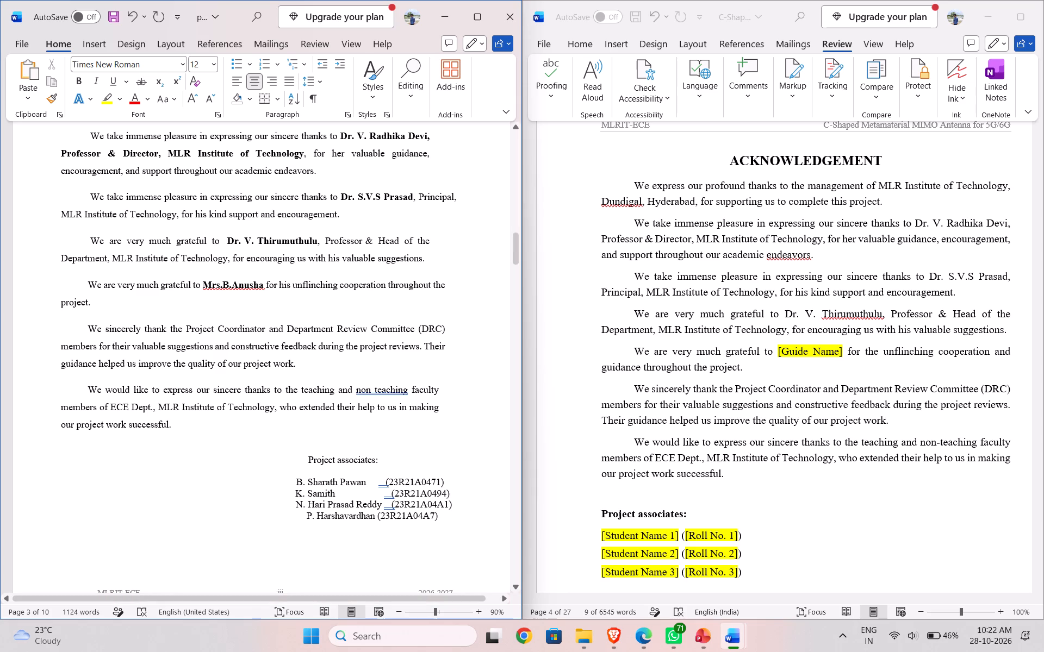
Add two spaces before the first project associate's roll number and two at the line's front, lining it up with the second line.
{"action": "left_click", "coordinate": [382, 485]}
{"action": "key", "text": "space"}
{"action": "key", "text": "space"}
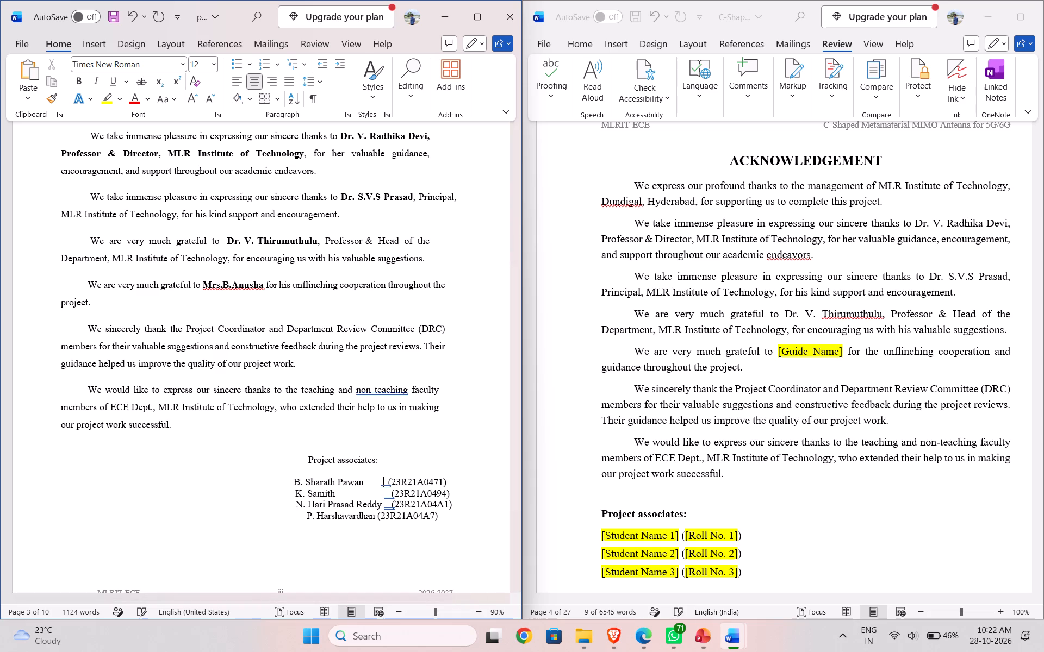
{"action": "left_click", "coordinate": [290, 480]}
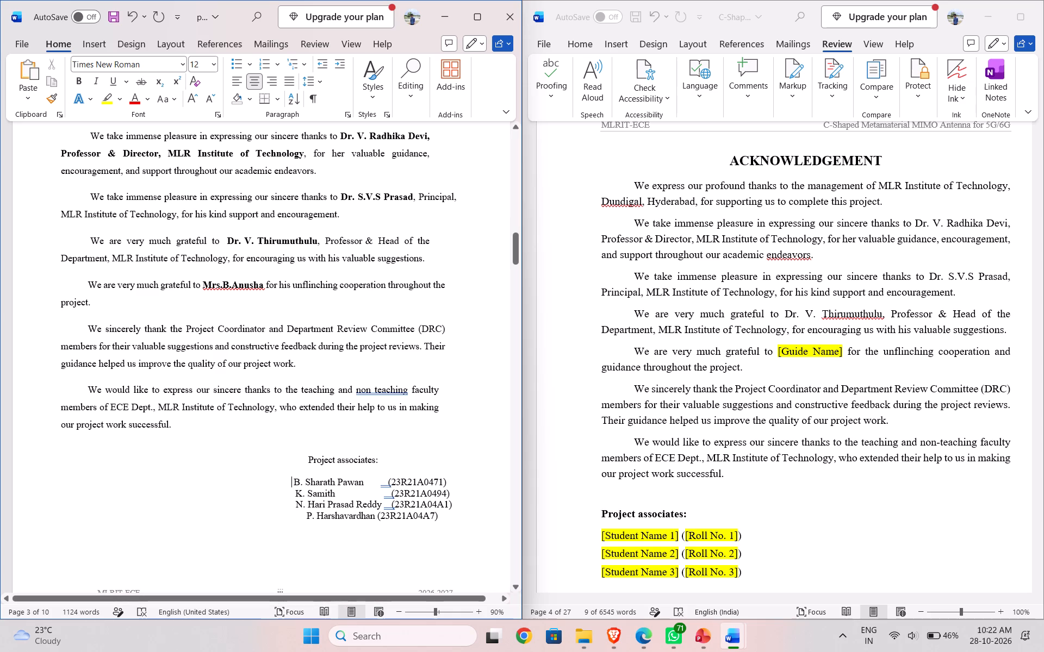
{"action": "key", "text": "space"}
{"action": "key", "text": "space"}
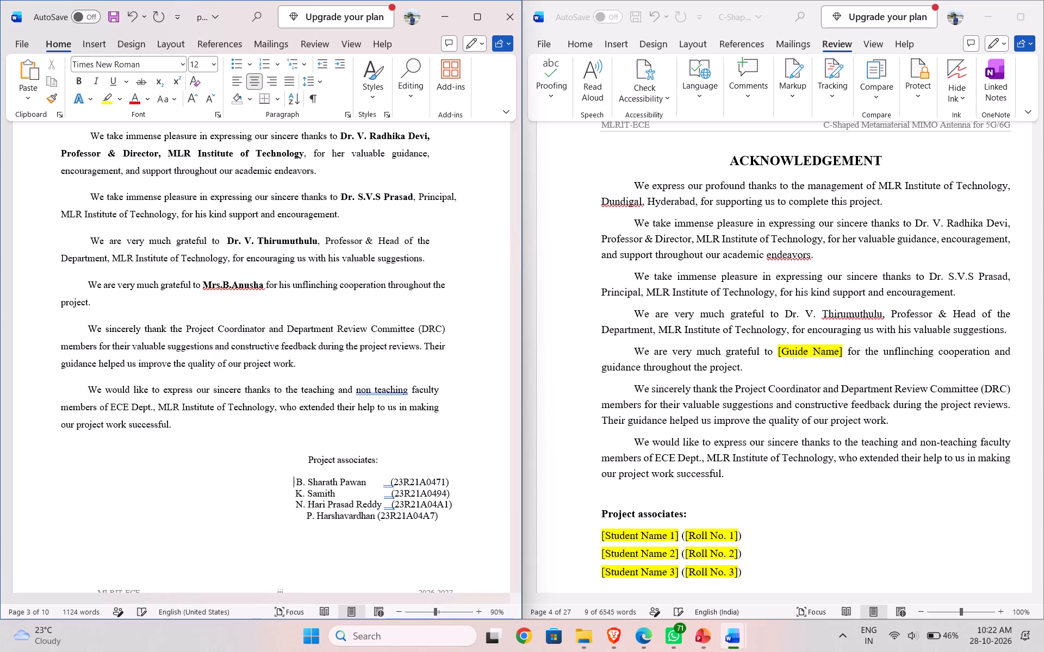
Remove eight leading spaces from the fourth project associate's line so it starts about level with the names above.
{"action": "left_click", "coordinate": [304, 516]}
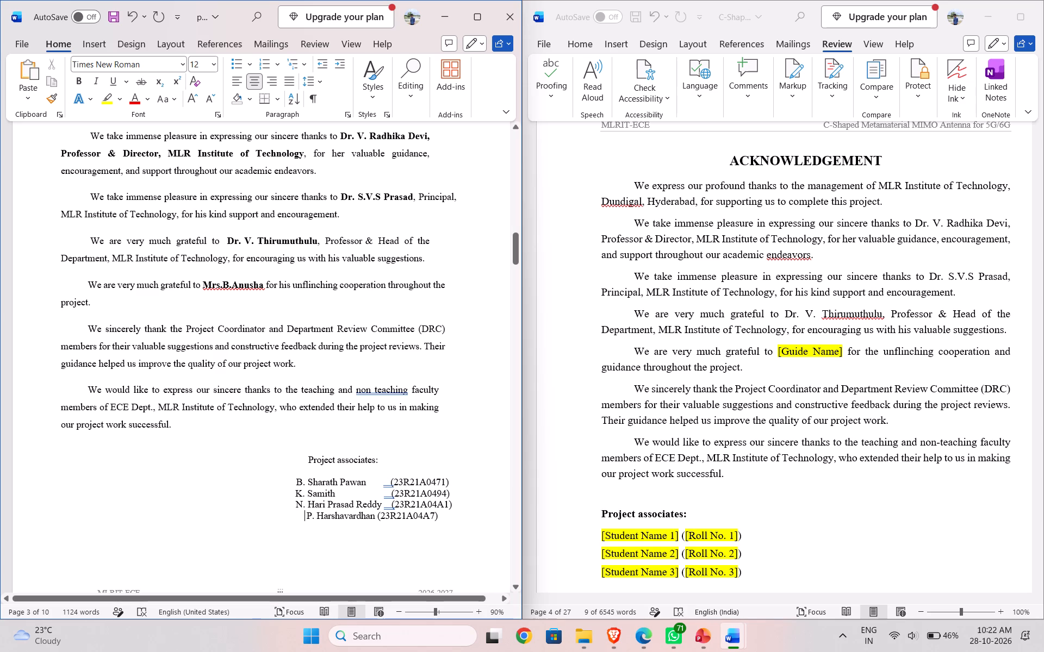
{"action": "key", "text": "BackSpace"}
{"action": "key", "text": "BackSpace"}
{"action": "key", "text": "BackSpace"}
{"action": "key", "text": "BackSpace"}
{"action": "key", "text": "BackSpace"}
{"action": "key", "text": "BackSpace"}
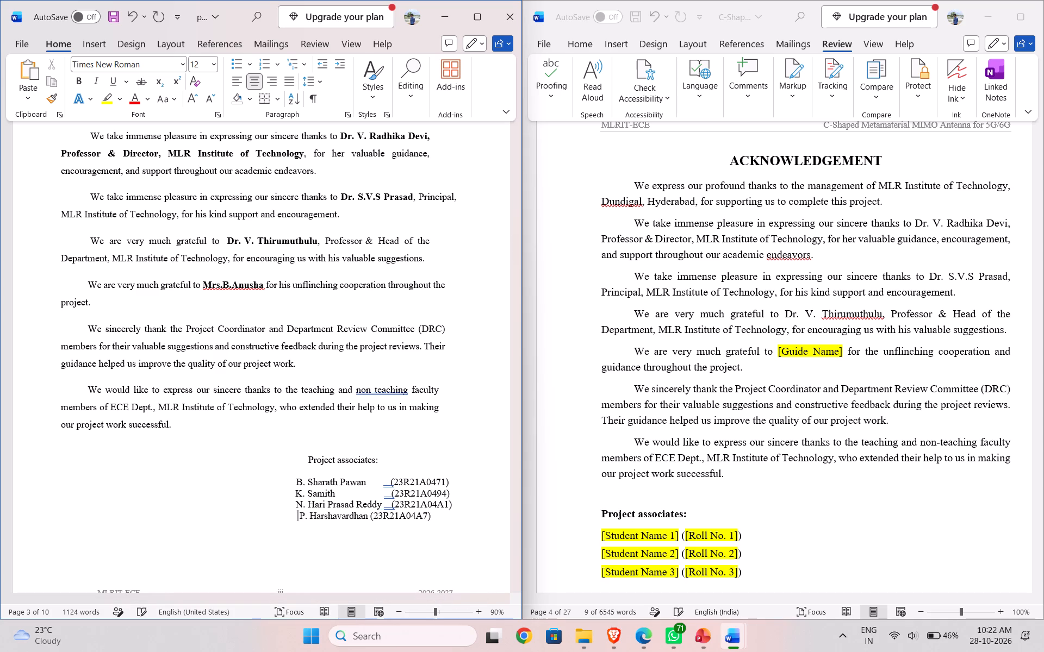
{"action": "key", "text": "BackSpace"}
{"action": "key", "text": "BackSpace"}
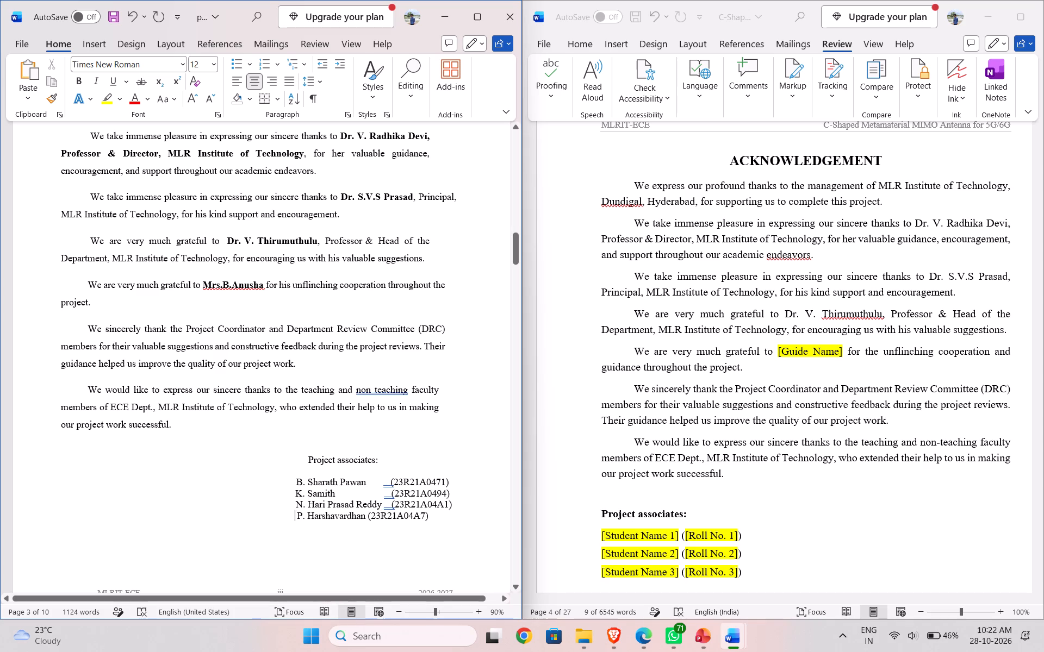
Insert nine spaces before the fourth project associate's roll number to move it towards the roll number column.
{"action": "left_click", "coordinate": [368, 515]}
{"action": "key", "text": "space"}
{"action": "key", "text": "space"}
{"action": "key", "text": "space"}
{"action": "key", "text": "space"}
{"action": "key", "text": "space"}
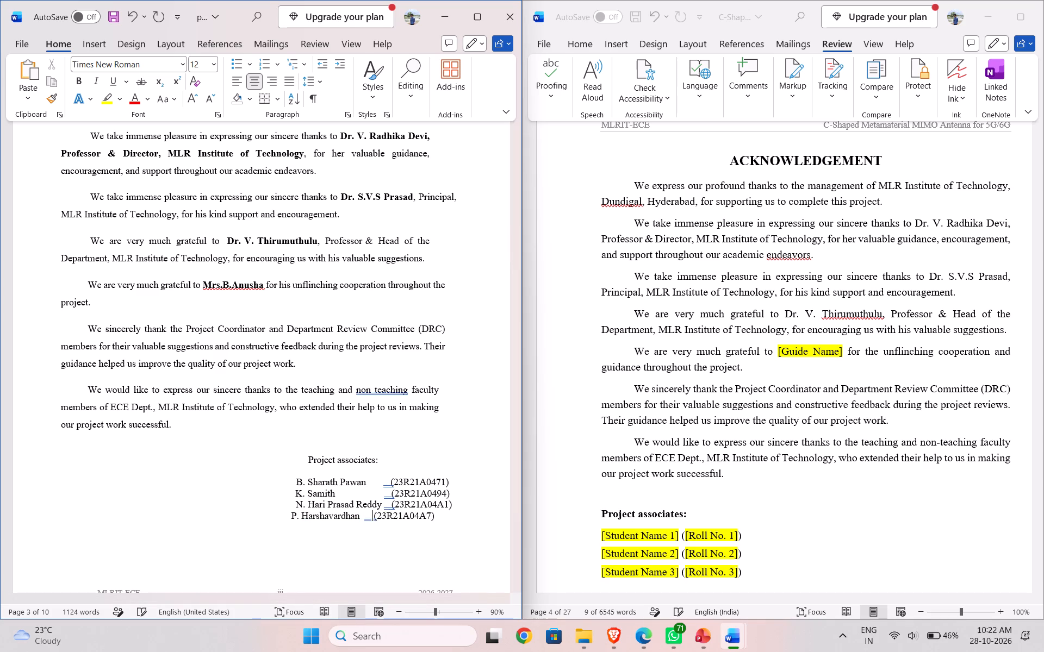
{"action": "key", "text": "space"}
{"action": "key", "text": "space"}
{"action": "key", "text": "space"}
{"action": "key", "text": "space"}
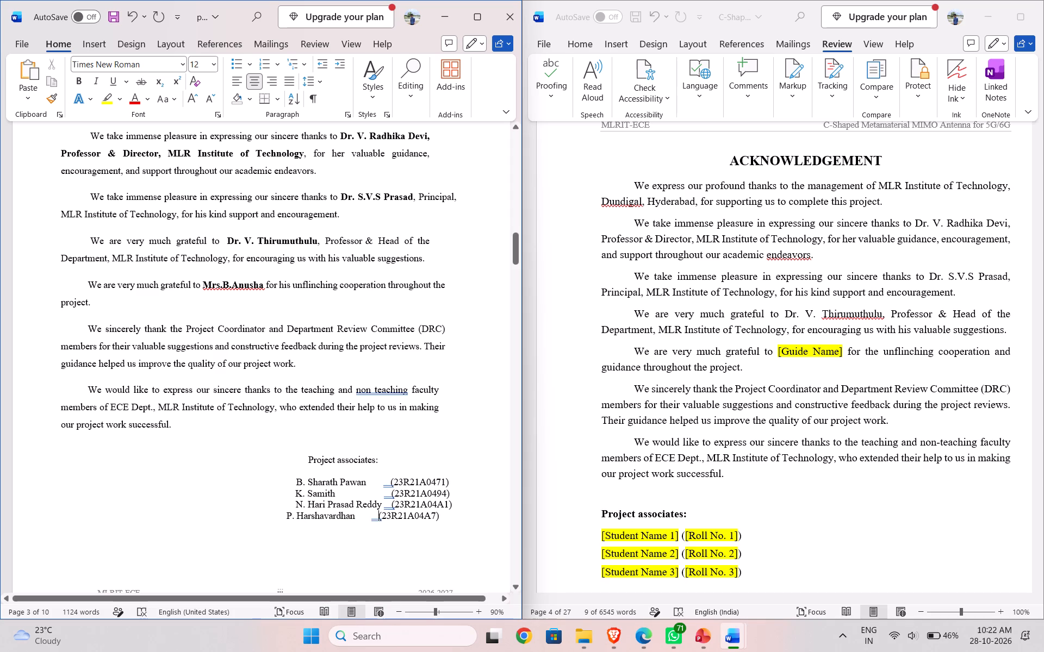
Add eight spaces at the front of the fourth project associate's line to bring its start level with the names above.
{"action": "left_click", "coordinate": [284, 517]}
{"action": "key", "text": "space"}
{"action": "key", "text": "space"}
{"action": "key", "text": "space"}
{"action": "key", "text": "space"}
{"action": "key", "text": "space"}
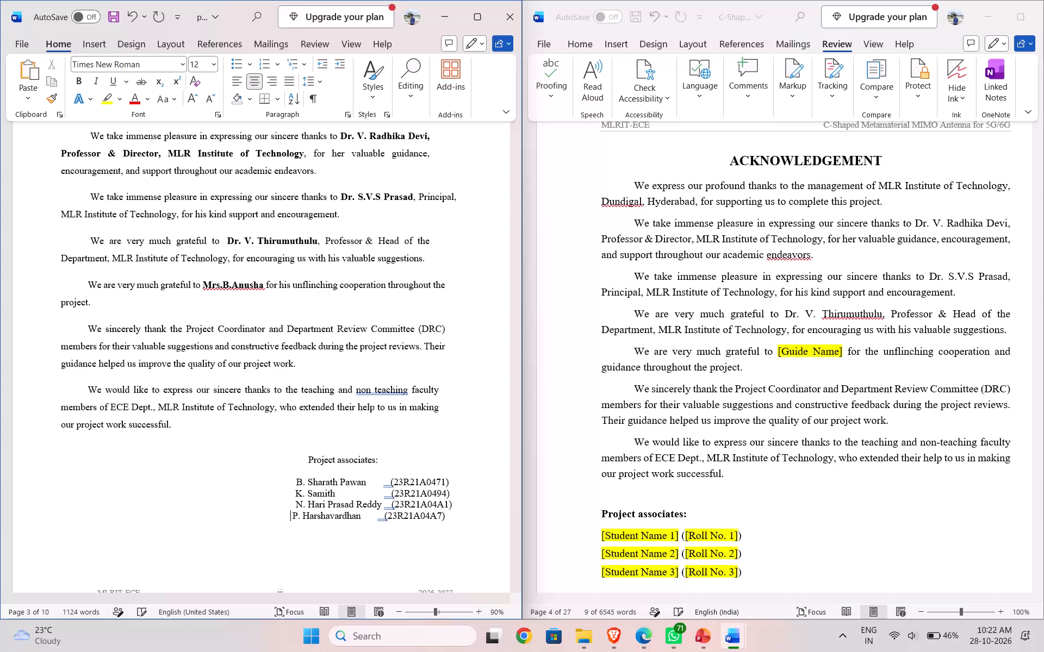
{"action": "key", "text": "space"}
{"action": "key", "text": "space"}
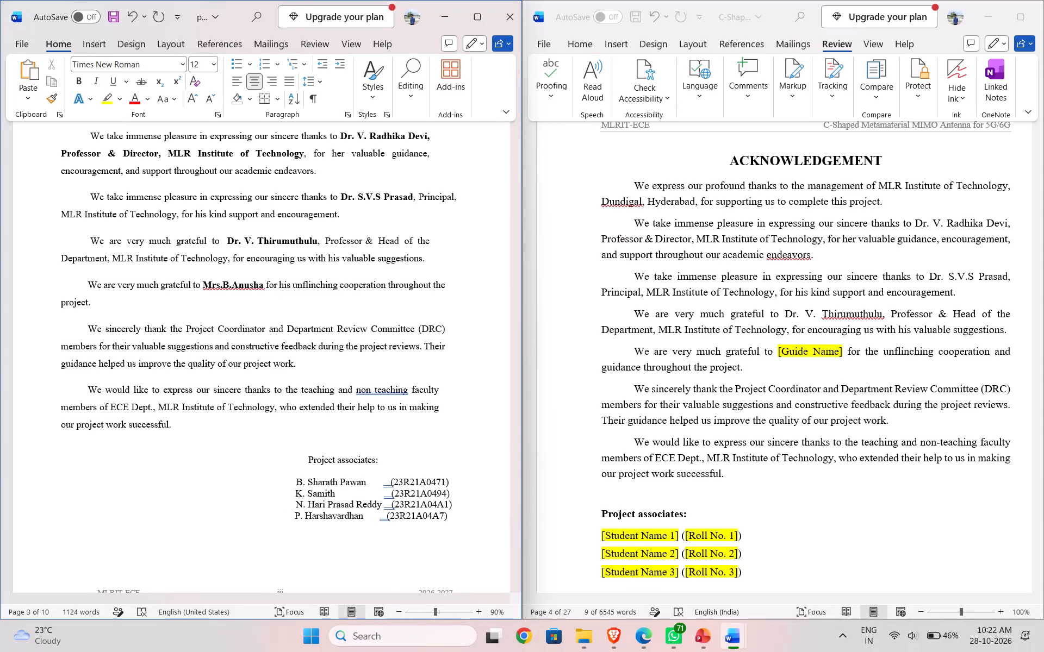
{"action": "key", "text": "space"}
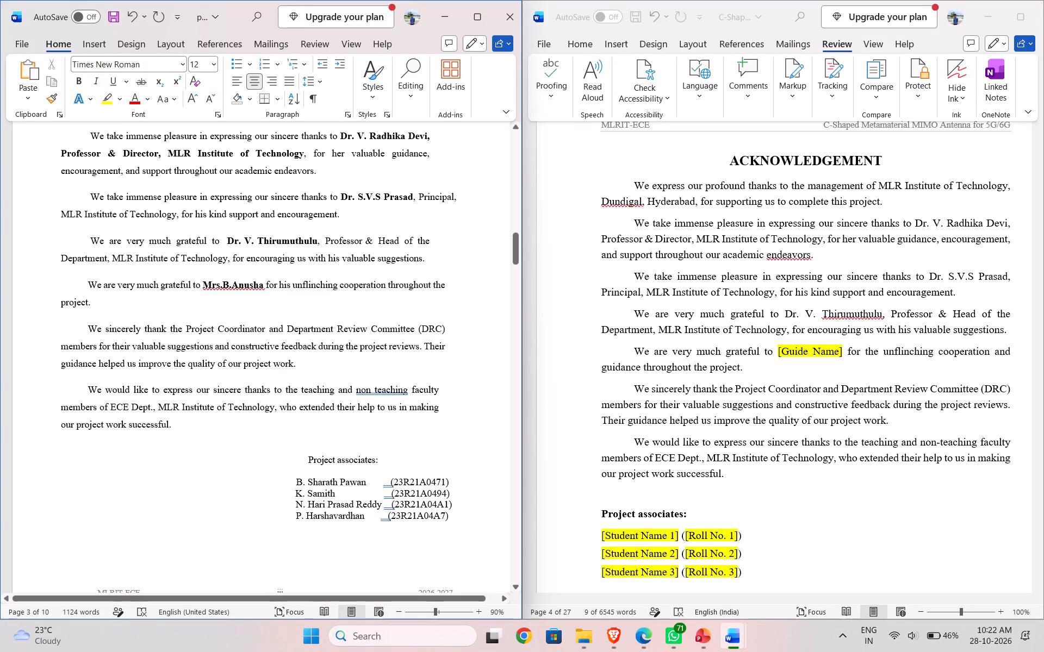
Add two more spaces before the fourth project associate's roll number and two at the line's front, lining it up with the third line.
{"action": "left_click", "coordinate": [380, 520]}
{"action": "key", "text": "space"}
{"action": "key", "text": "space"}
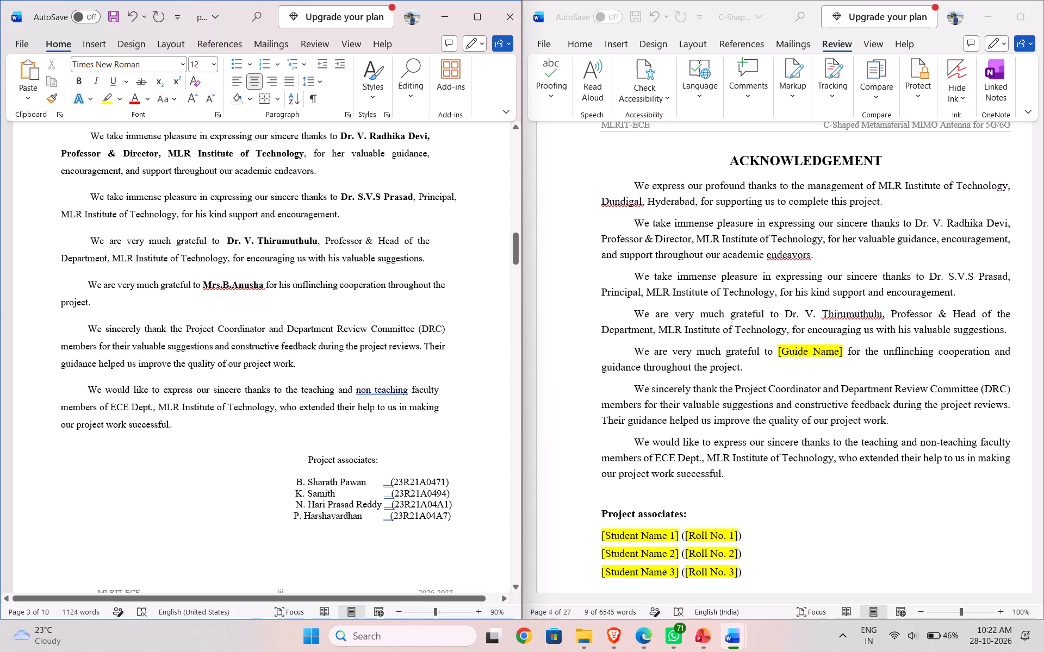
{"action": "left_click", "coordinate": [288, 515]}
{"action": "key", "text": "Right"}
{"action": "key", "text": "Right"}
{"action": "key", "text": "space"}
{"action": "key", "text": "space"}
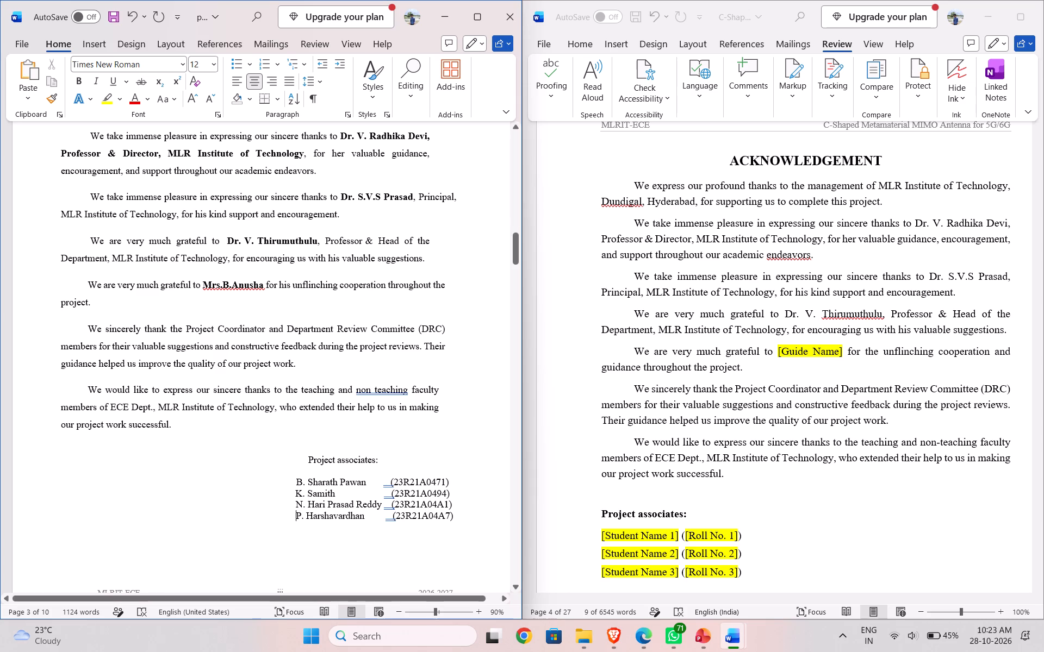
Examine the template's sample Abstract page and look through the antenna report's front pages for its matching section.
{"action": "scroll", "coordinate": [363, 486], "scroll_direction": "down", "scroll_amount": 2}
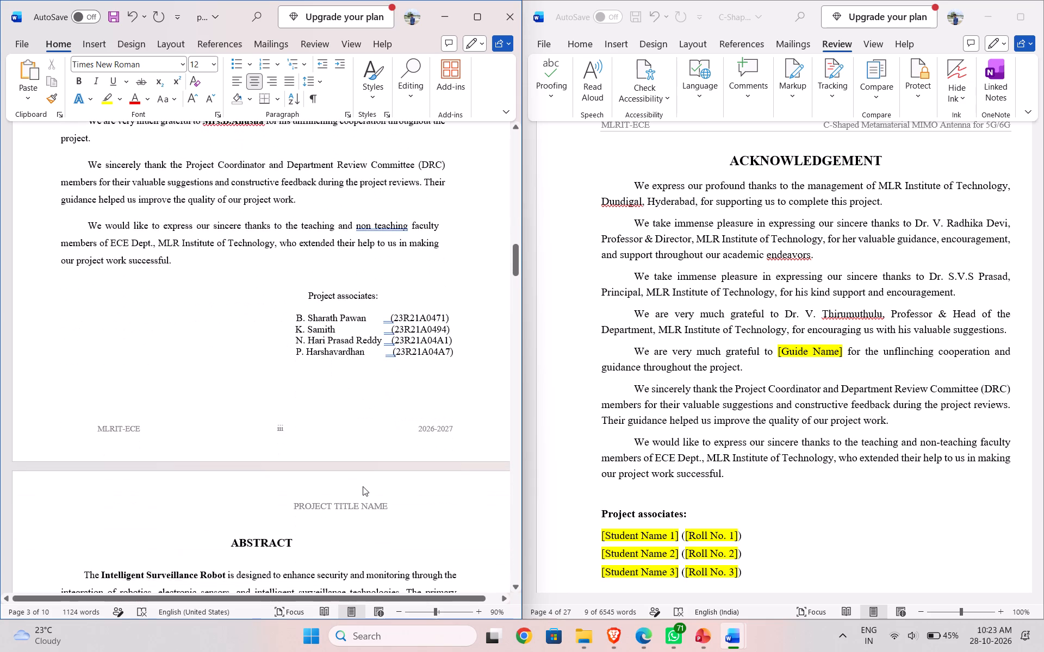
{"action": "scroll", "coordinate": [363, 486], "scroll_direction": "down", "scroll_amount": 4}
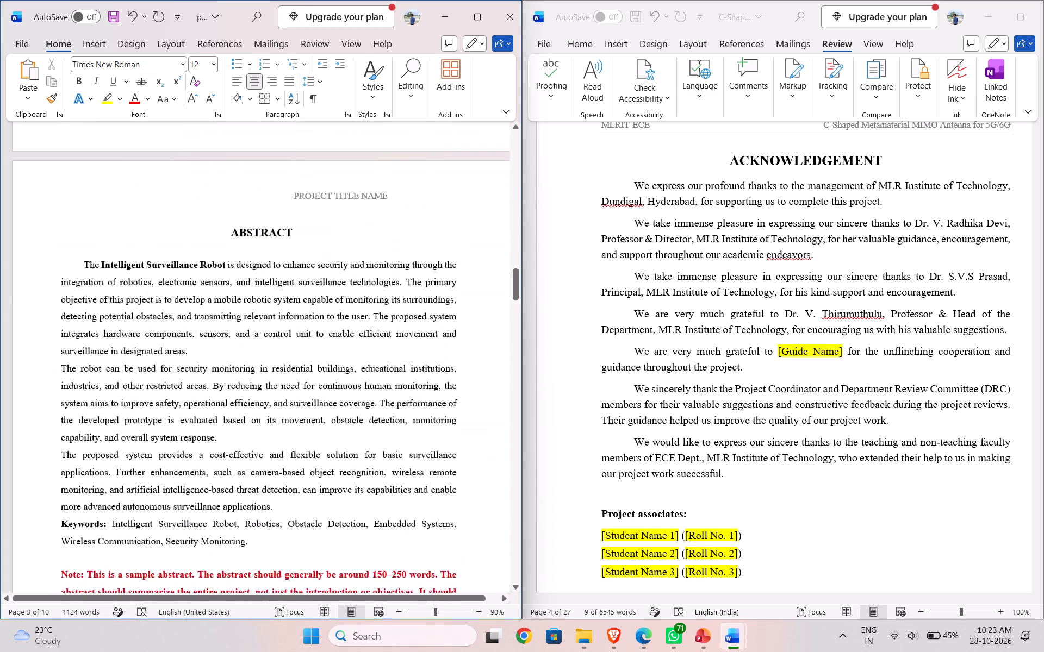
{"action": "scroll", "coordinate": [363, 486], "scroll_direction": "down", "scroll_amount": 1}
{"action": "scroll", "coordinate": [712, 449], "scroll_direction": "up", "scroll_amount": 3}
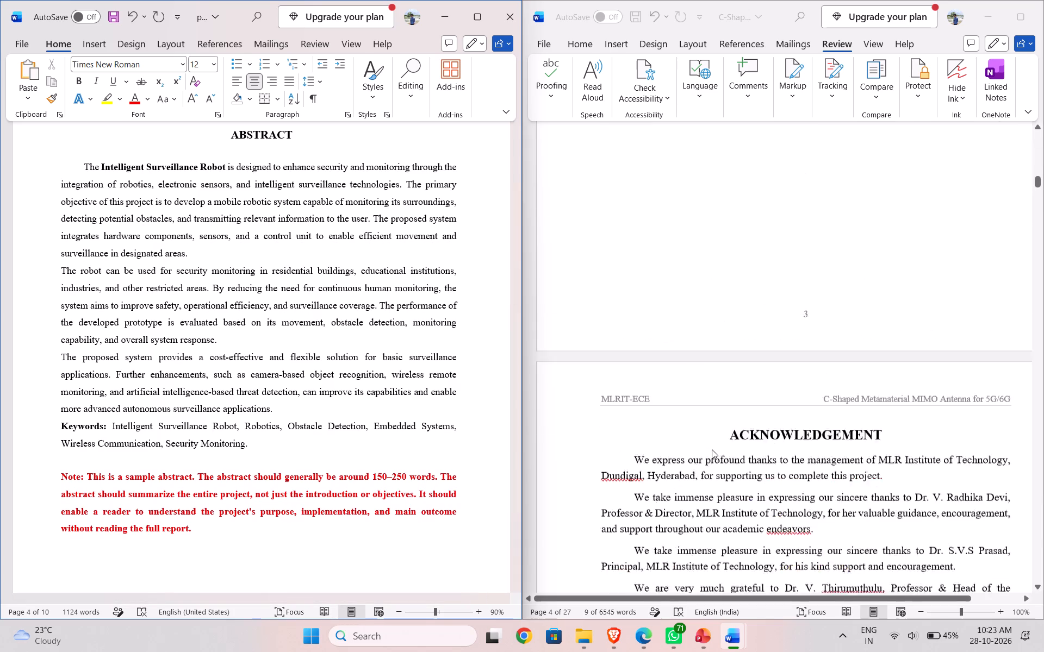
{"action": "scroll", "coordinate": [712, 449], "scroll_direction": "up", "scroll_amount": 6}
{"action": "scroll", "coordinate": [712, 449], "scroll_direction": "down", "scroll_amount": 2}
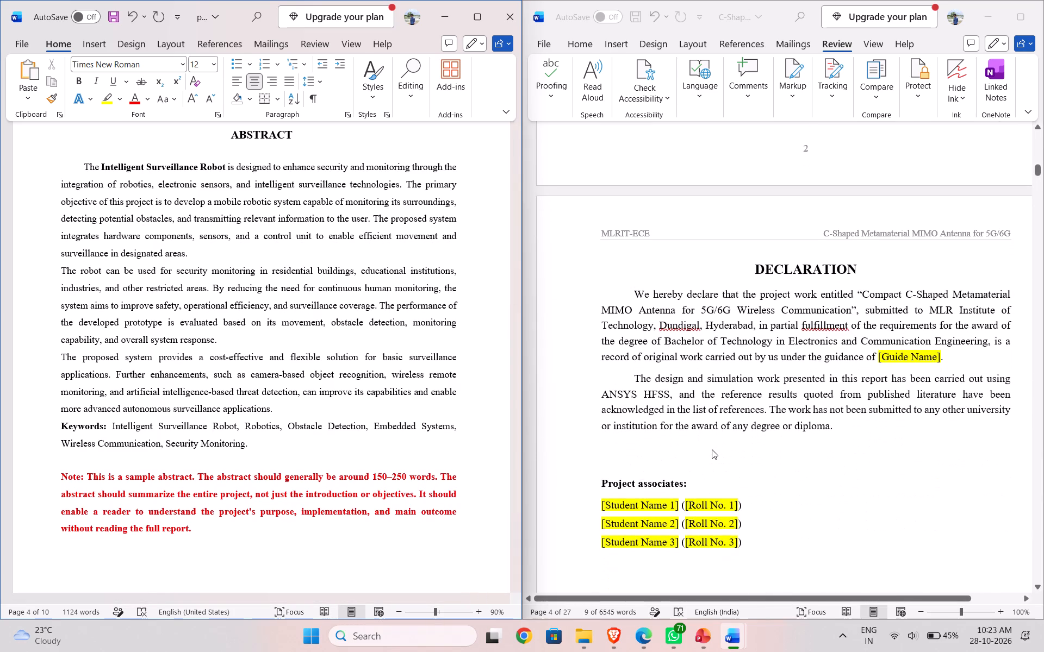
{"action": "scroll", "coordinate": [712, 449], "scroll_direction": "down", "scroll_amount": 4}
{"action": "scroll", "coordinate": [712, 449], "scroll_direction": "up", "scroll_amount": 1}
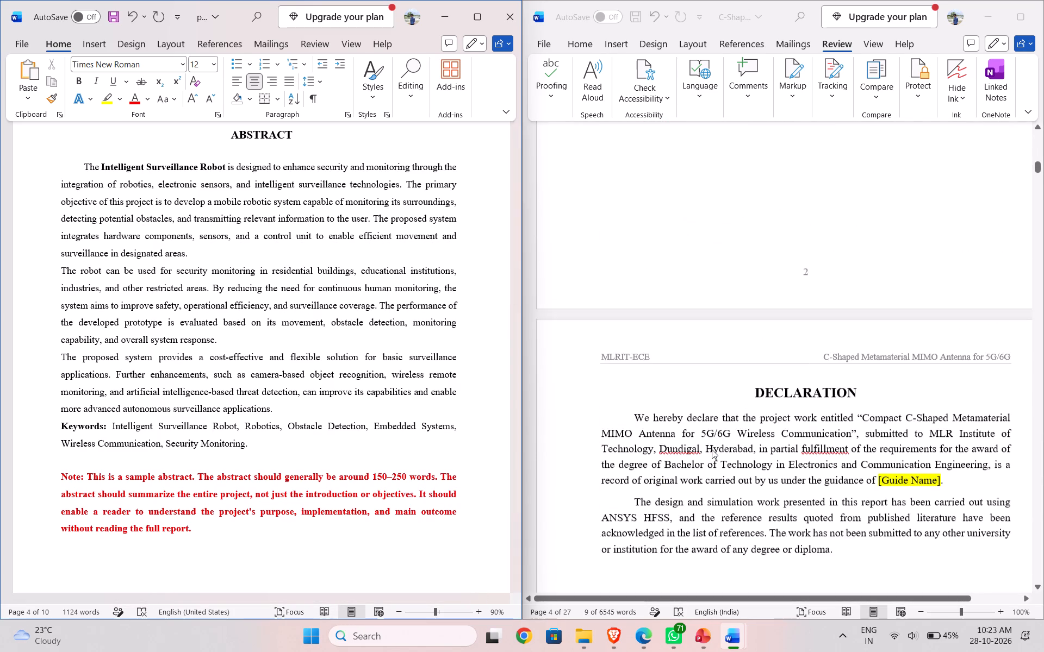
{"action": "scroll", "coordinate": [712, 449], "scroll_direction": "down", "scroll_amount": 4}
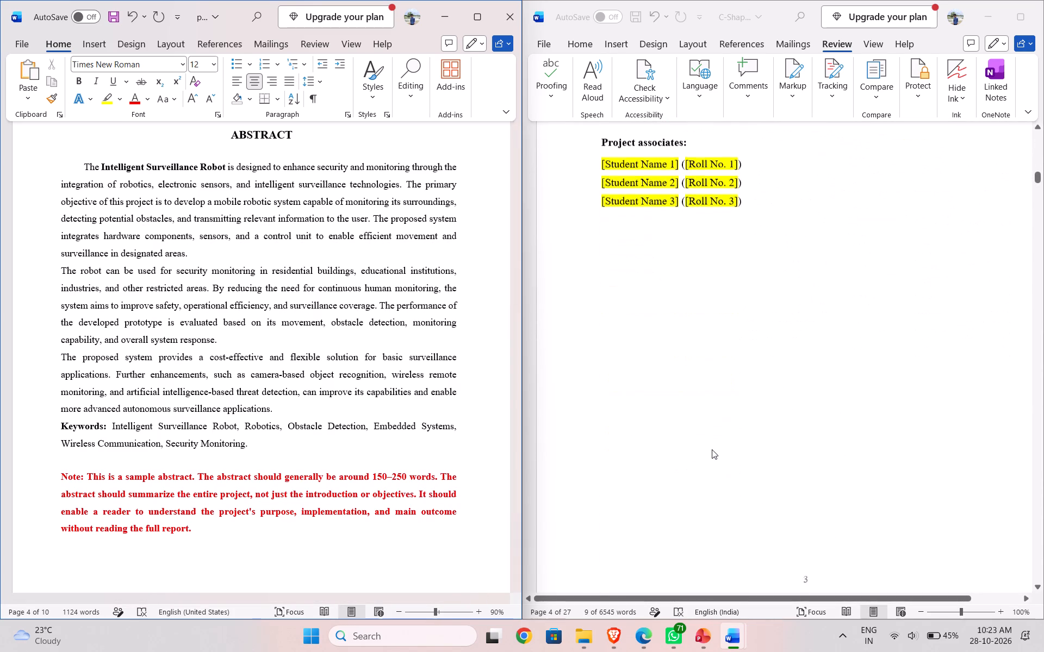
{"action": "scroll", "coordinate": [712, 449], "scroll_direction": "down", "scroll_amount": 4}
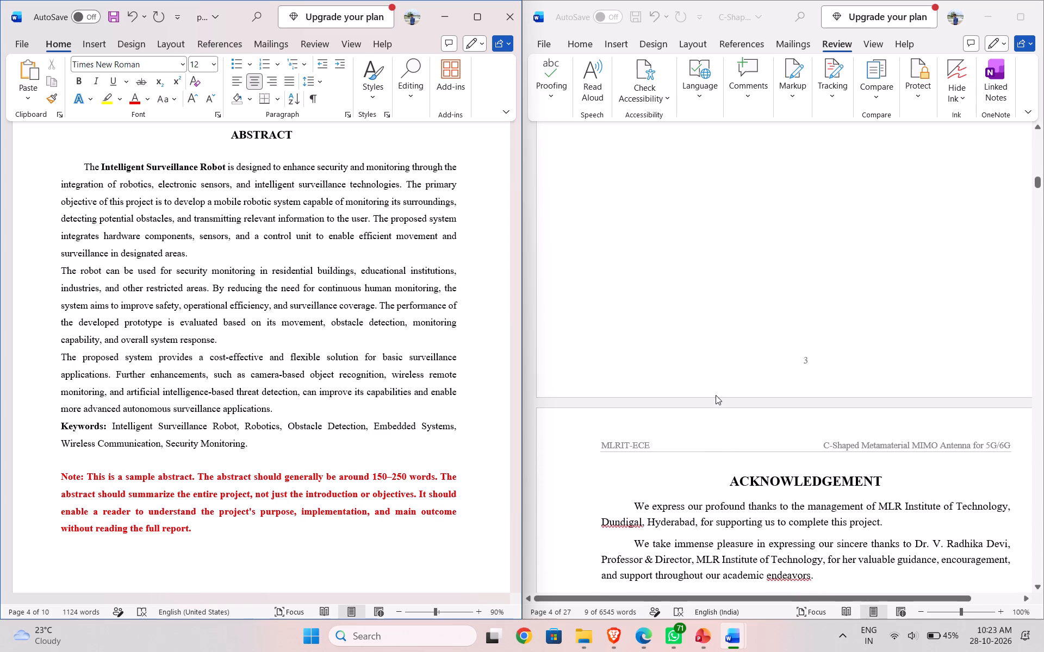
{"action": "scroll", "coordinate": [716, 395], "scroll_direction": "down", "scroll_amount": 5}
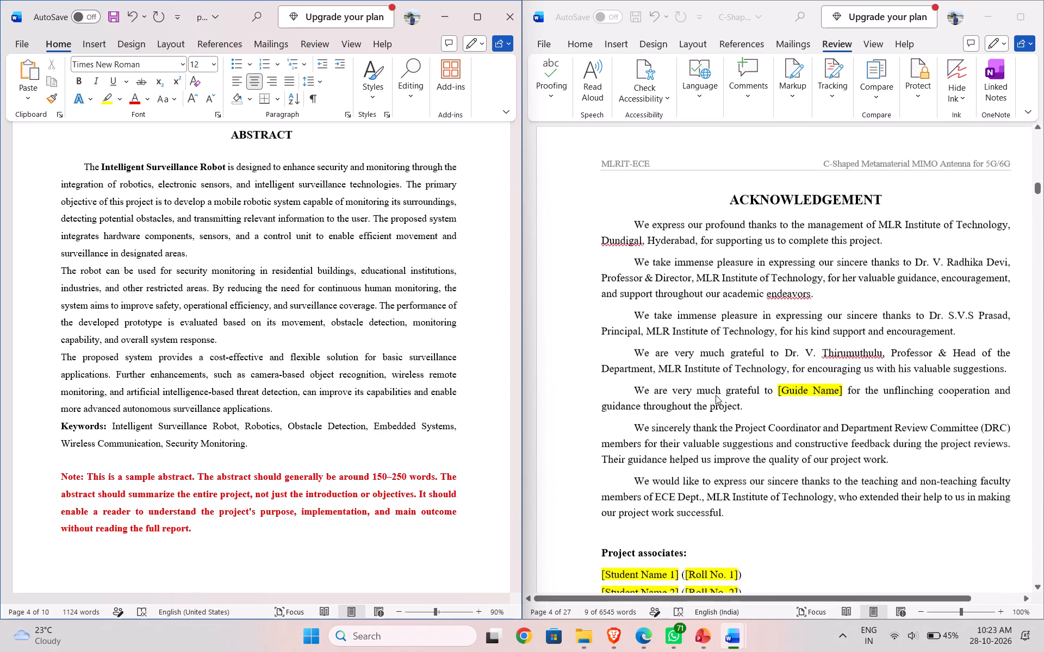
Copy the three Abstract paragraphs from the C-shaped metamaterial antenna report, leaving out the heading.
{"action": "scroll", "coordinate": [716, 395], "scroll_direction": "down", "scroll_amount": 6}
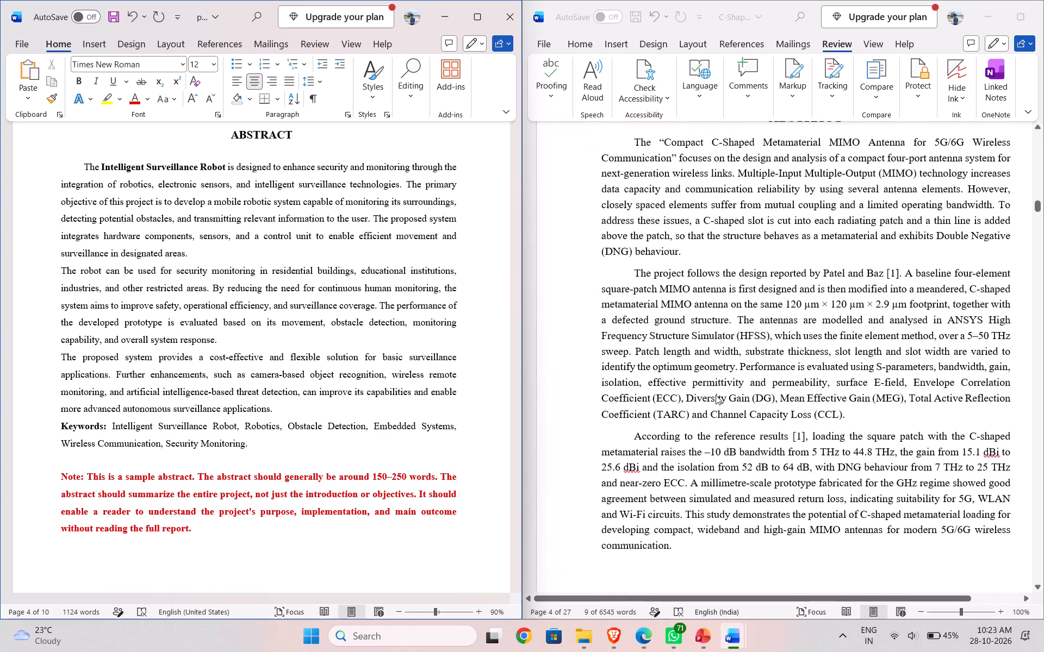
{"action": "scroll", "coordinate": [716, 395], "scroll_direction": "down", "scroll_amount": 1}
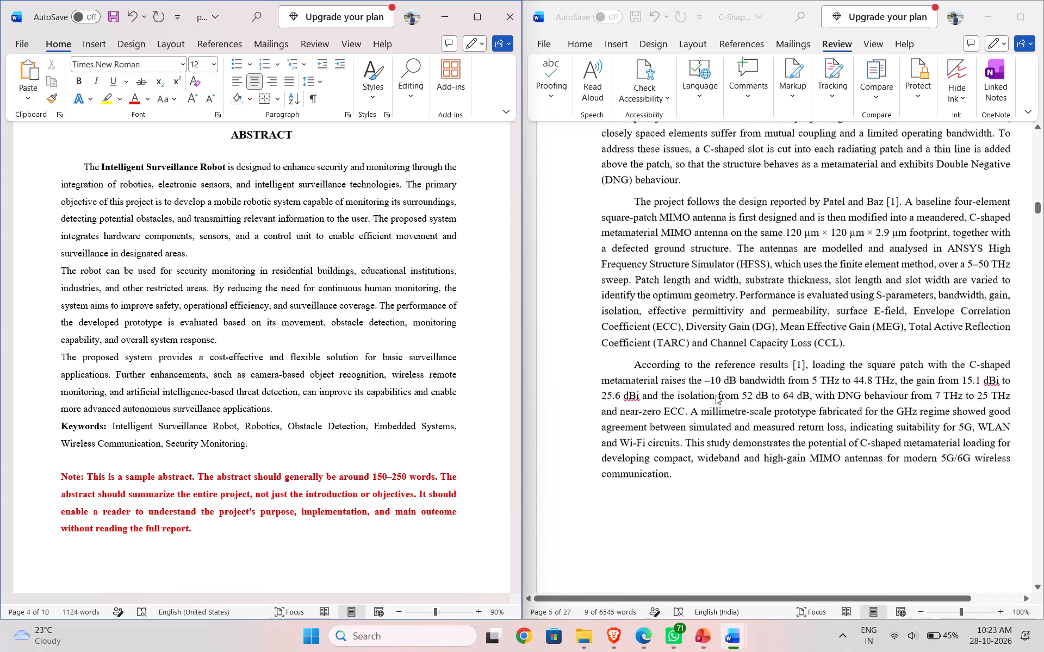
{"action": "scroll", "coordinate": [716, 395], "scroll_direction": "down", "scroll_amount": 1}
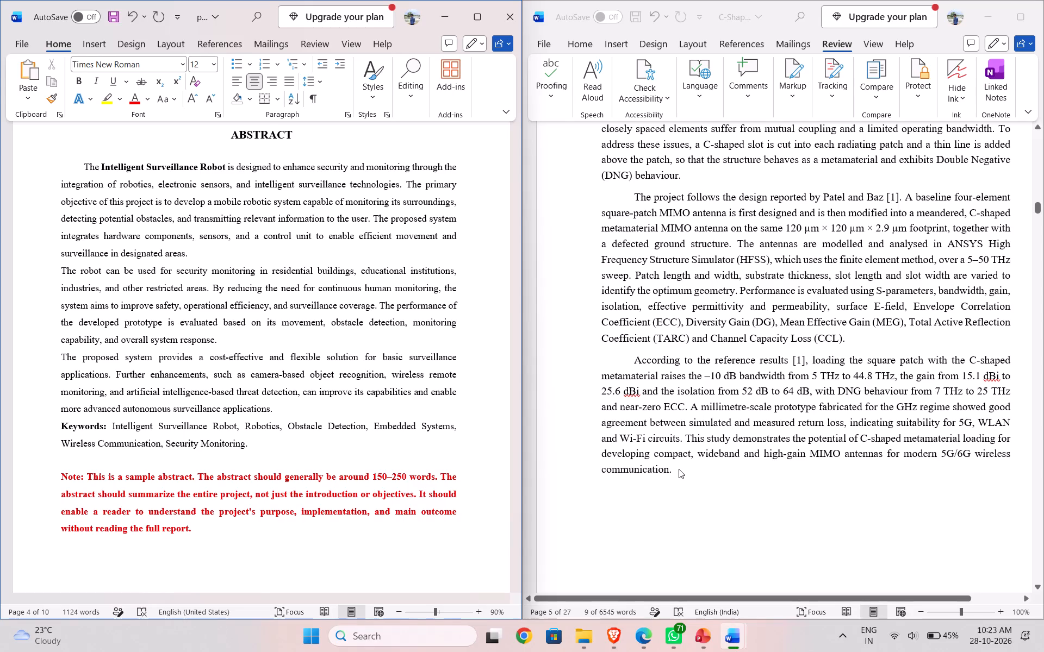
{"action": "scroll", "coordinate": [679, 477], "scroll_direction": "up", "scroll_amount": 1}
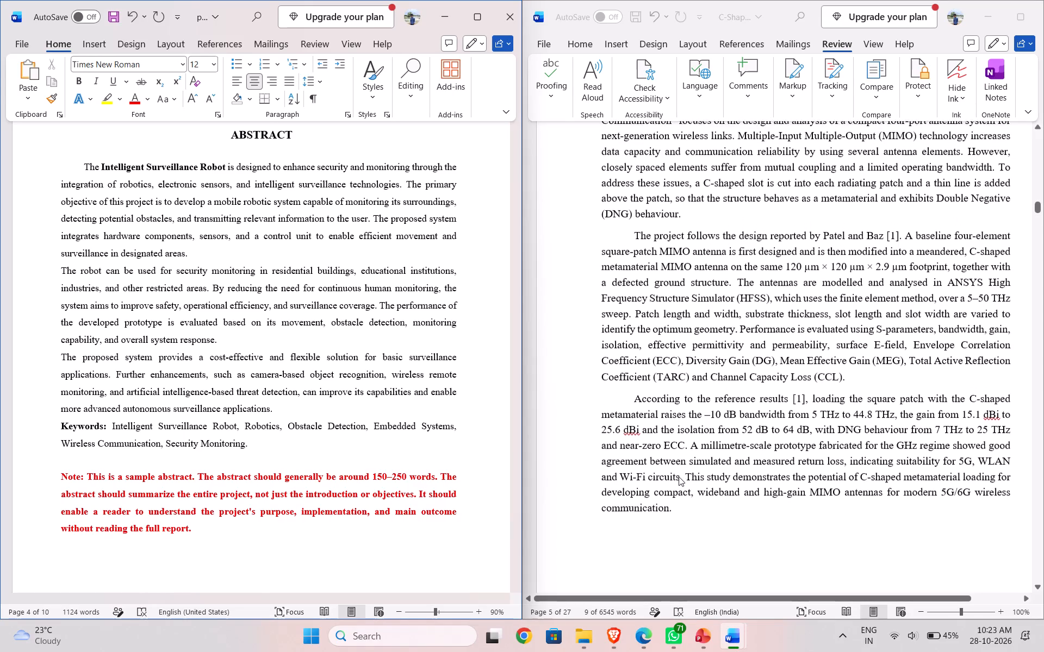
{"action": "scroll", "coordinate": [679, 477], "scroll_direction": "up", "scroll_amount": 1}
{"action": "left_click_drag", "start_coordinate": [676, 540], "coordinate": [649, 472]}
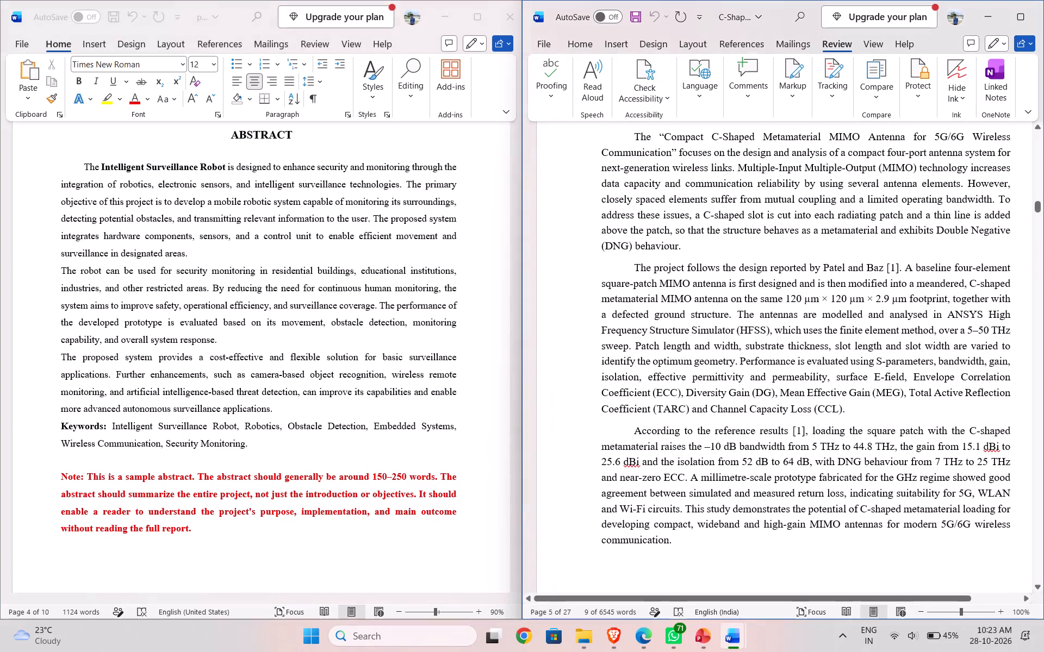
{"action": "left_click_drag", "start_coordinate": [649, 472], "coordinate": [675, 545]}
{"action": "left_click_drag", "start_coordinate": [675, 545], "coordinate": [623, 436]}
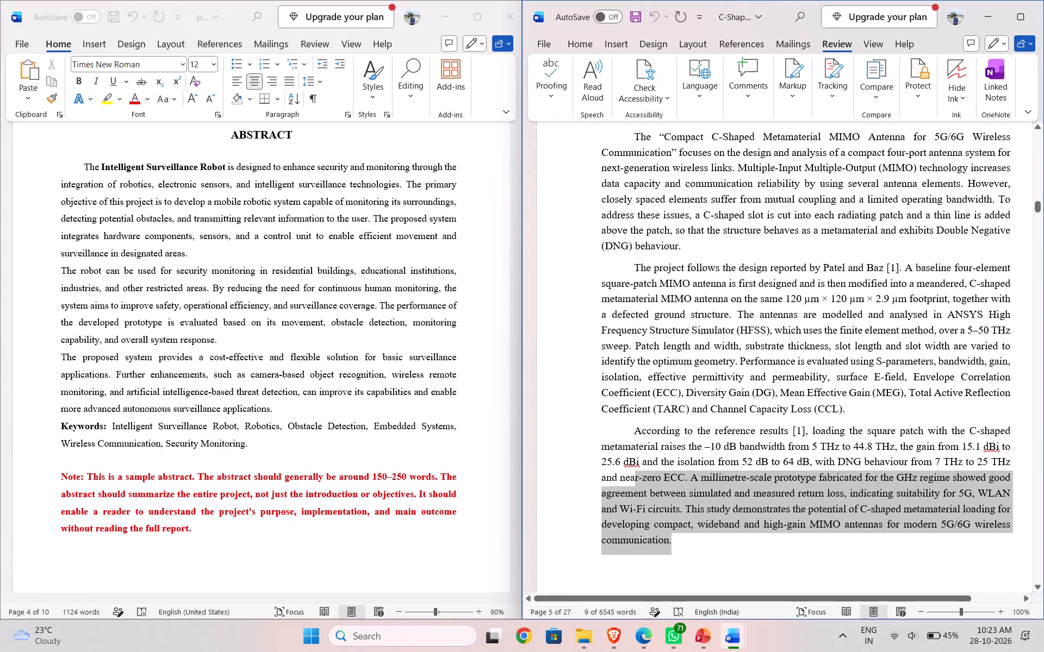
{"action": "left_click_drag", "start_coordinate": [623, 436], "coordinate": [614, 246]}
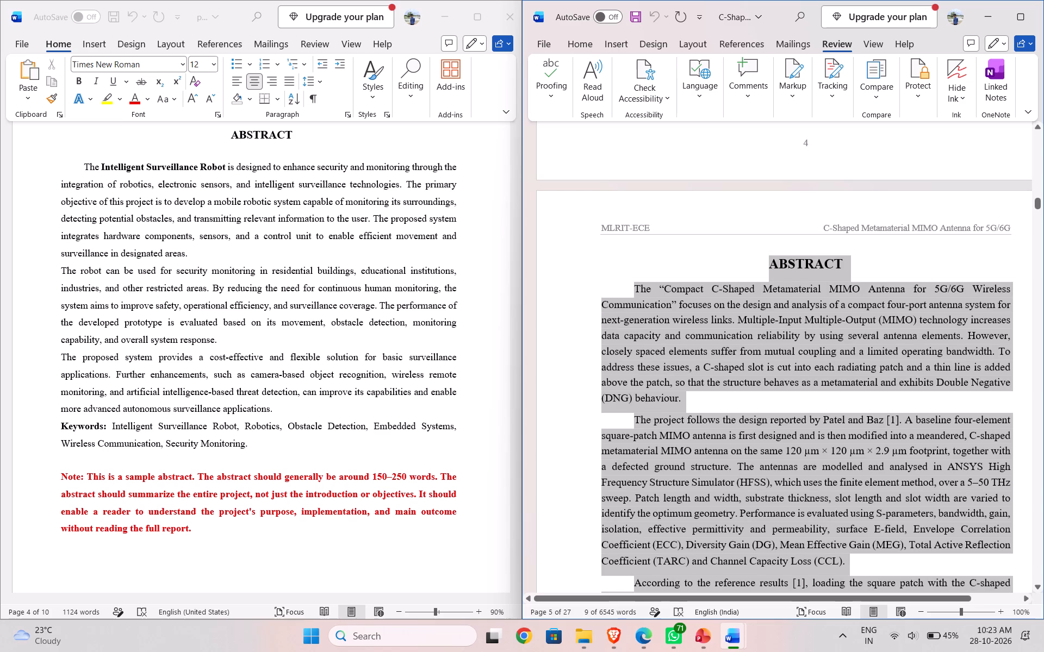
{"action": "left_click_drag", "start_coordinate": [614, 246], "coordinate": [610, 284]}
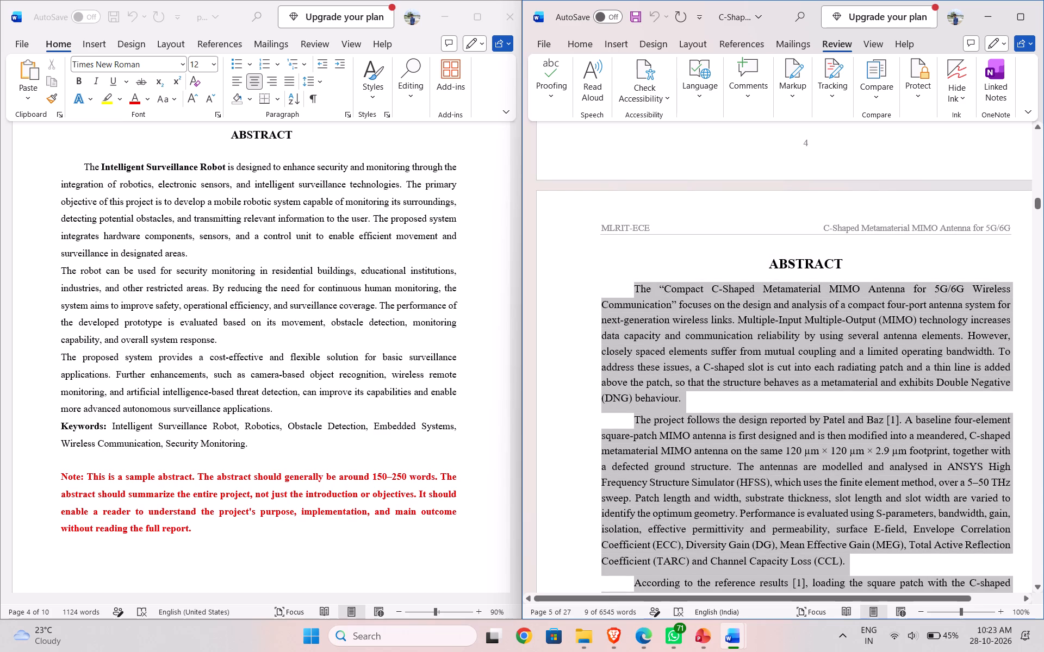
{"action": "left_click_drag", "start_coordinate": [610, 284], "coordinate": [610, 285]}
{"action": "key", "text": "ctrl+c"}
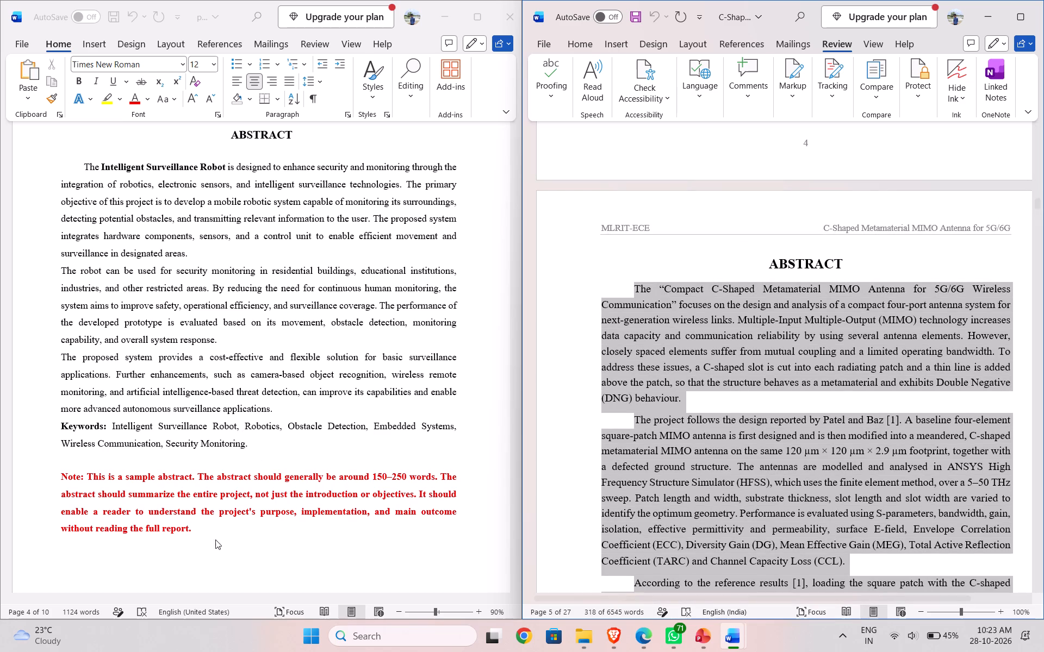
Replace the template's sample abstract text, keywords and red note with the copied antenna abstract, keeping the ABSTRACT heading.
{"action": "left_click", "coordinate": [197, 527]}
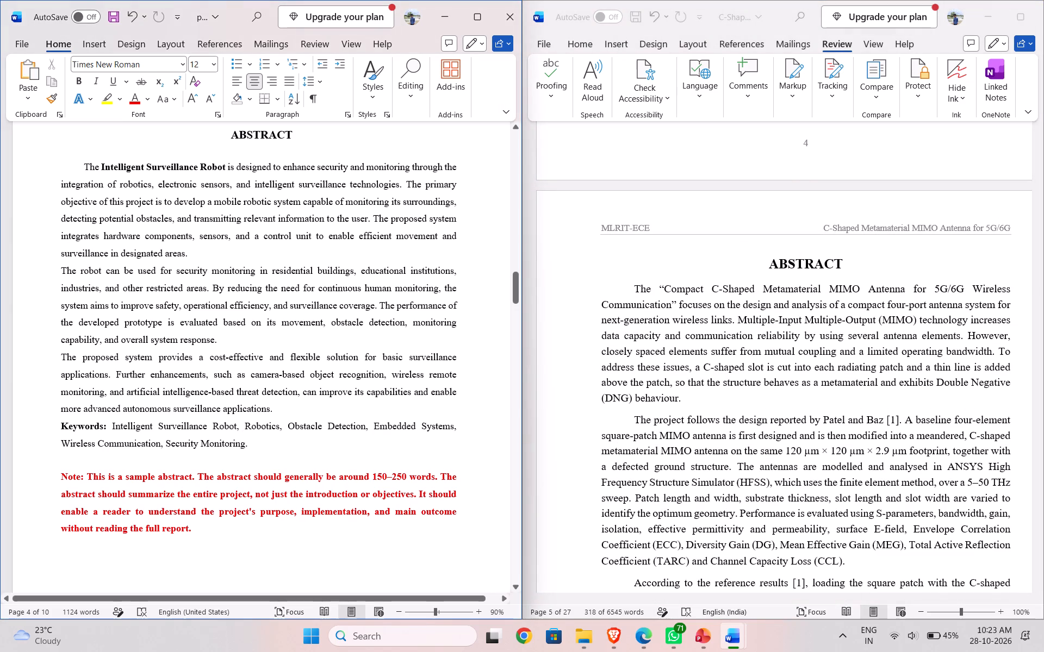
{"action": "left_click", "coordinate": [192, 529]}
{"action": "left_click_drag", "start_coordinate": [192, 529], "coordinate": [69, 210]}
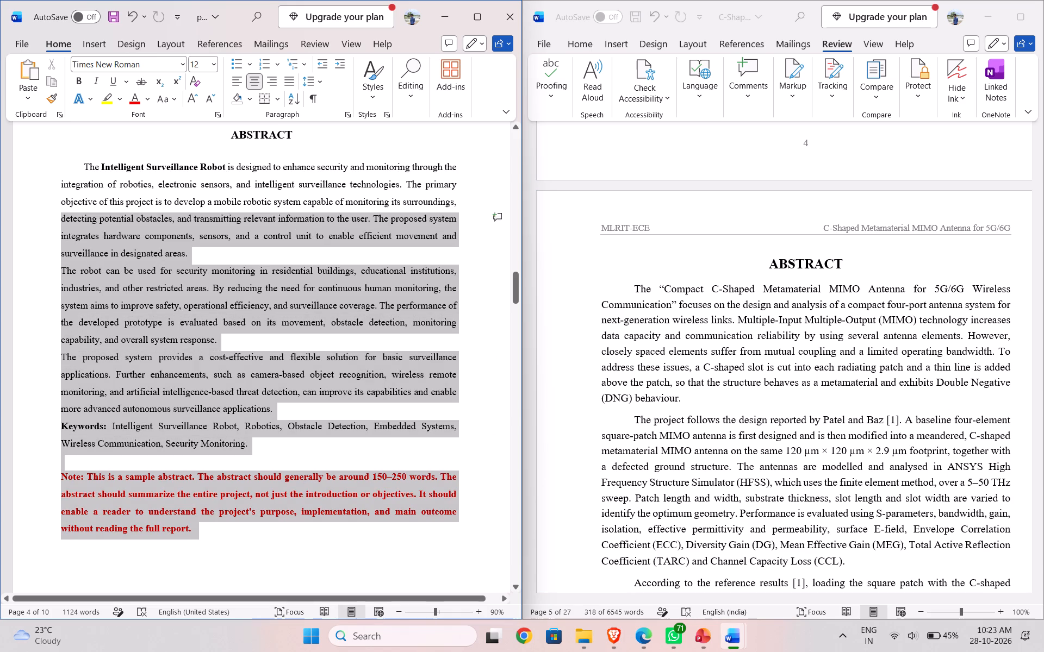
{"action": "left_click_drag", "start_coordinate": [69, 210], "coordinate": [76, 177]}
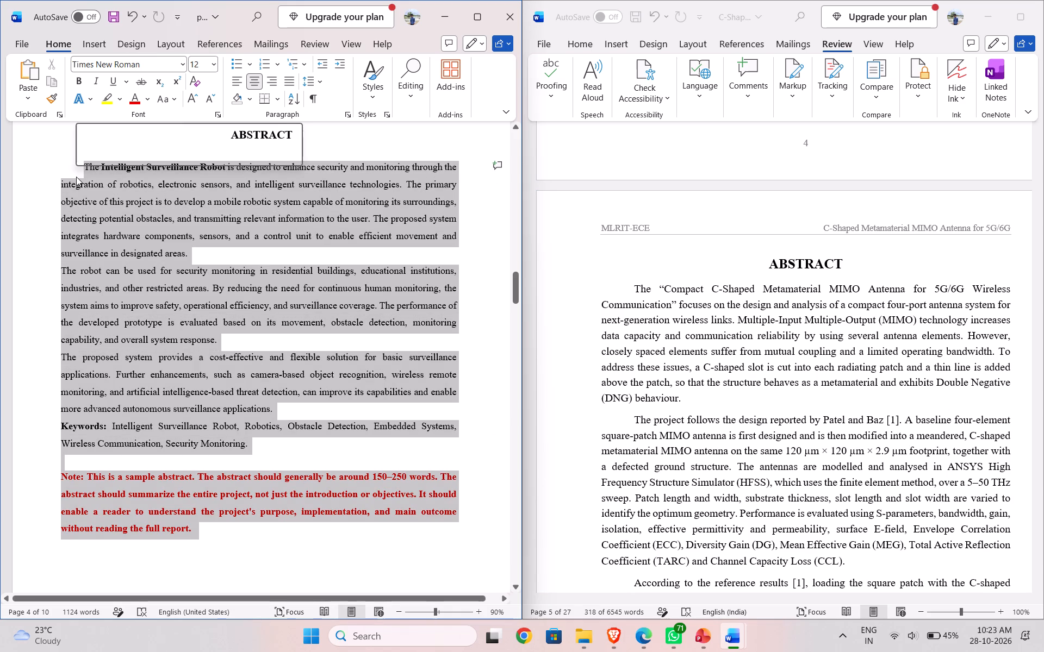
{"action": "key", "text": "ctrl+v"}
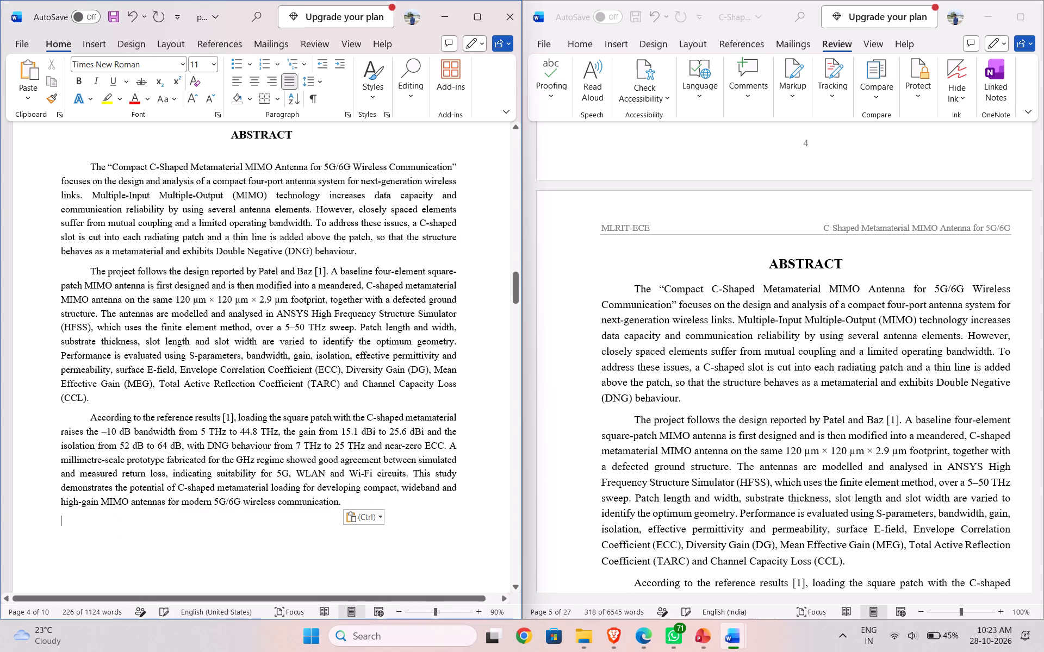
{"action": "scroll", "coordinate": [291, 376], "scroll_direction": "down", "scroll_amount": 2}
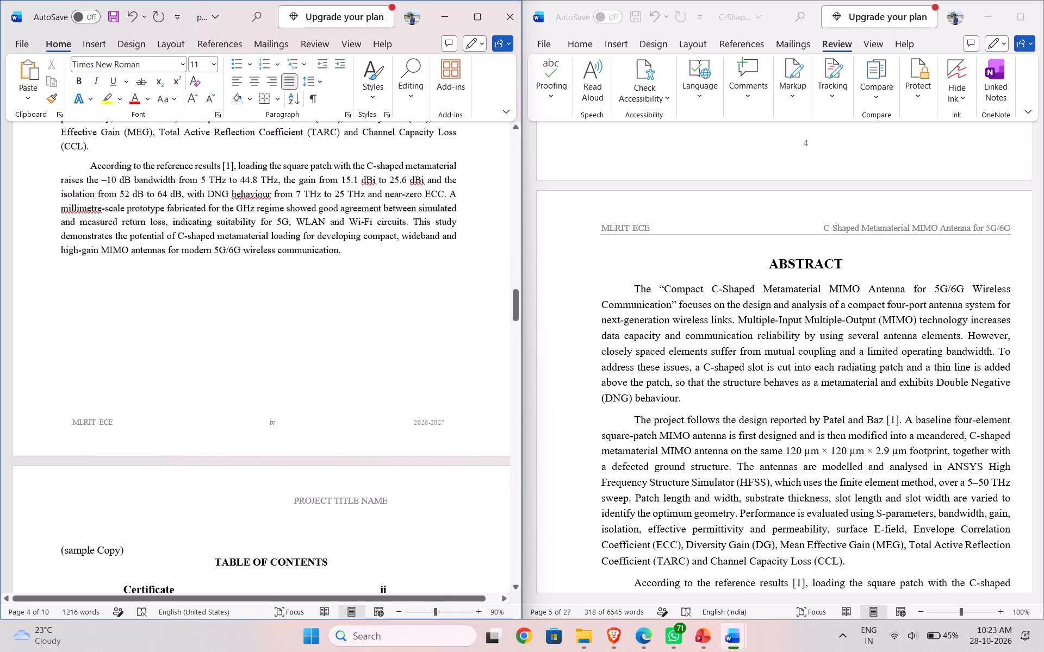
Compare the template's Table of Contents and List of Figures pages with the table of contents in the C-shaped metamaterial antenna report.
{"action": "scroll", "coordinate": [291, 376], "scroll_direction": "down", "scroll_amount": 6}
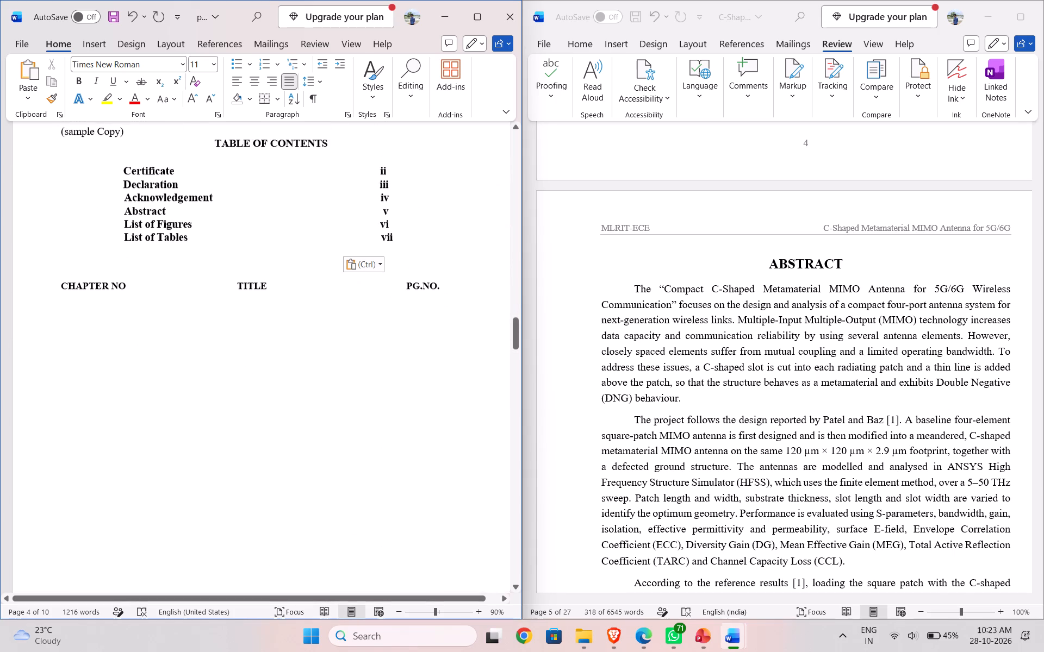
{"action": "scroll", "coordinate": [713, 410], "scroll_direction": "down", "scroll_amount": 3}
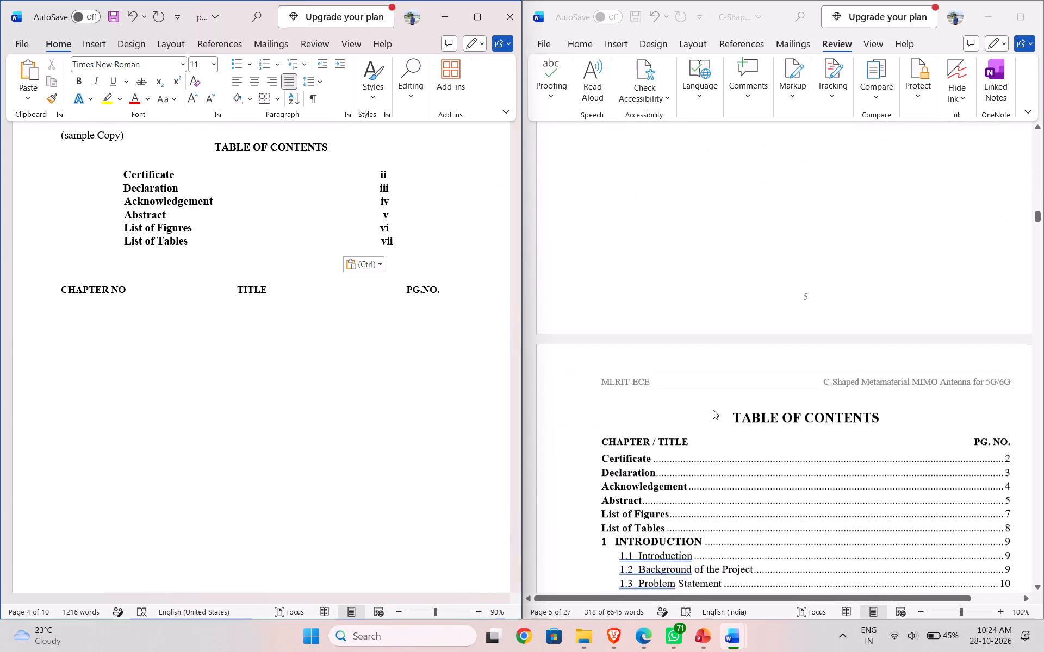
{"action": "scroll", "coordinate": [713, 410], "scroll_direction": "down", "scroll_amount": 3}
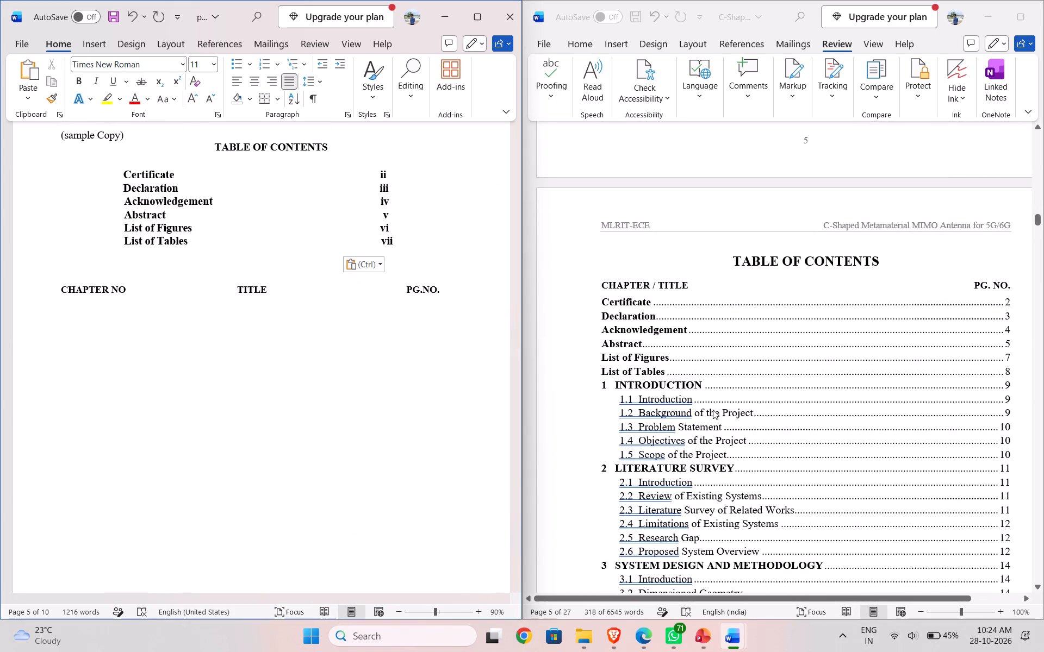
{"action": "scroll", "coordinate": [426, 499], "scroll_direction": "up", "scroll_amount": 1}
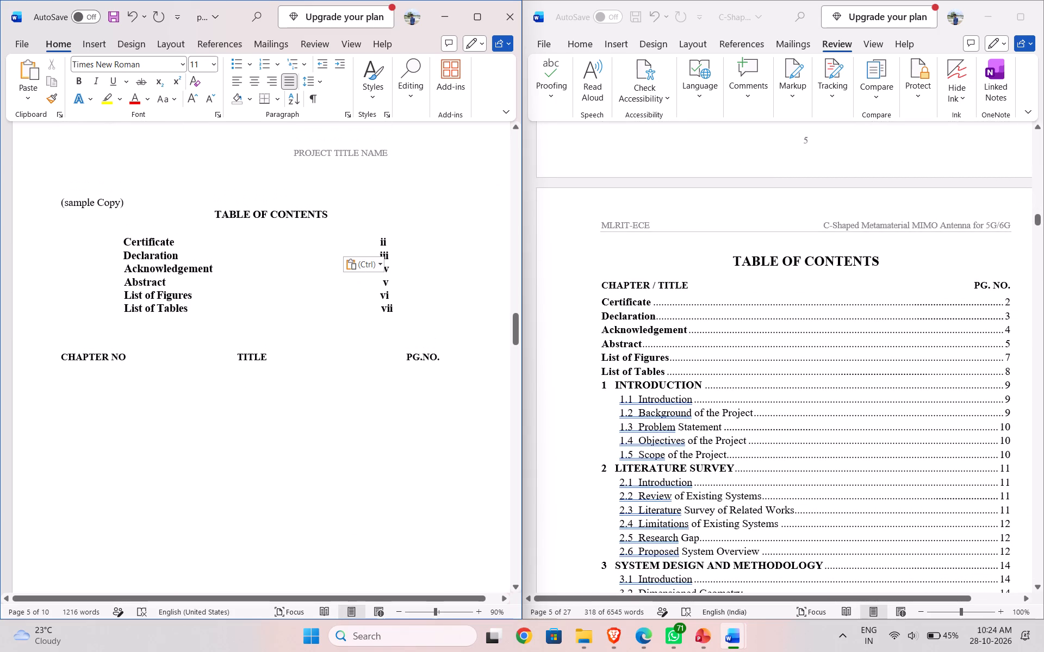
{"action": "scroll", "coordinate": [717, 417], "scroll_direction": "down", "scroll_amount": 1}
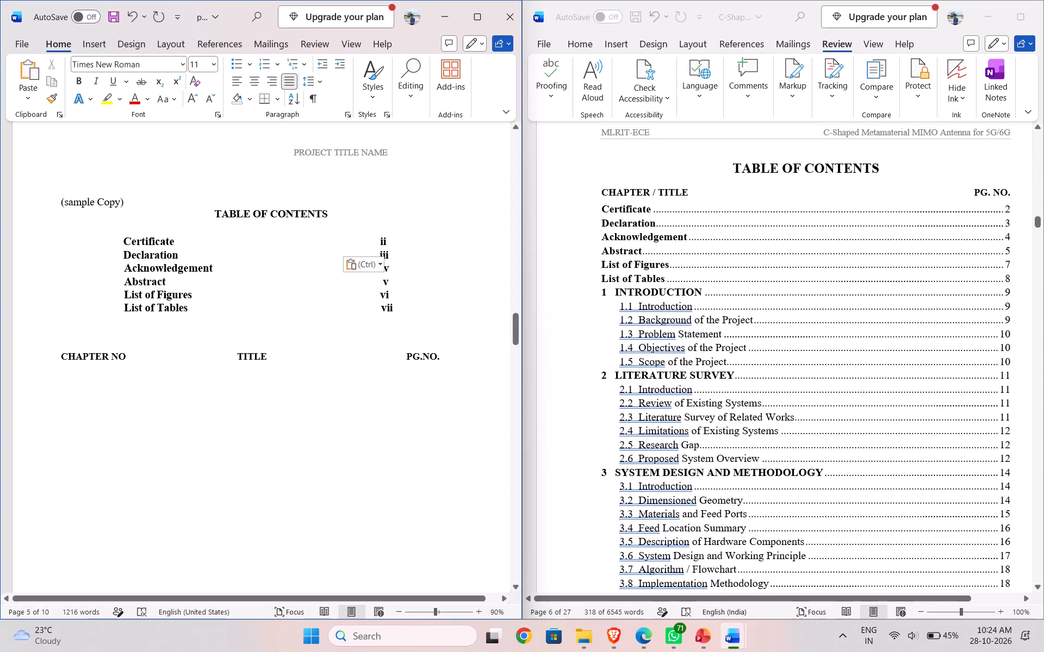
{"action": "scroll", "coordinate": [410, 421], "scroll_direction": "down", "scroll_amount": 8}
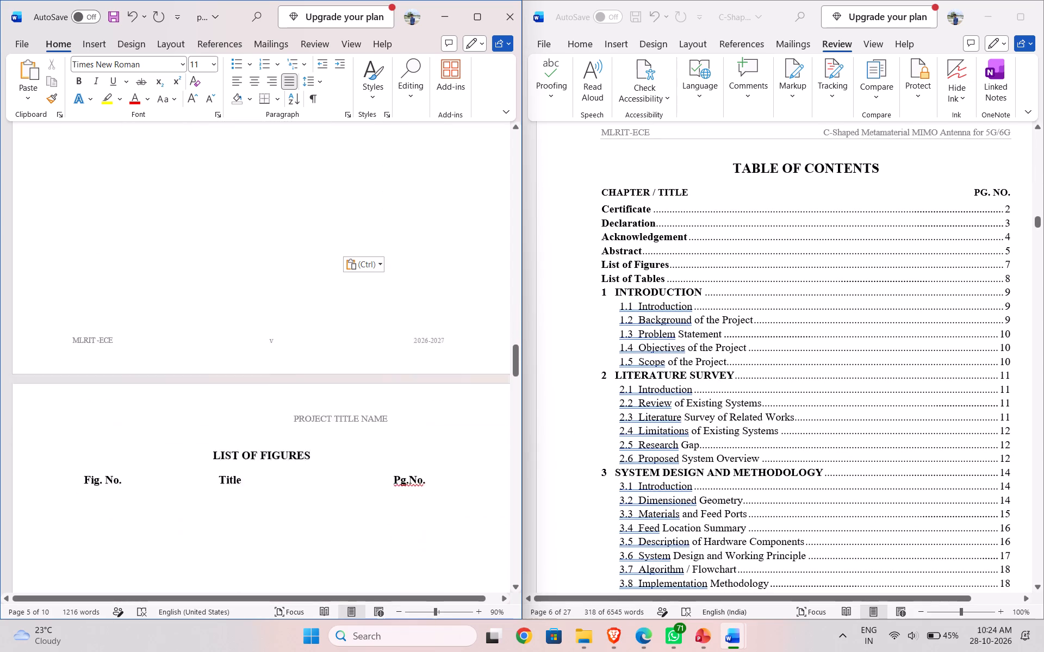
{"action": "scroll", "coordinate": [410, 421], "scroll_direction": "down", "scroll_amount": 1}
{"action": "scroll", "coordinate": [410, 421], "scroll_direction": "up", "scroll_amount": 5}
{"action": "scroll", "coordinate": [410, 421], "scroll_direction": "down", "scroll_amount": 1}
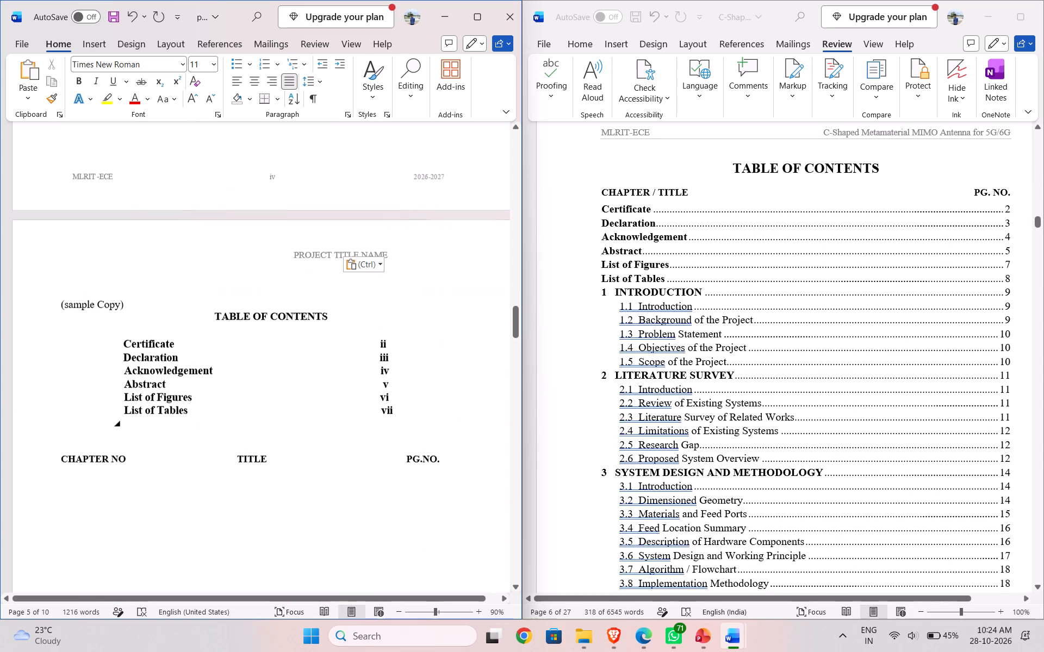
{"action": "scroll", "coordinate": [410, 421], "scroll_direction": "down", "scroll_amount": 5}
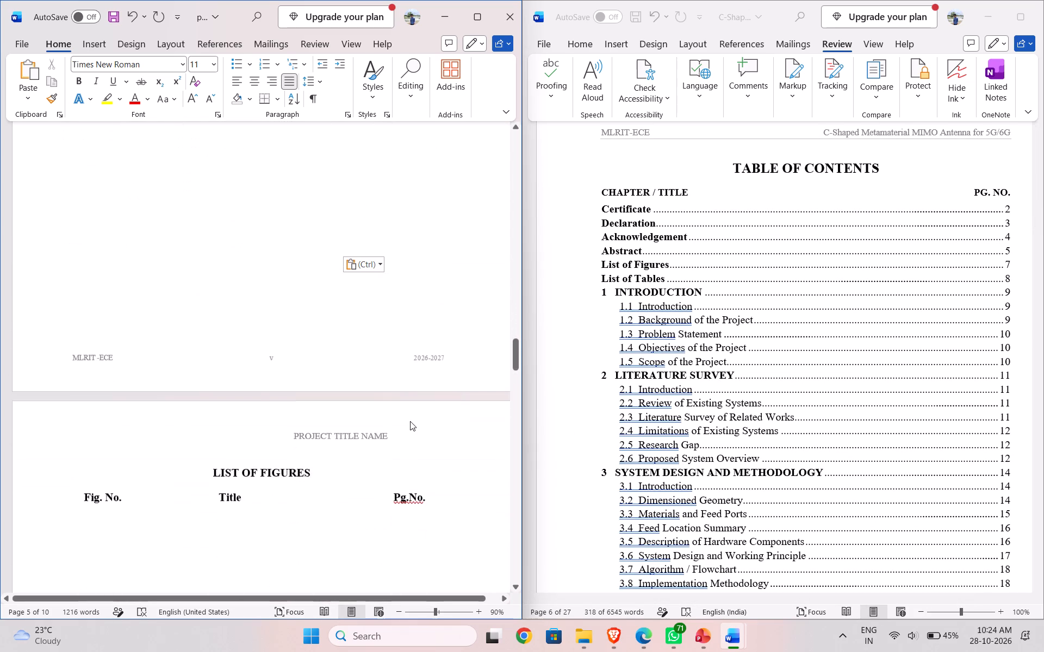
{"action": "scroll", "coordinate": [410, 421], "scroll_direction": "down", "scroll_amount": 6}
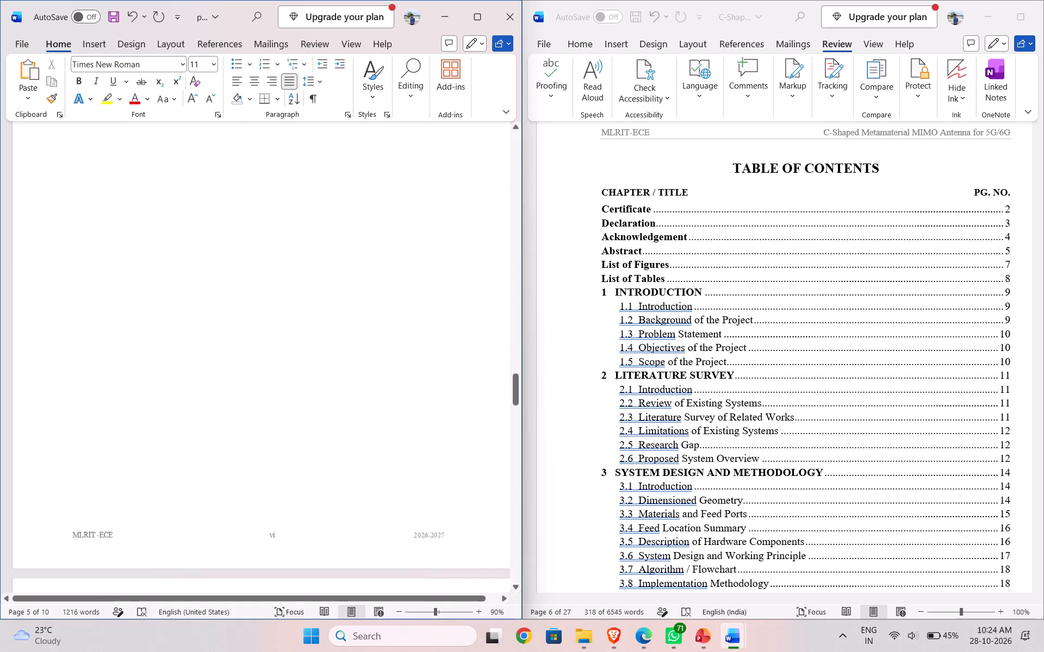
{"action": "scroll", "coordinate": [410, 421], "scroll_direction": "down", "scroll_amount": 2}
{"action": "scroll", "coordinate": [410, 421], "scroll_direction": "up", "scroll_amount": 3}
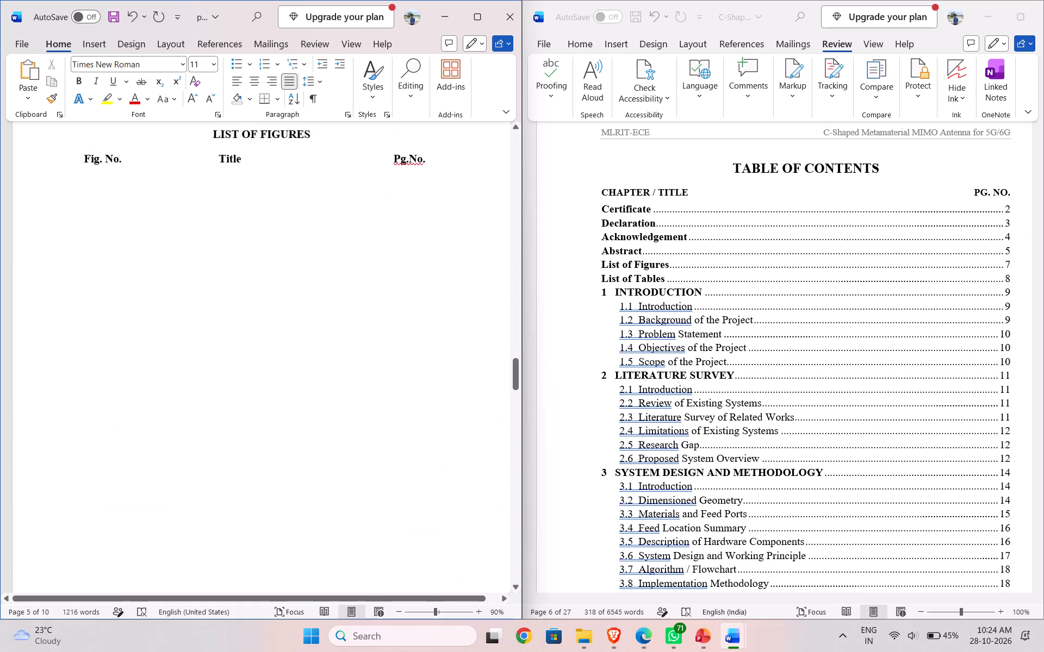
{"action": "scroll", "coordinate": [410, 421], "scroll_direction": "up", "scroll_amount": 4}
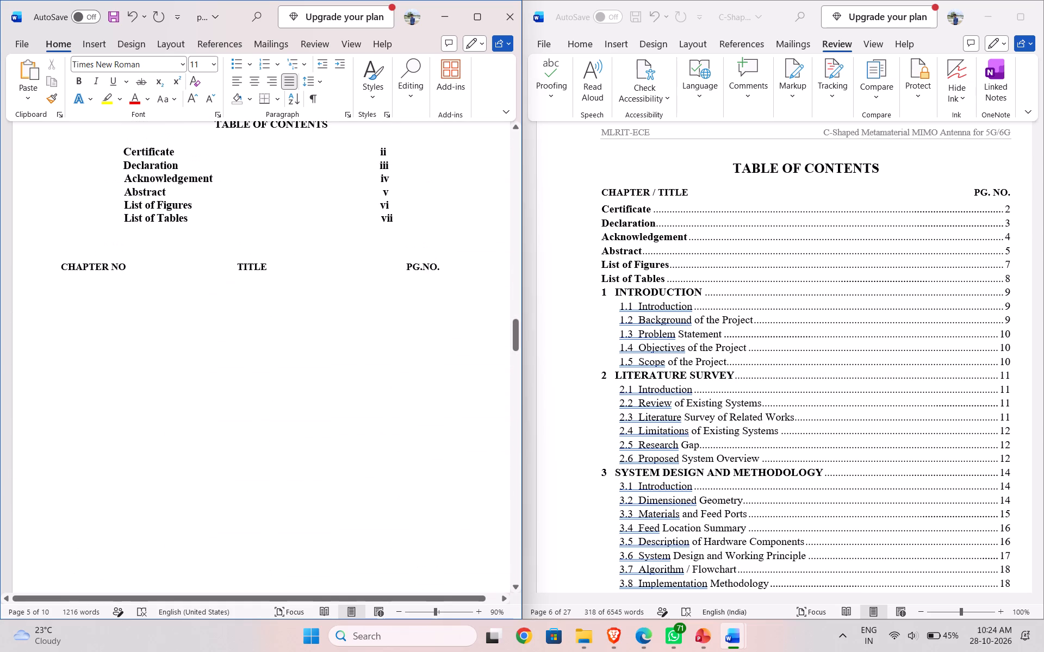
{"action": "scroll", "coordinate": [748, 416], "scroll_direction": "up", "scroll_amount": 1}
{"action": "scroll", "coordinate": [426, 368], "scroll_direction": "up", "scroll_amount": 1}
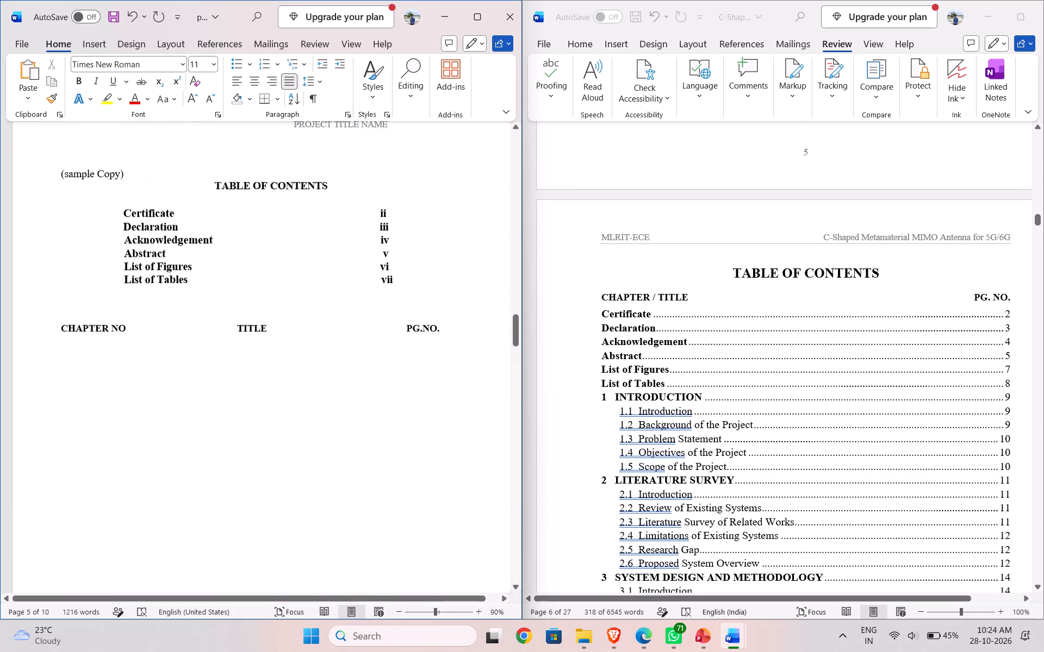
{"action": "scroll", "coordinate": [426, 368], "scroll_direction": "up", "scroll_amount": 1}
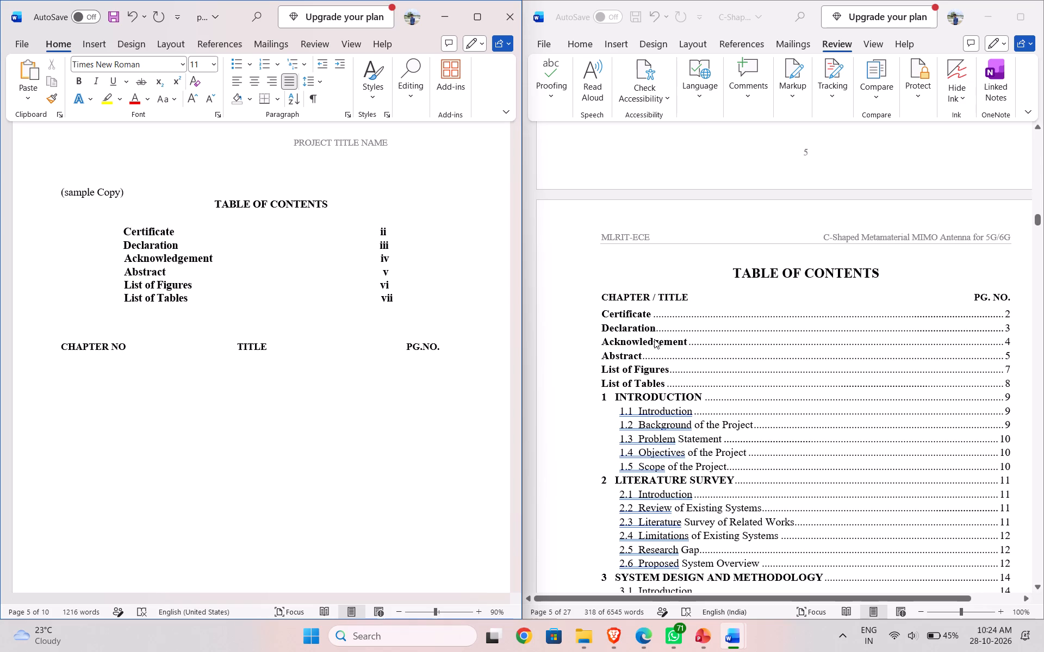
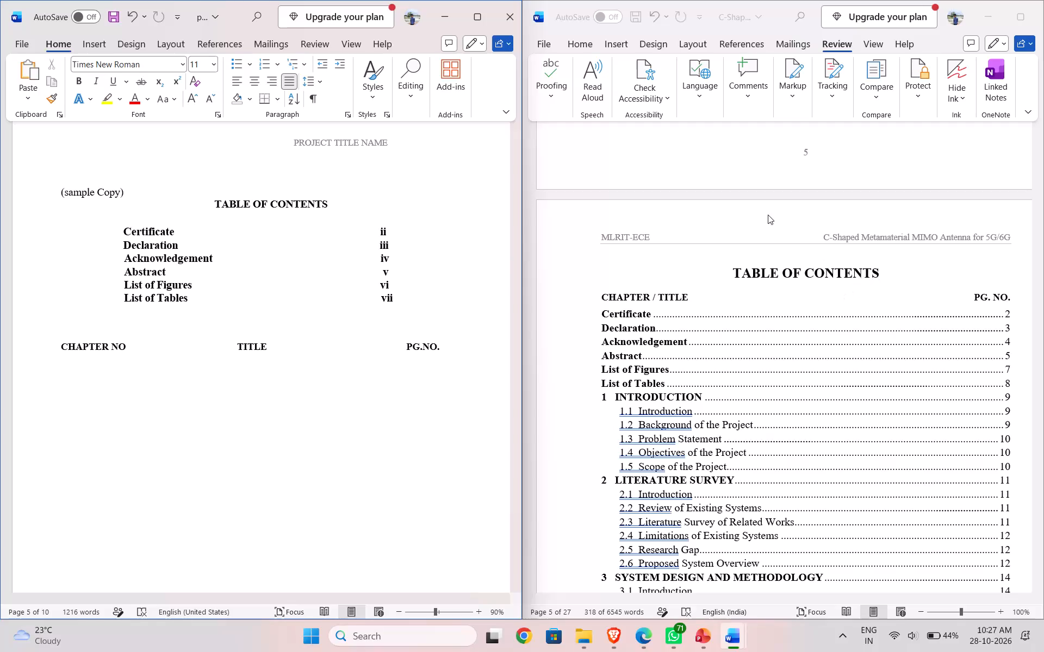
Look back through the template's front pages and the C-shaped antenna report's Abstract and Declaration pages.
{"action": "scroll", "coordinate": [387, 242], "scroll_direction": "up", "scroll_amount": 7}
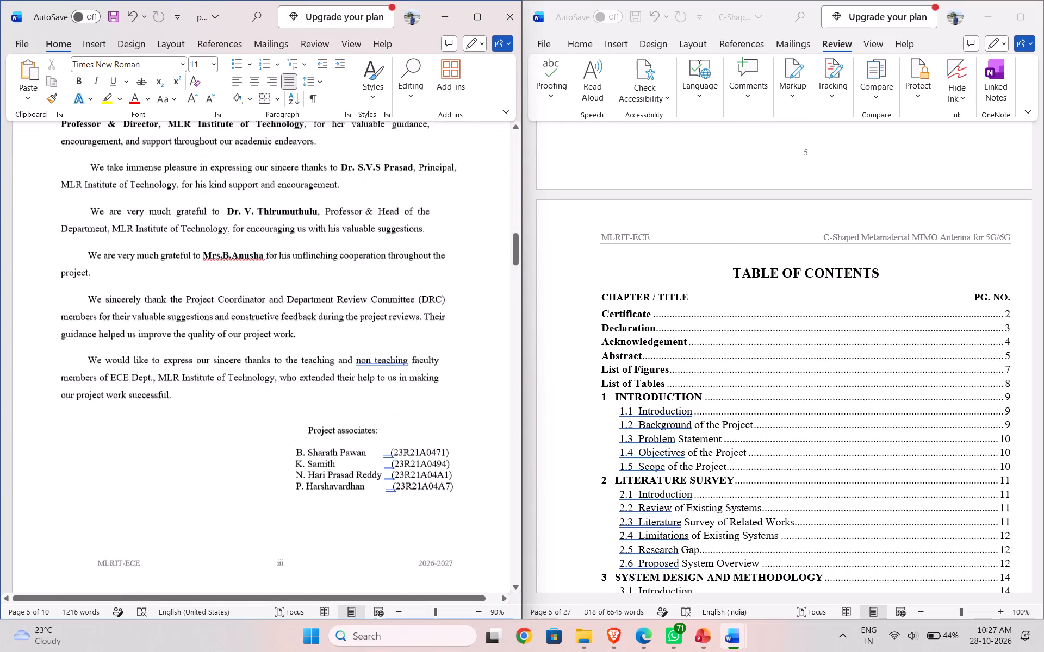
{"action": "scroll", "coordinate": [387, 242], "scroll_direction": "up", "scroll_amount": 6}
{"action": "scroll", "coordinate": [387, 242], "scroll_direction": "down", "scroll_amount": 2}
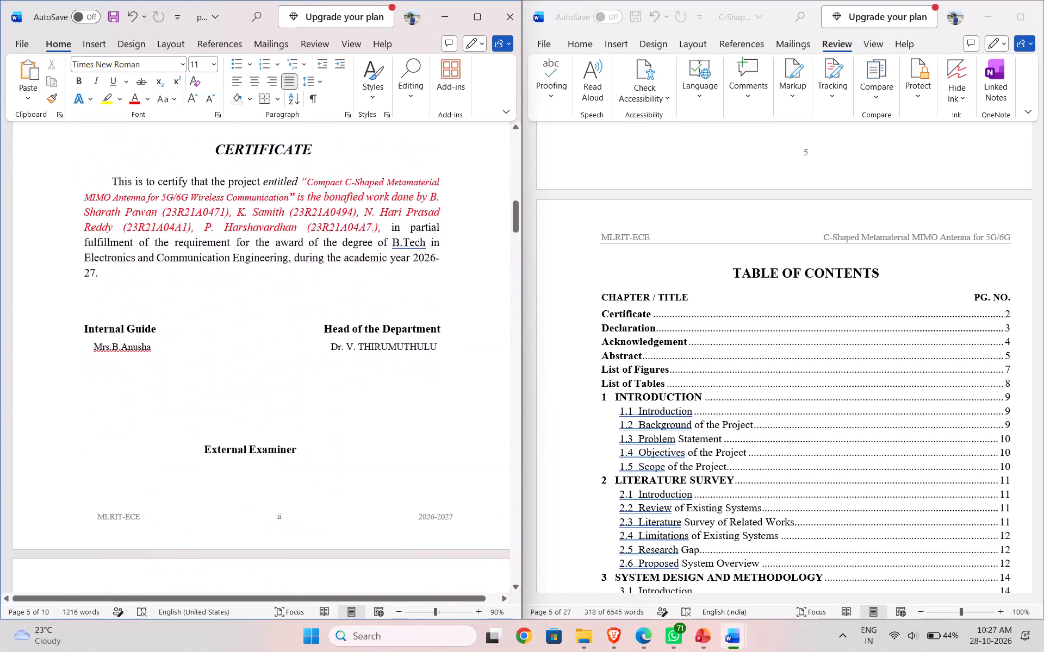
{"action": "scroll", "coordinate": [387, 242], "scroll_direction": "down", "scroll_amount": 7}
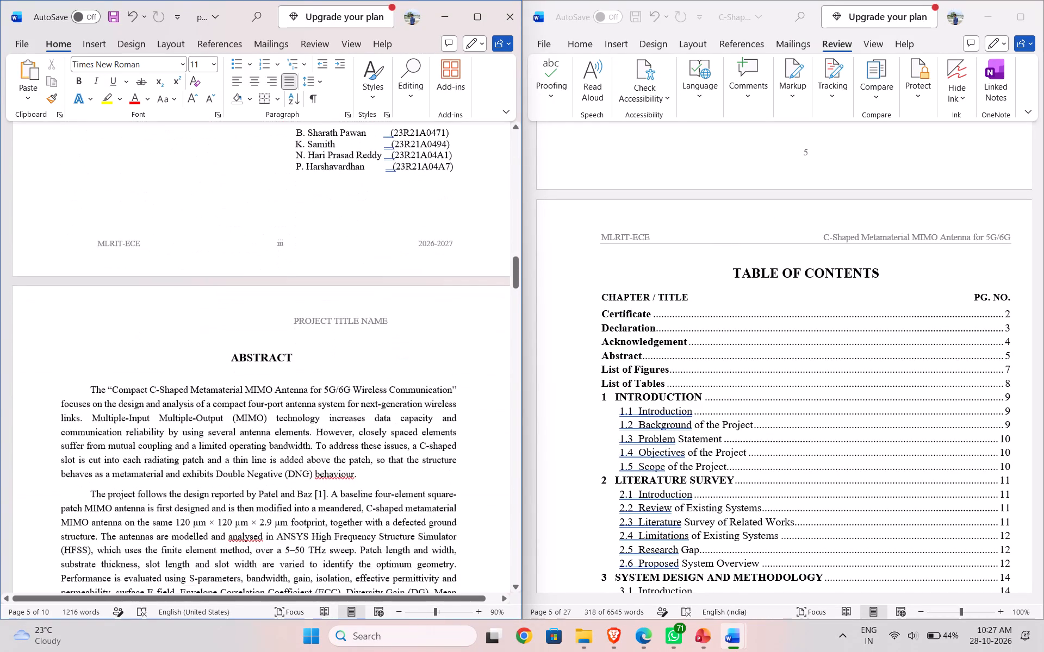
{"action": "scroll", "coordinate": [387, 242], "scroll_direction": "down", "scroll_amount": 4}
{"action": "scroll", "coordinate": [702, 256], "scroll_direction": "up", "scroll_amount": 5}
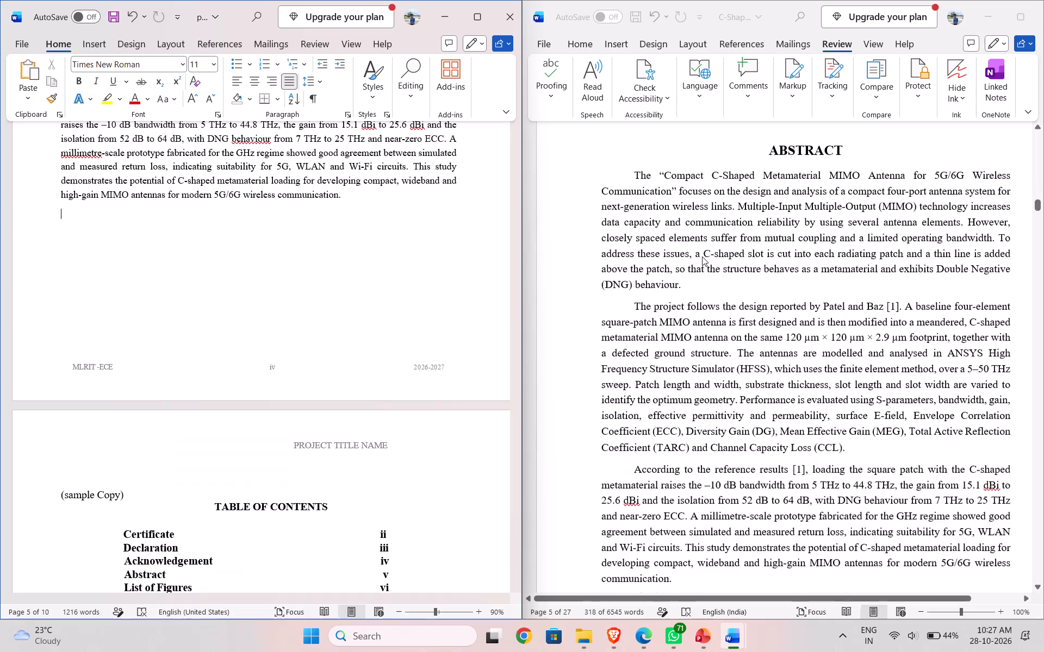
{"action": "scroll", "coordinate": [702, 256], "scroll_direction": "up", "scroll_amount": 11}
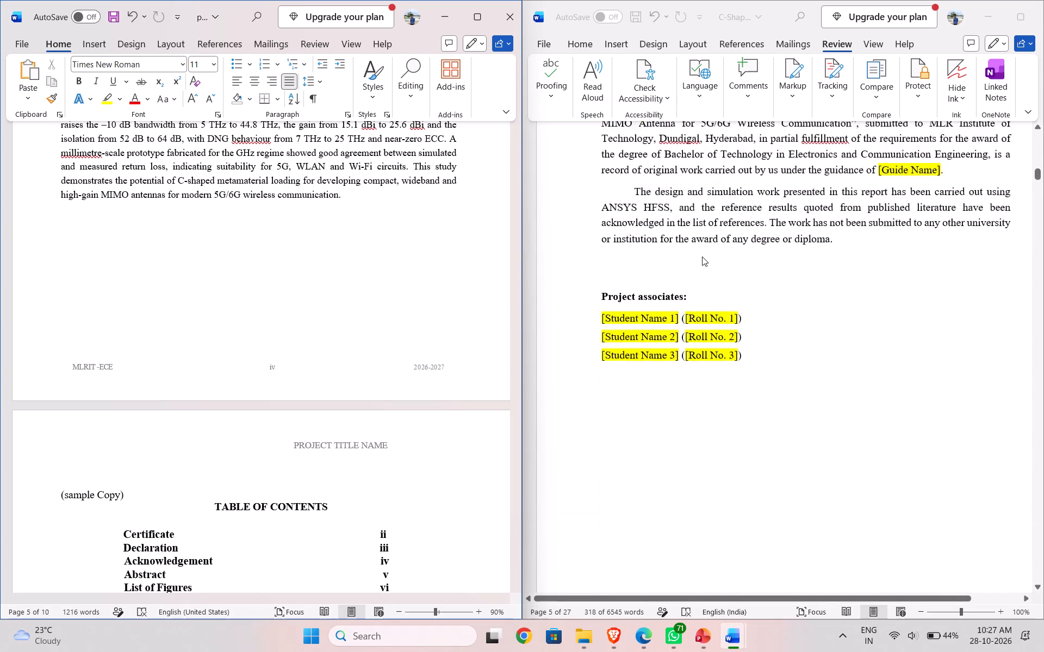
{"action": "scroll", "coordinate": [702, 256], "scroll_direction": "up", "scroll_amount": 1}
{"action": "scroll", "coordinate": [702, 256], "scroll_direction": "down", "scroll_amount": 1}
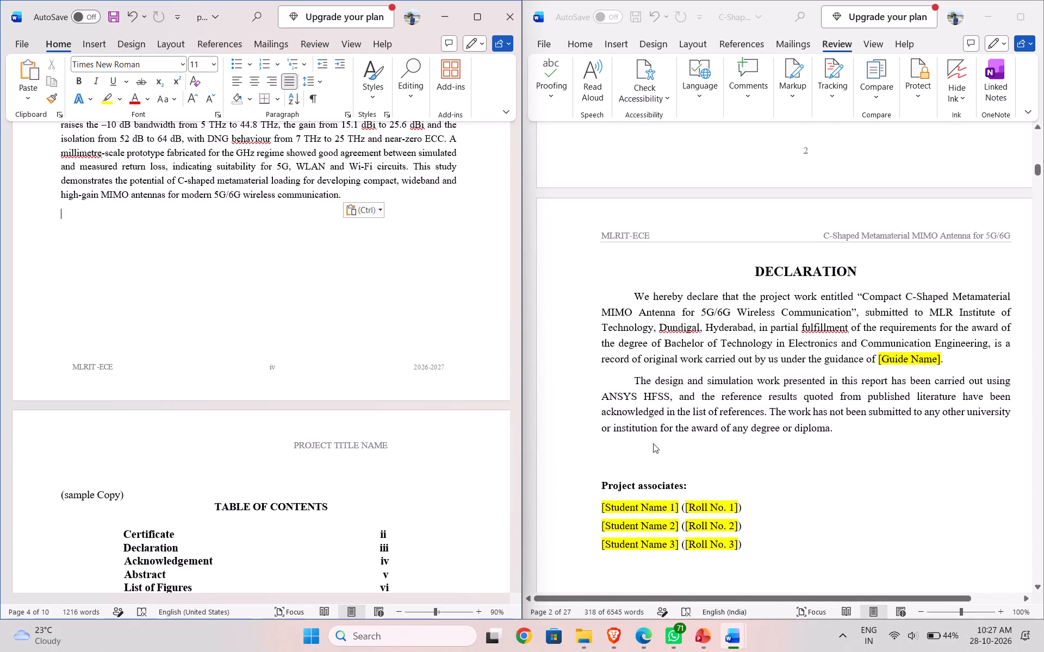
Switch to Edge and examine how the reference PDF, vasu documentation.pdf, lays out its front pages and Table of Contents.
{"action": "left_click", "coordinate": [635, 641]}
{"action": "scroll", "coordinate": [478, 365], "scroll_direction": "down", "scroll_amount": 8}
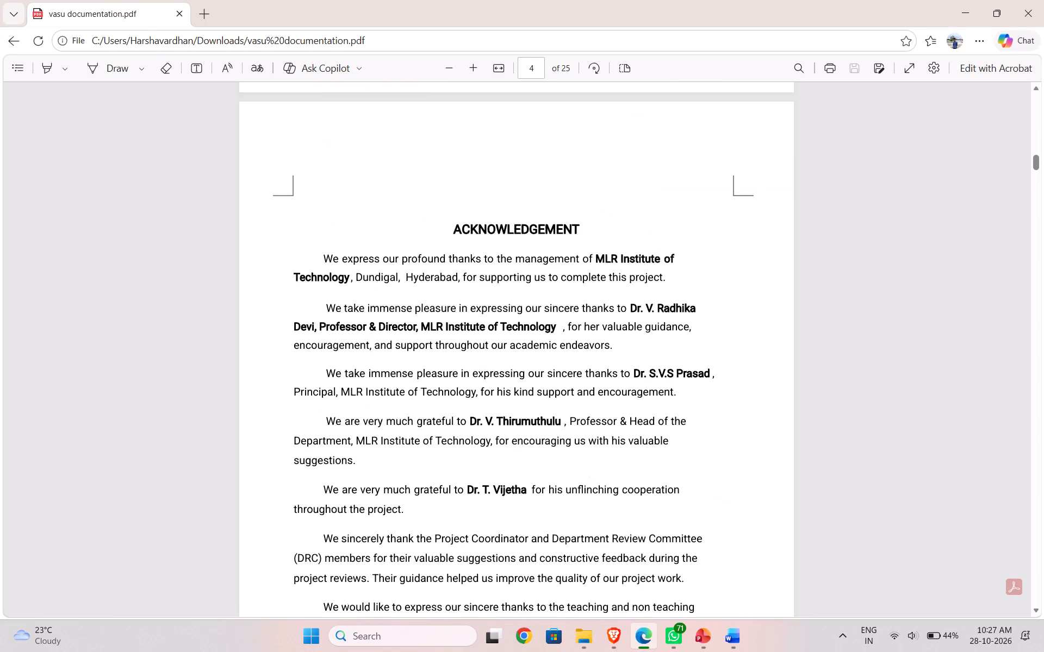
{"action": "scroll", "coordinate": [478, 365], "scroll_direction": "down", "scroll_amount": 11}
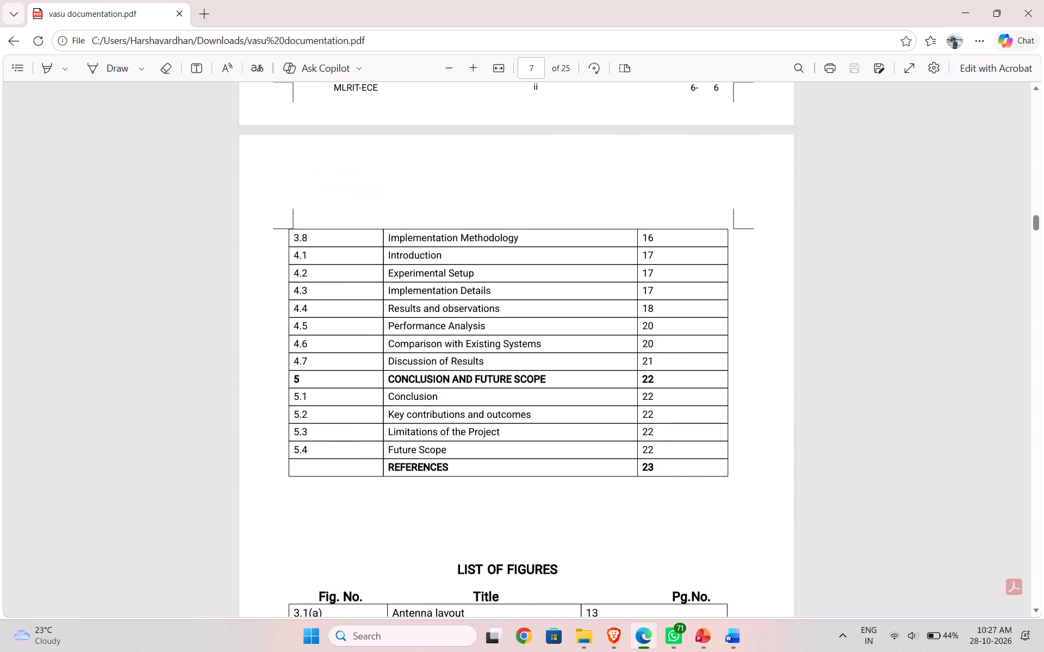
{"action": "scroll", "coordinate": [478, 365], "scroll_direction": "down", "scroll_amount": 1}
{"action": "scroll", "coordinate": [478, 365], "scroll_direction": "up", "scroll_amount": 14}
{"action": "scroll", "coordinate": [478, 365], "scroll_direction": "up", "scroll_amount": 7}
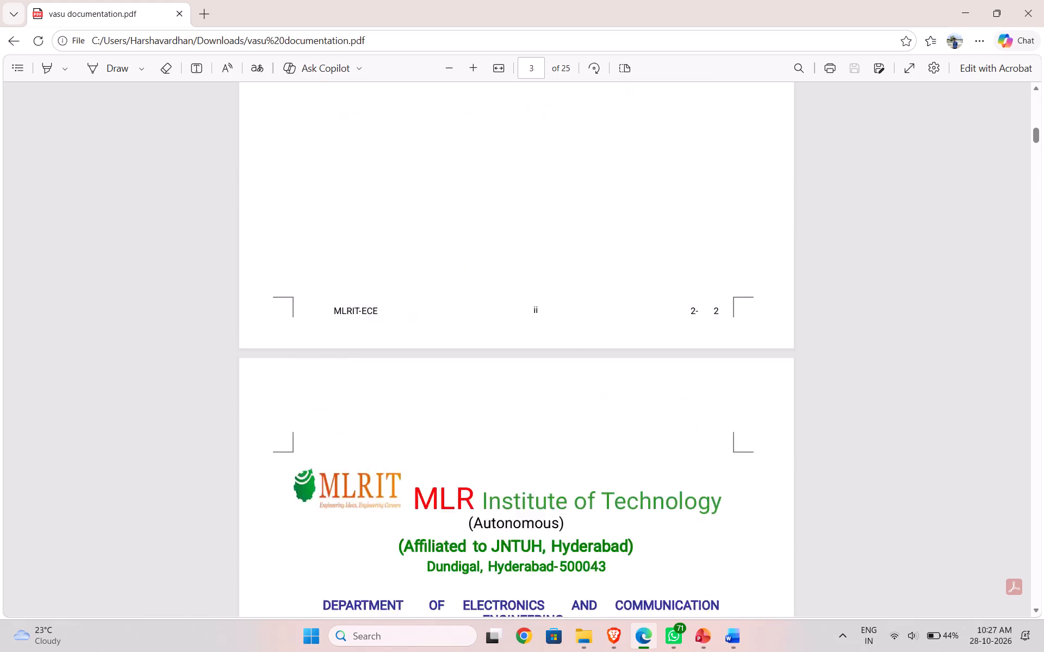
{"action": "scroll", "coordinate": [478, 365], "scroll_direction": "down", "scroll_amount": 5}
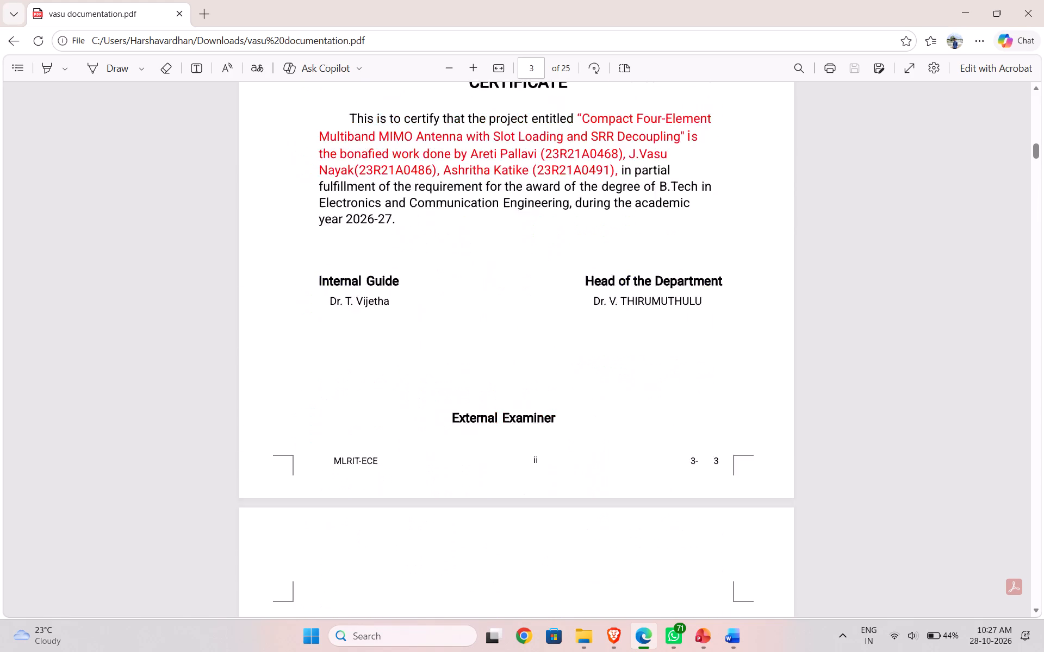
{"action": "scroll", "coordinate": [478, 365], "scroll_direction": "down", "scroll_amount": 6}
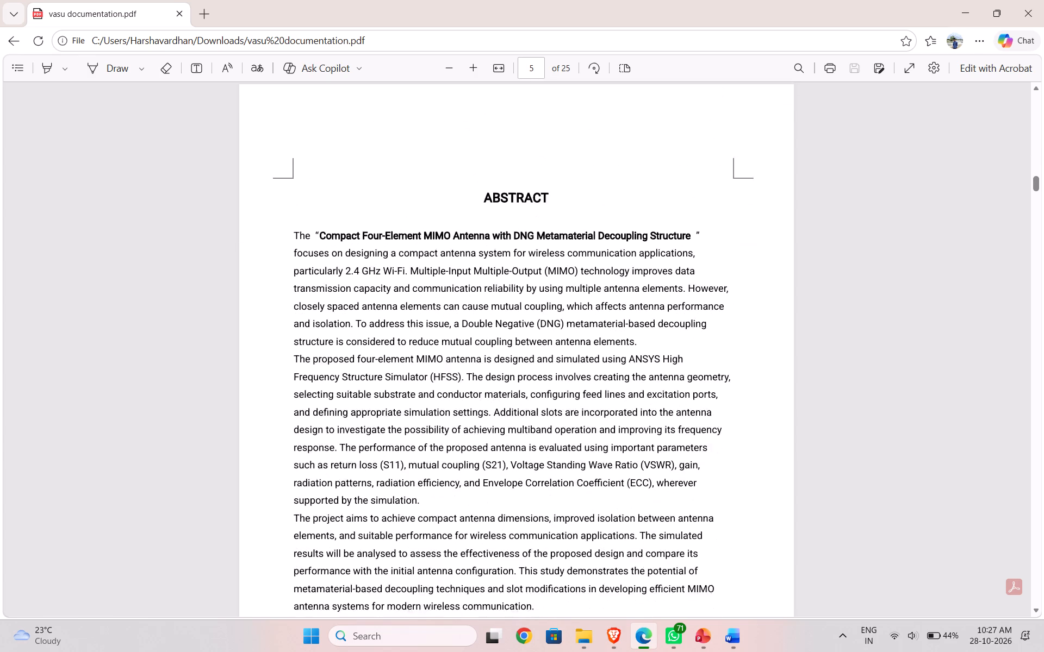
{"action": "scroll", "coordinate": [478, 365], "scroll_direction": "down", "scroll_amount": 5}
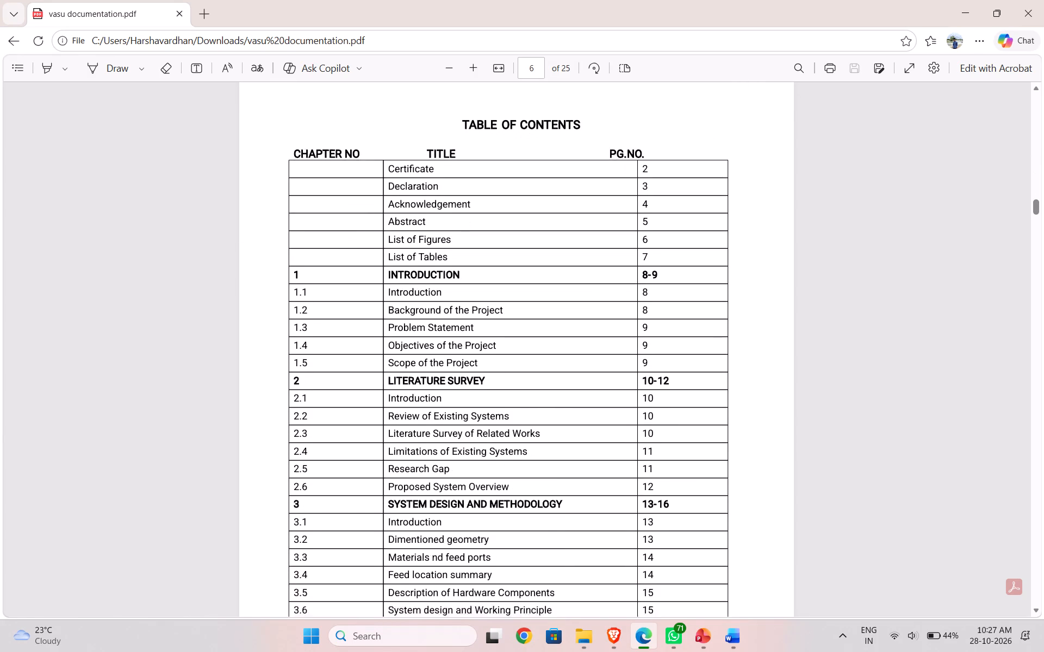
{"action": "scroll", "coordinate": [478, 365], "scroll_direction": "down", "scroll_amount": 1}
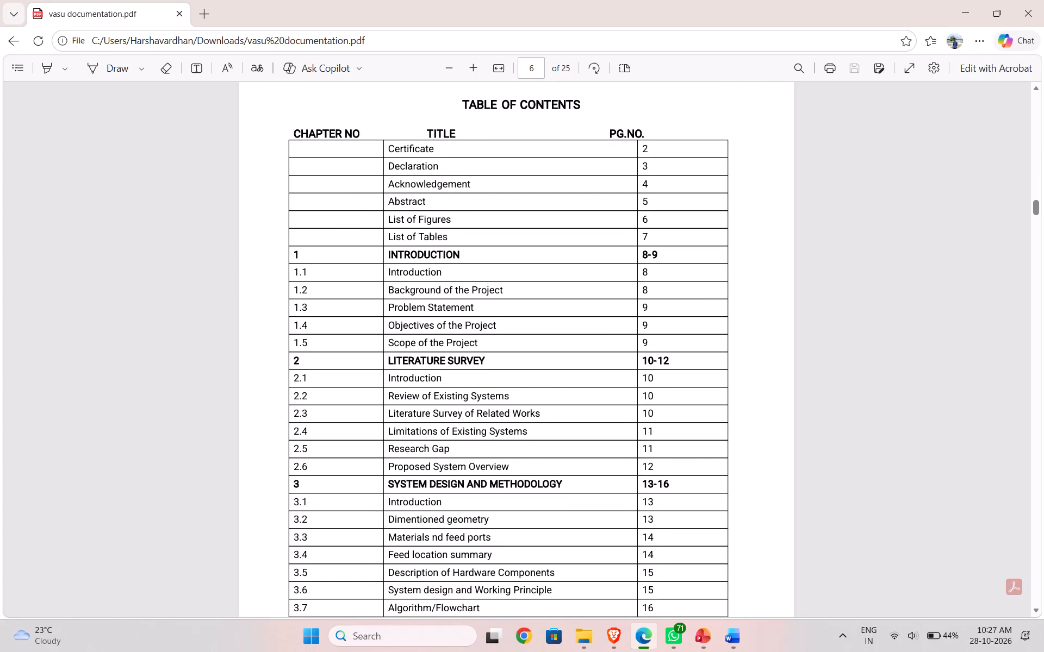
{"action": "scroll", "coordinate": [478, 365], "scroll_direction": "down", "scroll_amount": 2}
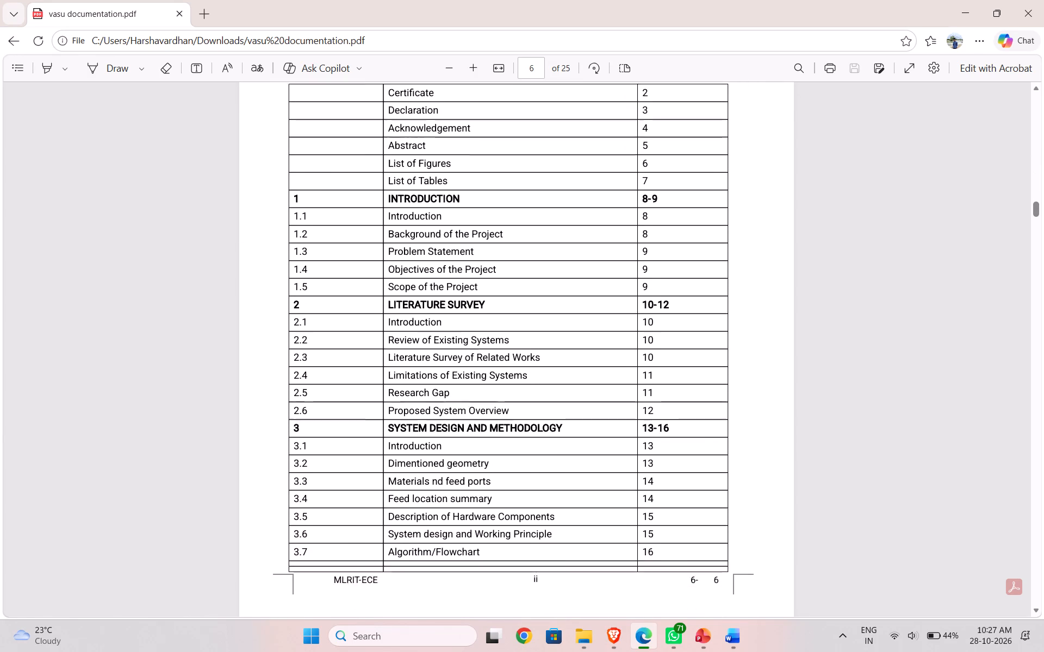
{"action": "scroll", "coordinate": [478, 365], "scroll_direction": "down", "scroll_amount": 5}
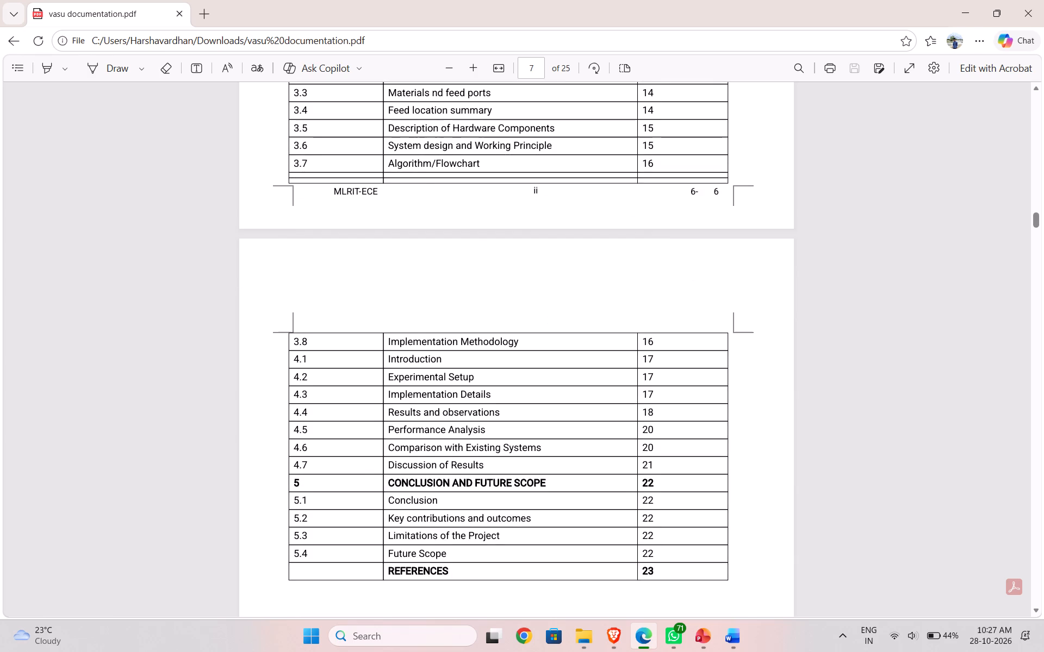
{"action": "scroll", "coordinate": [478, 365], "scroll_direction": "up", "scroll_amount": 7}
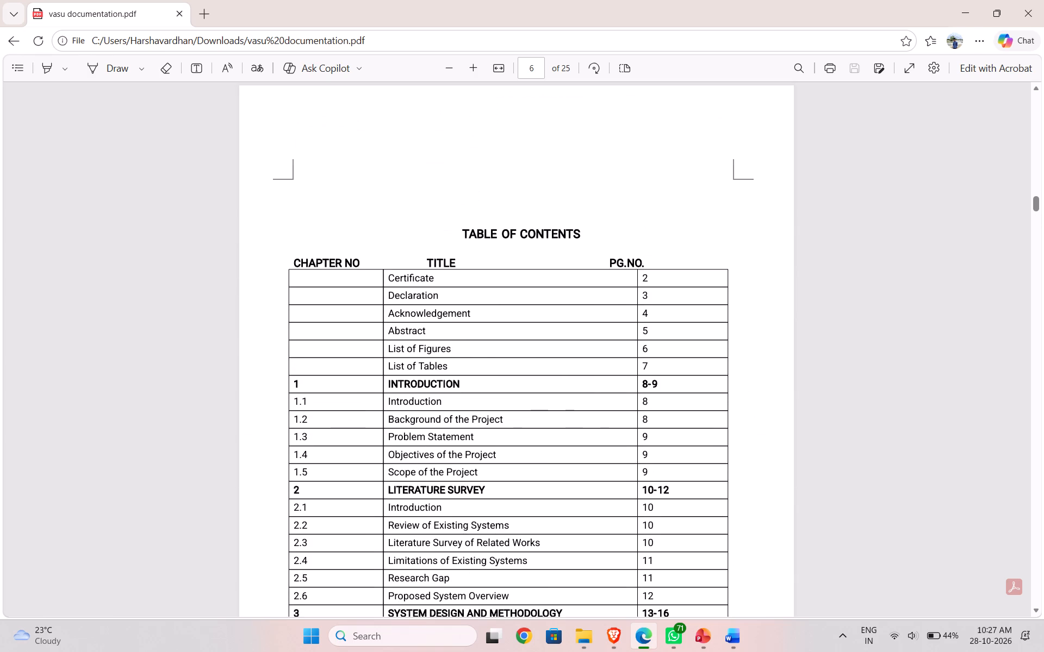
Back in the Word template, delete the "(sample Copy)" note above the TABLE OF CONTENTS heading.
{"action": "left_click", "coordinate": [695, 584]}
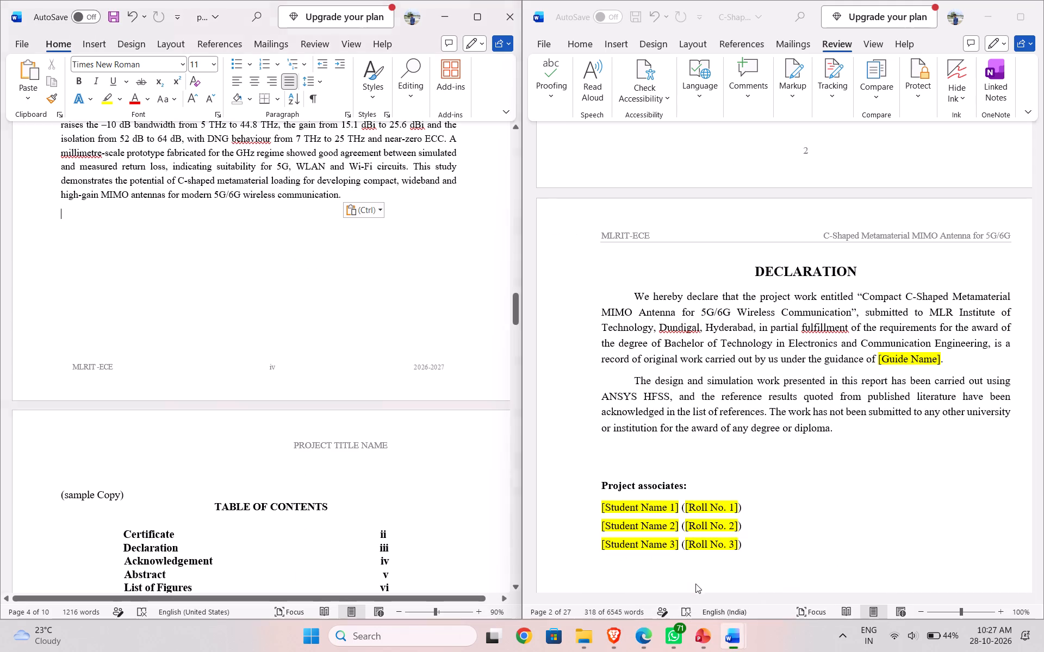
{"action": "scroll", "coordinate": [351, 364], "scroll_direction": "down", "scroll_amount": 1}
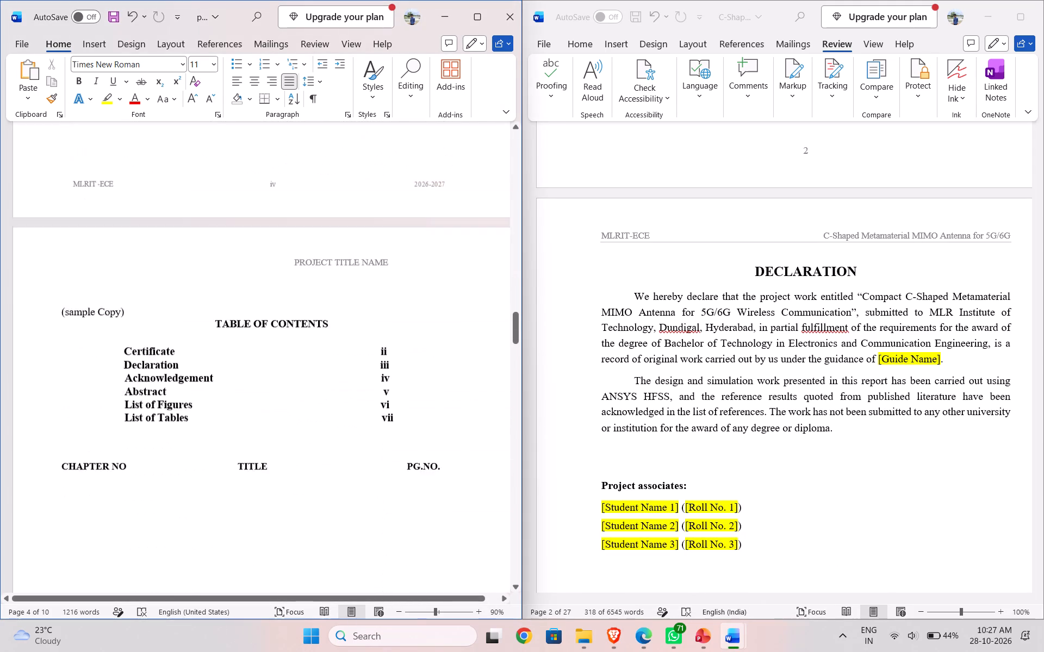
{"action": "scroll", "coordinate": [351, 364], "scroll_direction": "down", "scroll_amount": 1}
{"action": "left_click", "coordinate": [229, 277]}
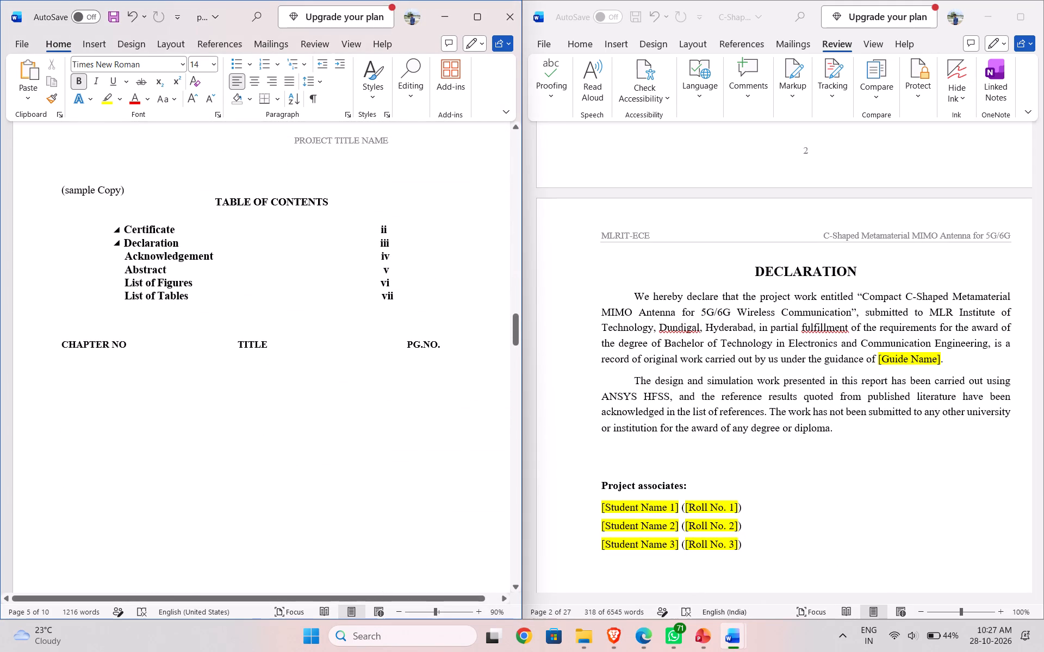
{"action": "left_click_drag", "start_coordinate": [129, 190], "coordinate": [63, 193]}
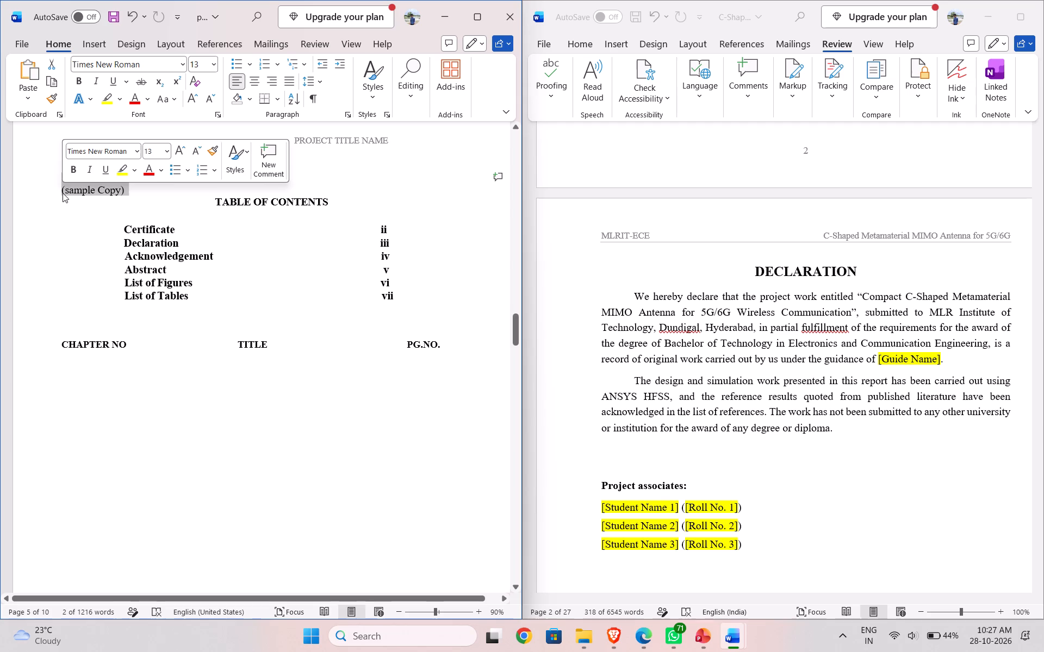
{"action": "key", "text": "BackSpace"}
Review the template's Certificate, Acknowledgement and Abstract pages, including their page headers.
{"action": "scroll", "coordinate": [63, 193], "scroll_direction": "up", "scroll_amount": 2}
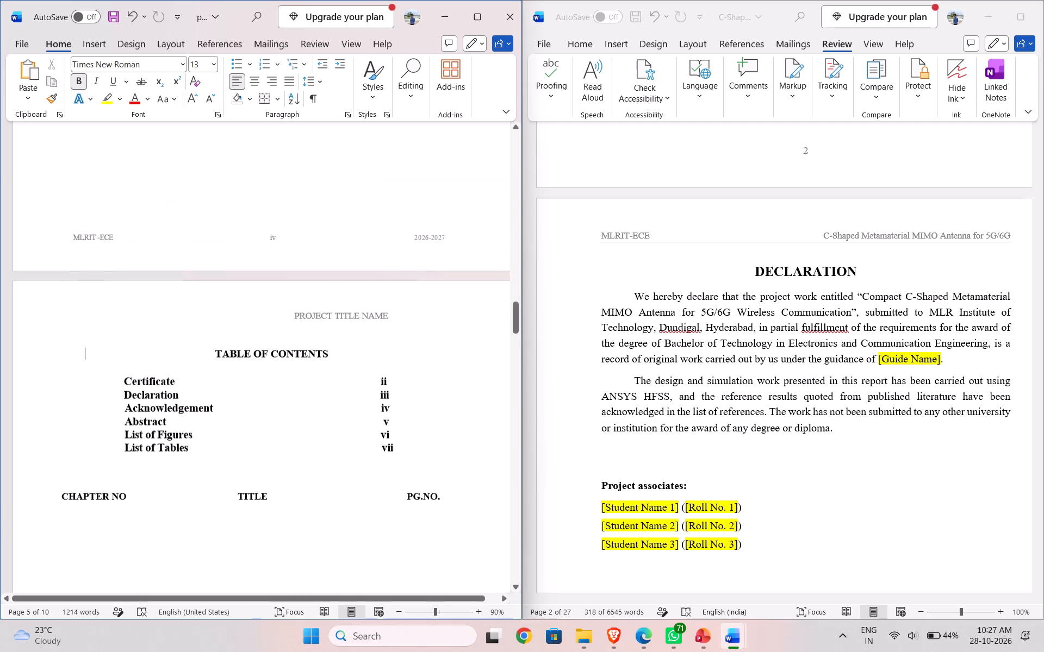
{"action": "scroll", "coordinate": [374, 302], "scroll_direction": "up", "scroll_amount": 5}
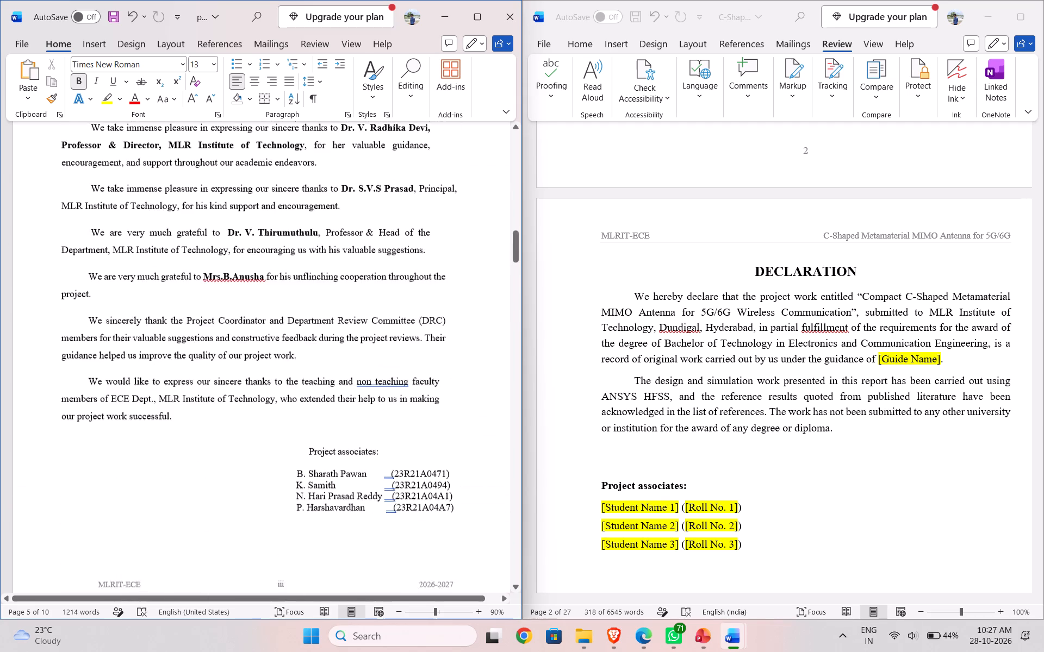
{"action": "scroll", "coordinate": [374, 302], "scroll_direction": "down", "scroll_amount": 3}
{"action": "scroll", "coordinate": [374, 302], "scroll_direction": "up", "scroll_amount": 4}
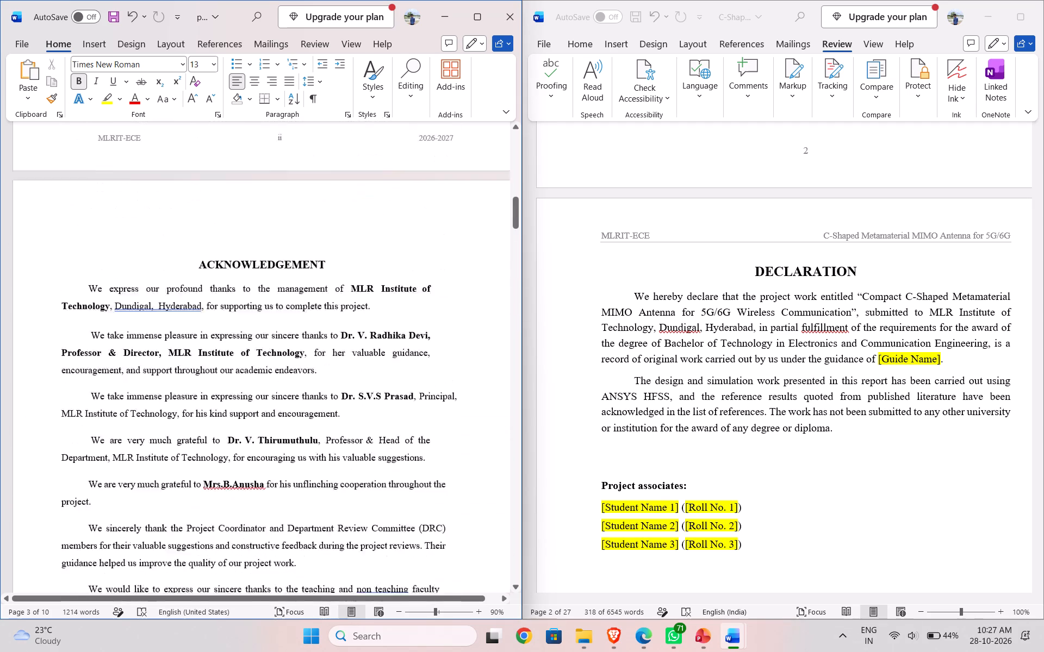
{"action": "scroll", "coordinate": [374, 302], "scroll_direction": "up", "scroll_amount": 13}
{"action": "scroll", "coordinate": [374, 302], "scroll_direction": "down", "scroll_amount": 2}
{"action": "scroll", "coordinate": [374, 302], "scroll_direction": "up", "scroll_amount": 1}
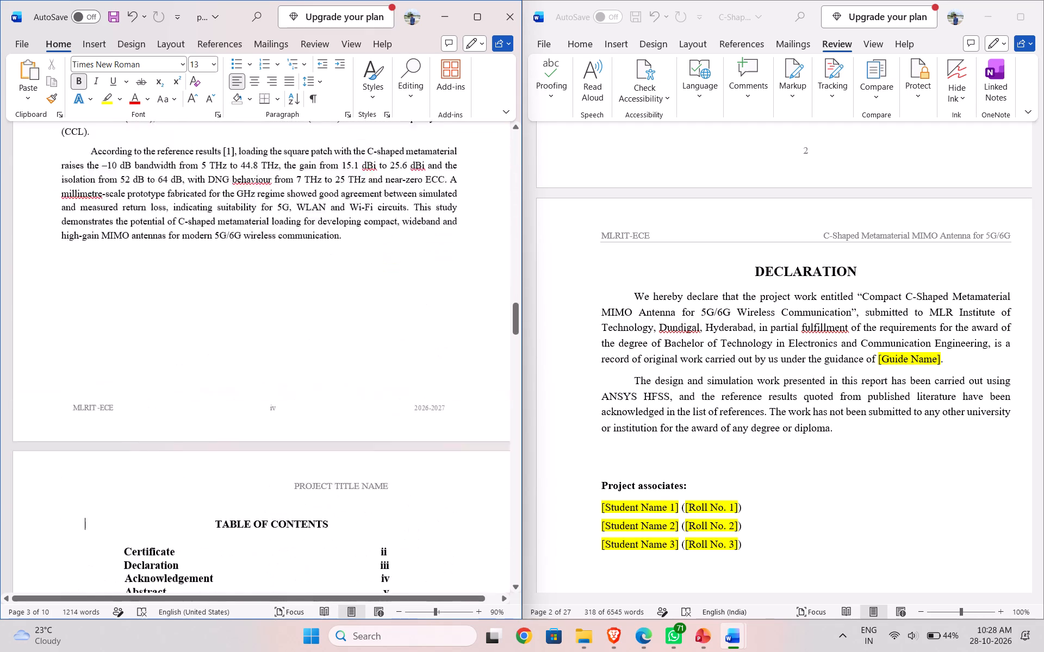
{"action": "scroll", "coordinate": [374, 302], "scroll_direction": "up", "scroll_amount": 3}
{"action": "scroll", "coordinate": [374, 302], "scroll_direction": "down", "scroll_amount": 3}
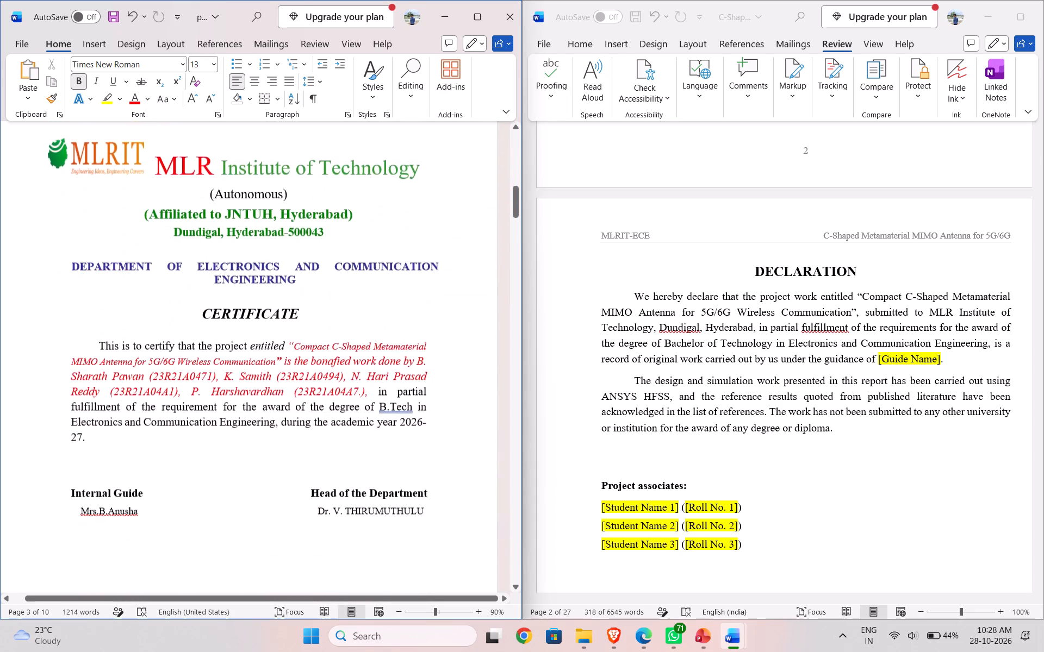
{"action": "scroll", "coordinate": [374, 302], "scroll_direction": "down", "scroll_amount": 5}
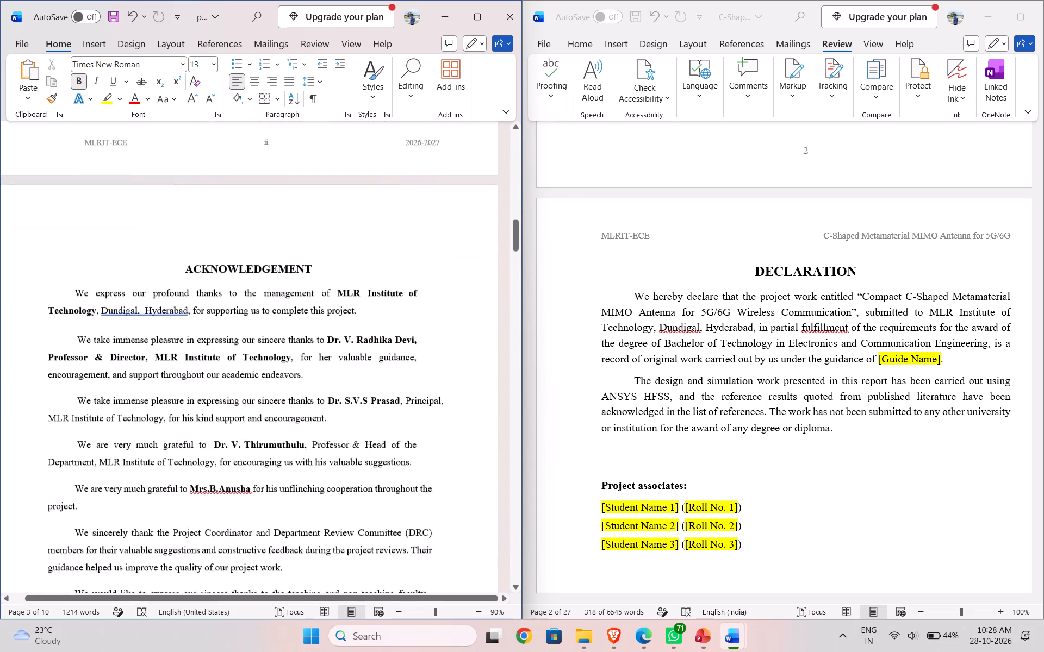
{"action": "scroll", "coordinate": [374, 302], "scroll_direction": "down", "scroll_amount": 6}
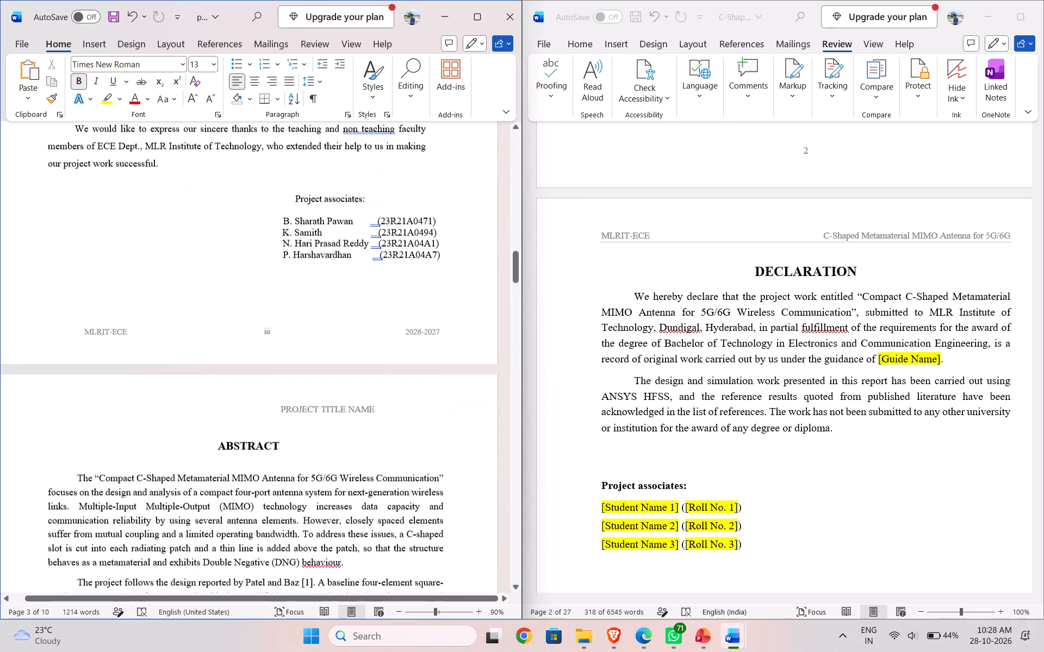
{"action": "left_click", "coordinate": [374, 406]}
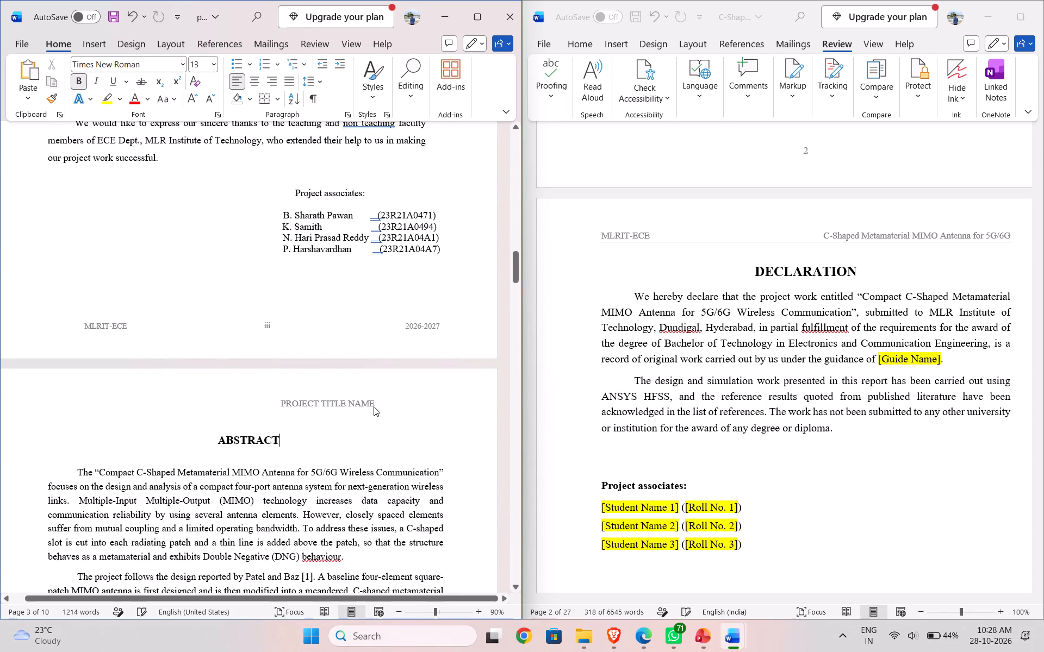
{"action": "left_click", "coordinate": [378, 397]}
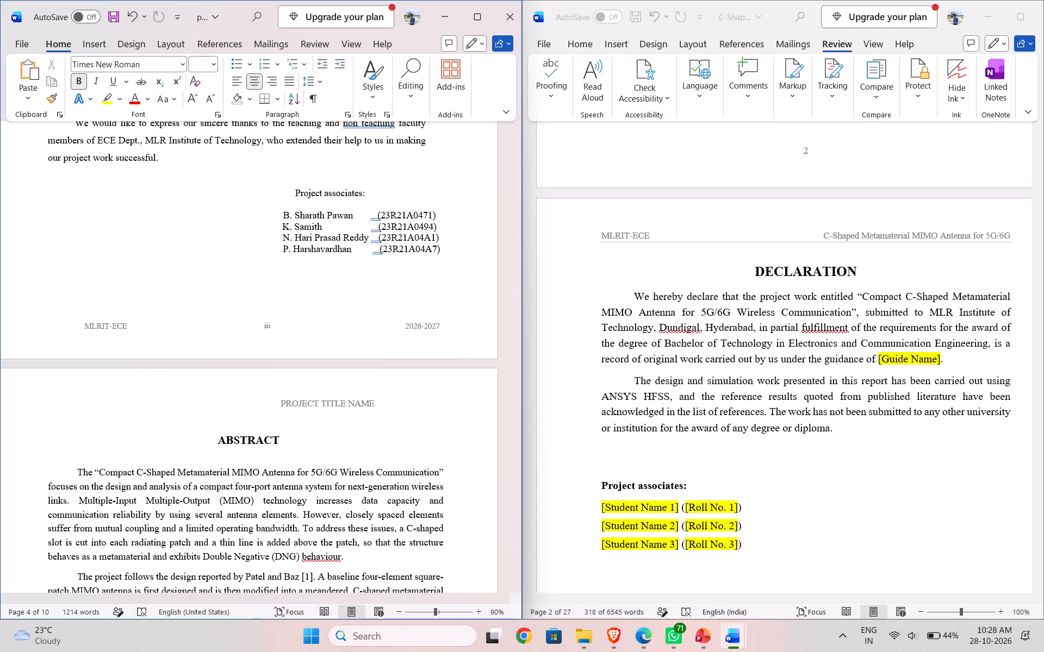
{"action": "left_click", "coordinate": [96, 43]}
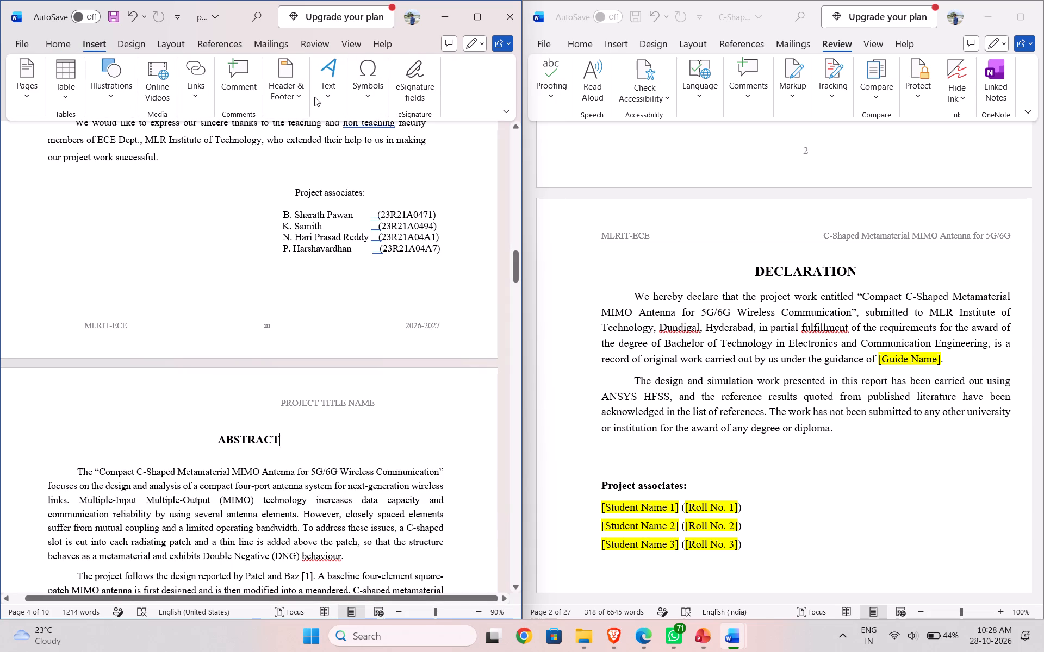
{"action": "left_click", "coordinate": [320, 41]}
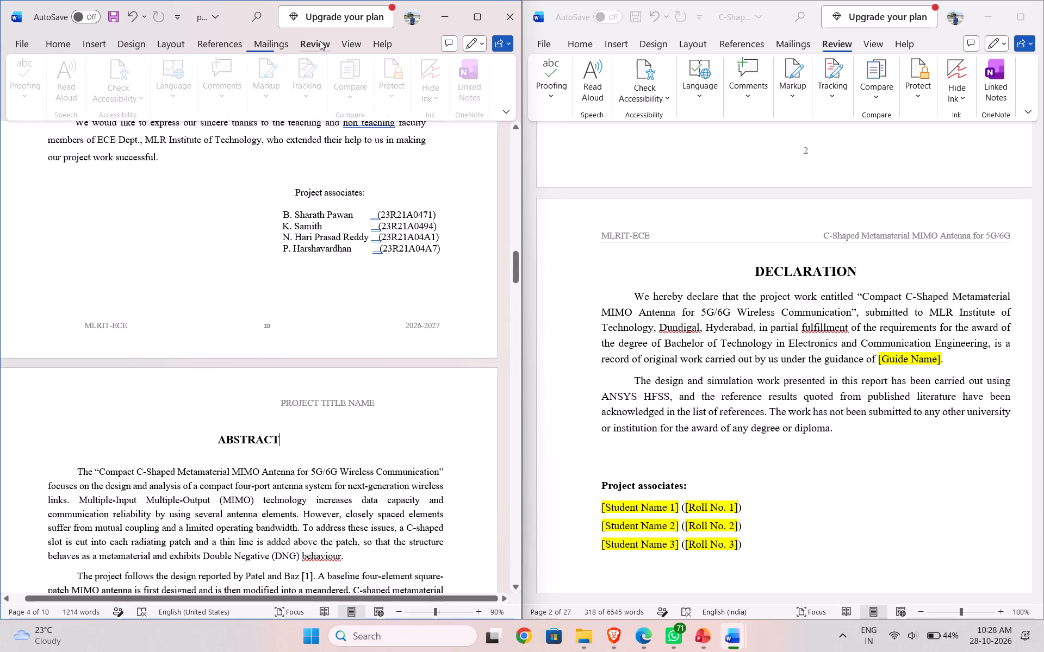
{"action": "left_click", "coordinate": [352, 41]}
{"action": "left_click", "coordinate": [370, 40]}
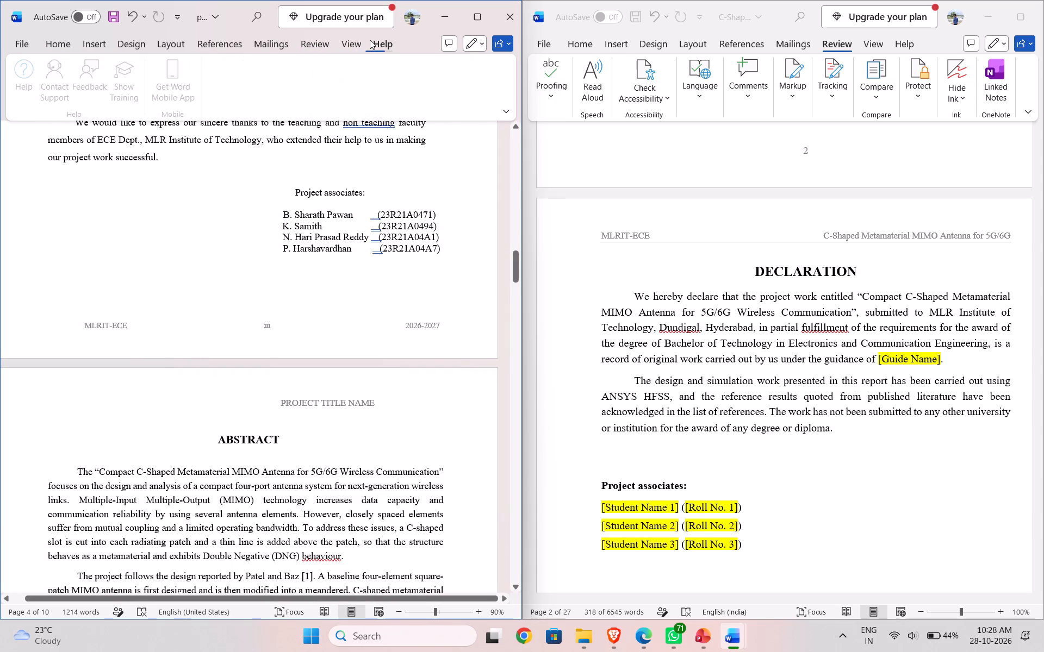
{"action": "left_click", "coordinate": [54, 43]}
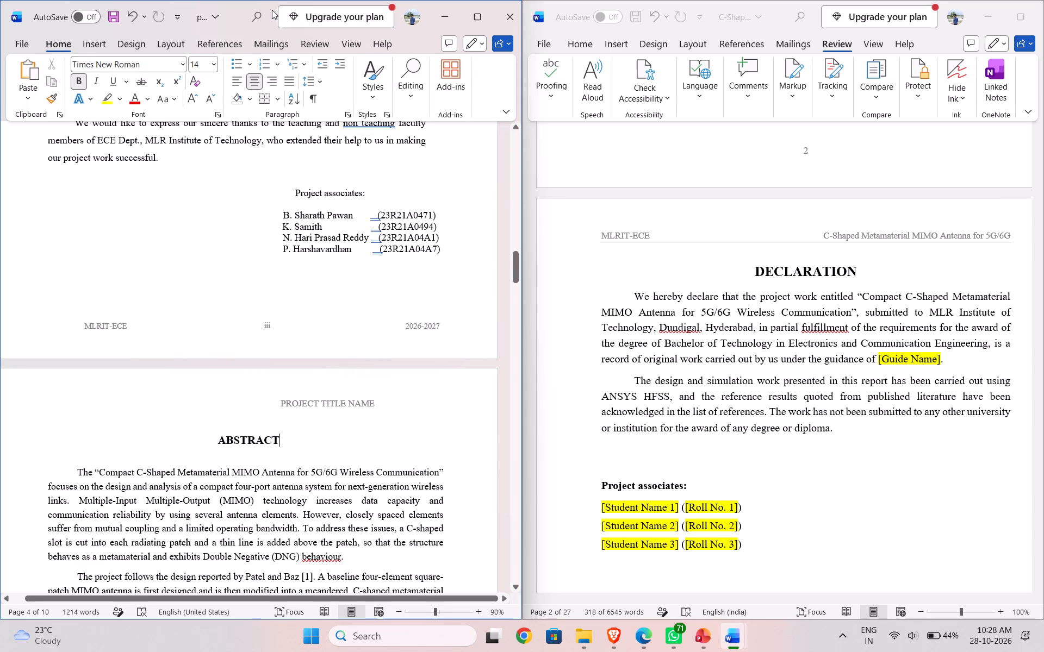
Open the Abstract page's header for editing and delete the placeholder text PROJECT TITLE NAME from its text box.
{"action": "left_click", "coordinate": [254, 16]}
{"action": "type", "text": "header"}
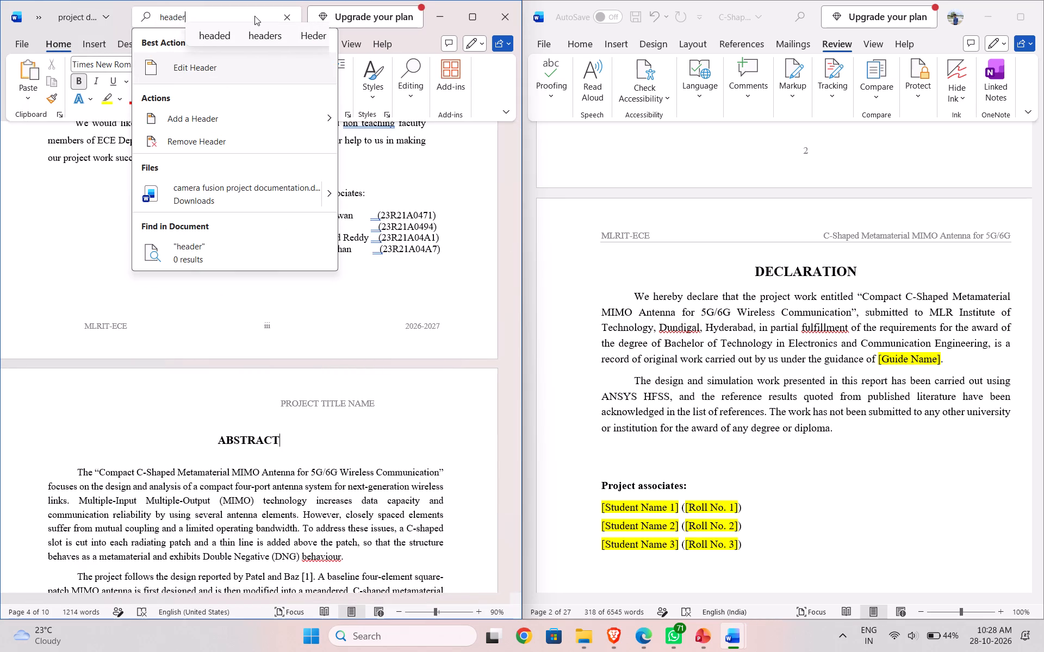
{"action": "left_click", "coordinate": [206, 70]}
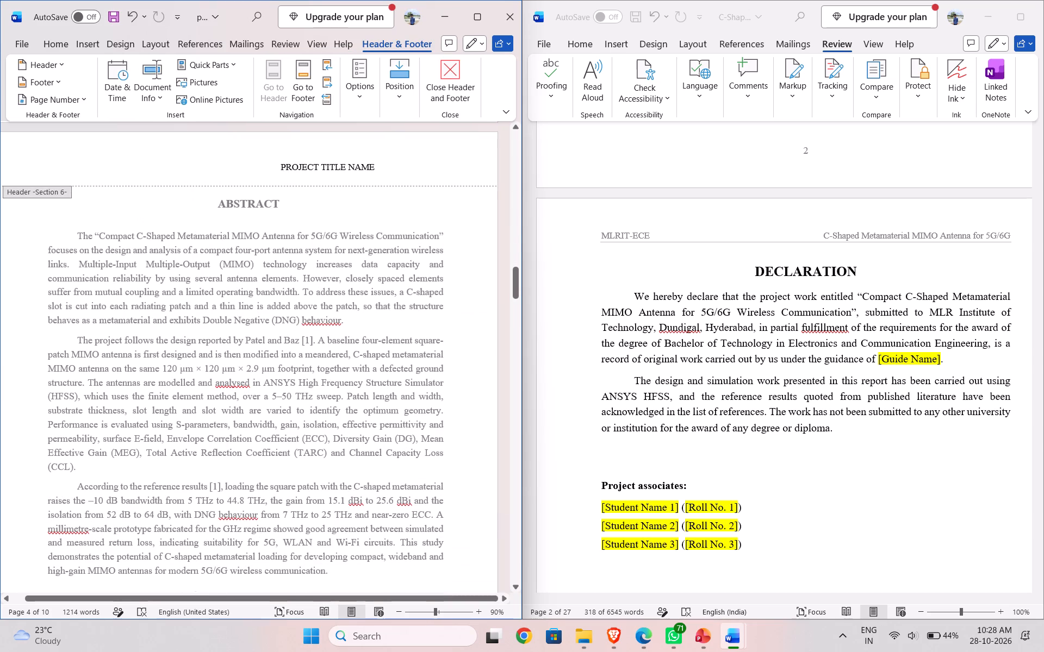
{"action": "left_click", "coordinate": [377, 165]}
{"action": "key", "text": "BackSpace"}
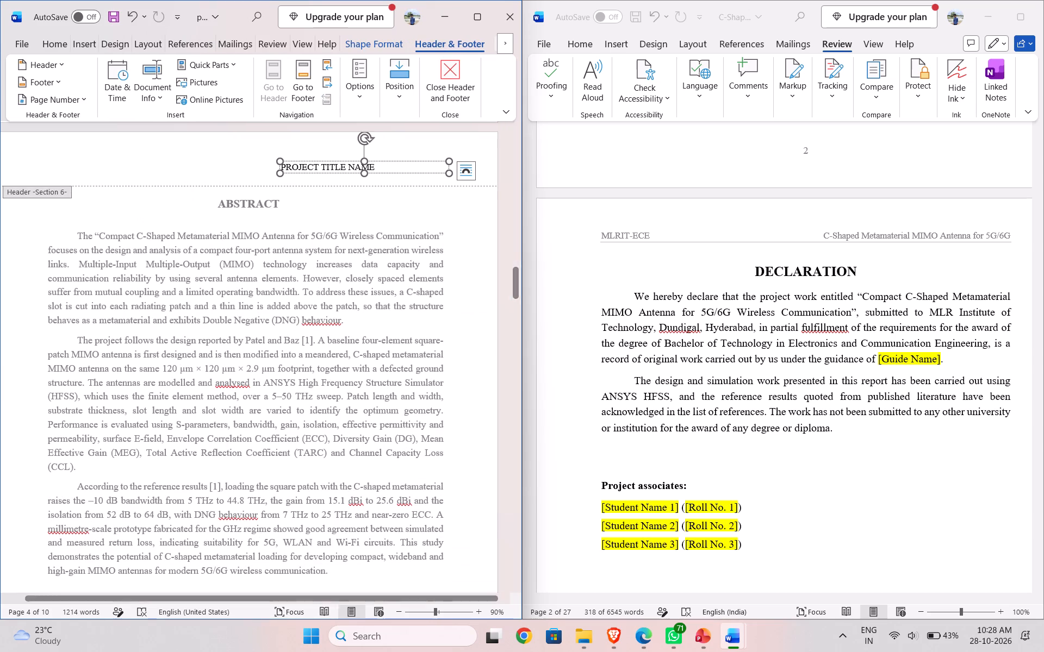
{"action": "key", "text": "BackSpace"}
{"action": "key", "text": "BackSpace"}
{"action": "key", "text": "BackSpace"}
{"action": "key", "text": "BackSpace"}
{"action": "key", "text": "BackSpace"}
{"action": "key", "text": "BackSpace"}
{"action": "key", "text": "BackSpace"}
{"action": "key", "text": "BackSpace"}
{"action": "key", "text": "BackSpace"}
{"action": "key", "text": "BackSpace"}
{"action": "key", "text": "BackSpace"}
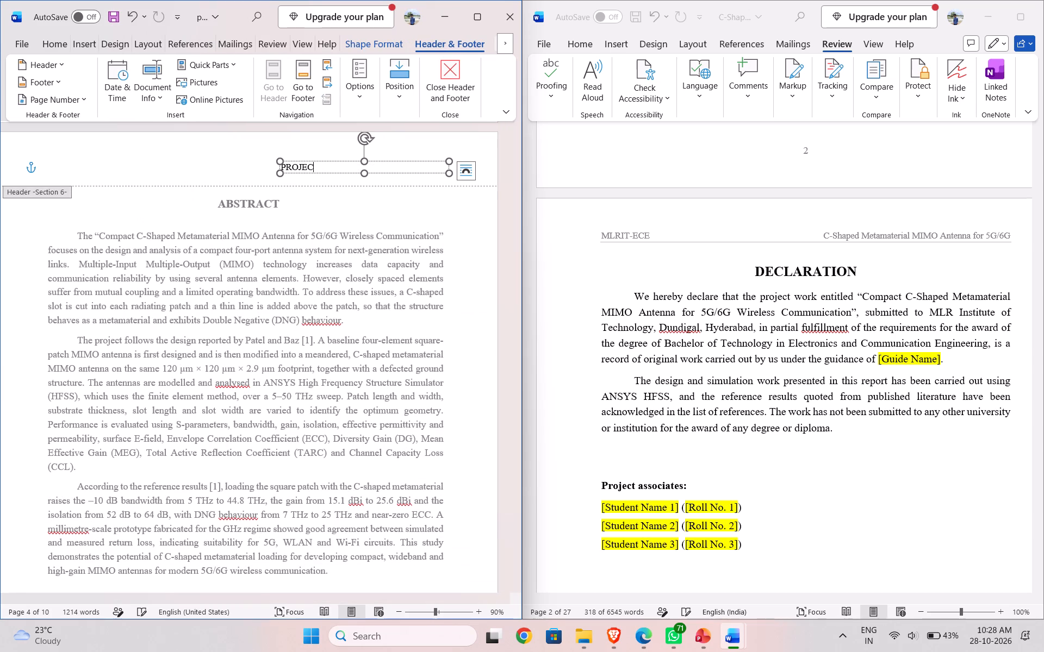
{"action": "key", "text": "BackSpace"}
{"action": "key", "text": "BackSpace"}
{"action": "key", "text": "BackSpace"}
{"action": "key", "text": "BackSpace"}
{"action": "key", "text": "BackSpace"}
{"action": "key", "text": "BackSpace"}
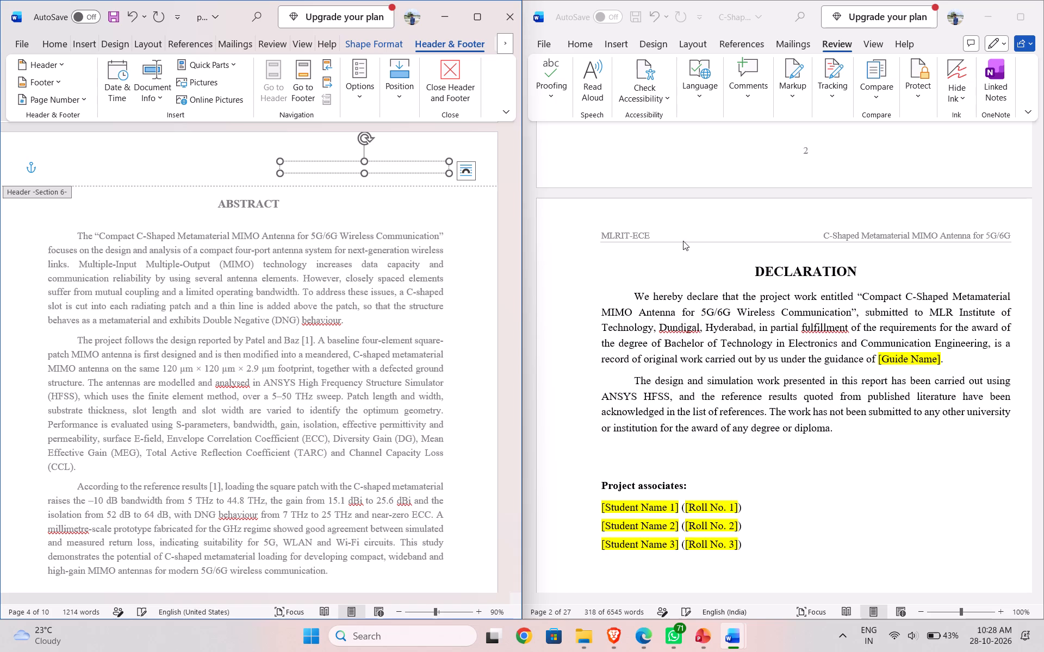
Copy "C-Shaped Metamaterial MIMO Antenna for 5G/6G" from the antenna report's header into the template's empty header text box.
{"action": "scroll", "coordinate": [732, 269], "scroll_direction": "up", "scroll_amount": 3}
{"action": "scroll", "coordinate": [732, 269], "scroll_direction": "down", "scroll_amount": 2}
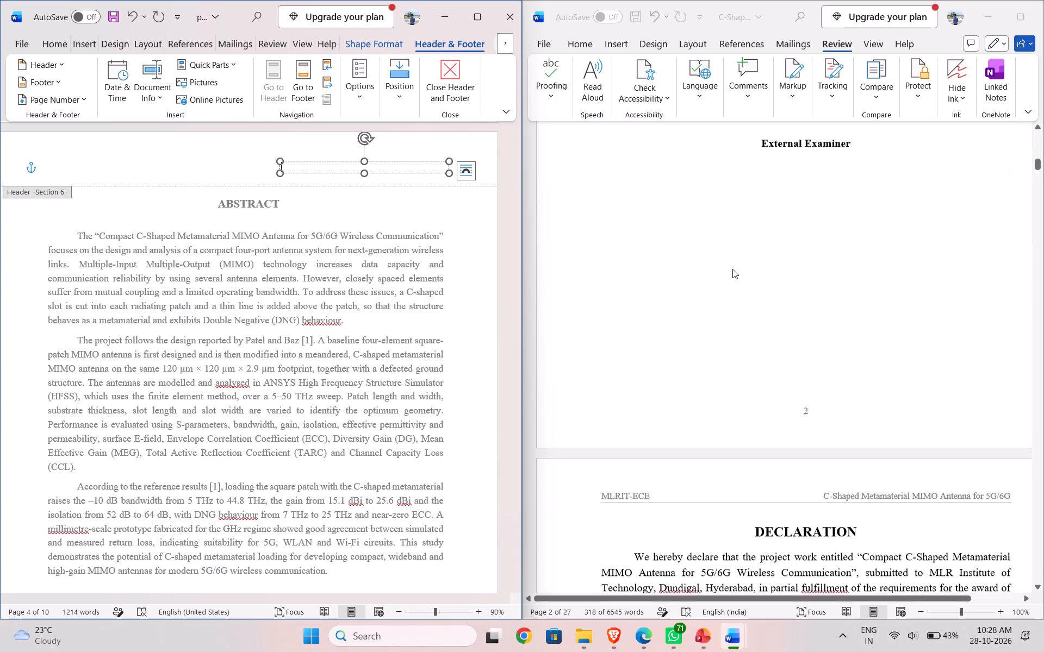
{"action": "left_click", "coordinate": [822, 488]}
{"action": "left_click_drag", "start_coordinate": [822, 488], "coordinate": [886, 481]}
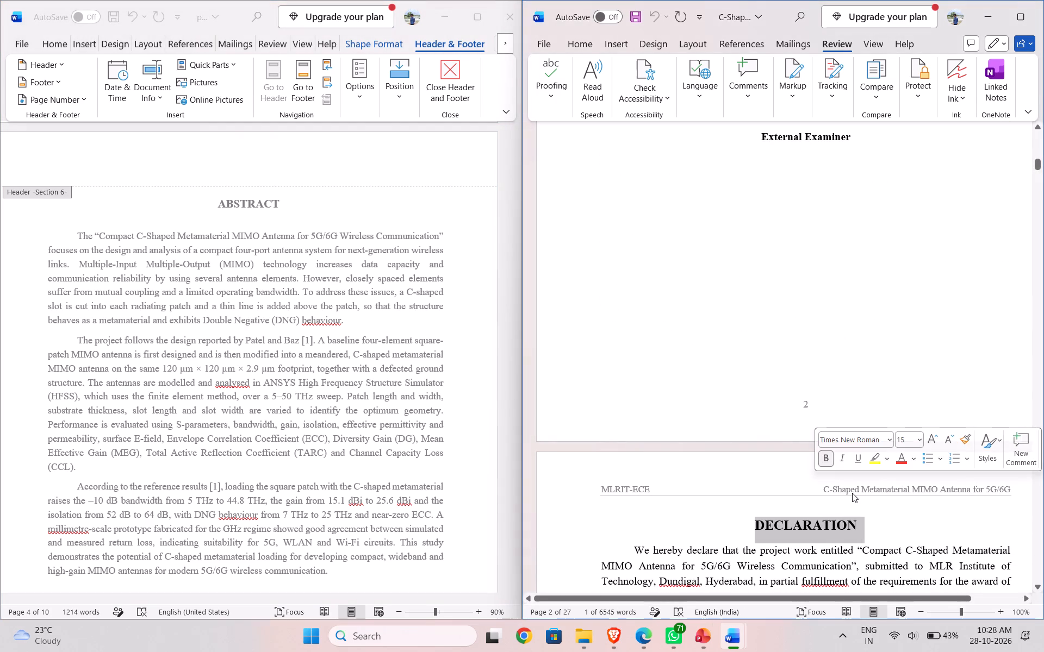
{"action": "left_click", "coordinate": [852, 493]}
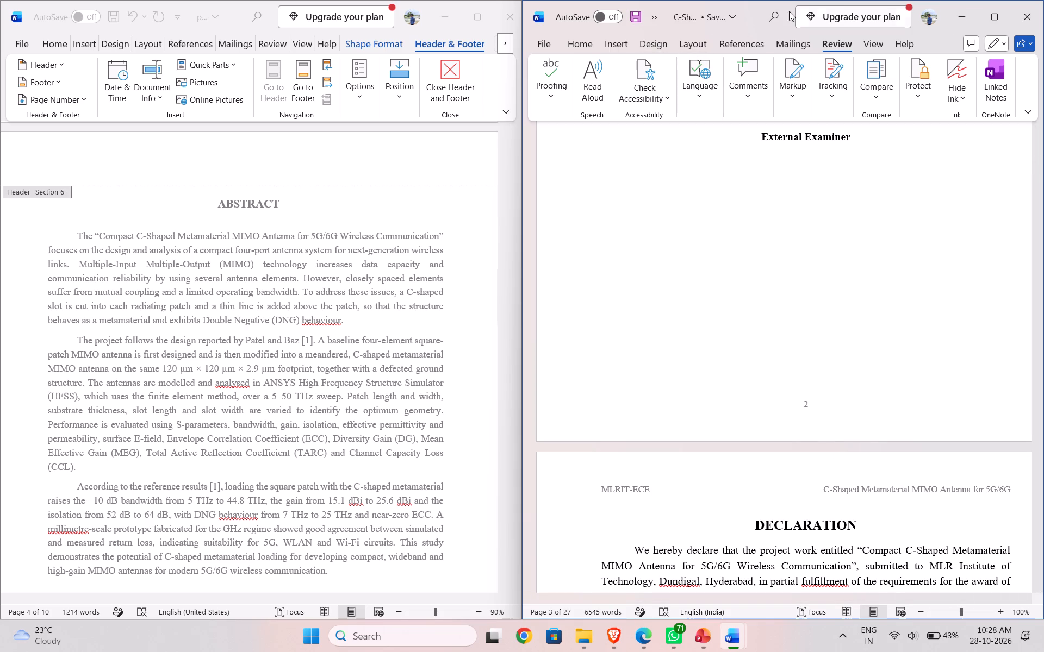
{"action": "left_click", "coordinate": [778, 14]}
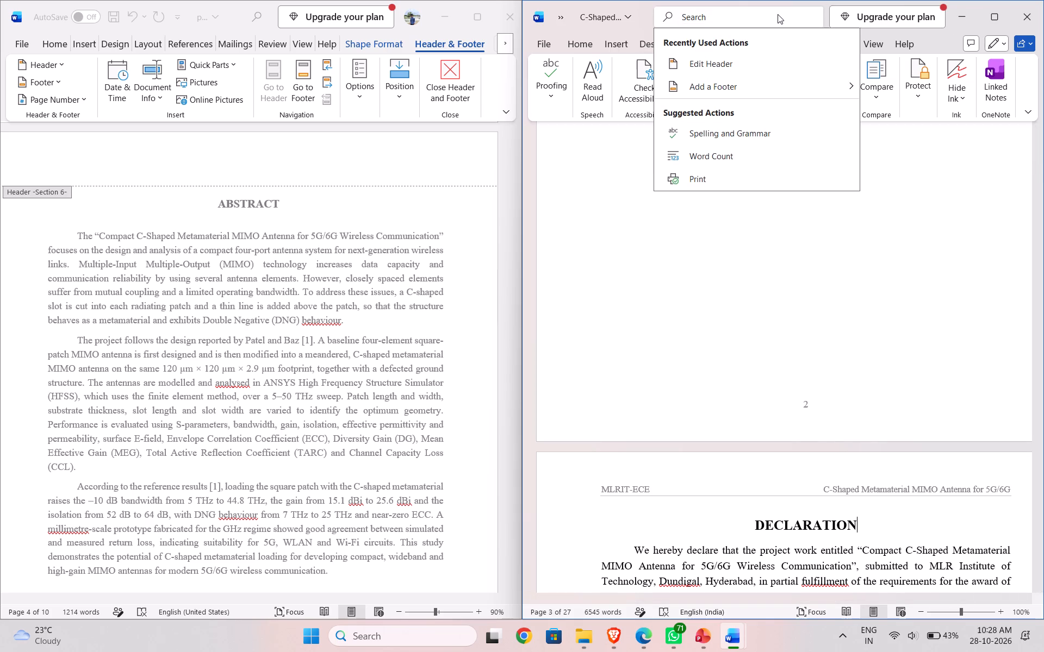
{"action": "type", "text": "header"}
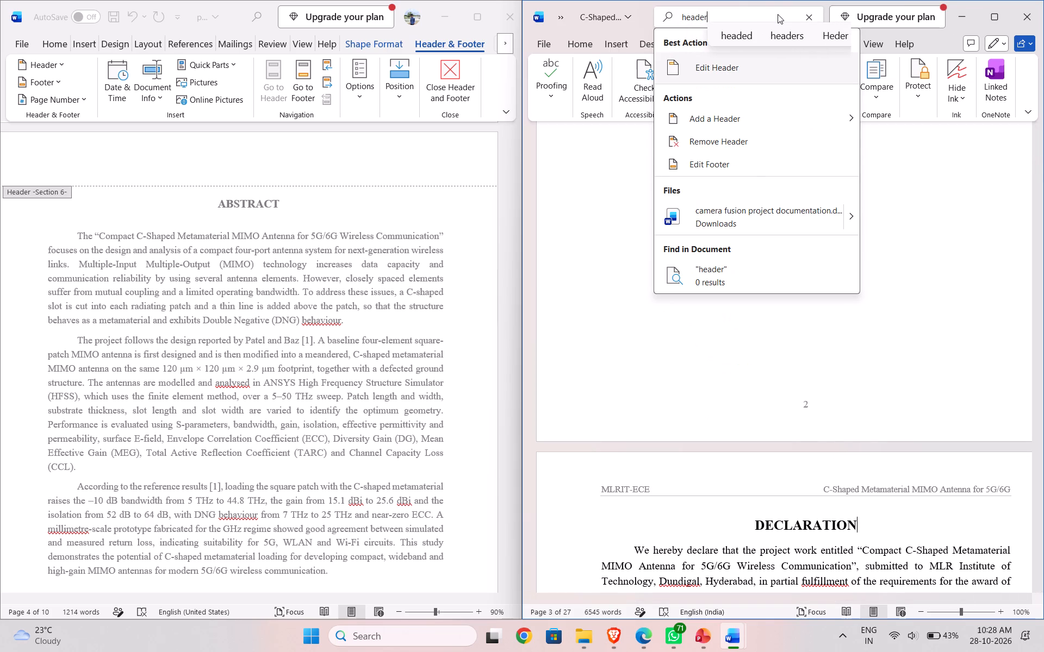
{"action": "left_click", "coordinate": [745, 69]}
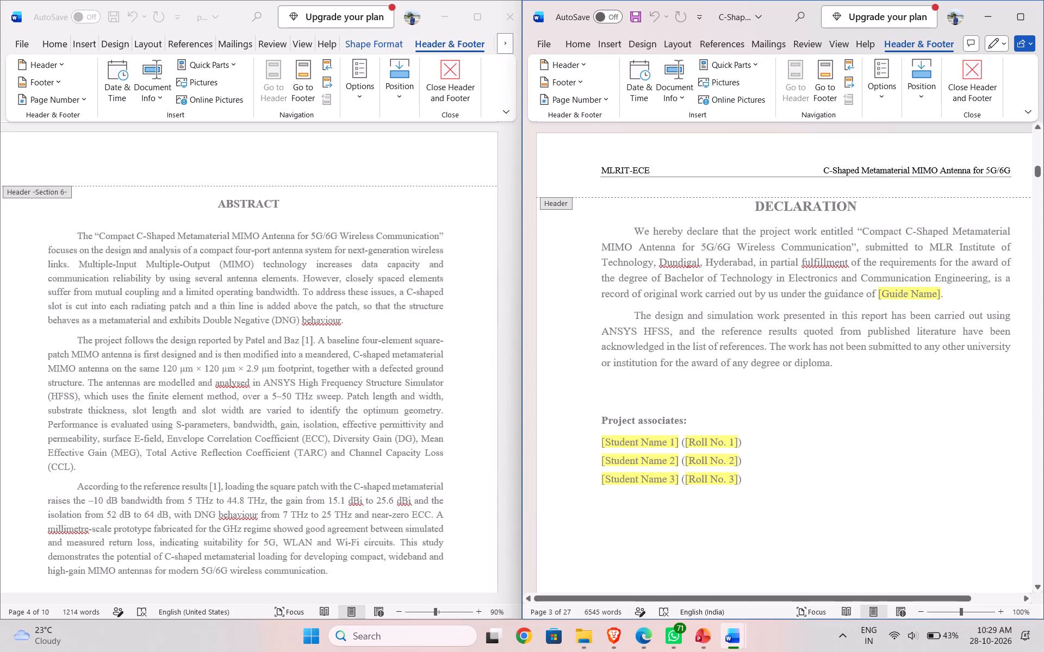
{"action": "left_click_drag", "start_coordinate": [821, 167], "coordinate": [1012, 174]}
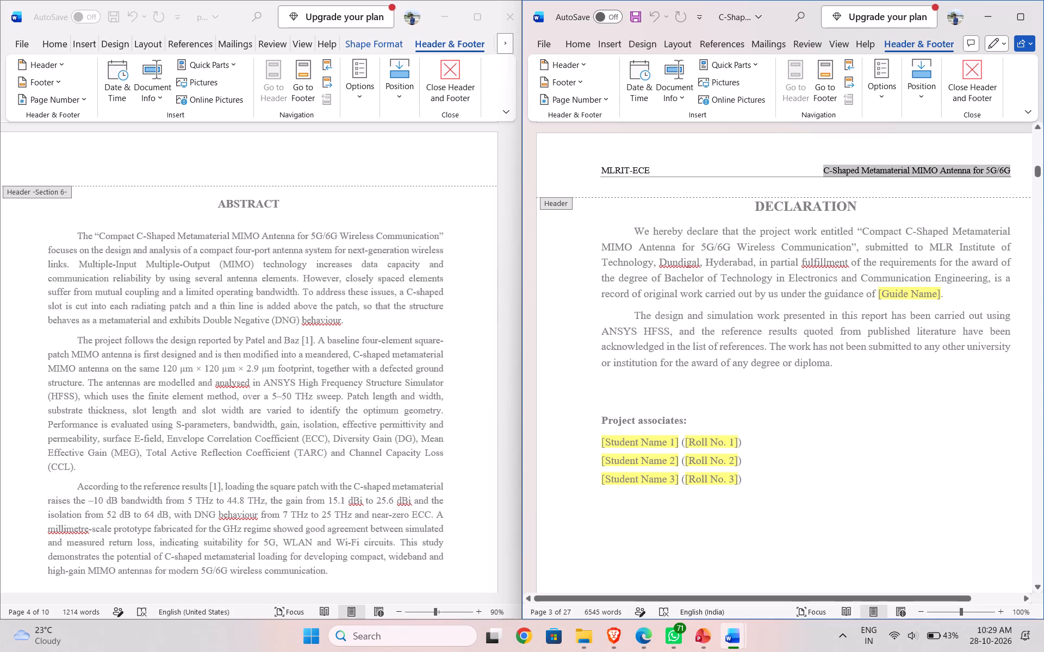
{"action": "left_click_drag", "start_coordinate": [1012, 174], "coordinate": [1013, 175]}
{"action": "key", "text": "ctrl+c"}
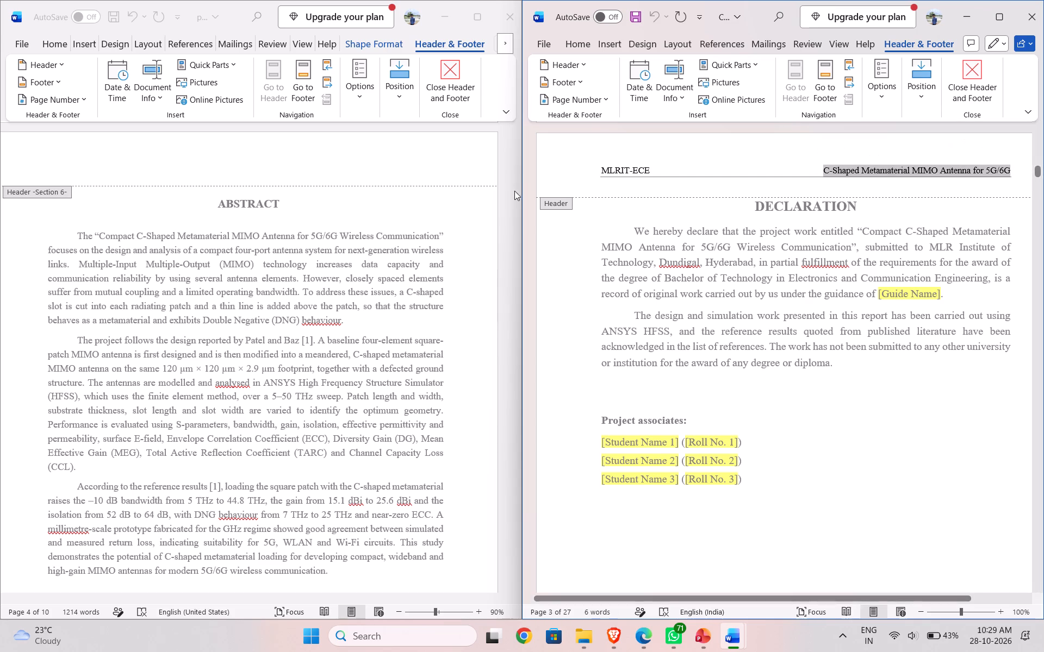
{"action": "left_click", "coordinate": [413, 171]}
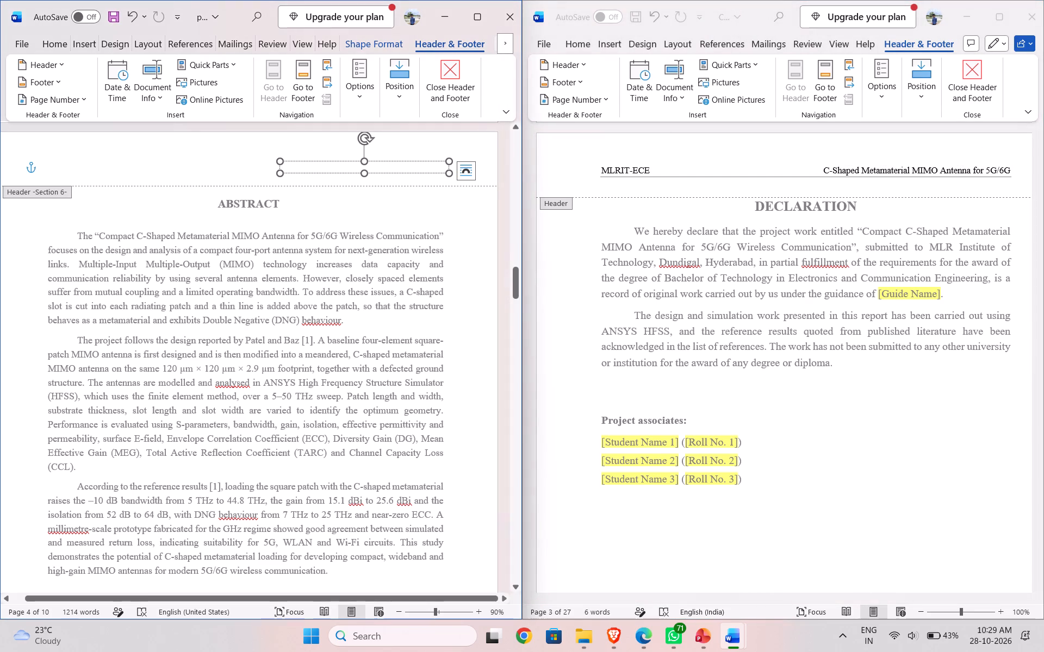
{"action": "key", "text": "ctrl+v"}
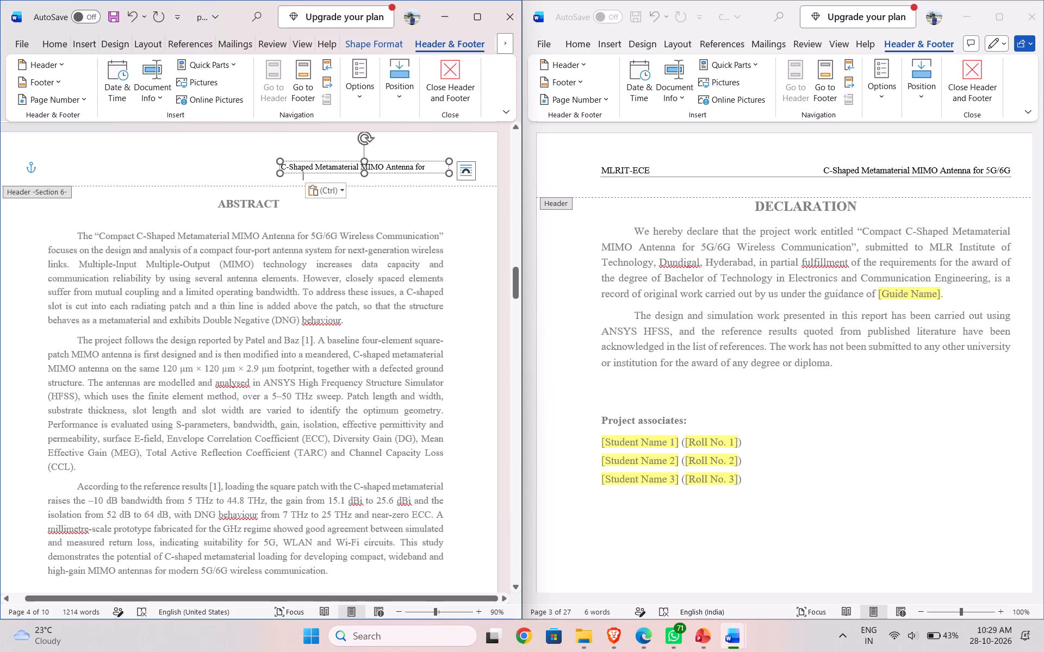
Widen the template's header text box slightly to fit the whole project title on one line, and leave header editing.
{"action": "left_click", "coordinate": [426, 166]}
{"action": "left_click_drag", "start_coordinate": [281, 173], "coordinate": [276, 174]}
{"action": "left_click", "coordinate": [365, 193]}
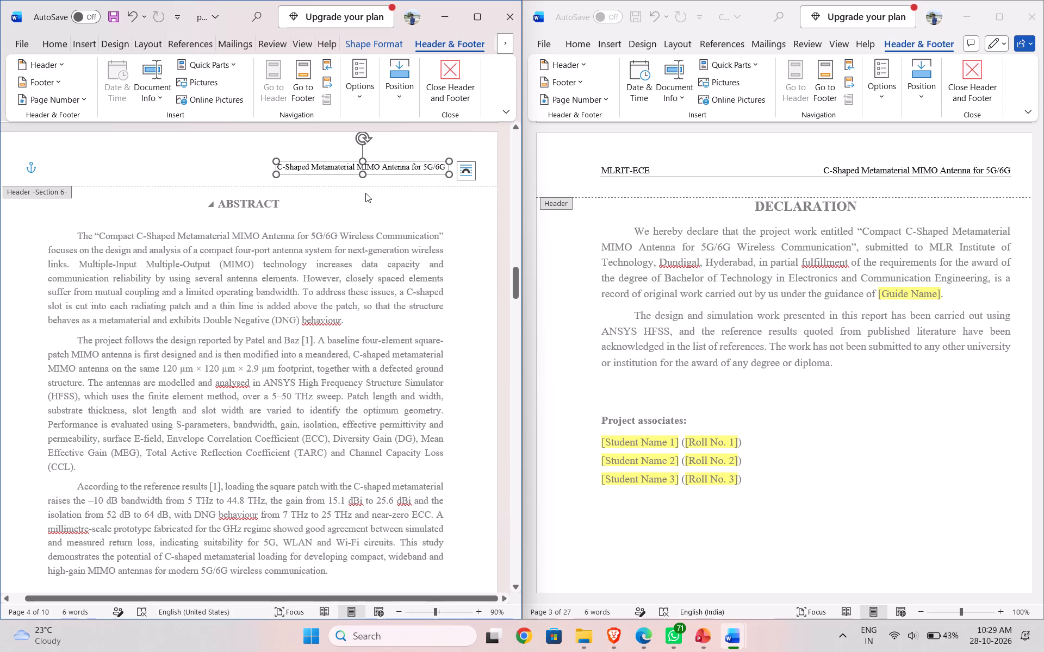
{"action": "key", "text": "Return"}
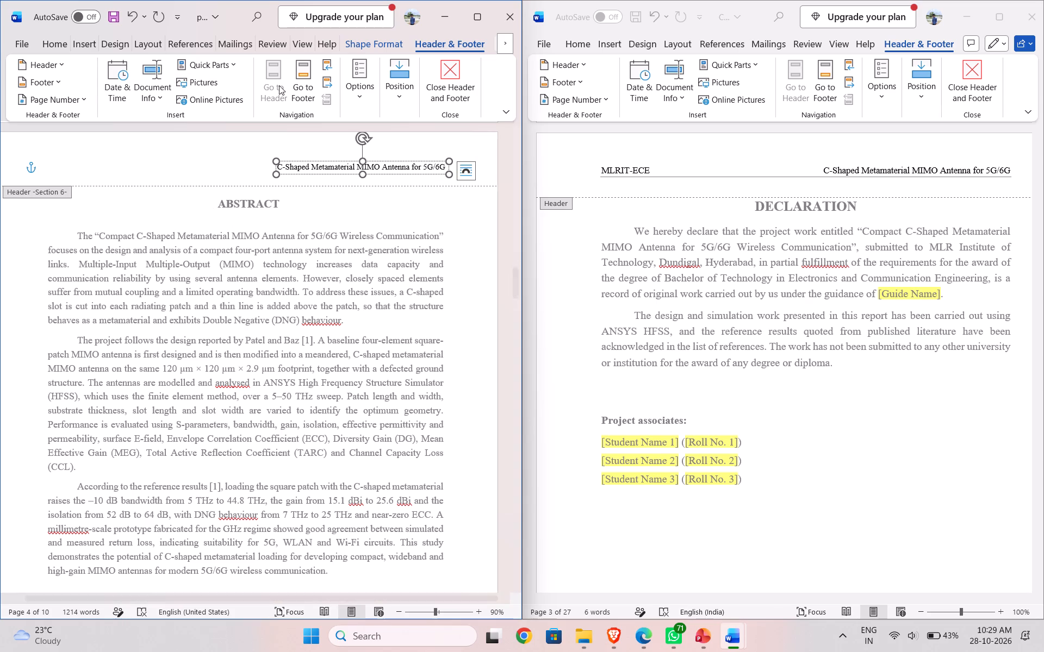
{"action": "left_click", "coordinate": [451, 70]}
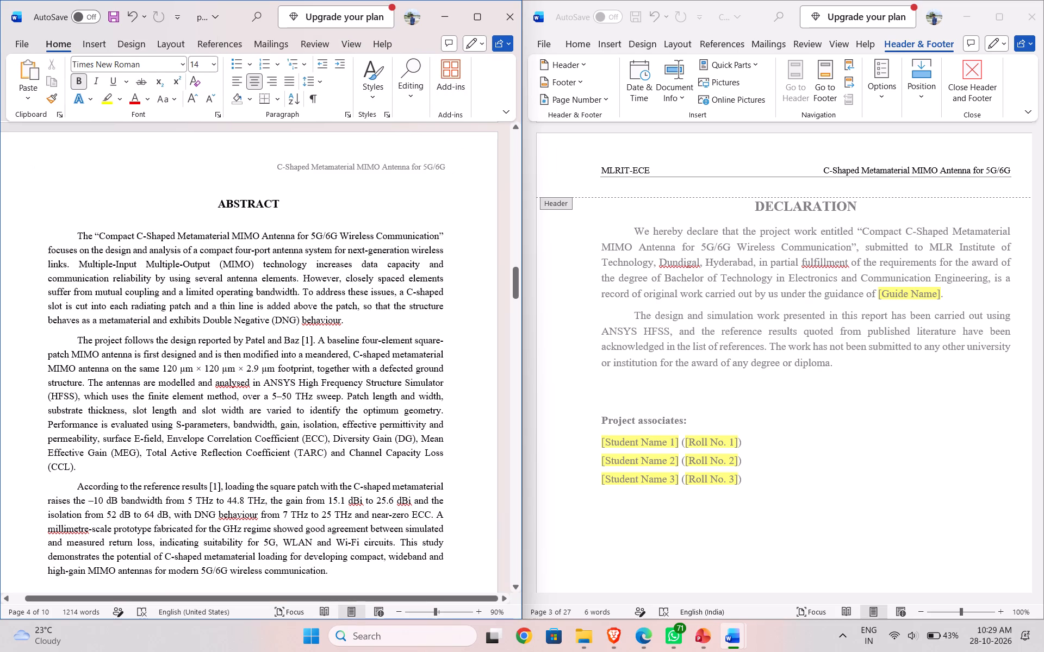
Check the project-title header on the template's Abstract and Table of Contents pages.
{"action": "scroll", "coordinate": [358, 191], "scroll_direction": "up", "scroll_amount": 3}
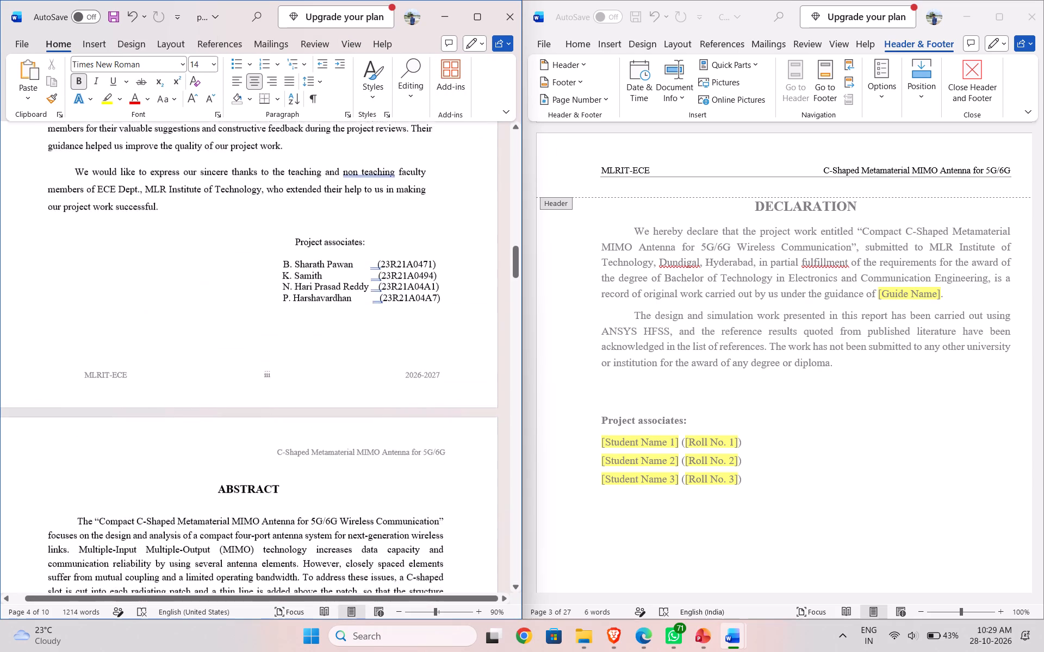
{"action": "scroll", "coordinate": [358, 191], "scroll_direction": "up", "scroll_amount": 1}
{"action": "scroll", "coordinate": [358, 191], "scroll_direction": "down", "scroll_amount": 7}
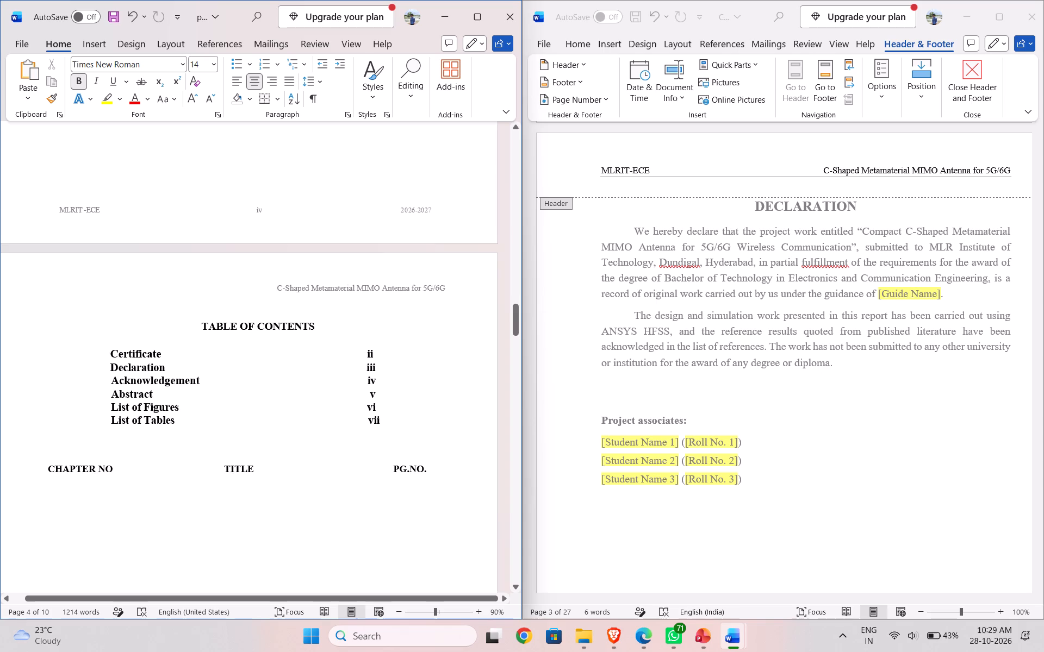
{"action": "scroll", "coordinate": [290, 318], "scroll_direction": "down", "scroll_amount": 2}
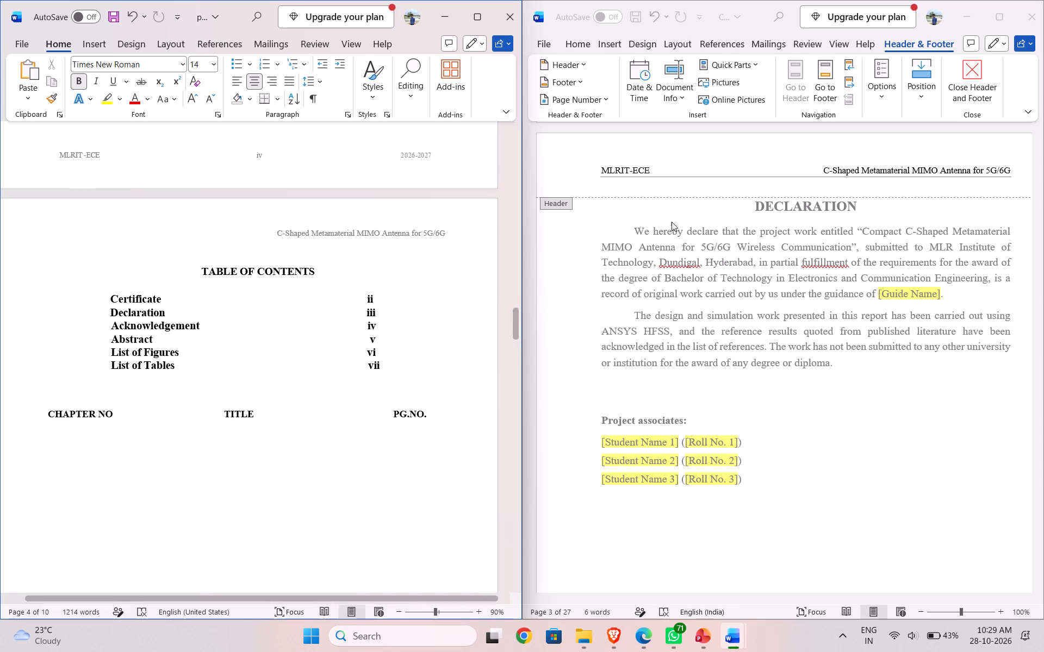
Leave header editing in the C-shaped antenna report.
{"action": "left_click", "coordinate": [965, 78]}
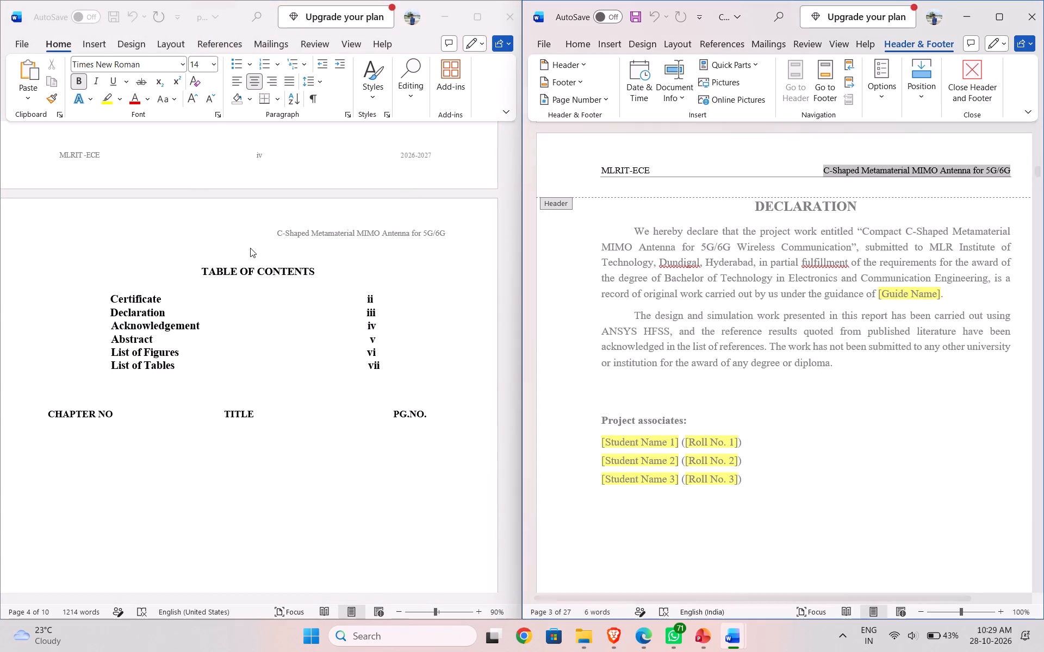
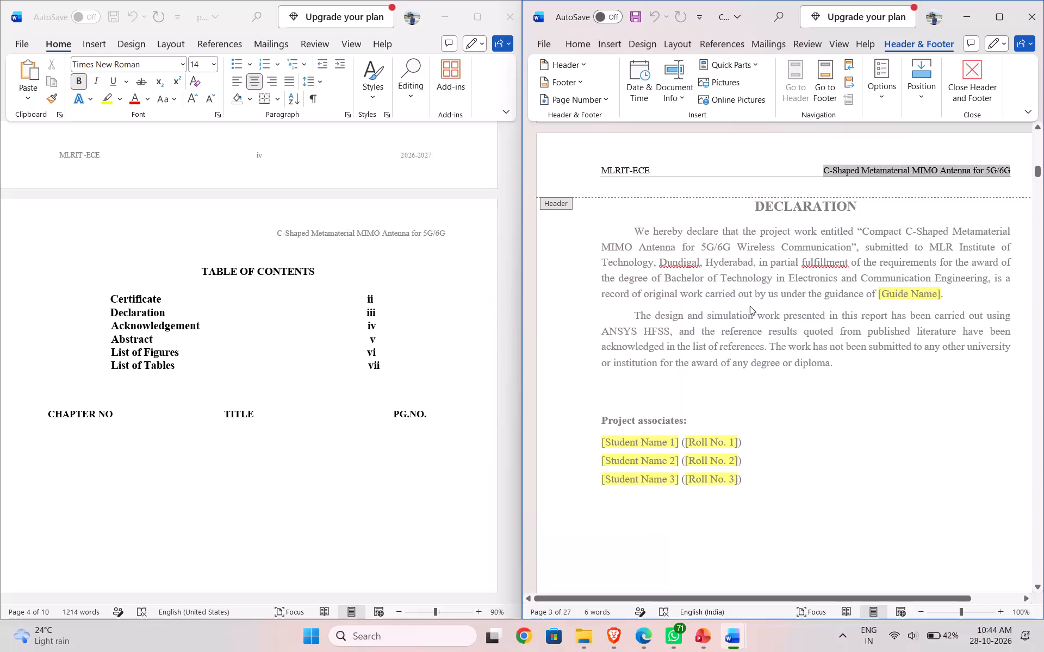
Leave header editing in the C-shaped antenna report and return to the Declaration page's body text.
{"action": "left_click", "coordinate": [771, 300]}
{"action": "left_click", "coordinate": [966, 95]}
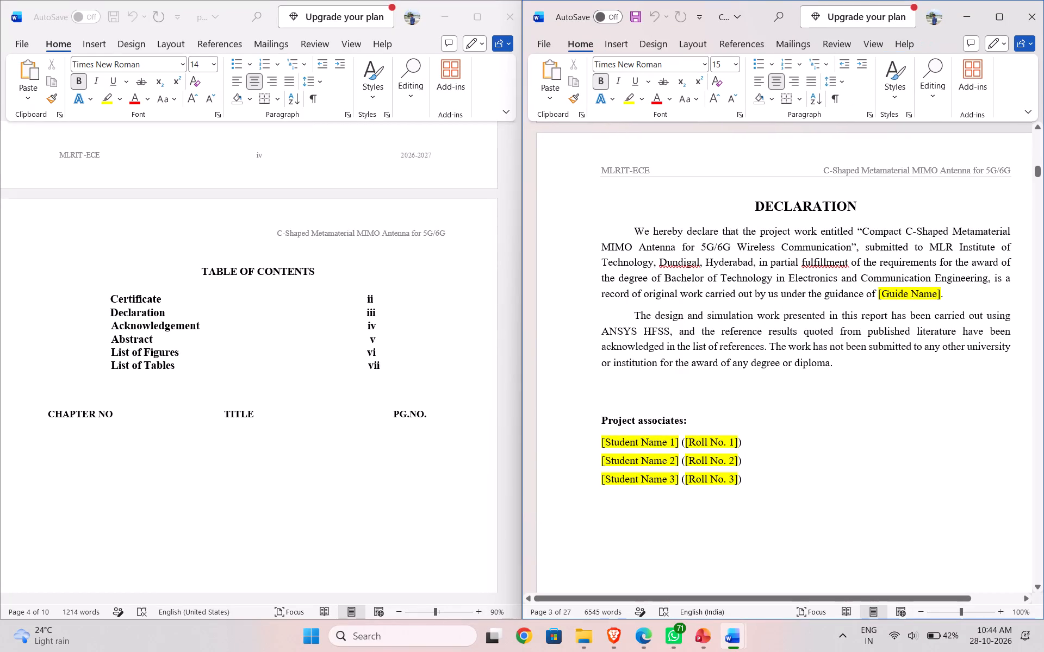
{"action": "left_click", "coordinate": [736, 240]}
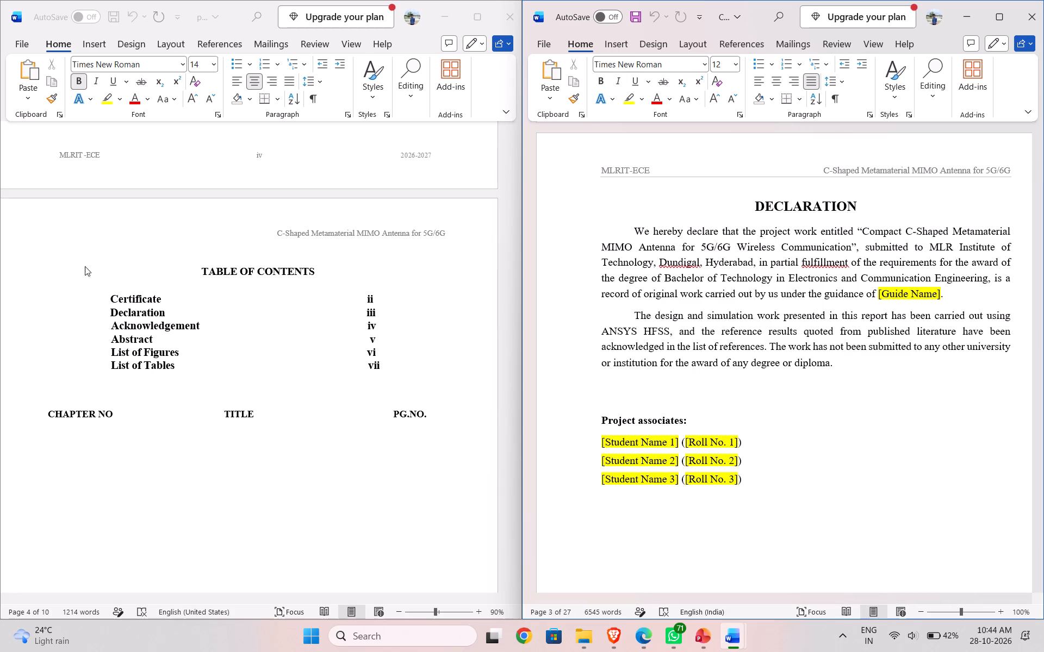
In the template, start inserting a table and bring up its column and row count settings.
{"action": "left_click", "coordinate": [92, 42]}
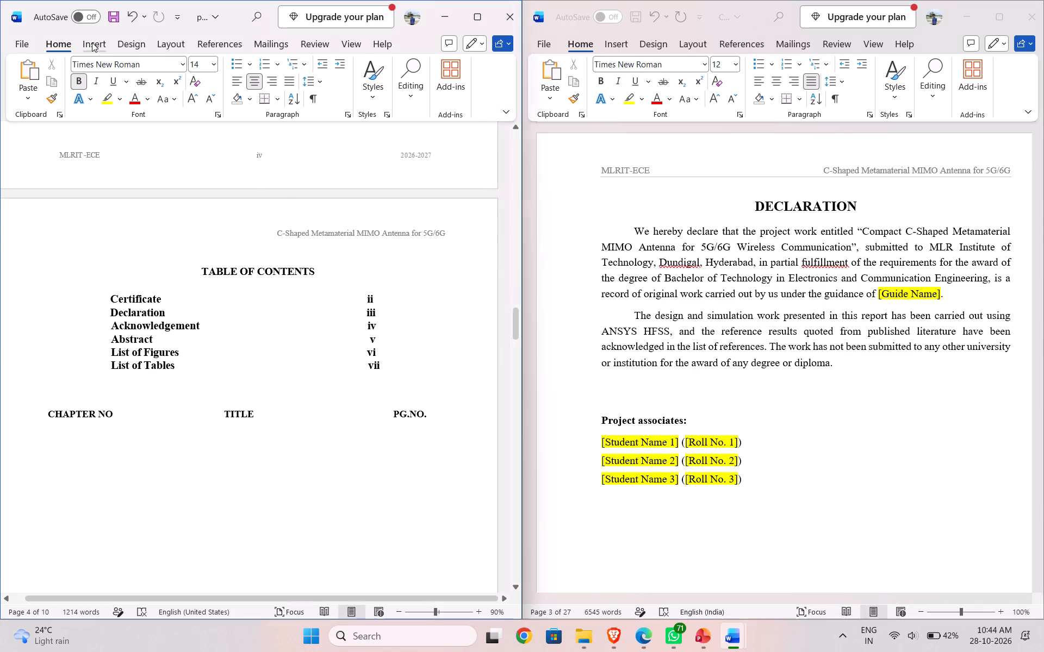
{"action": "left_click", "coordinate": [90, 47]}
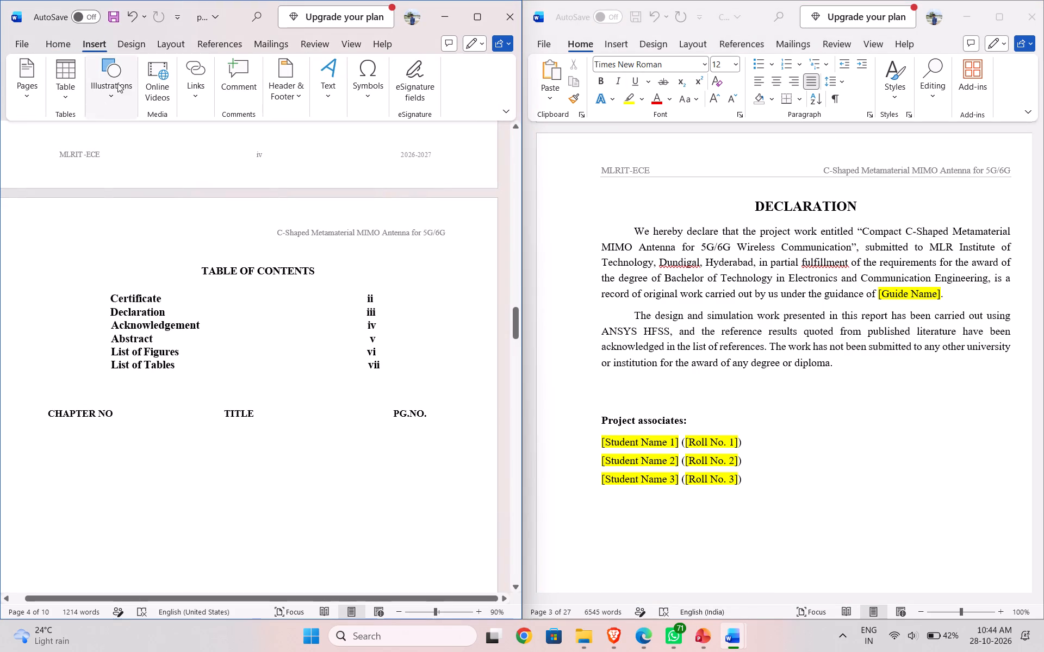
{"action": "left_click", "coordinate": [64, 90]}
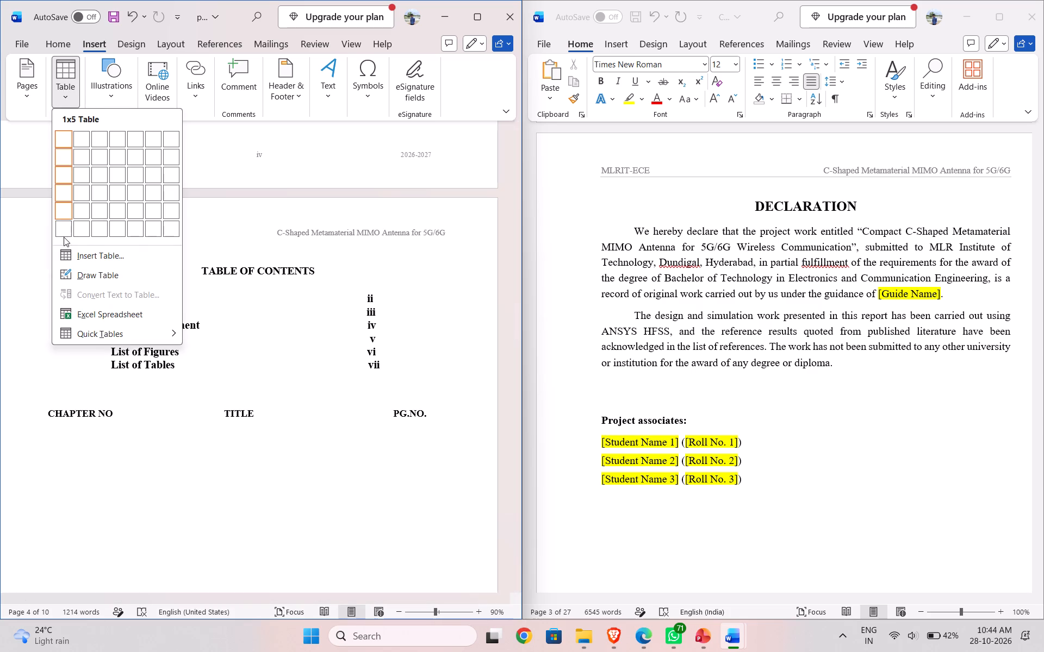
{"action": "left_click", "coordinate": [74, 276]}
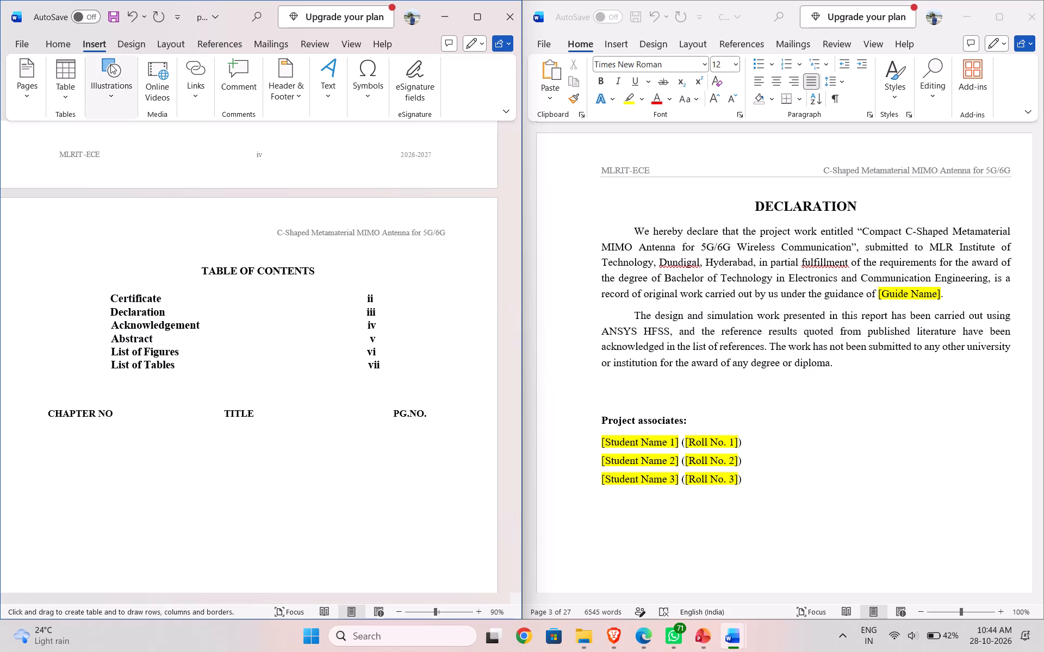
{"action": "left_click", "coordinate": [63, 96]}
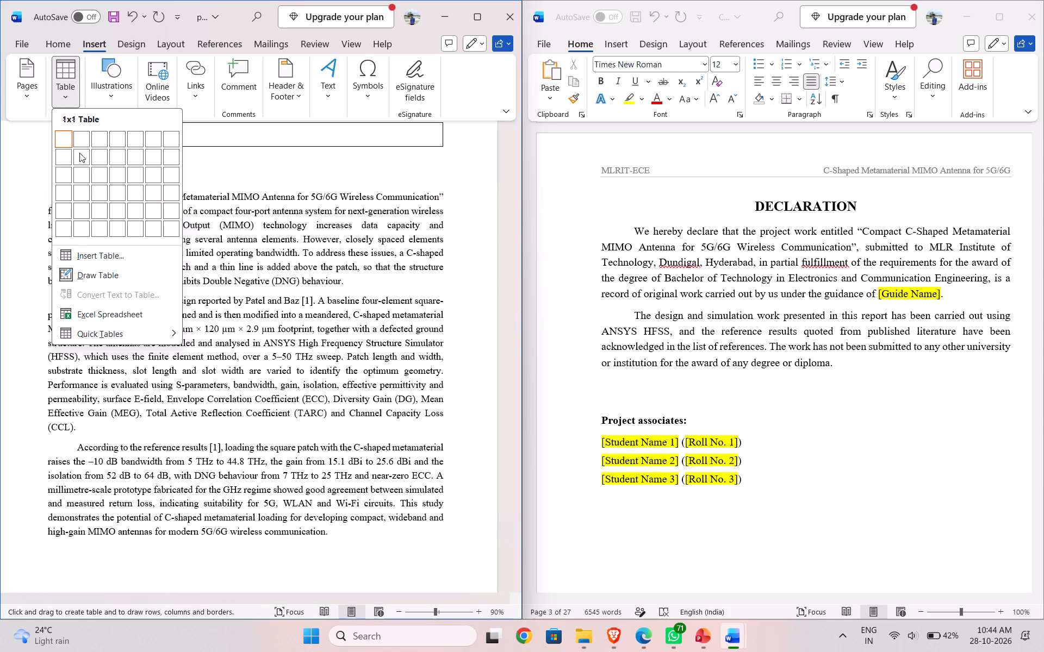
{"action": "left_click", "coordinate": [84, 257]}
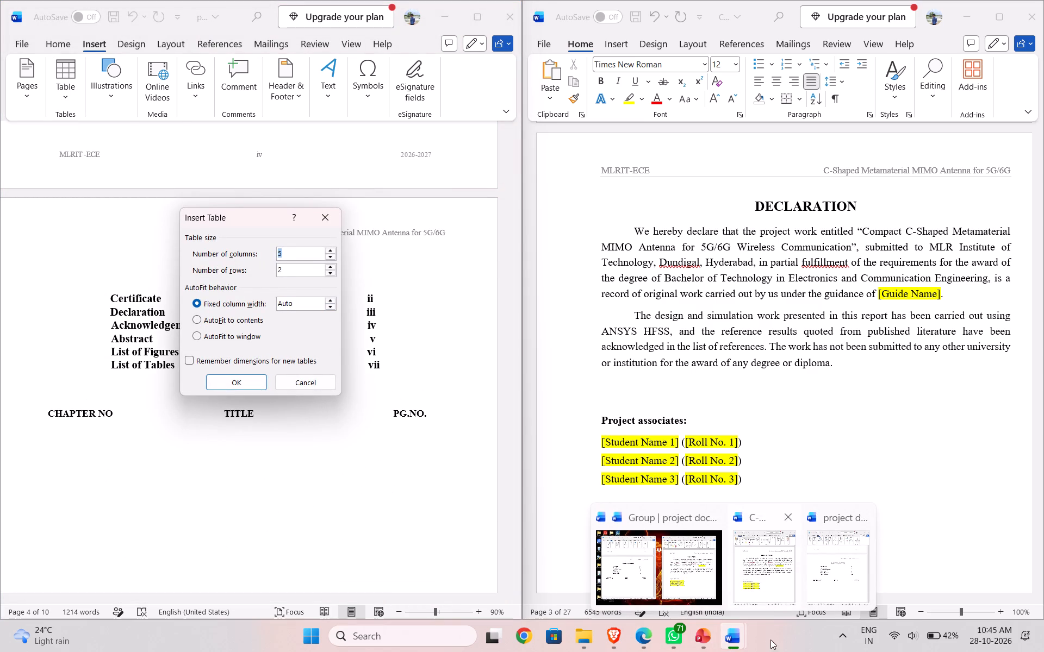
Switch to the reference PDF in Edge and examine its Table of Contents and List of Figures rows and columns.
{"action": "left_click", "coordinate": [650, 636]}
{"action": "scroll", "coordinate": [583, 456], "scroll_direction": "down", "scroll_amount": 2}
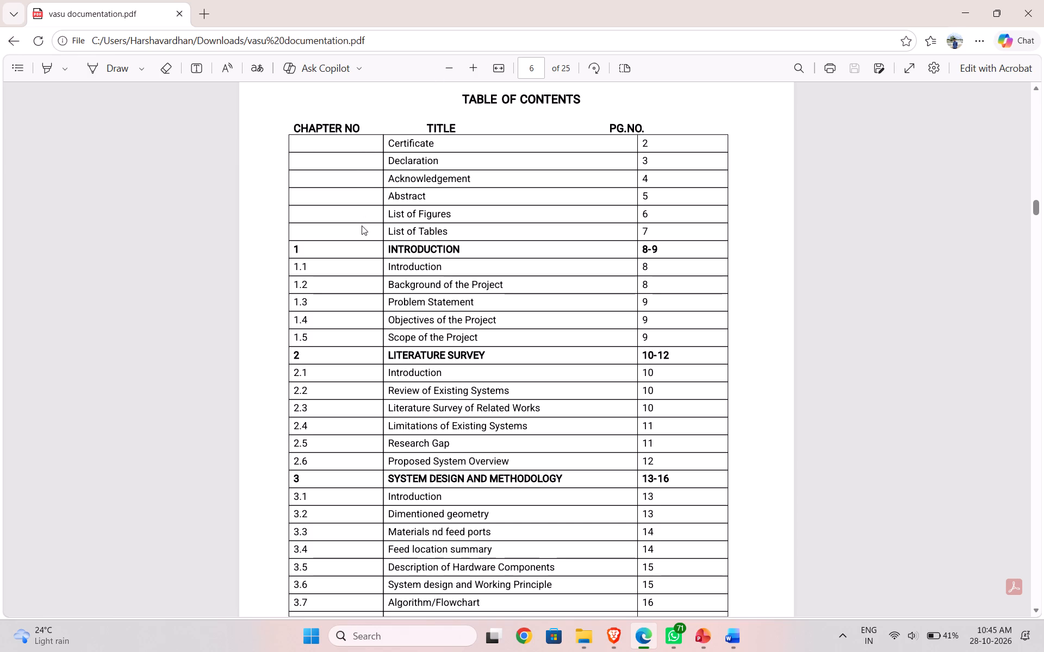
{"action": "scroll", "coordinate": [361, 227], "scroll_direction": "down", "scroll_amount": 2}
{"action": "scroll", "coordinate": [359, 170], "scroll_direction": "up", "scroll_amount": 1}
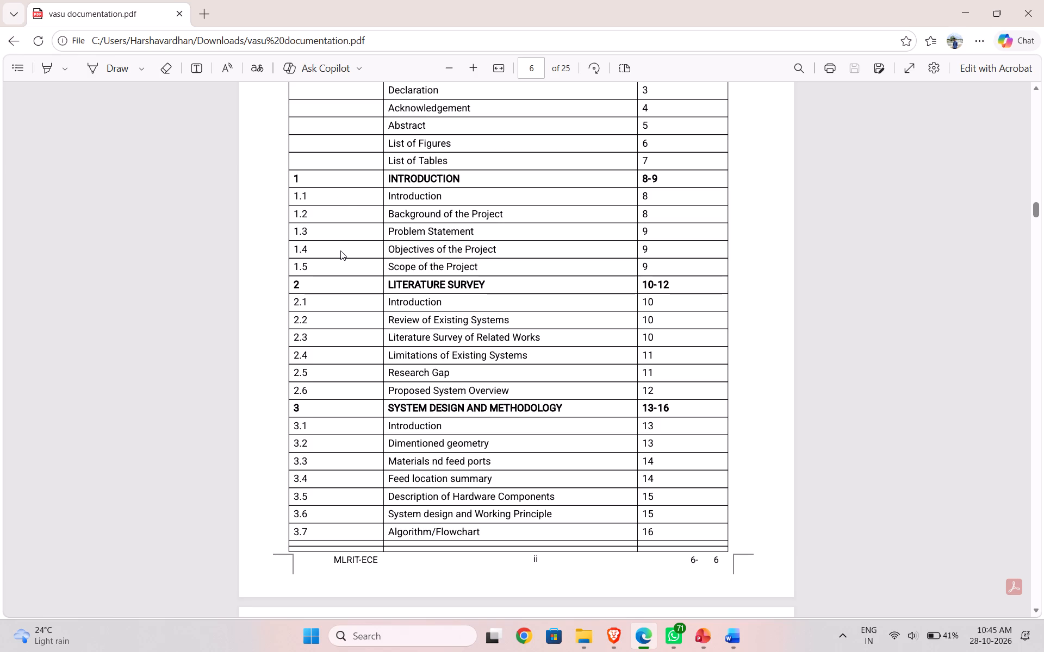
{"action": "scroll", "coordinate": [340, 250], "scroll_direction": "down", "scroll_amount": 2}
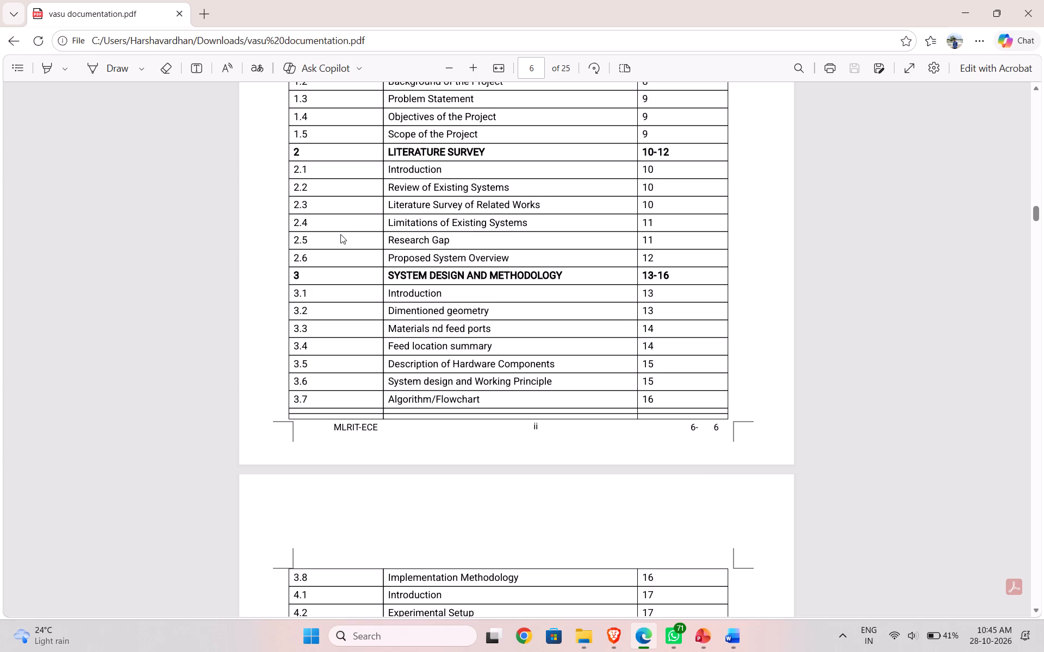
{"action": "scroll", "coordinate": [340, 234], "scroll_direction": "down", "scroll_amount": 1}
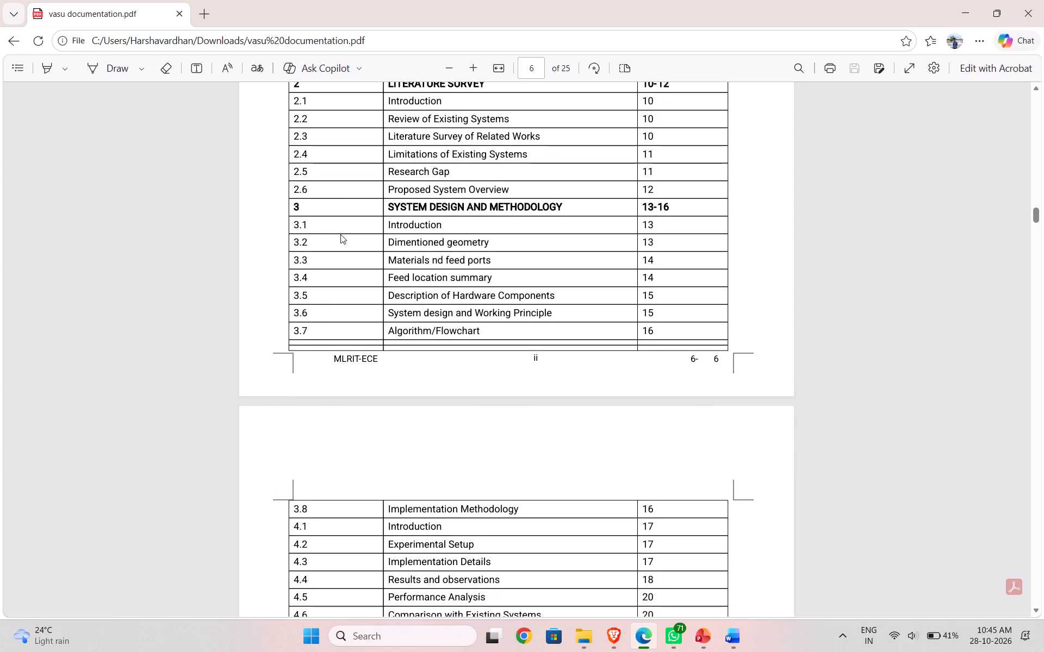
{"action": "scroll", "coordinate": [340, 234], "scroll_direction": "down", "scroll_amount": 4}
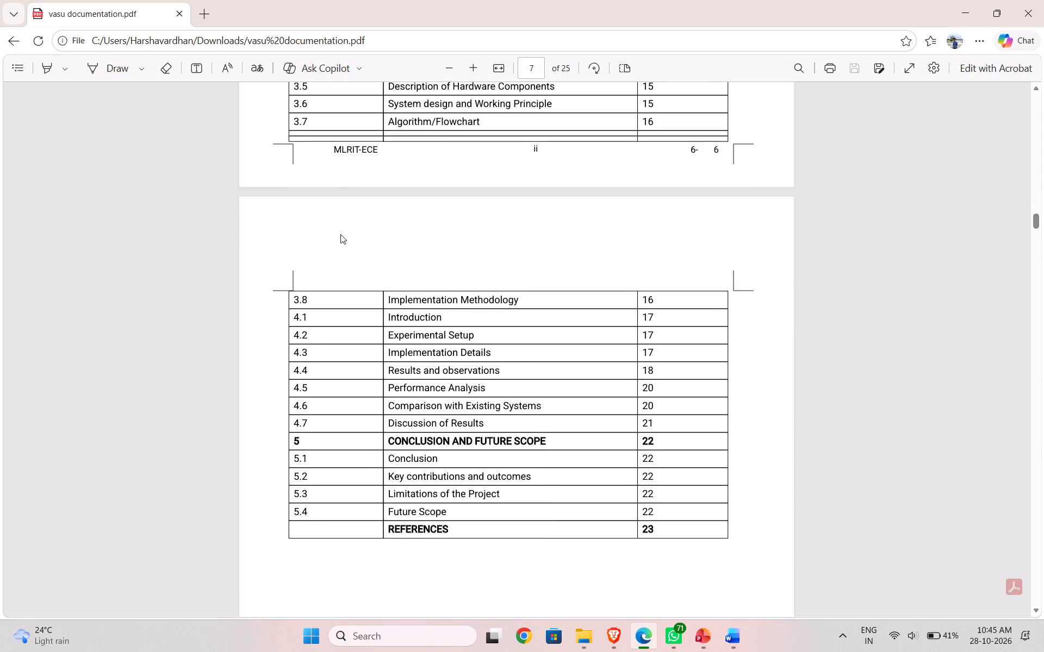
{"action": "scroll", "coordinate": [340, 234], "scroll_direction": "down", "scroll_amount": 1}
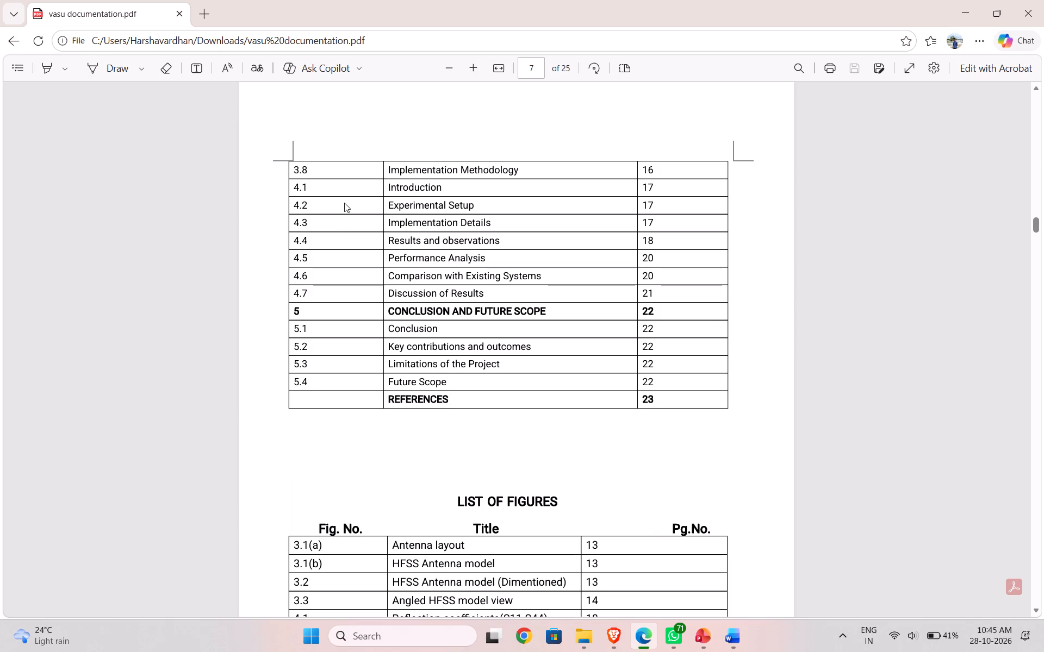
{"action": "scroll", "coordinate": [344, 203], "scroll_direction": "down", "scroll_amount": 2}
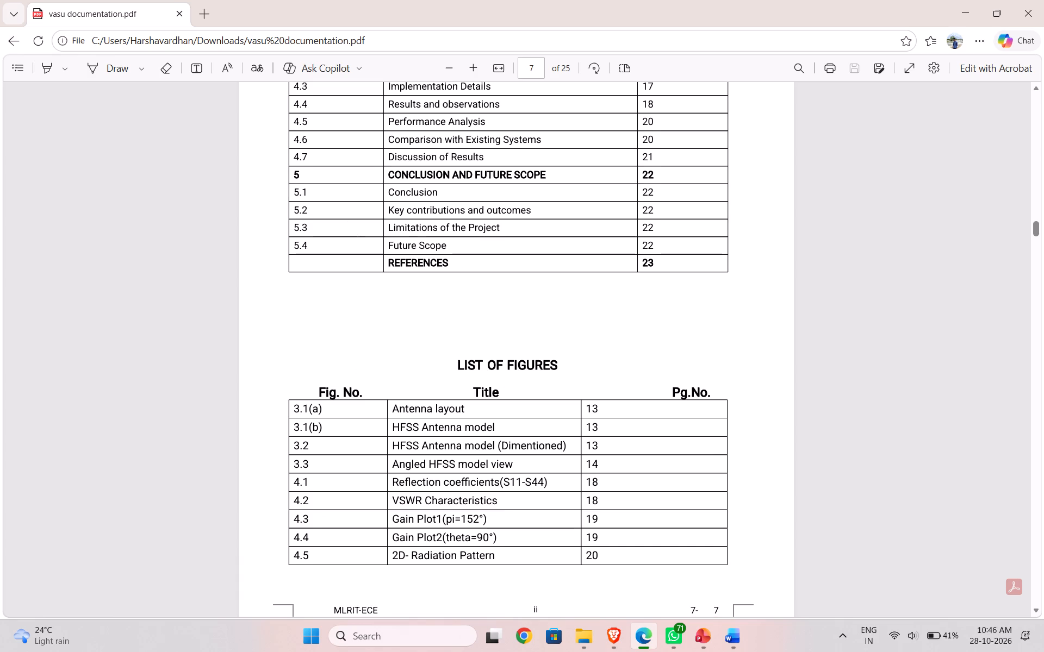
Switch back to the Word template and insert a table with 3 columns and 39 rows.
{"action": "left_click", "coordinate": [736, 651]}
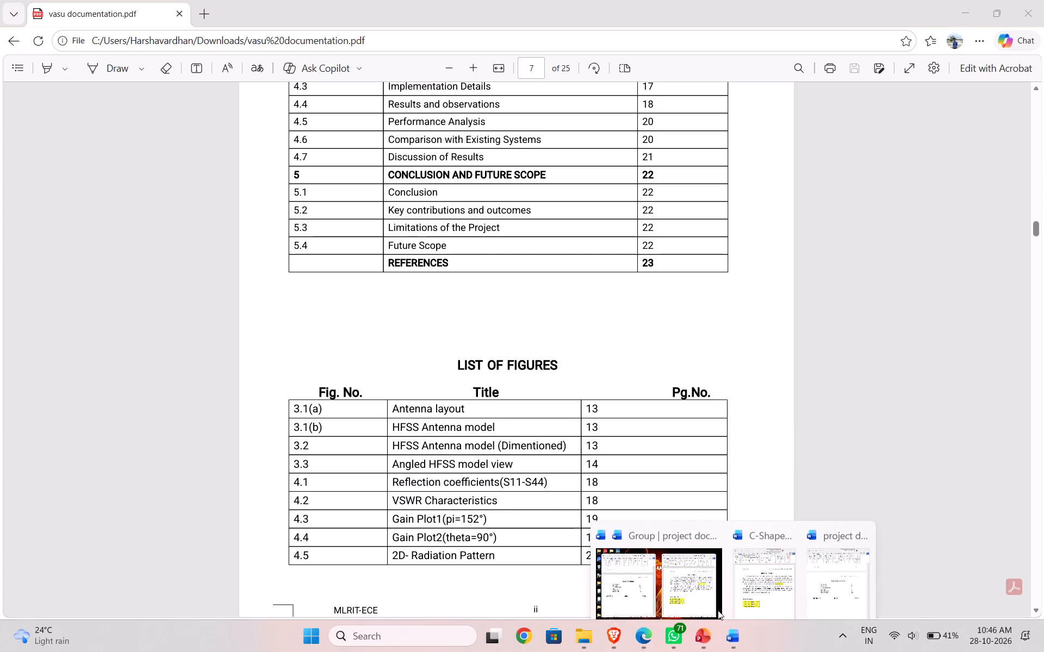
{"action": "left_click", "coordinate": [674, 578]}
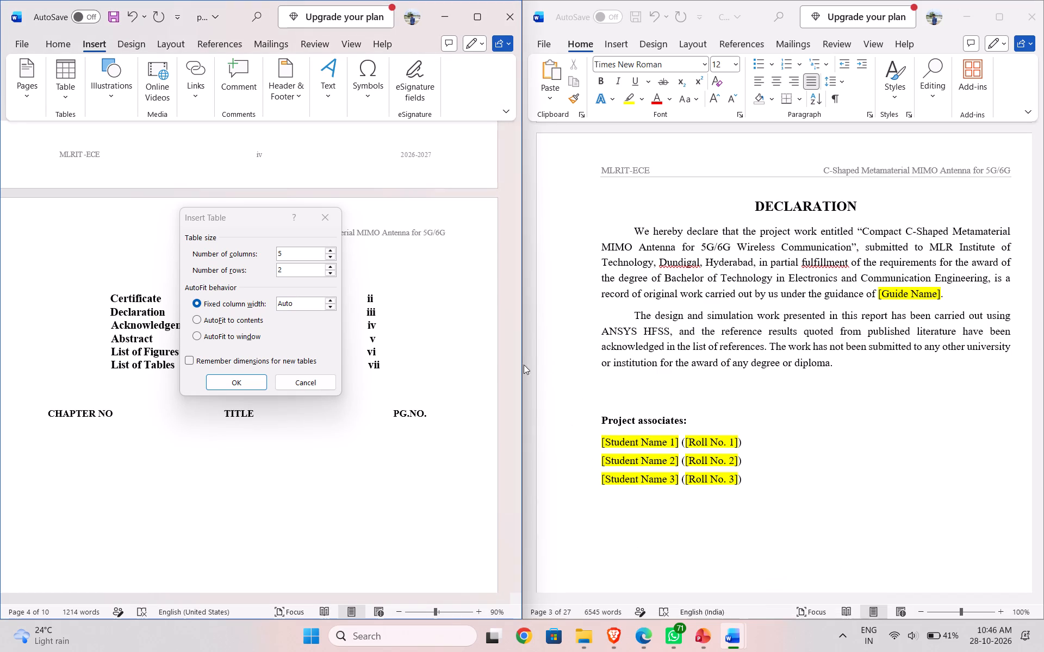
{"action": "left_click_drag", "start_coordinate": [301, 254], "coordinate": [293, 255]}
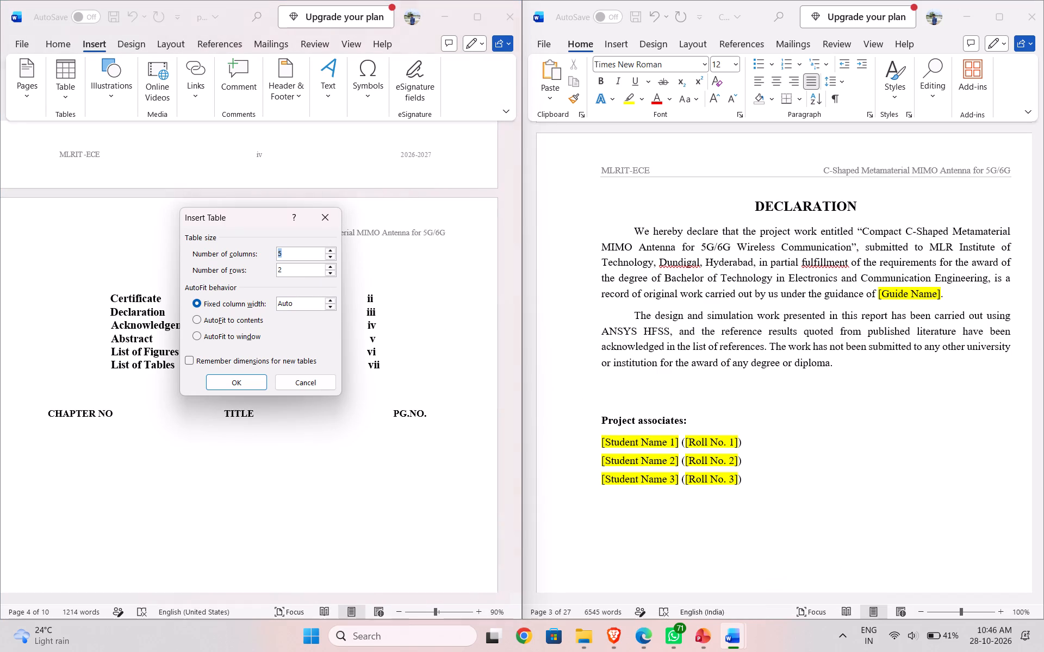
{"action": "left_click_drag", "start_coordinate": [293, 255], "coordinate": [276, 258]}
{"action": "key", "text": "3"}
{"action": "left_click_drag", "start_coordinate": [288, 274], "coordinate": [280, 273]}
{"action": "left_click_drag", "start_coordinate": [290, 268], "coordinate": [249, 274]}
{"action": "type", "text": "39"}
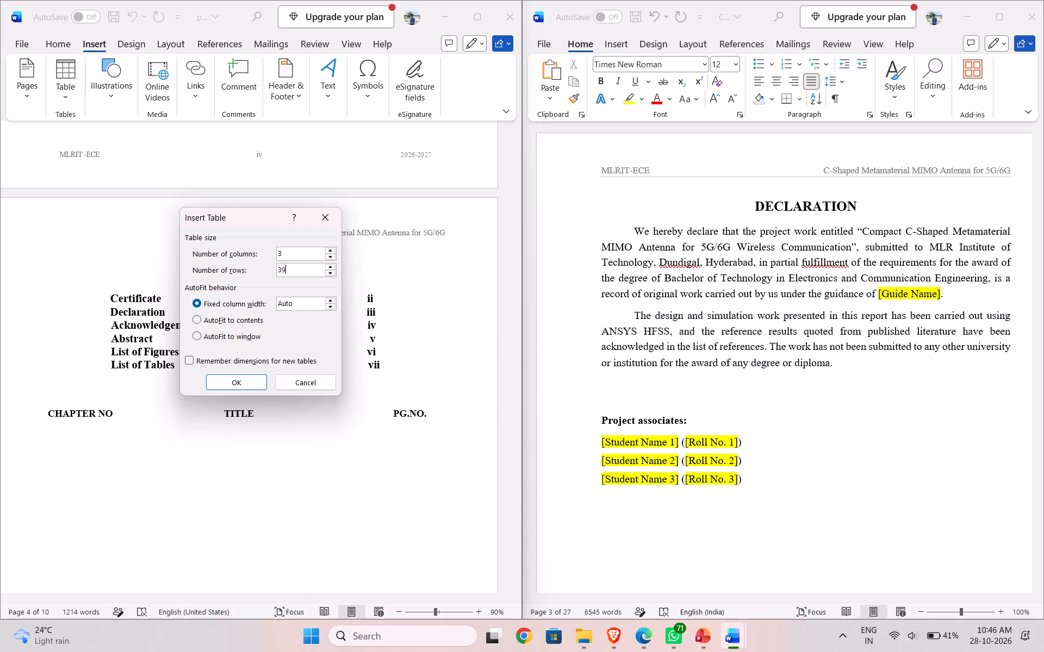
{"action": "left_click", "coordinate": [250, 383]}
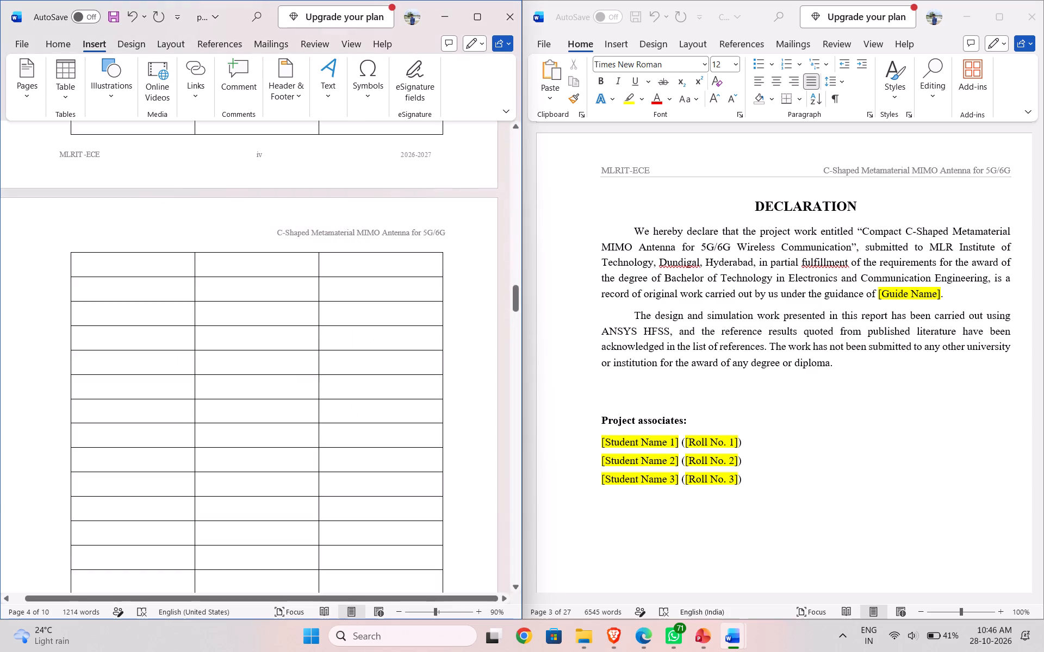
Check where the new table landed in the template, and find the Table of Contents page in the antenna report.
{"action": "scroll", "coordinate": [317, 312], "scroll_direction": "up", "scroll_amount": 5}
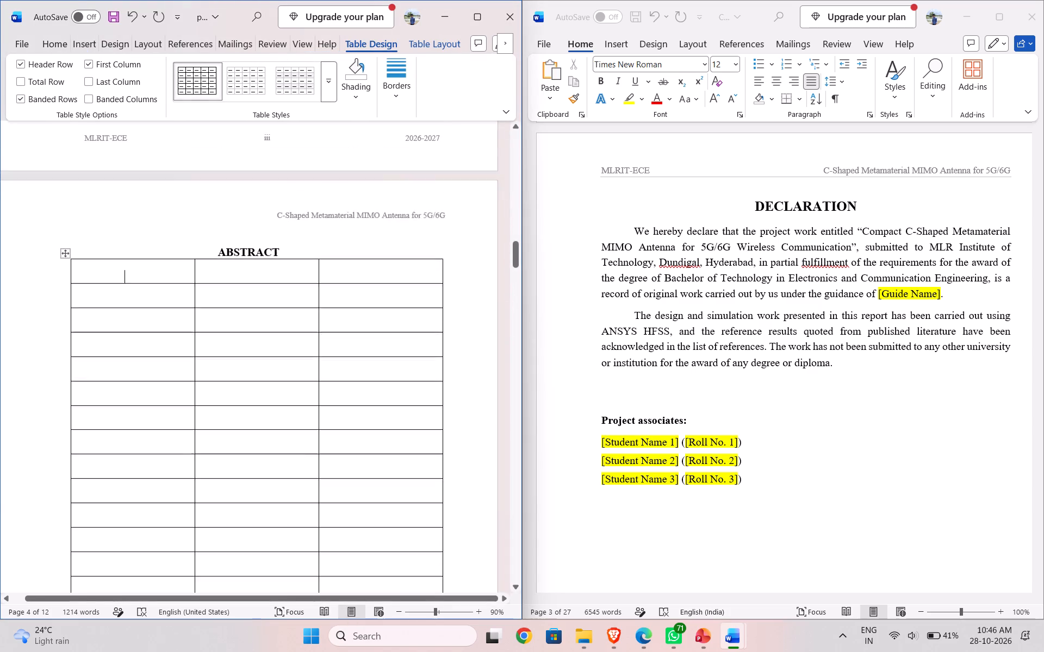
{"action": "scroll", "coordinate": [317, 312], "scroll_direction": "up", "scroll_amount": 15}
{"action": "scroll", "coordinate": [317, 312], "scroll_direction": "down", "scroll_amount": 4}
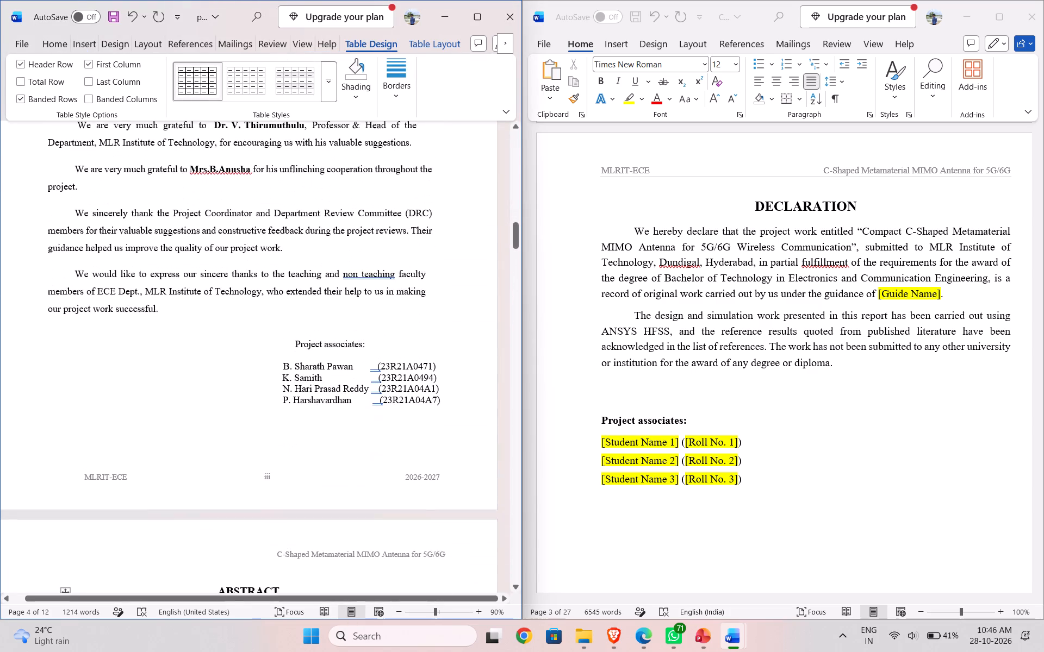
{"action": "scroll", "coordinate": [728, 301], "scroll_direction": "down", "scroll_amount": 20}
{"action": "scroll", "coordinate": [728, 301], "scroll_direction": "down", "scroll_amount": 4}
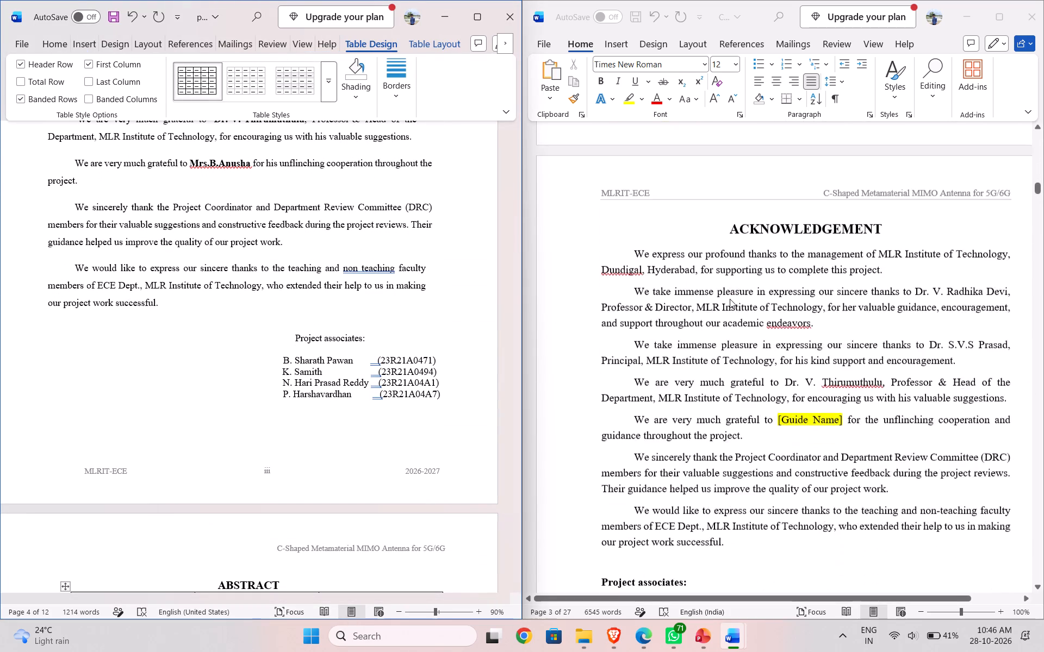
{"action": "scroll", "coordinate": [730, 299], "scroll_direction": "down", "scroll_amount": 20}
{"action": "scroll", "coordinate": [730, 299], "scroll_direction": "down", "scroll_amount": 20}
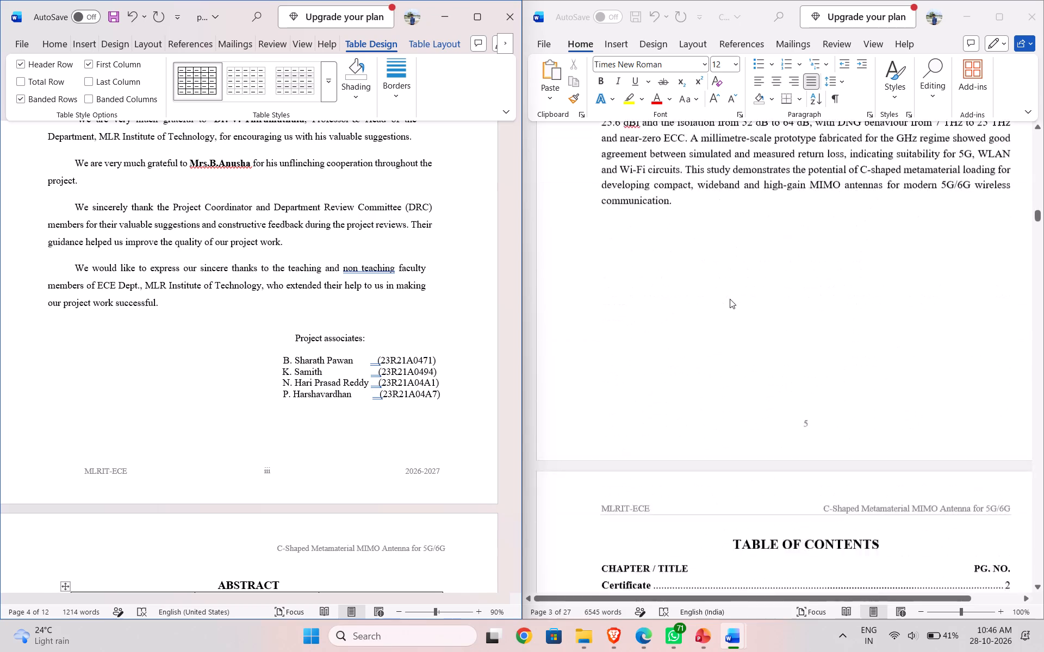
{"action": "scroll", "coordinate": [730, 299], "scroll_direction": "down", "scroll_amount": 11}
{"action": "scroll", "coordinate": [730, 299], "scroll_direction": "up", "scroll_amount": 2}
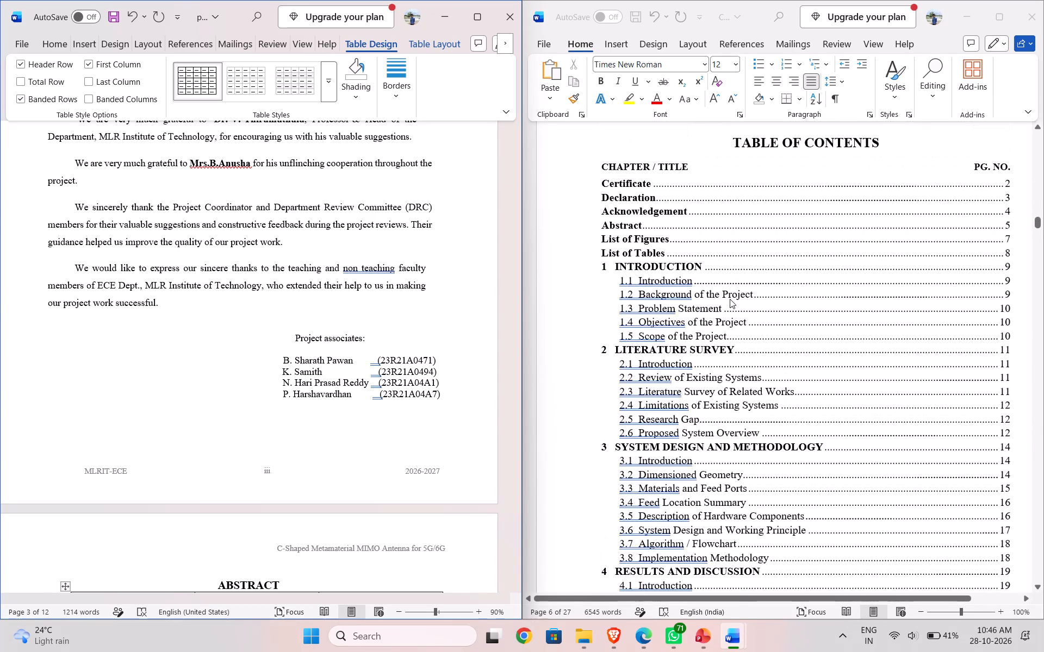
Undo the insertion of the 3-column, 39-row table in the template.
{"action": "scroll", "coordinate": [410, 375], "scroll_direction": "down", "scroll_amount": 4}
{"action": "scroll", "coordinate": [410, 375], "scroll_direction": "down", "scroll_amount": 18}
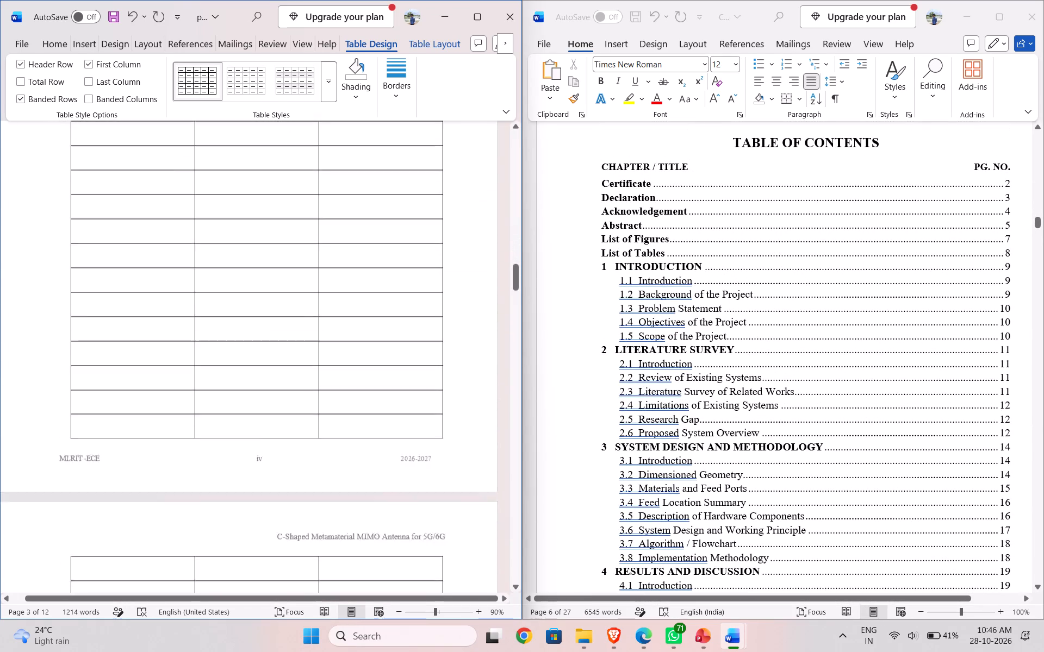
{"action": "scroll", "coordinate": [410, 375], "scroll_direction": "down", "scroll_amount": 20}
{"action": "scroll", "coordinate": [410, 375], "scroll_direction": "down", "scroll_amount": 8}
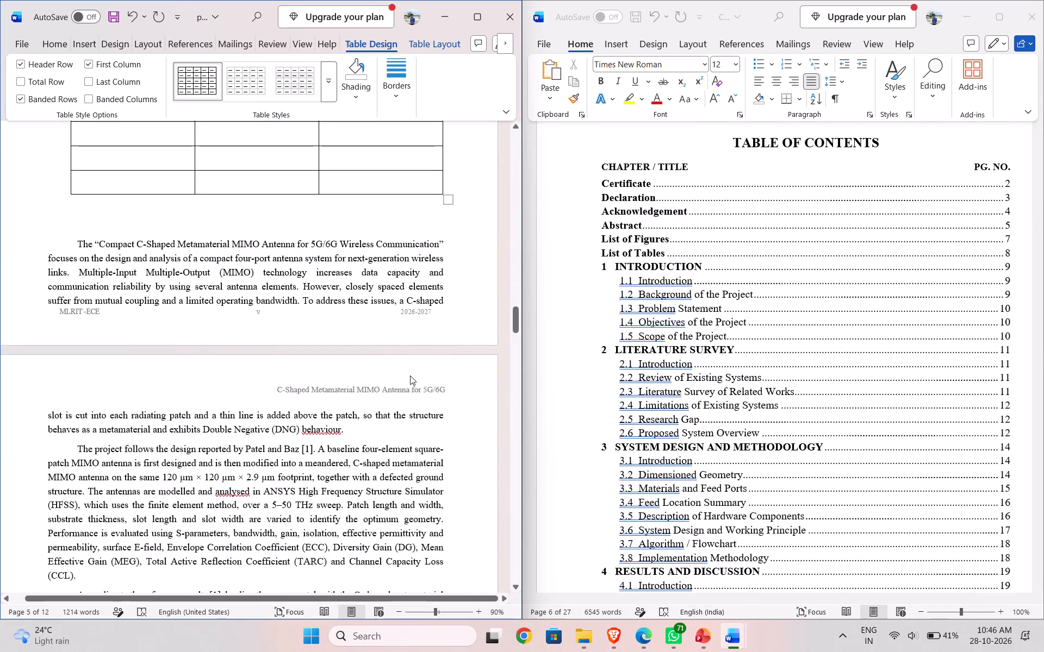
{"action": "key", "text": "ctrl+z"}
Put the template's TABLE OF CONTENTS heading and its entries from Certificate to List of Tables into a table.
{"action": "scroll", "coordinate": [410, 375], "scroll_direction": "down", "scroll_amount": 17}
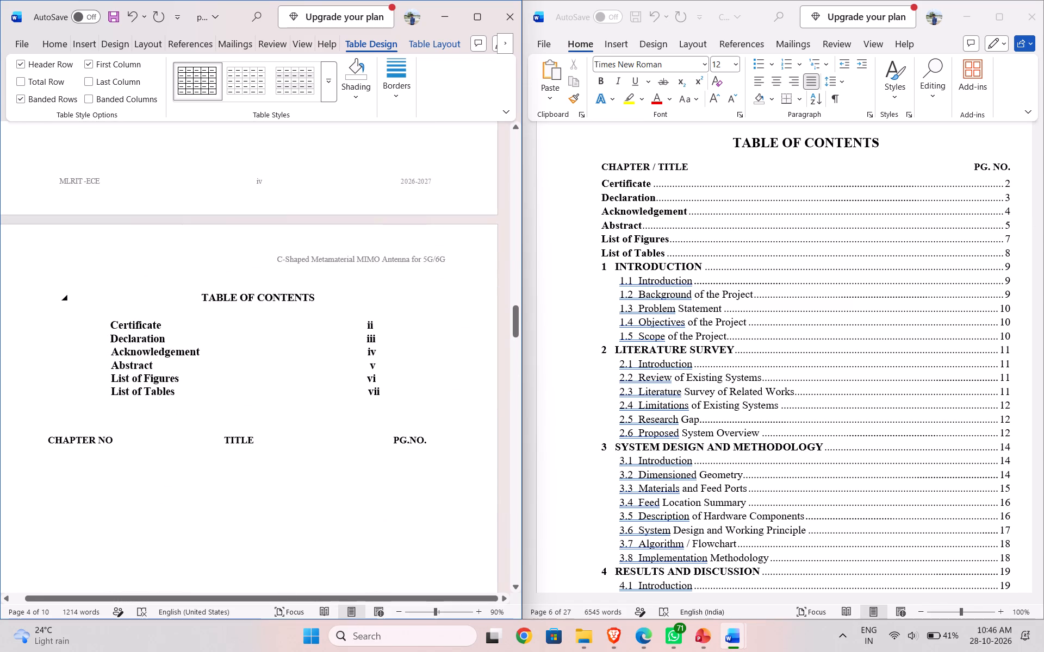
{"action": "left_click_drag", "start_coordinate": [178, 285], "coordinate": [254, 357]}
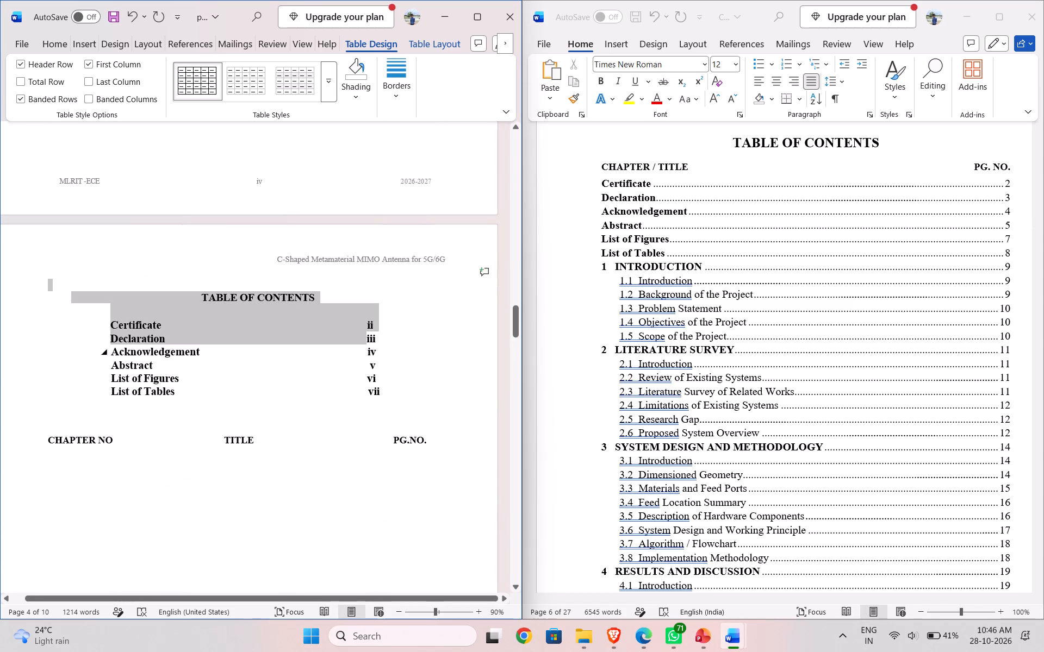
{"action": "left_click_drag", "start_coordinate": [254, 357], "coordinate": [405, 391]}
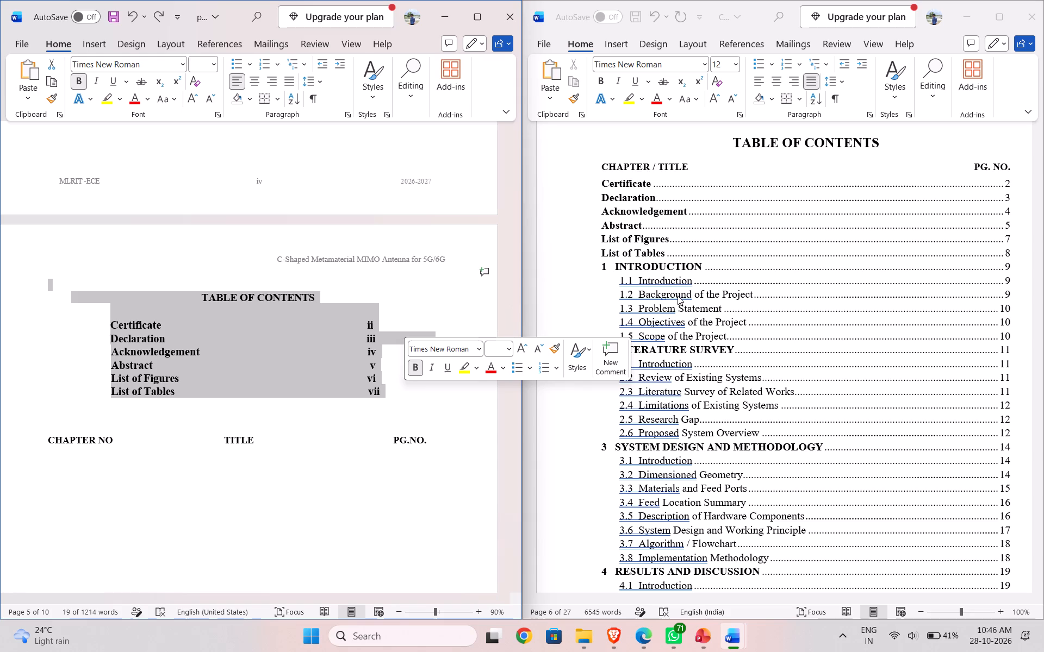
{"action": "scroll", "coordinate": [678, 296], "scroll_direction": "down", "scroll_amount": 5}
{"action": "scroll", "coordinate": [678, 296], "scroll_direction": "up", "scroll_amount": 3}
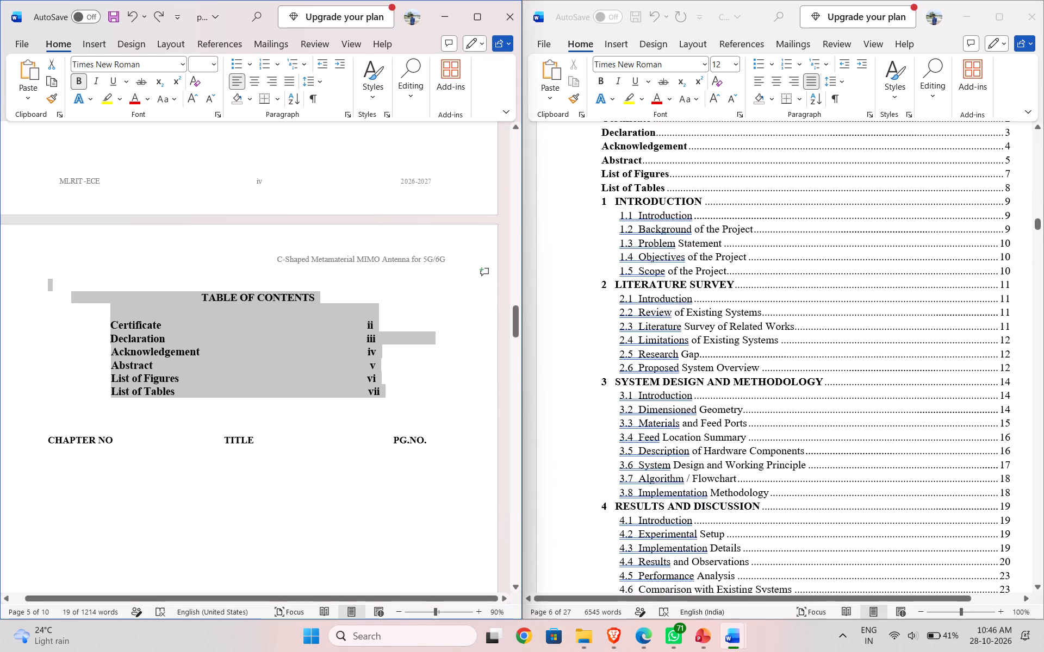
{"action": "left_click", "coordinate": [102, 46]}
{"action": "left_click", "coordinate": [67, 96]}
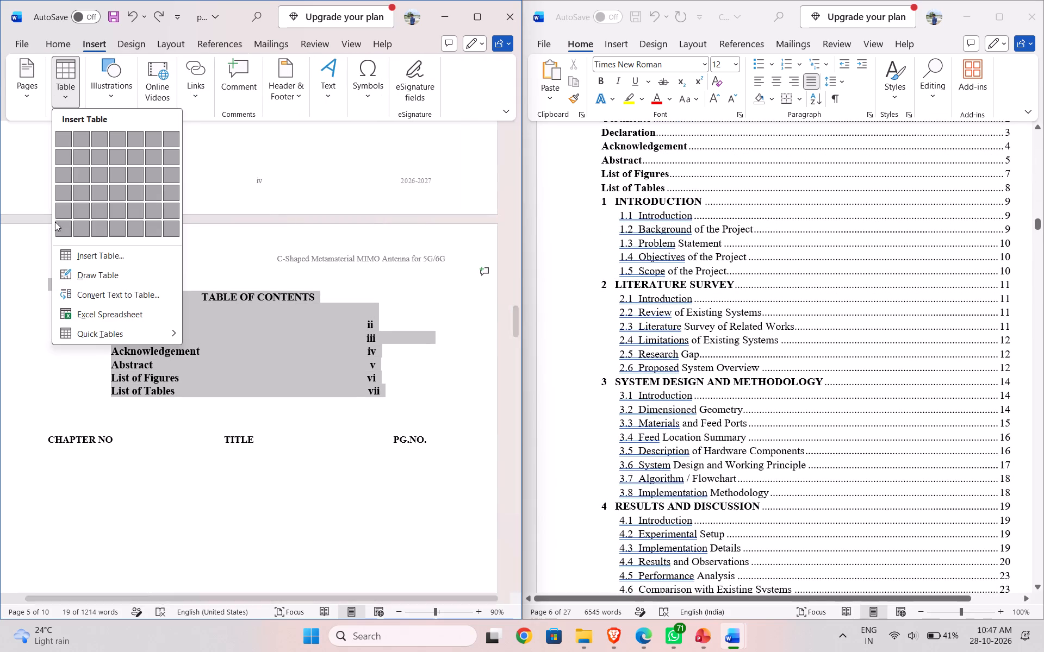
{"action": "left_click", "coordinate": [110, 259]}
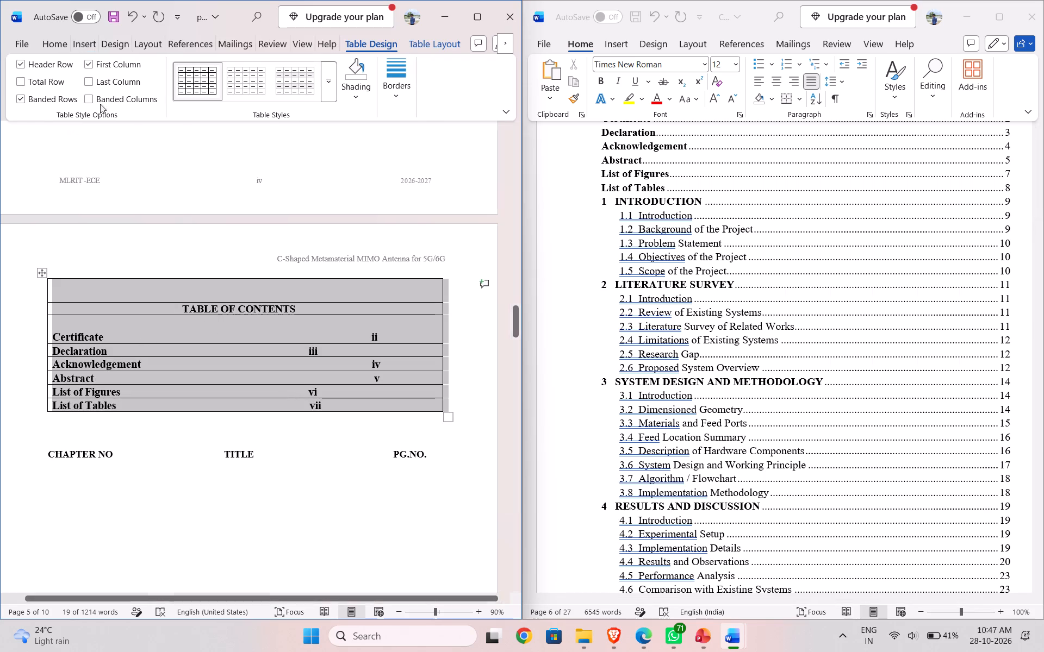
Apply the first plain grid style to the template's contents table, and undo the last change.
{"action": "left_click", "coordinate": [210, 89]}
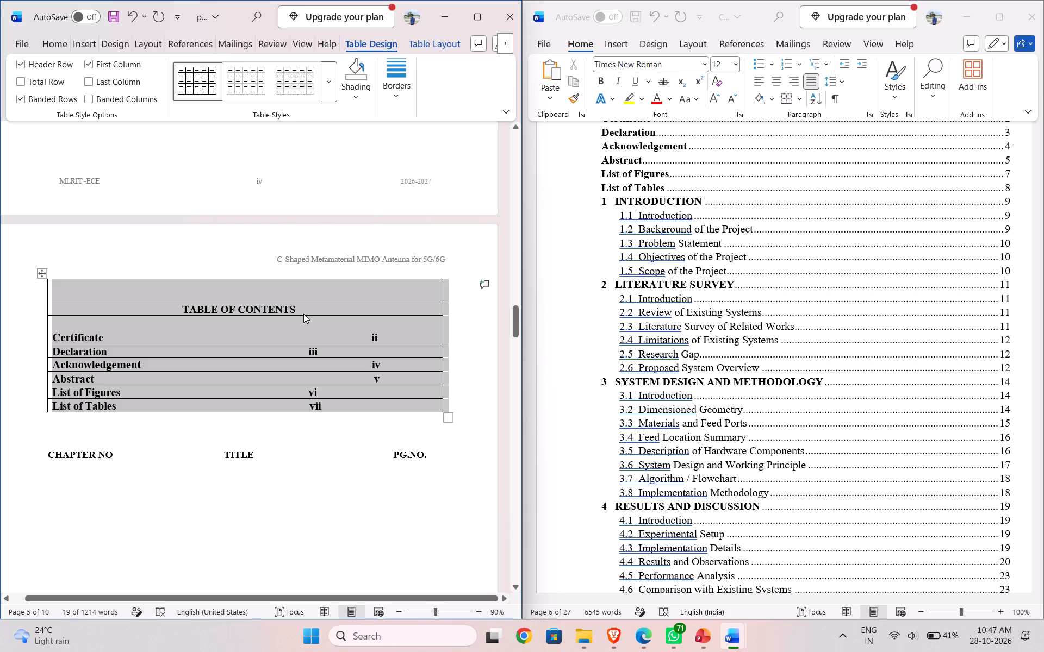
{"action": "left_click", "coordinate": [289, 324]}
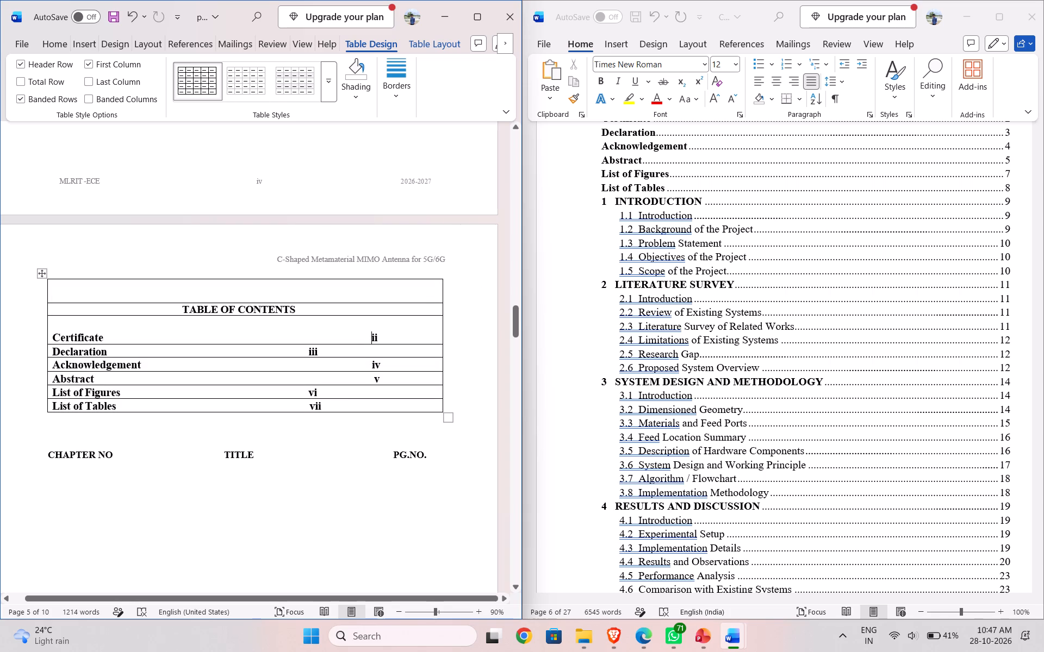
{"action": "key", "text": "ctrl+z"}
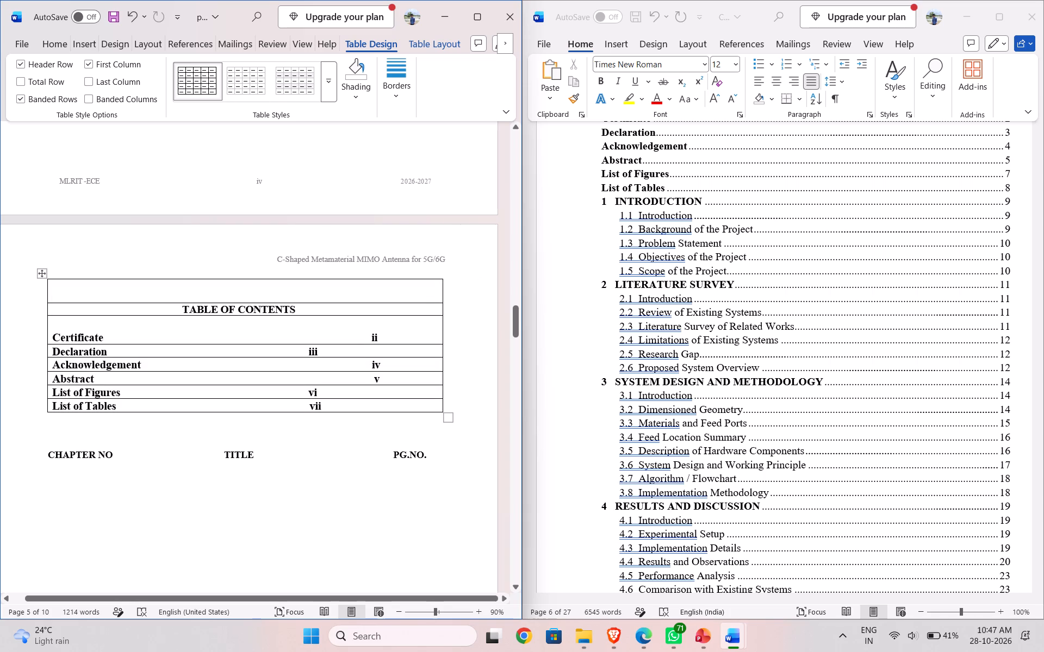
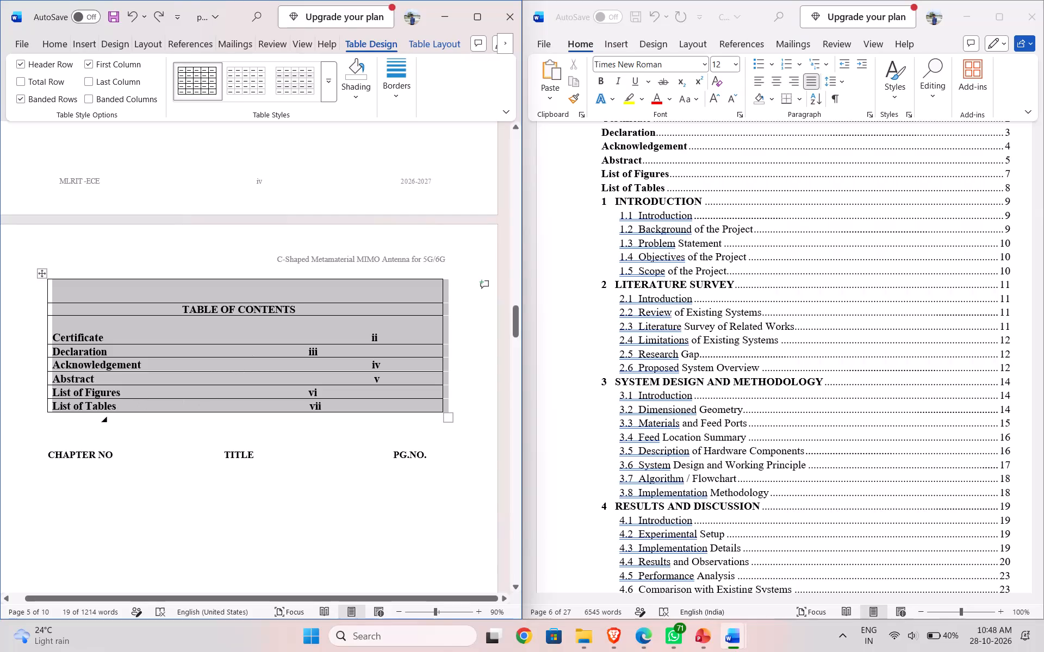
Undo the conversion of the template's TABLE OF CONTENTS heading and entries into a table.
{"action": "left_click", "coordinate": [168, 436]}
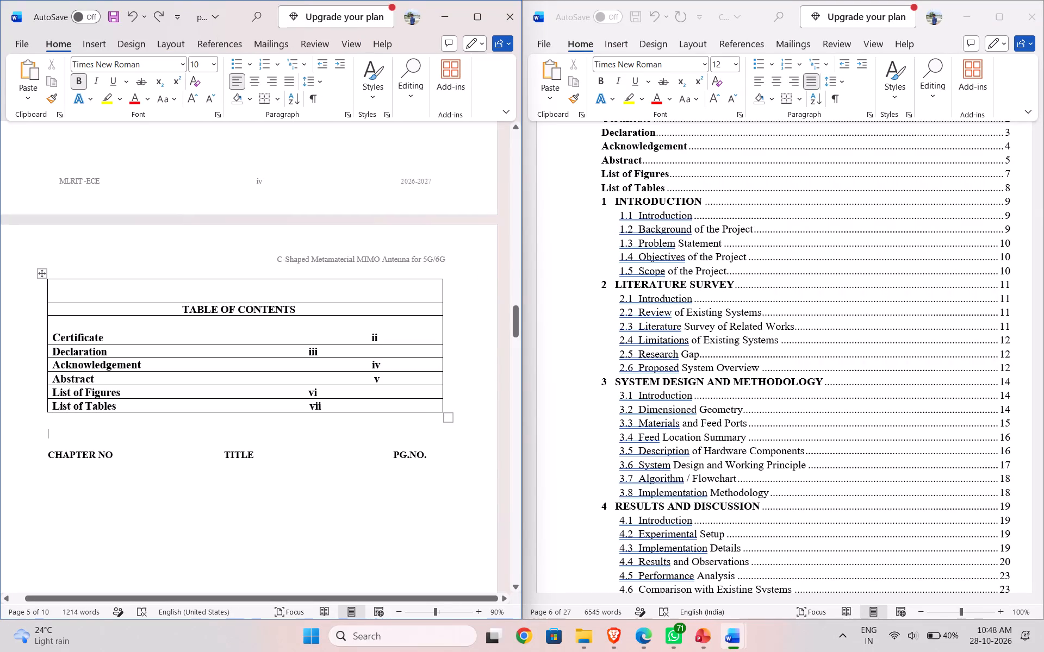
{"action": "key", "text": "ctrl+z"}
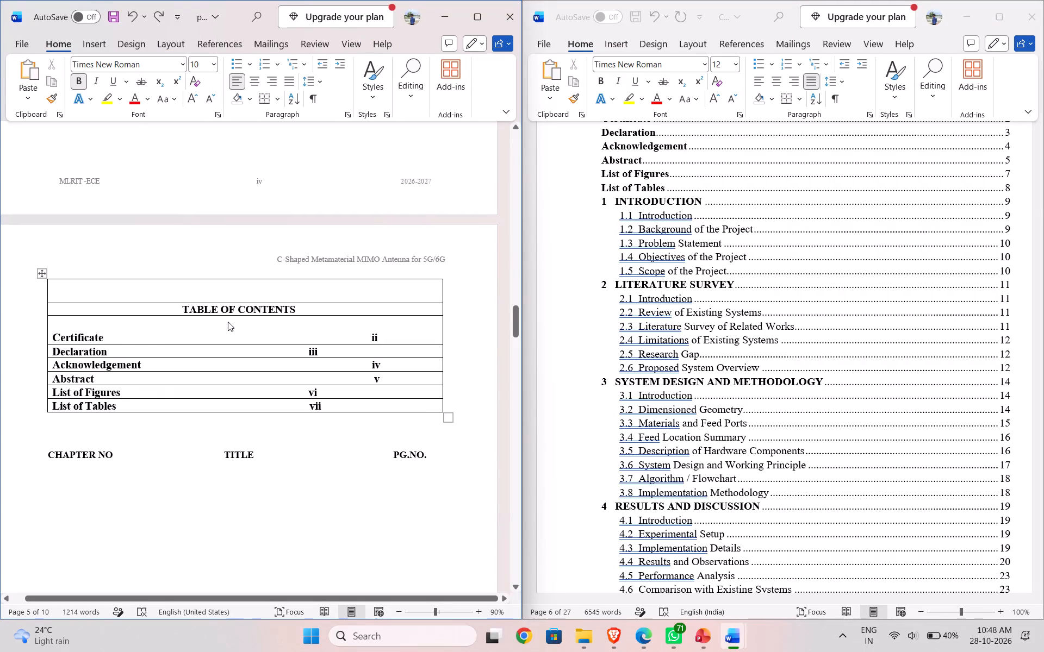
{"action": "left_click", "coordinate": [228, 322]}
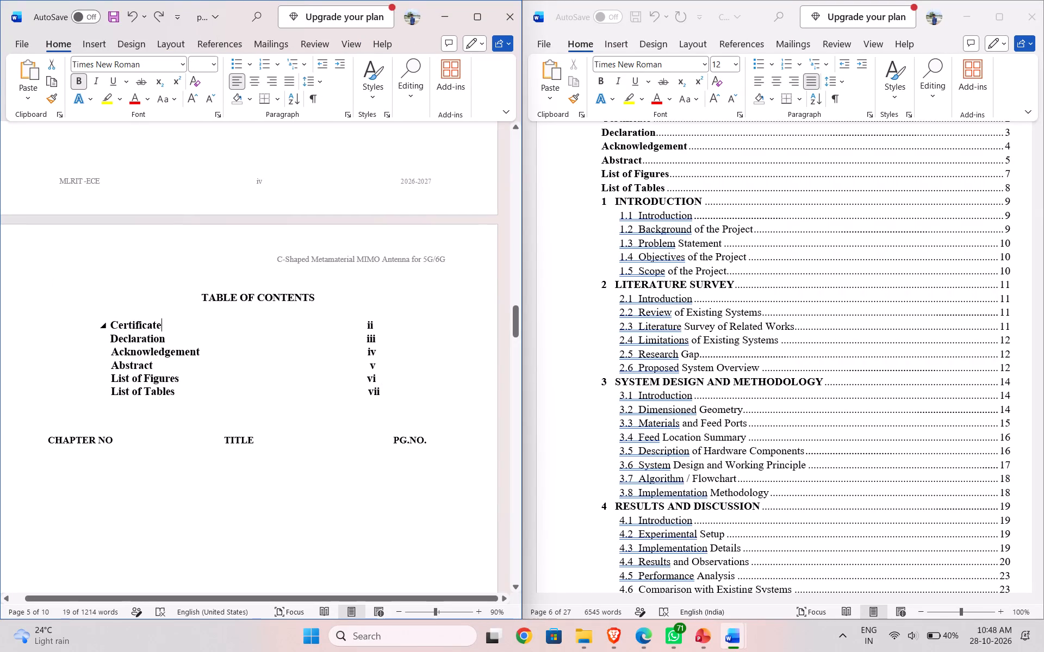
Insert a table with 3 columns and 39 rows on a new line directly below the template's TABLE OF CONTENTS heading.
{"action": "left_click", "coordinate": [167, 315]}
{"action": "left_click", "coordinate": [324, 295]}
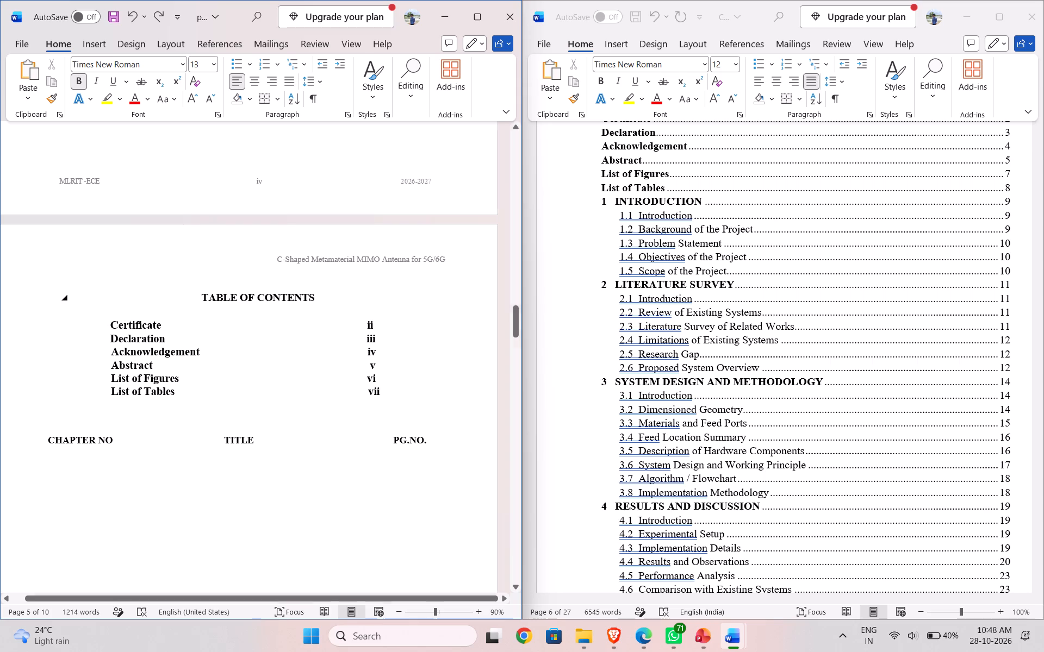
{"action": "key", "text": "Return"}
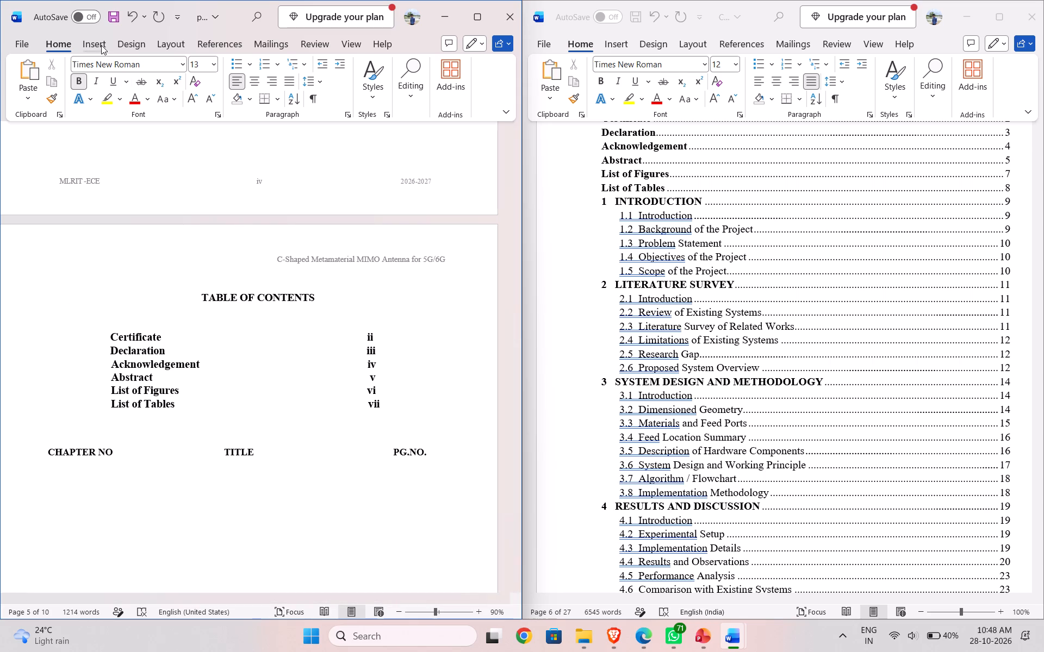
{"action": "left_click", "coordinate": [101, 45]}
{"action": "left_click", "coordinate": [65, 93]}
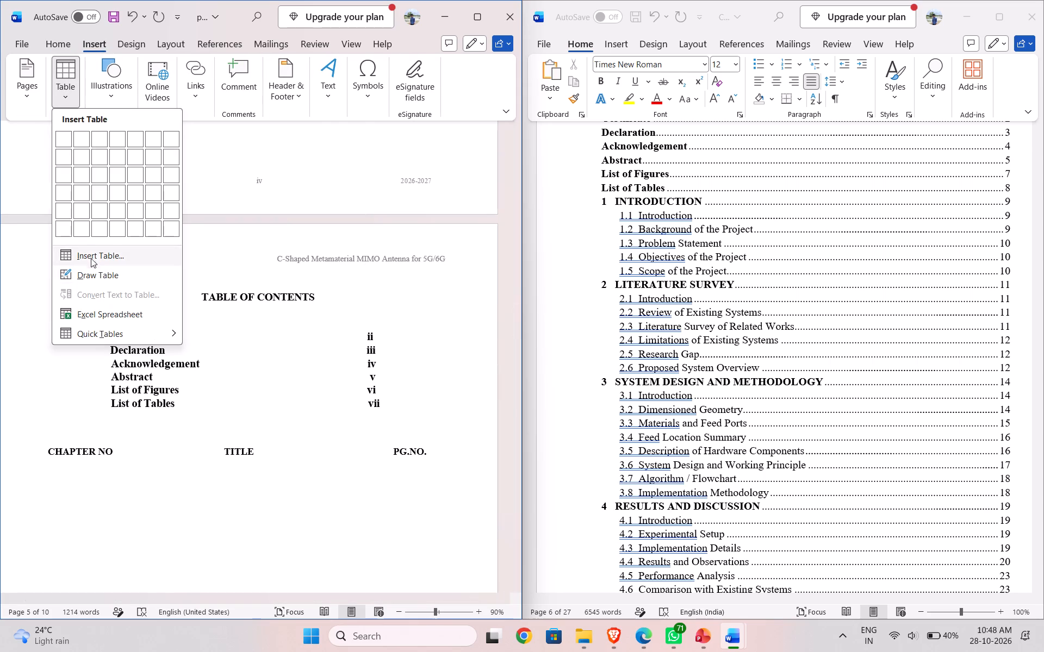
{"action": "left_click", "coordinate": [91, 254]}
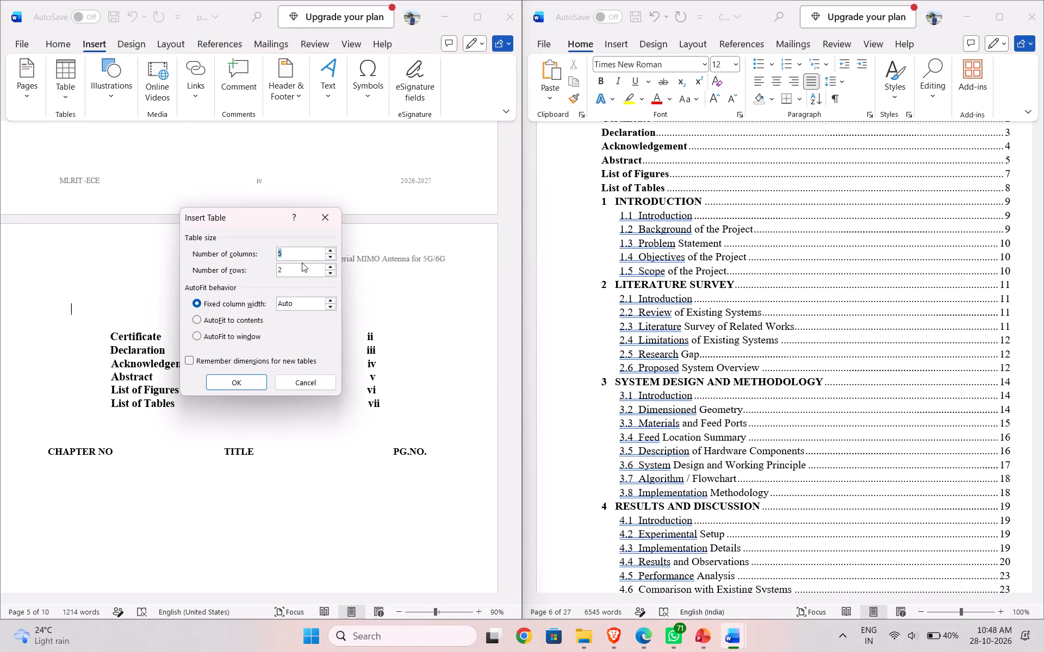
{"action": "key", "text": "3"}
{"action": "left_click", "coordinate": [305, 272]}
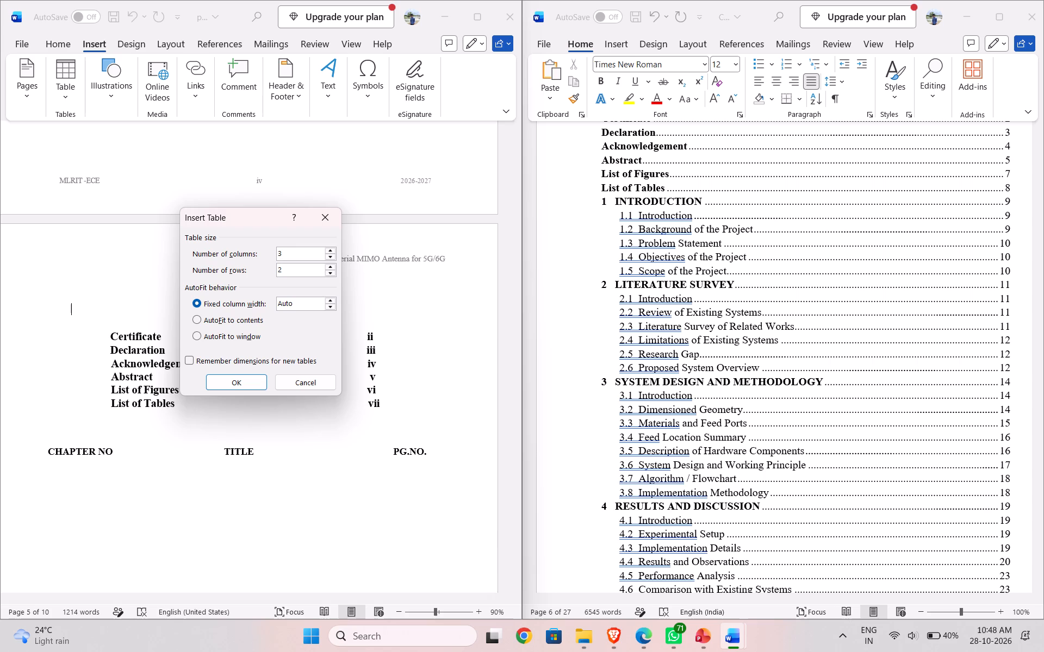
{"action": "key", "text": "BackSpace"}
{"action": "type", "text": "39"}
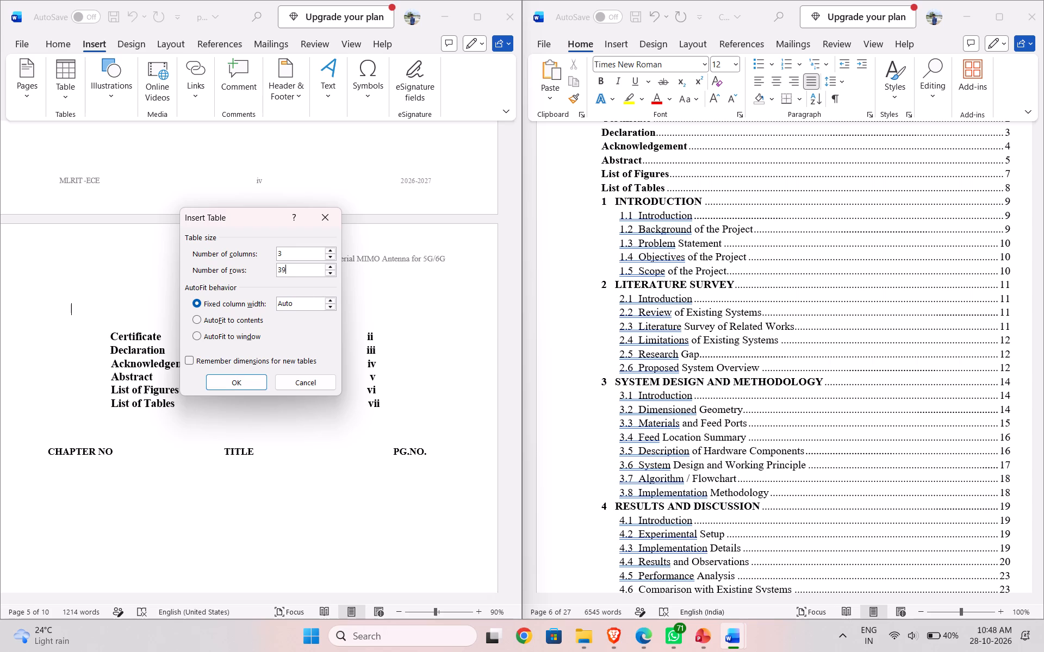
{"action": "left_click", "coordinate": [250, 384]}
Check how the new table and the old contents entries sit in the template, and view the antenna report's Table of Contents.
{"action": "scroll", "coordinate": [229, 435], "scroll_direction": "down", "scroll_amount": 11}
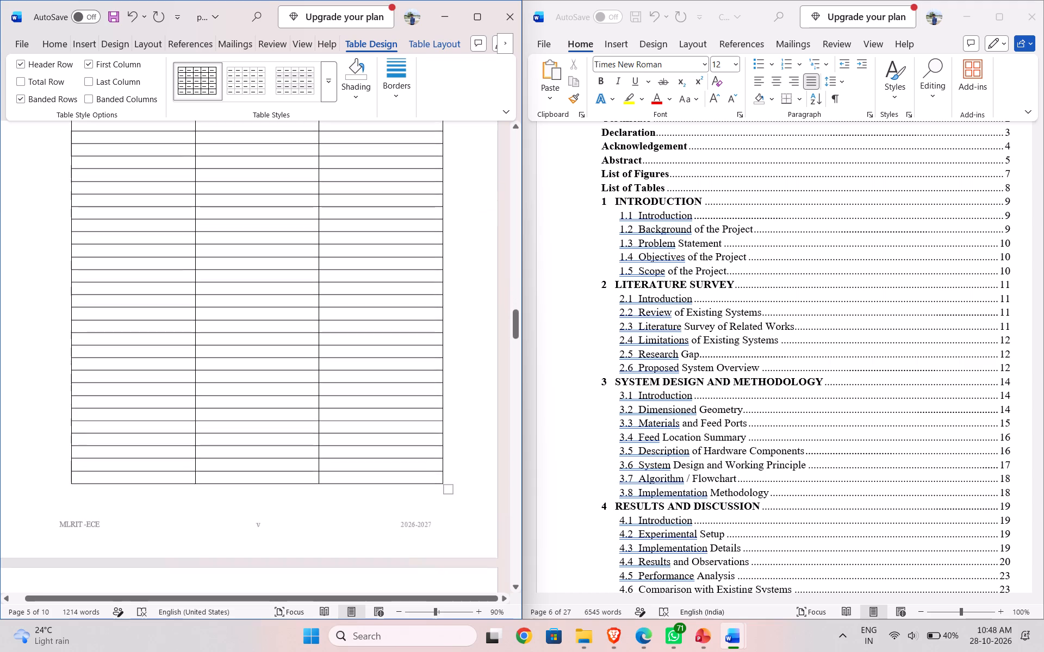
{"action": "scroll", "coordinate": [229, 435], "scroll_direction": "down", "scroll_amount": 16}
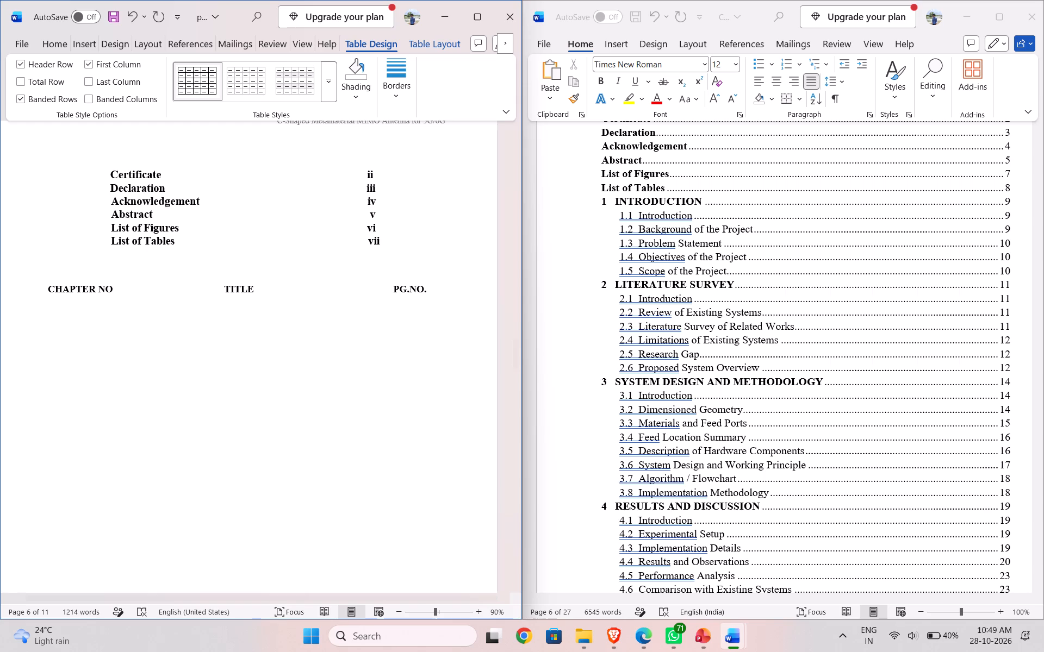
{"action": "scroll", "coordinate": [229, 435], "scroll_direction": "up", "scroll_amount": 12}
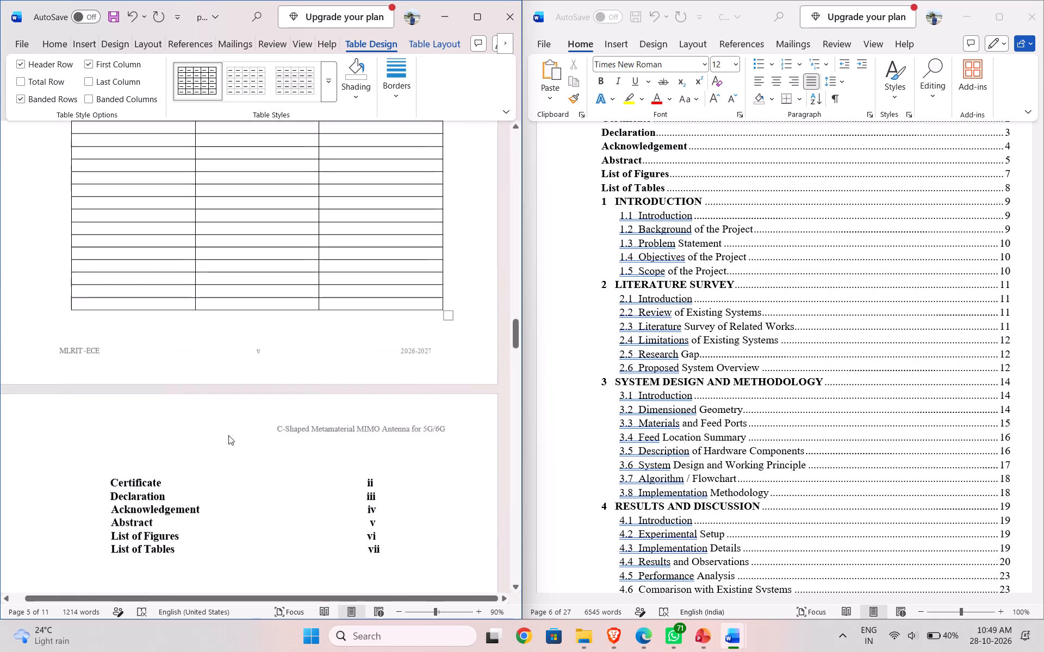
{"action": "scroll", "coordinate": [228, 435], "scroll_direction": "up", "scroll_amount": 13}
{"action": "scroll", "coordinate": [664, 379], "scroll_direction": "up", "scroll_amount": 1}
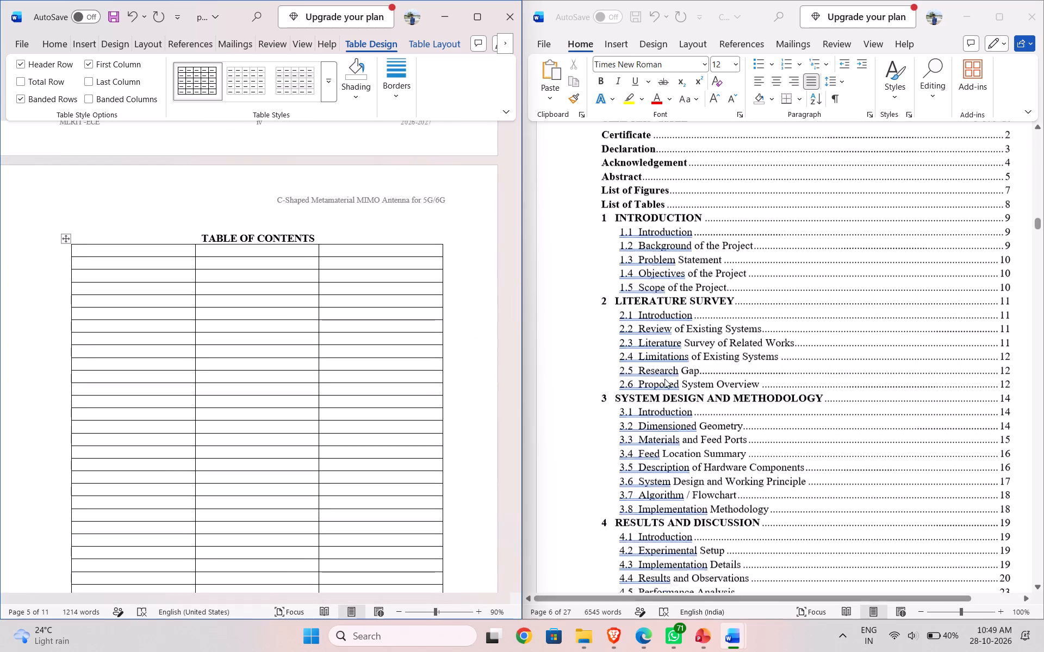
{"action": "scroll", "coordinate": [664, 379], "scroll_direction": "up", "scroll_amount": 3}
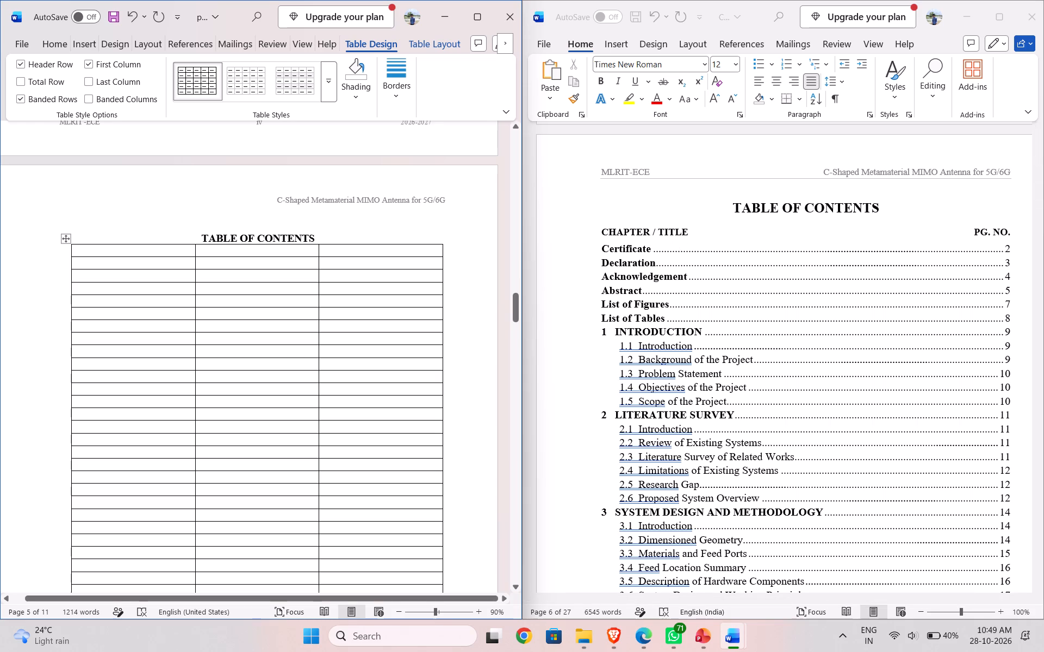
{"action": "scroll", "coordinate": [409, 362], "scroll_direction": "down", "scroll_amount": 20}
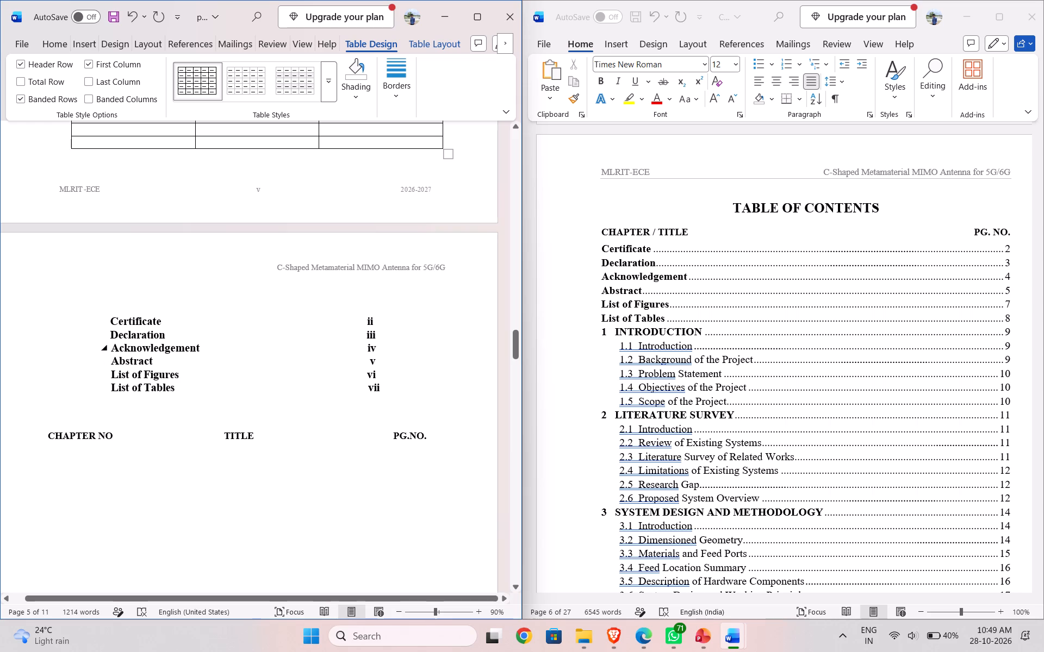
{"action": "scroll", "coordinate": [382, 298], "scroll_direction": "up", "scroll_amount": 4}
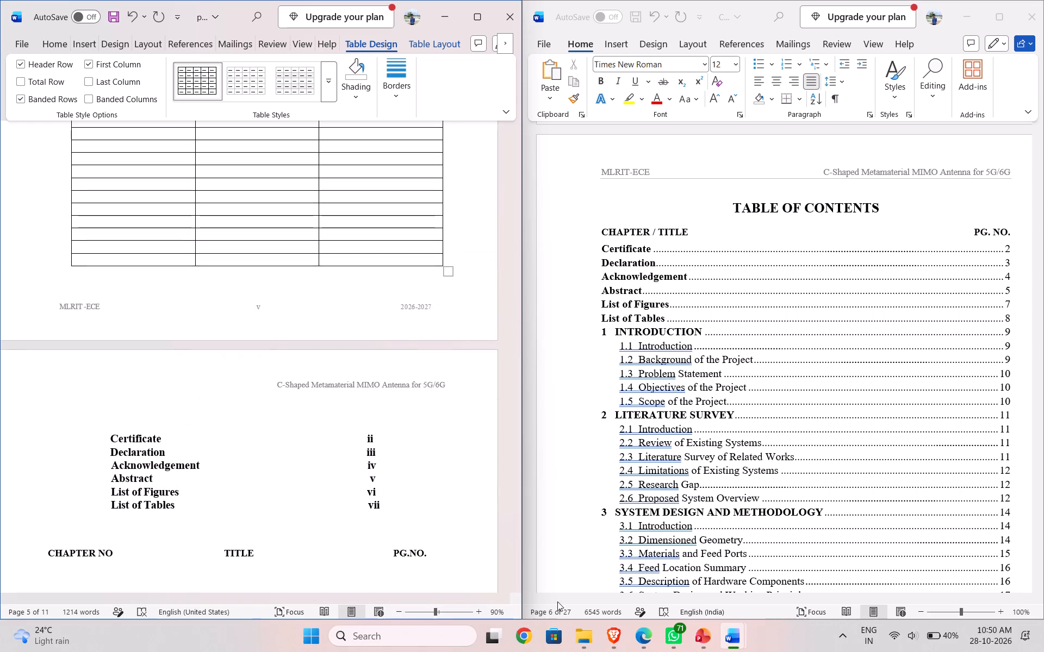
Examine the layout of the Table of Contents page in the reference PDF, and return to the top of the template's table.
{"action": "left_click", "coordinate": [647, 651]}
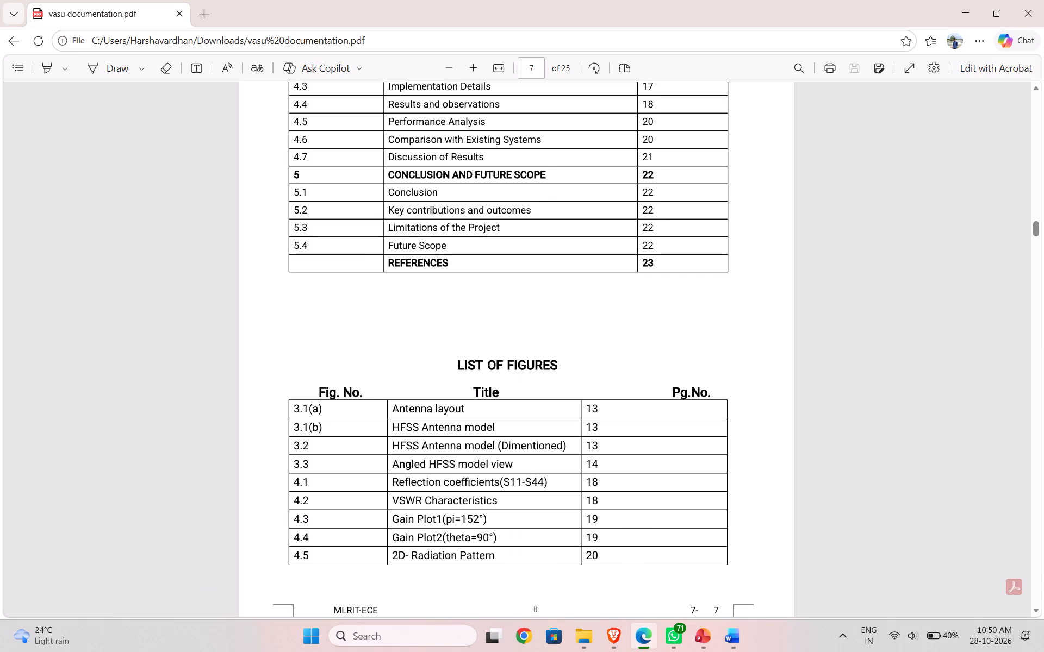
{"action": "scroll", "coordinate": [545, 450], "scroll_direction": "up", "scroll_amount": 17}
{"action": "scroll", "coordinate": [545, 450], "scroll_direction": "down", "scroll_amount": 2}
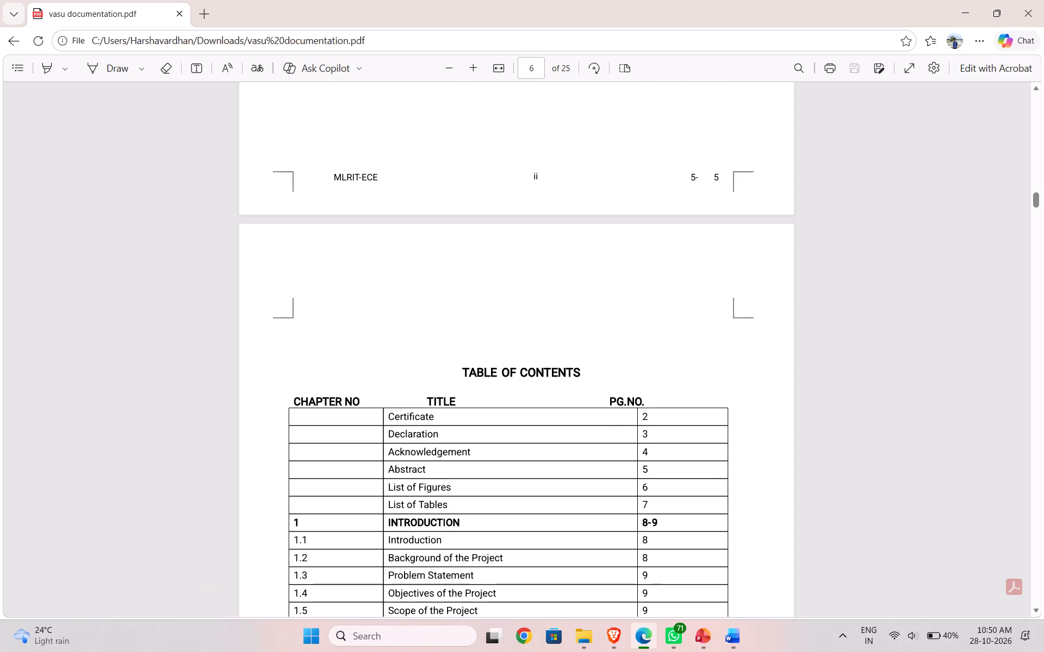
{"action": "scroll", "coordinate": [495, 407], "scroll_direction": "down", "scroll_amount": 2}
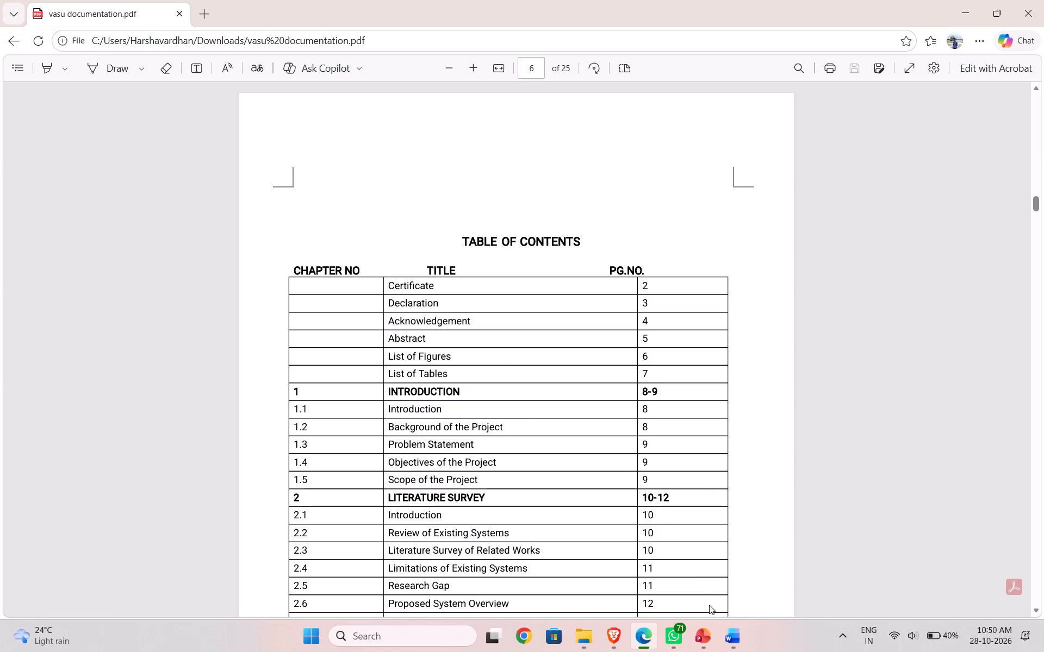
{"action": "left_click", "coordinate": [703, 587]}
{"action": "scroll", "coordinate": [459, 363], "scroll_direction": "up", "scroll_amount": 5}
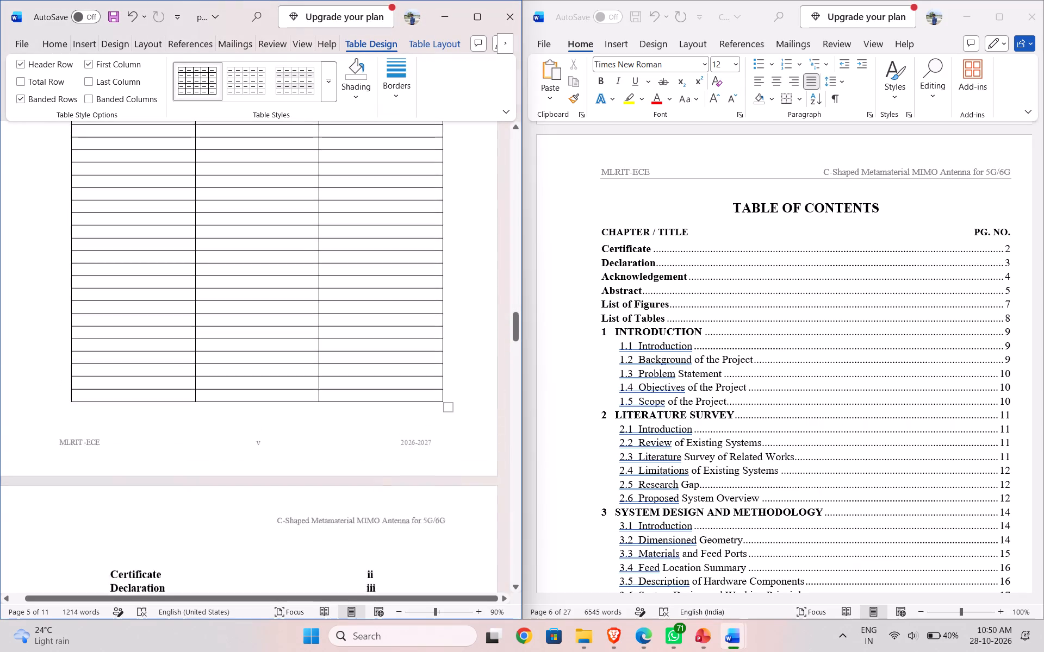
{"action": "scroll", "coordinate": [459, 363], "scroll_direction": "up", "scroll_amount": 16}
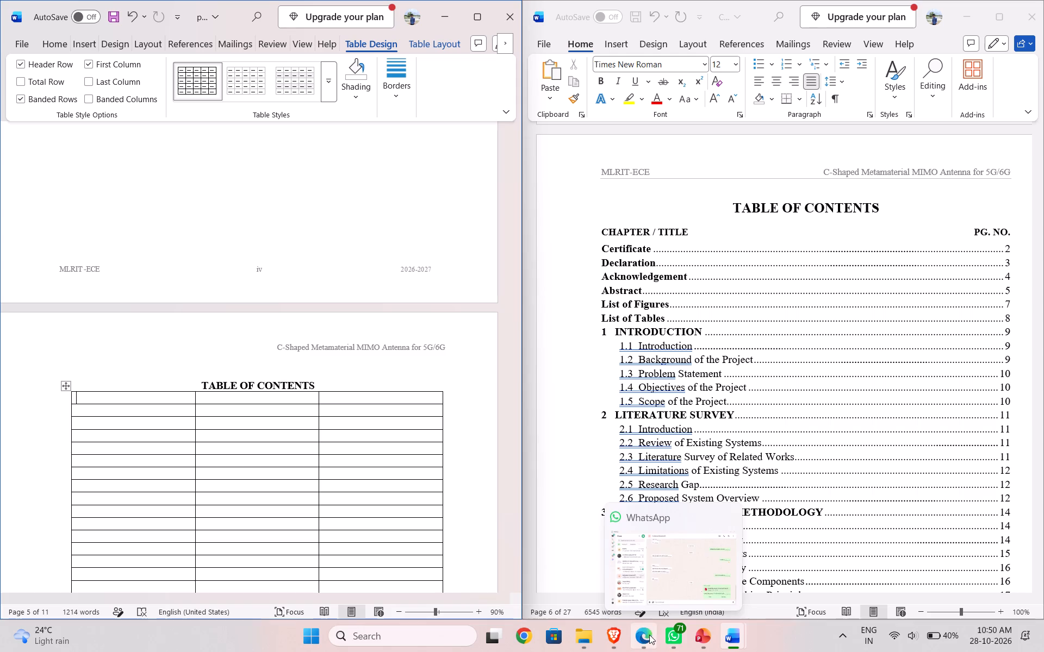
Copy the CHAPTER NO heading from the reference PDF into the first cell of the template table's top row.
{"action": "left_click", "coordinate": [635, 631]}
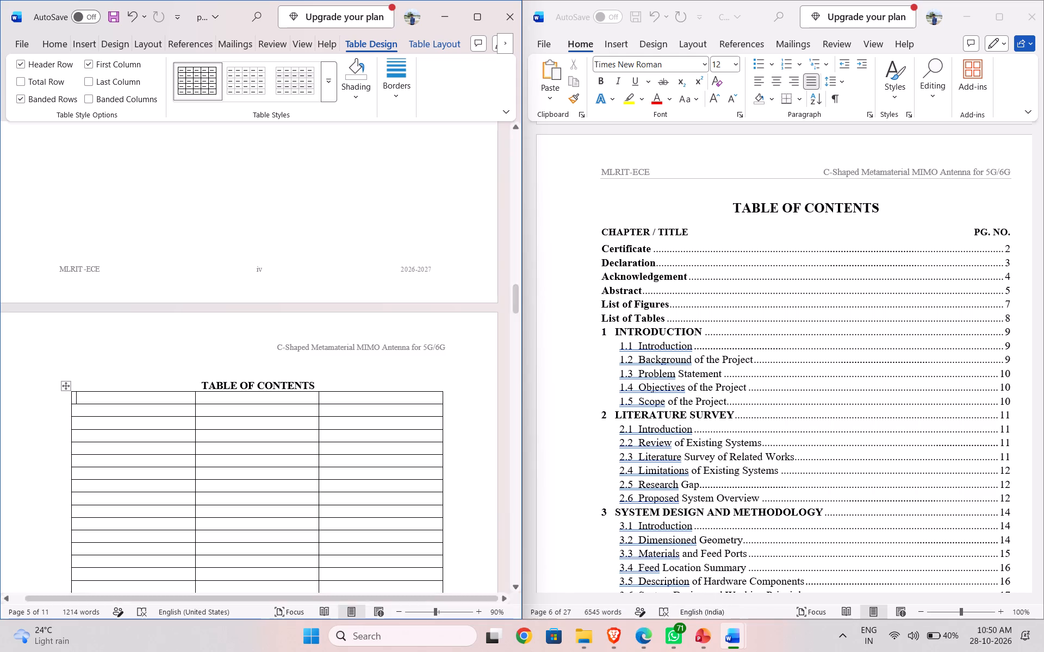
{"action": "left_click", "coordinate": [641, 639]}
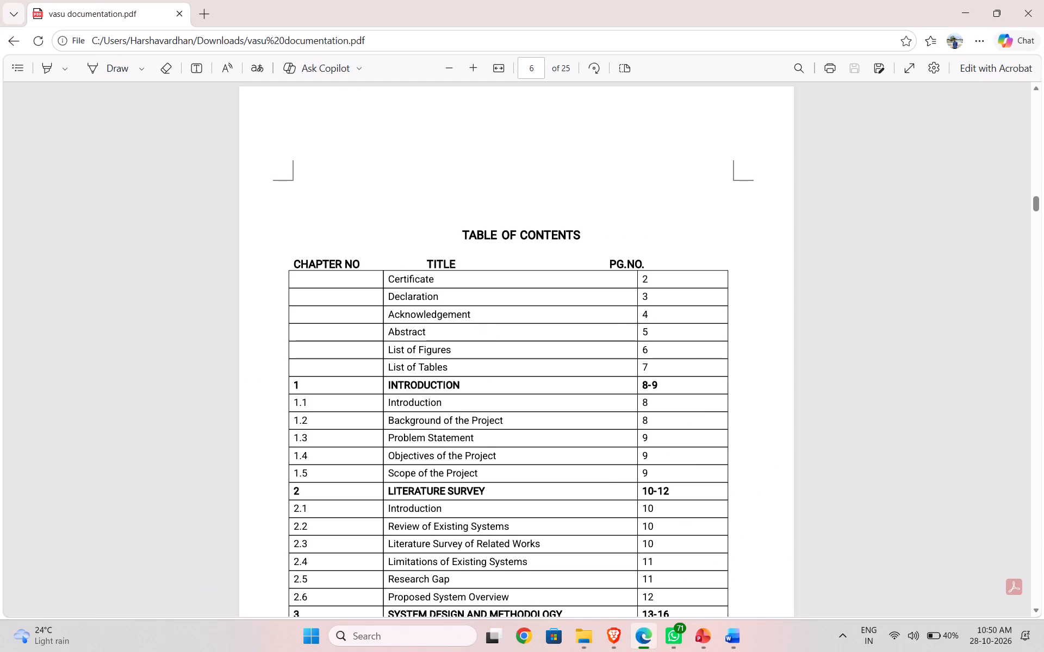
{"action": "left_click_drag", "start_coordinate": [365, 264], "coordinate": [269, 274]}
{"action": "key", "text": "ctrl+c"}
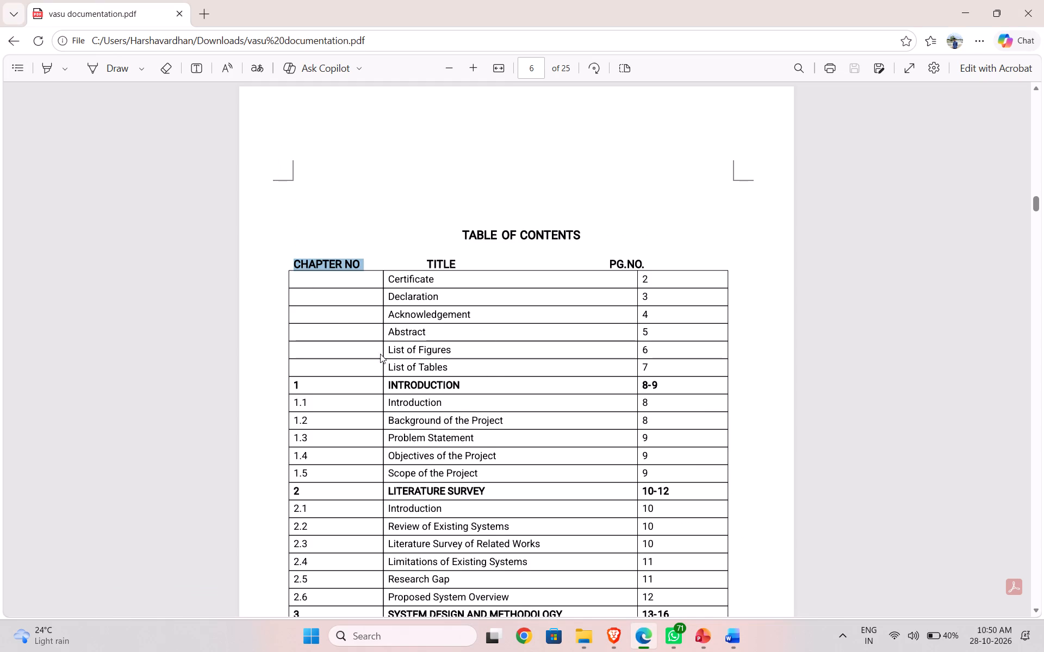
{"action": "left_click", "coordinate": [698, 587]}
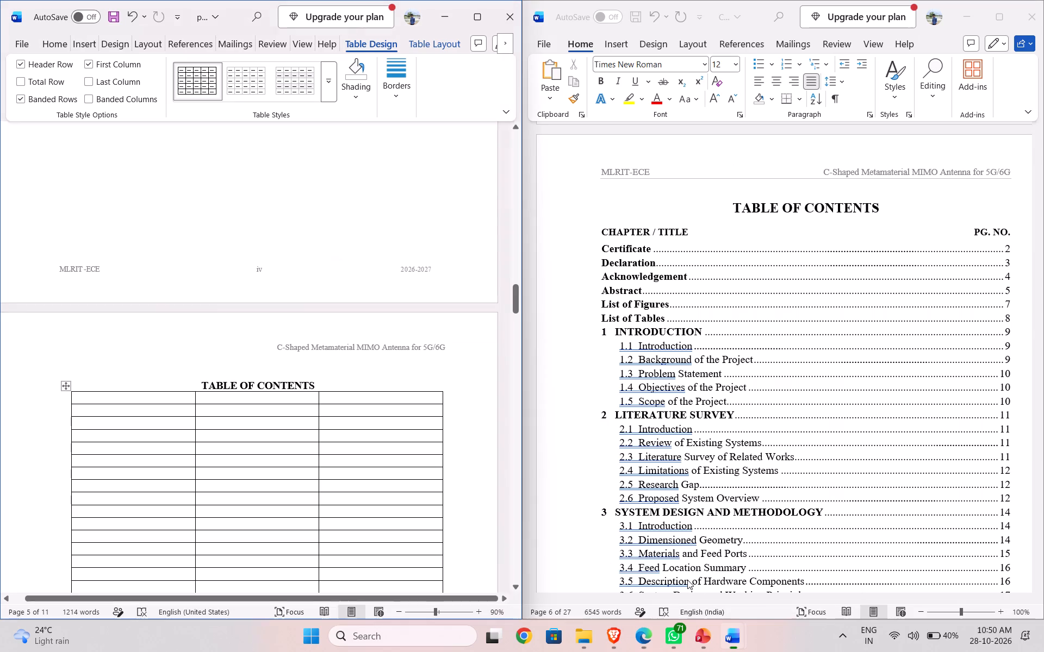
{"action": "key", "text": "ctrl+v"}
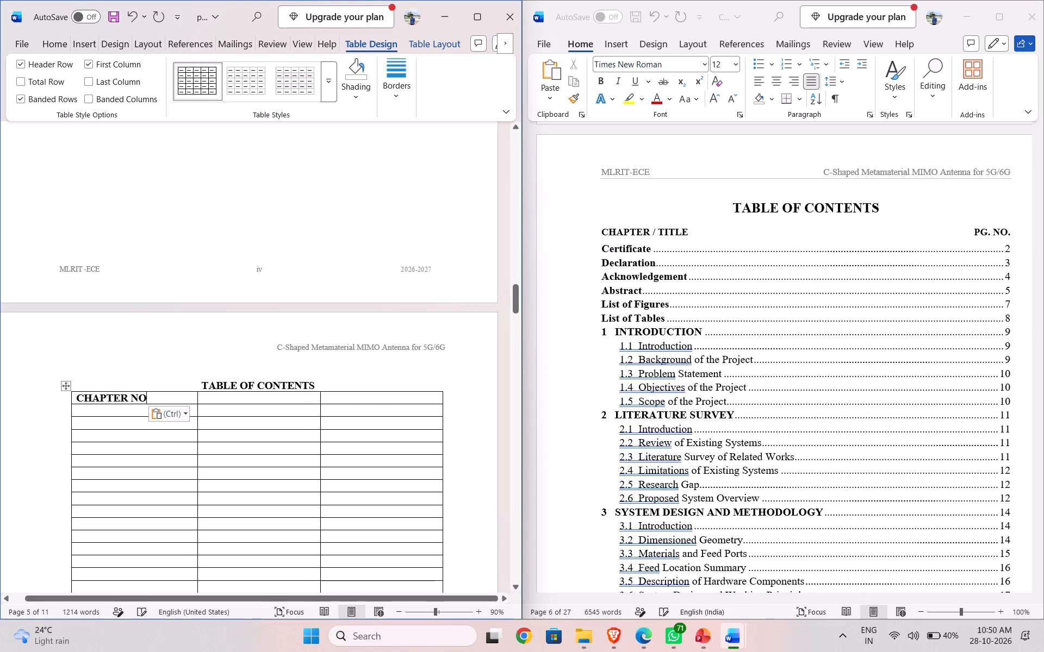
Copy the word TITLE from the antenna report's contents heading into the second cell of the table's top row.
{"action": "left_click", "coordinate": [263, 400]}
{"action": "left_click", "coordinate": [296, 400]}
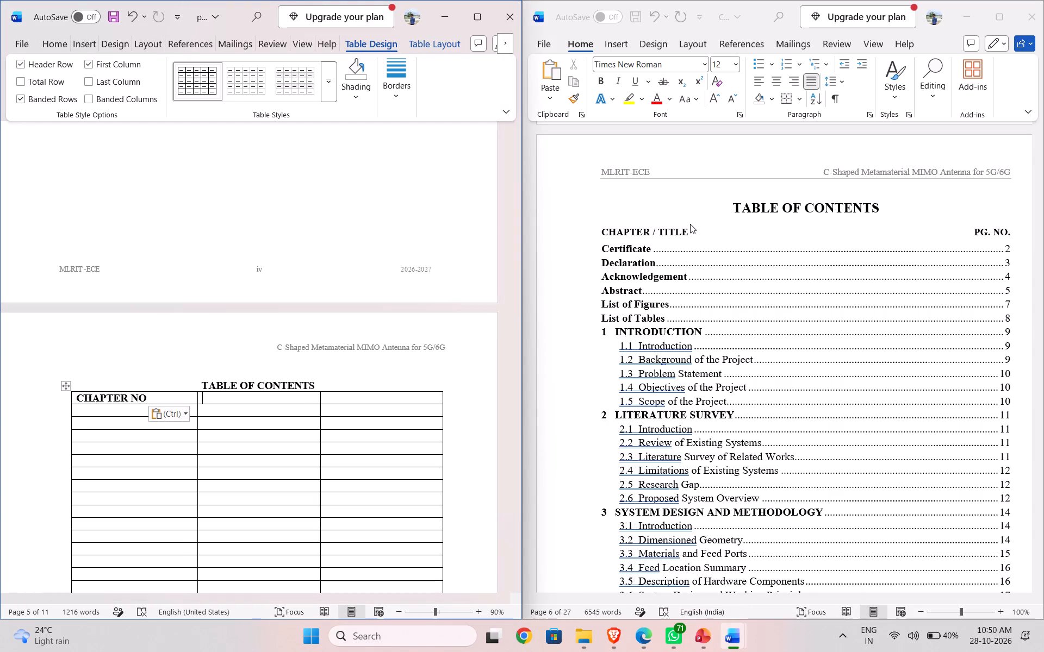
{"action": "left_click_drag", "start_coordinate": [690, 231], "coordinate": [663, 233]}
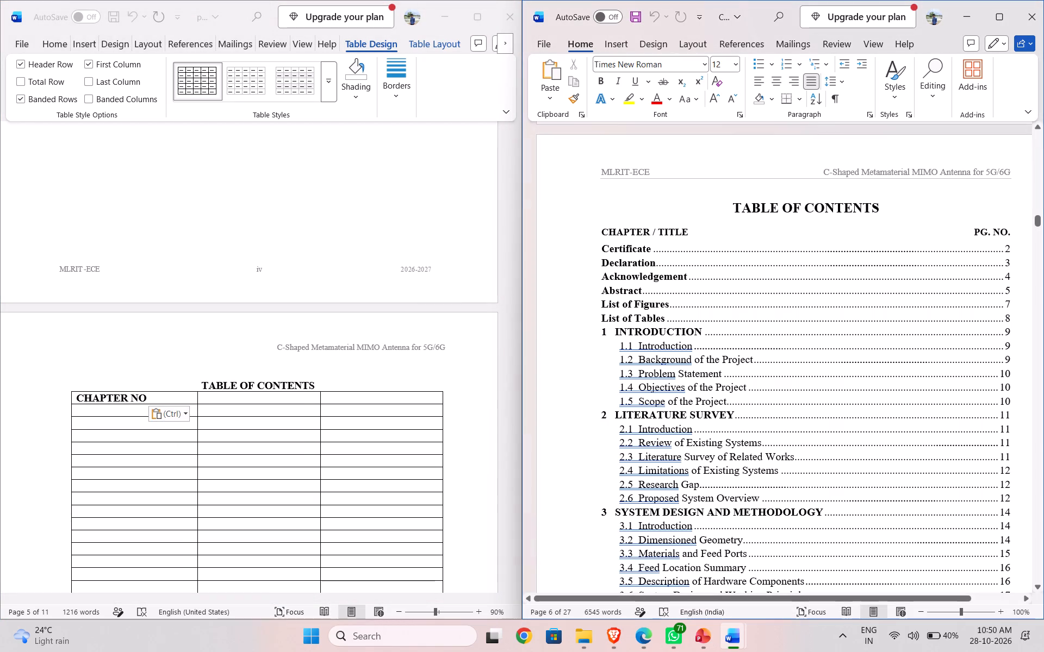
{"action": "left_click_drag", "start_coordinate": [694, 230], "coordinate": [655, 235]}
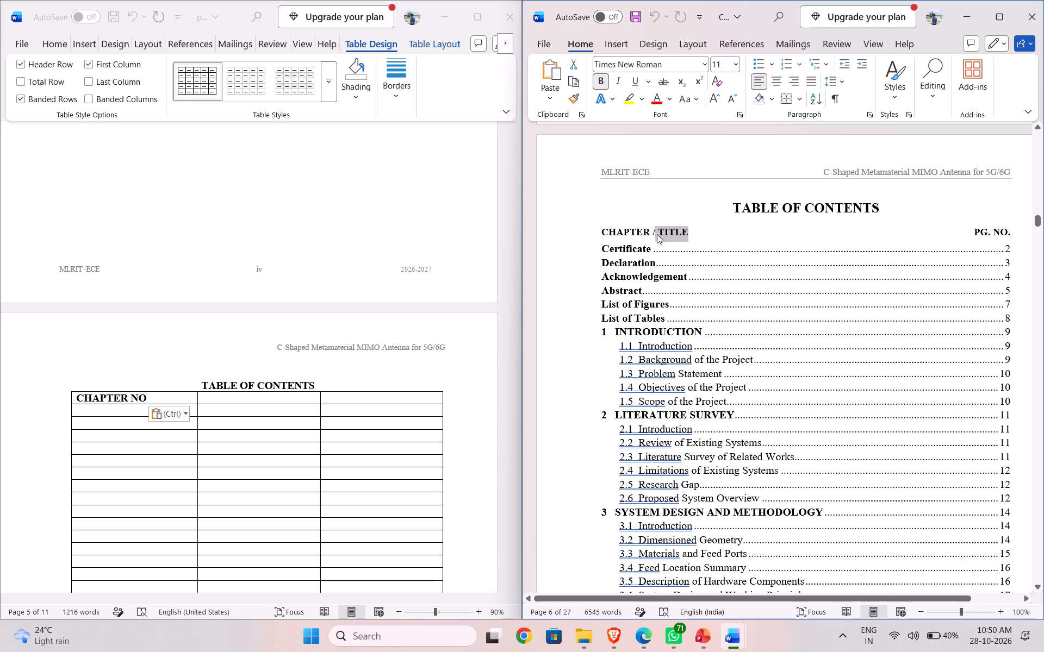
{"action": "key", "text": "ctrl+c"}
{"action": "left_click", "coordinate": [271, 393]}
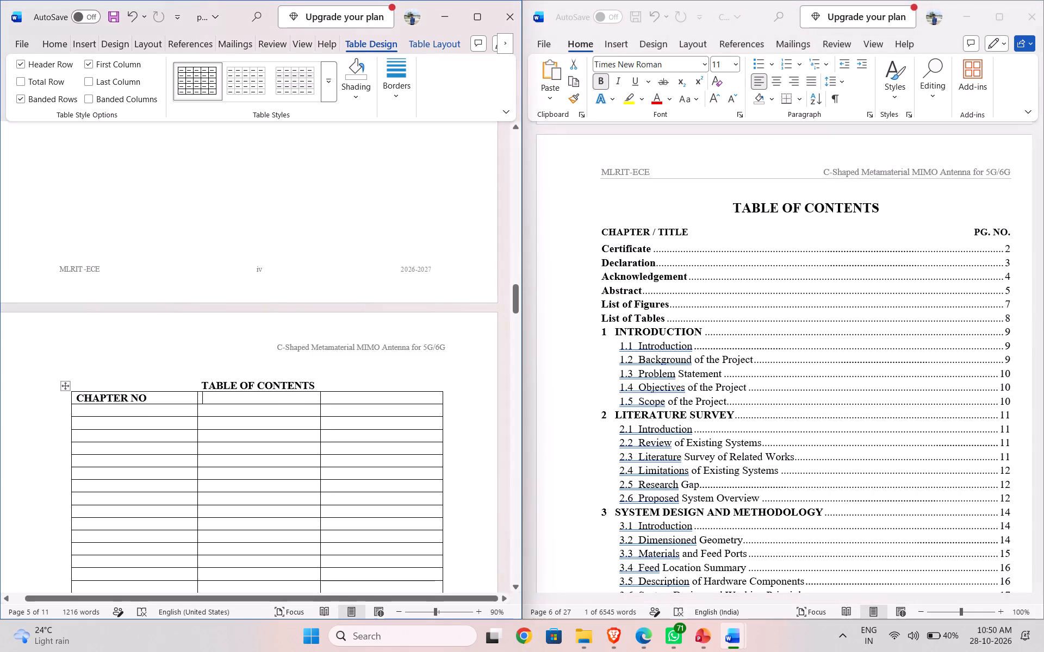
{"action": "key", "text": "ctrl+v"}
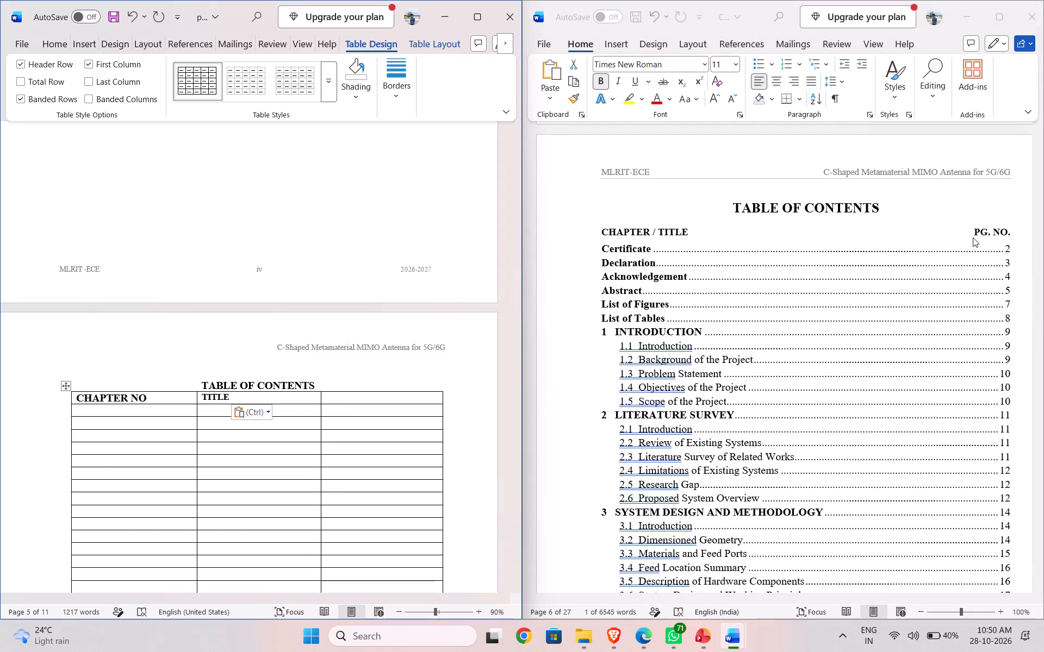
Copy the PG. NO. heading from the antenna report's contents page into the third cell of the template table's top row.
{"action": "left_click_drag", "start_coordinate": [973, 230], "coordinate": [1005, 230]}
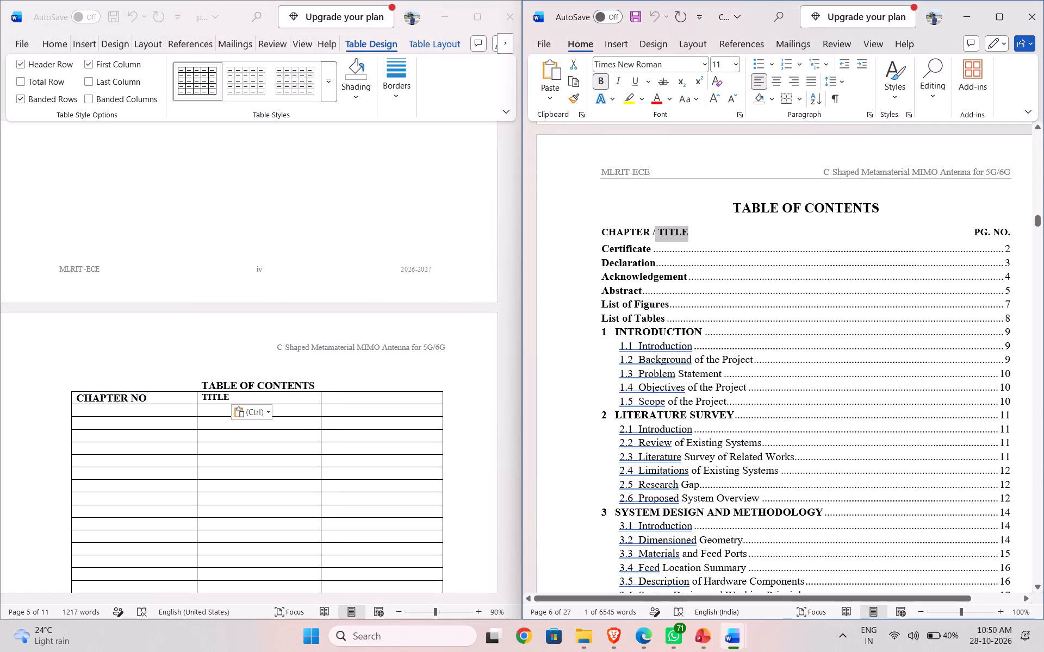
{"action": "left_click_drag", "start_coordinate": [1011, 231], "coordinate": [971, 238]}
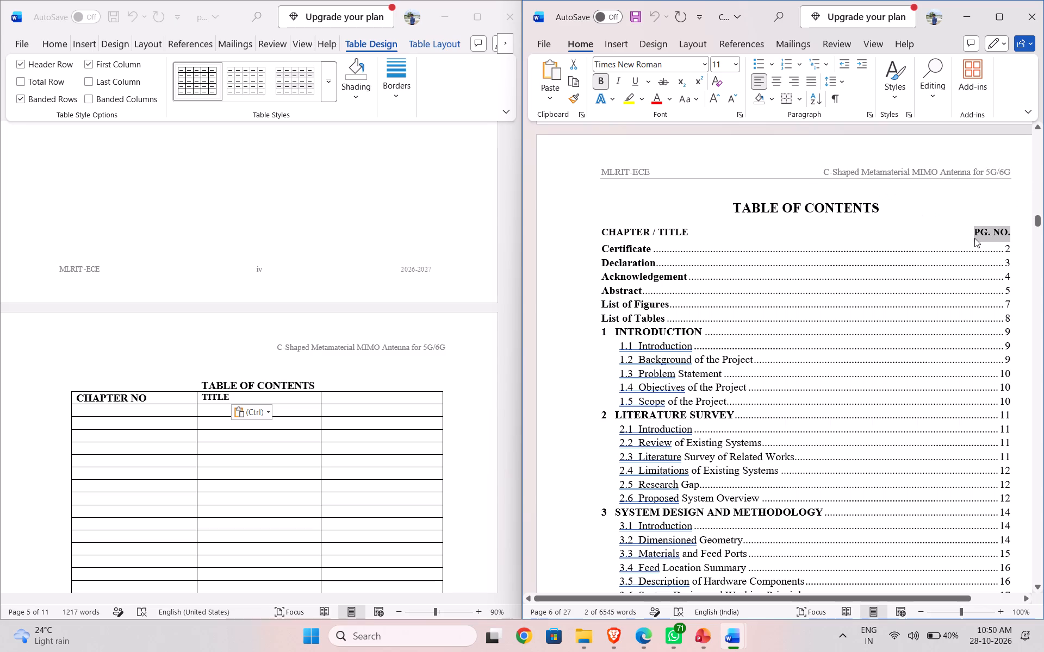
{"action": "key", "text": "ctrl+c"}
{"action": "left_click", "coordinate": [378, 395]}
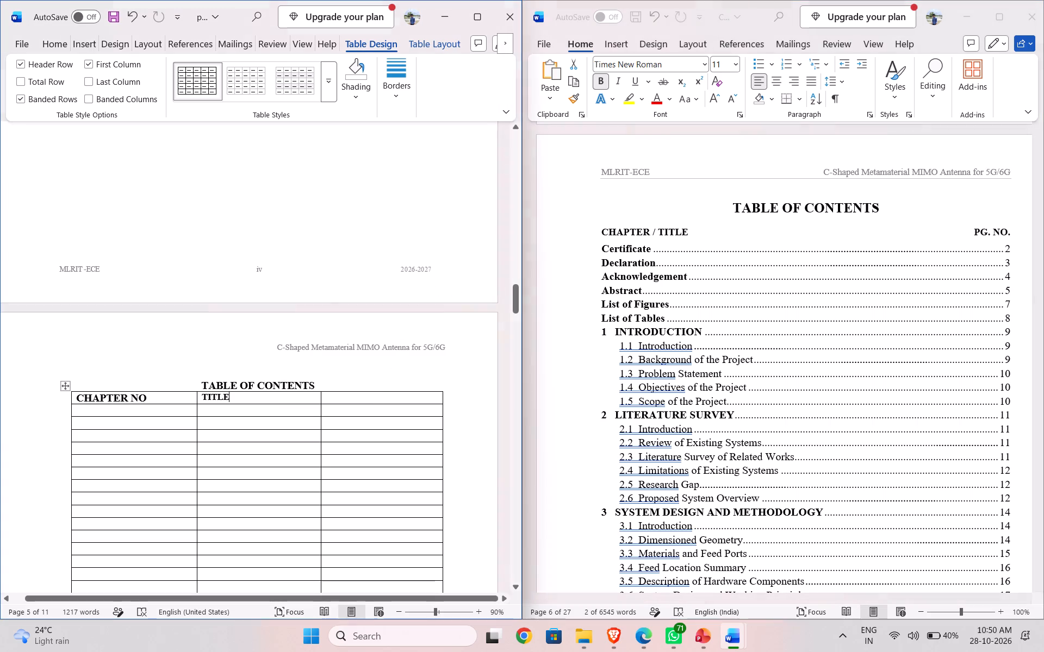
{"action": "left_click", "coordinate": [403, 402]}
{"action": "key", "text": "ctrl+v"}
Check the template table's empty rows against the row layout of the Table of Contents in the reference PDF.
{"action": "scroll", "coordinate": [389, 404], "scroll_direction": "down", "scroll_amount": 5}
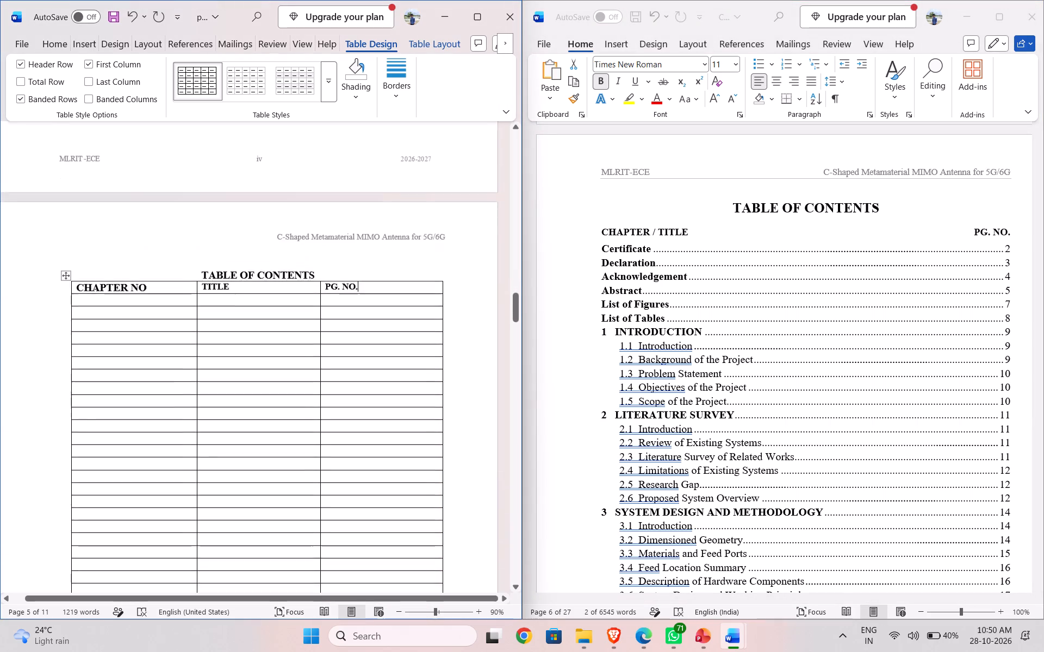
{"action": "scroll", "coordinate": [464, 381], "scroll_direction": "down", "scroll_amount": 3}
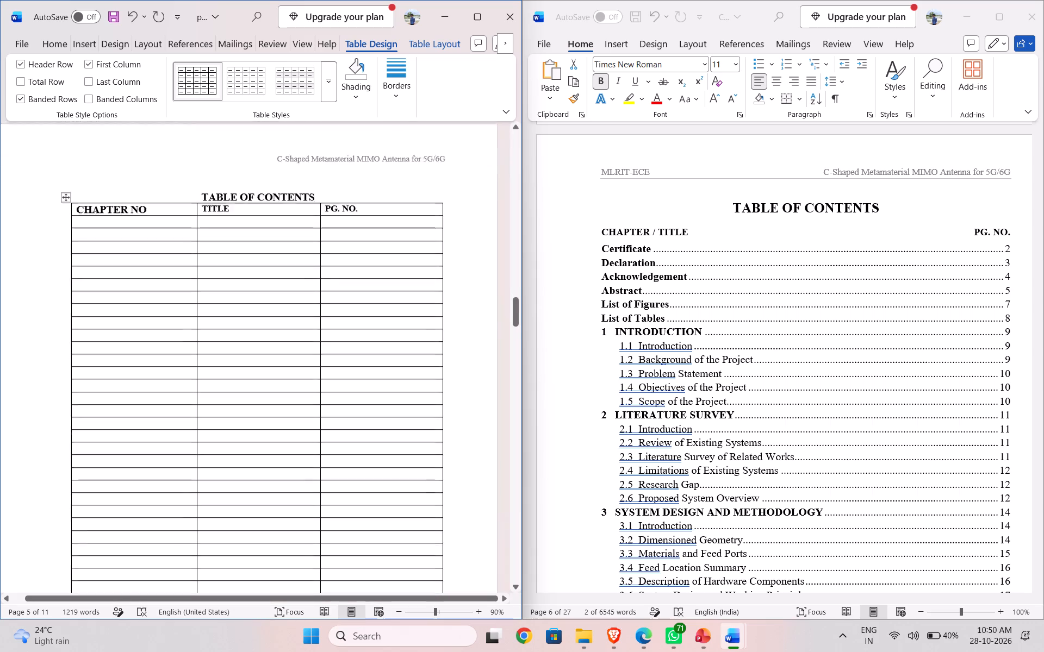
{"action": "scroll", "coordinate": [464, 381], "scroll_direction": "down", "scroll_amount": 3}
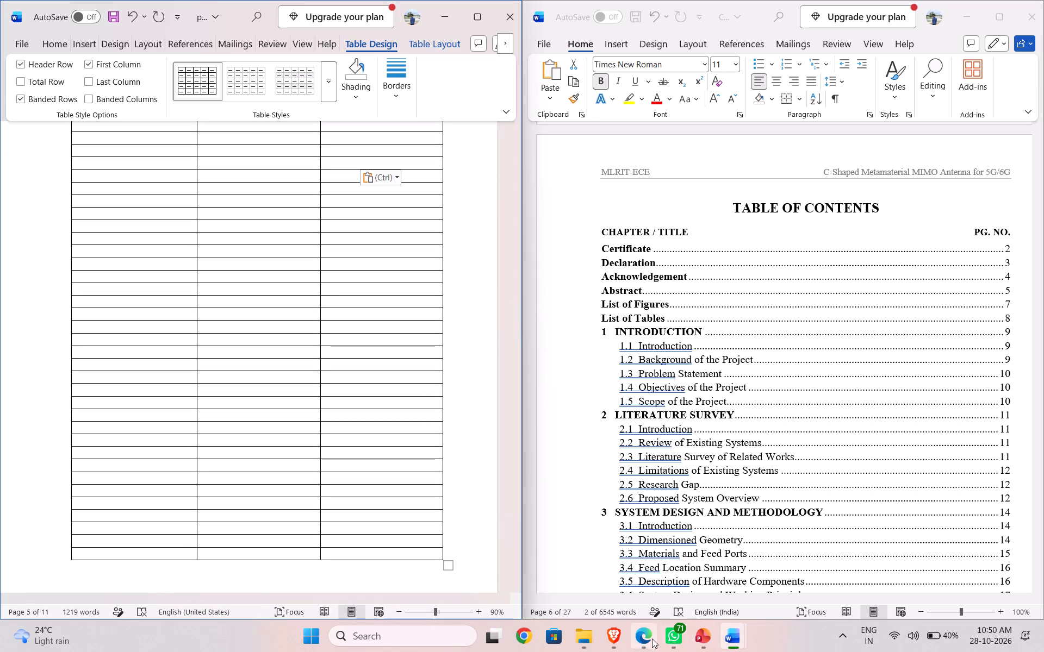
{"action": "left_click", "coordinate": [647, 636]}
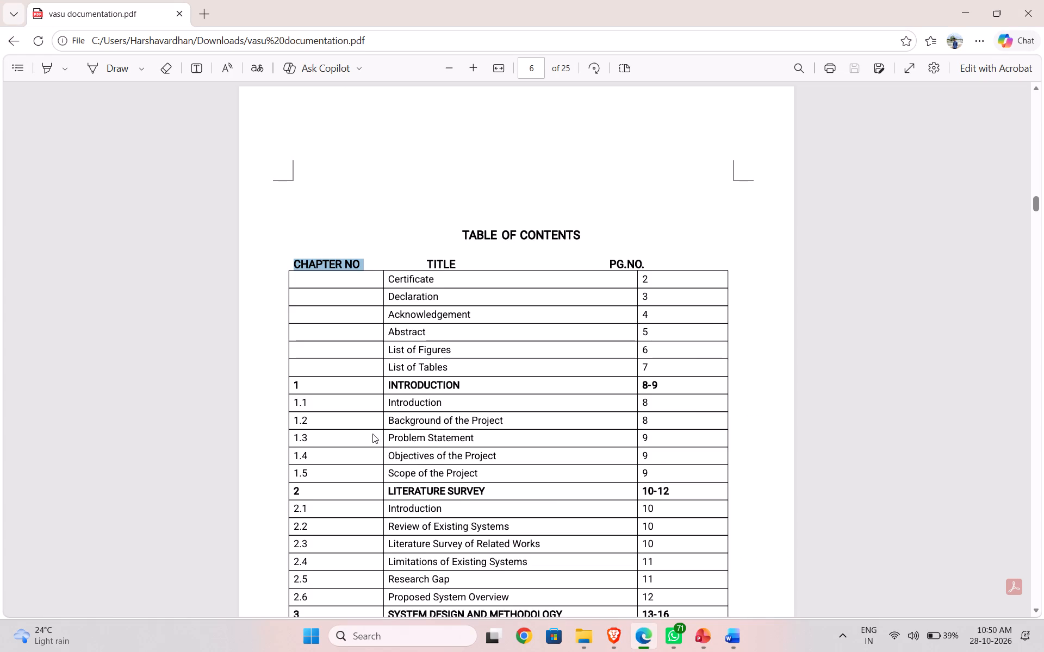
{"action": "scroll", "coordinate": [402, 396], "scroll_direction": "down", "scroll_amount": 1}
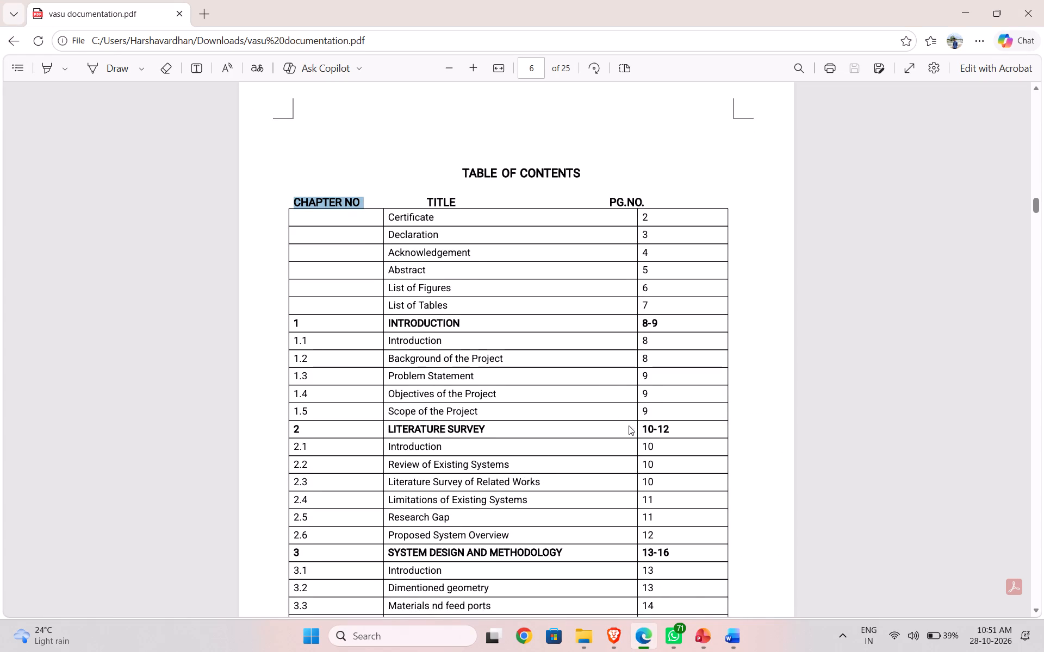
{"action": "left_click", "coordinate": [703, 572]}
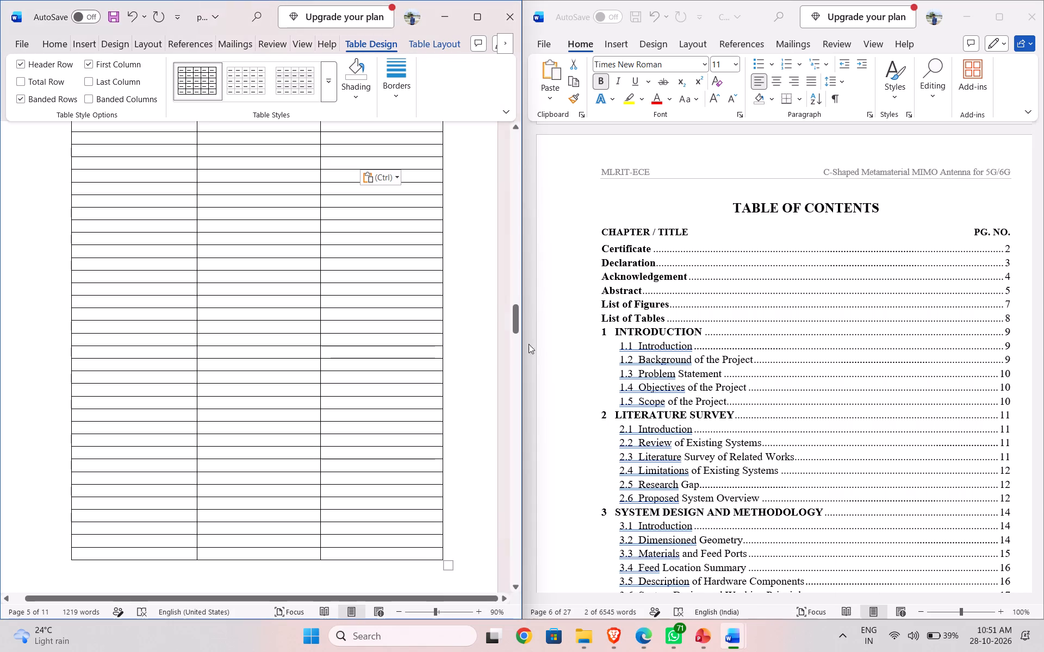
Enter Certificate and Declaration in the first two rows below the TITLE heading of the template's contents table.
{"action": "scroll", "coordinate": [449, 299], "scroll_direction": "up", "scroll_amount": 3}
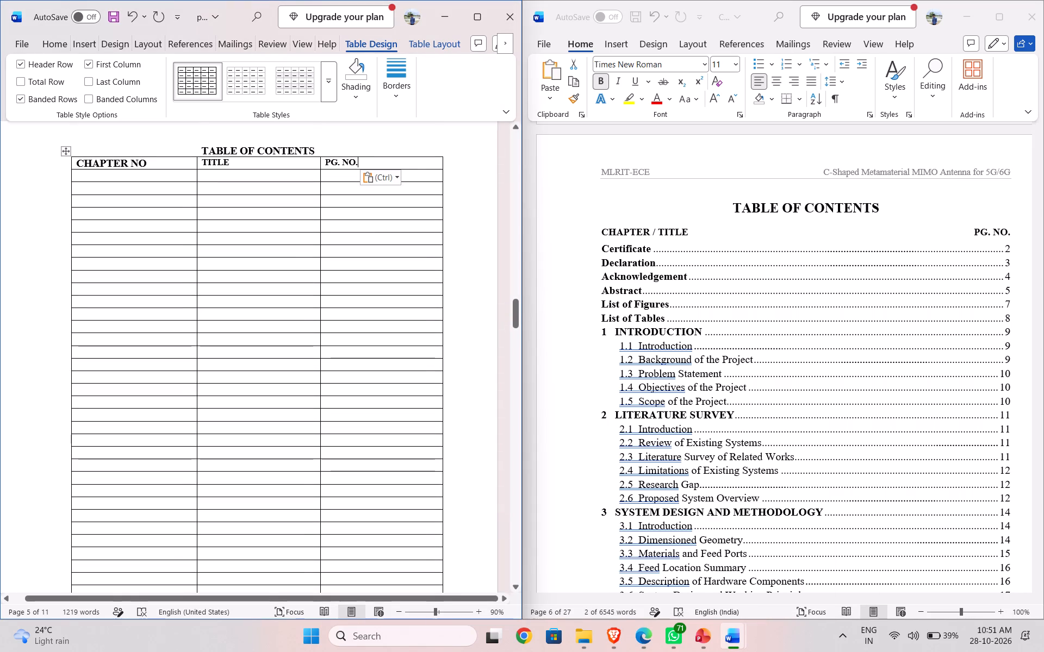
{"action": "left_click", "coordinate": [218, 177]}
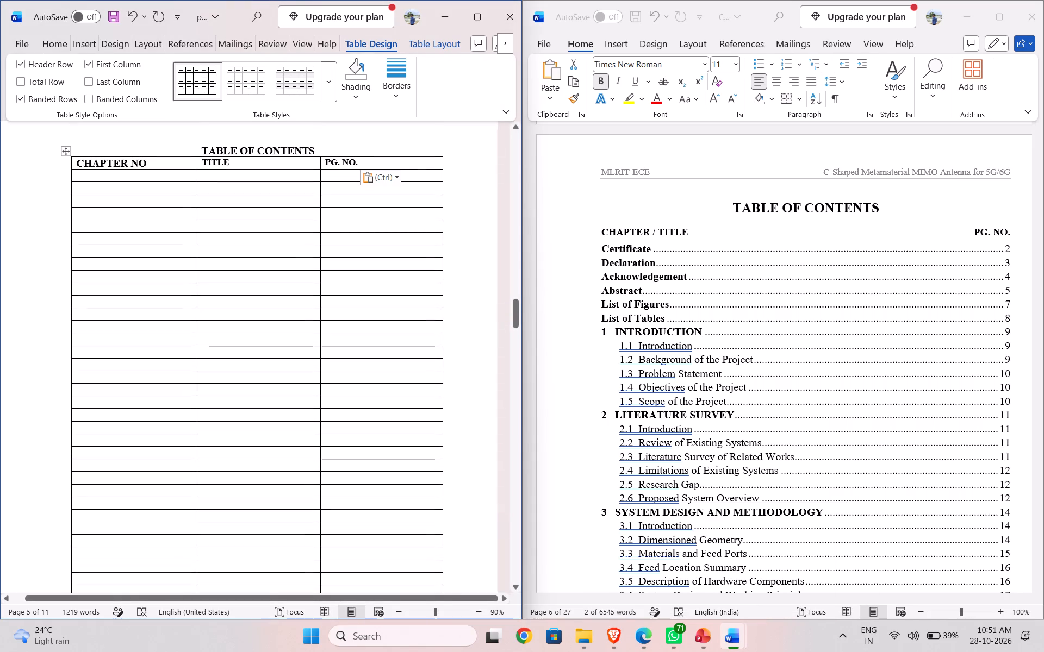
{"action": "type", "text": "Cer"}
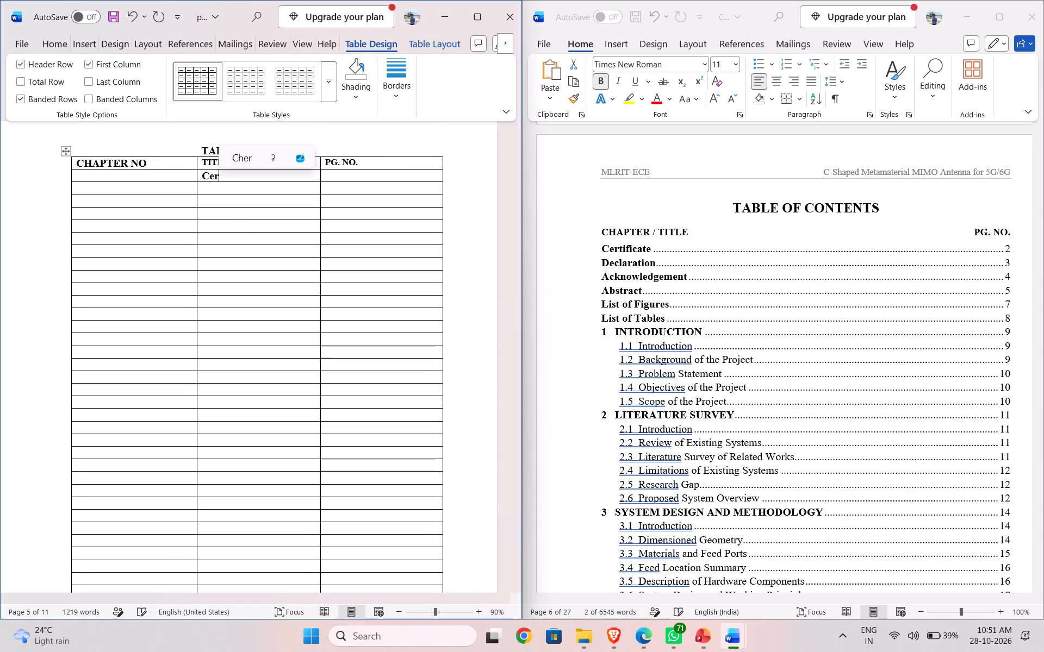
{"action": "type", "text": "tifi"}
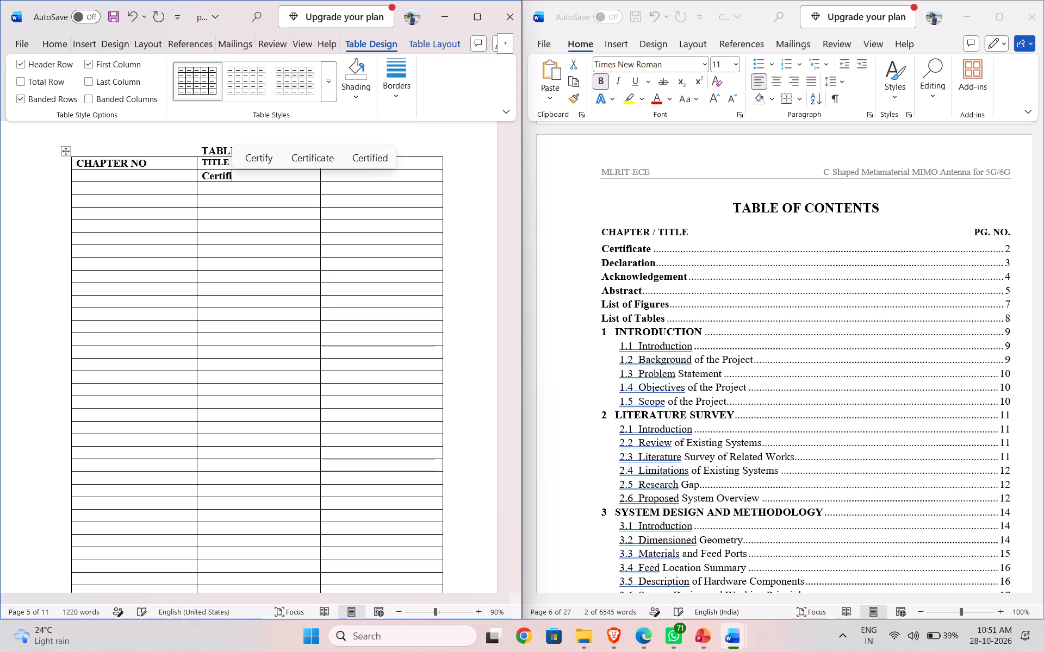
{"action": "type", "text": "v]"}
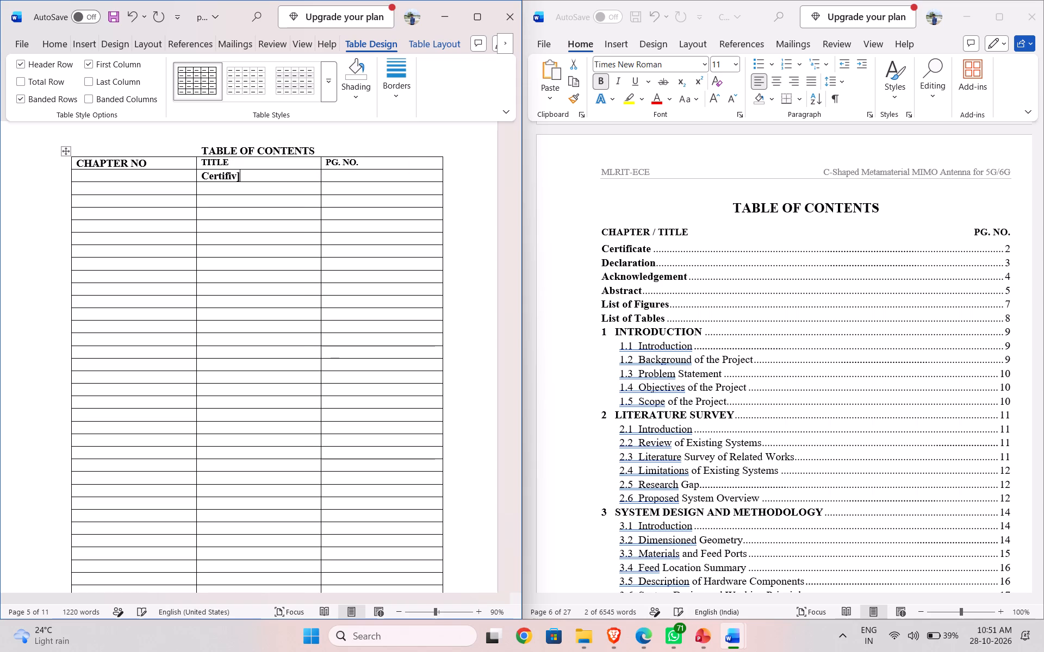
{"action": "key", "text": "BackSpace"}
{"action": "key", "text": "BackSpace"}
{"action": "type", "text": "cate"}
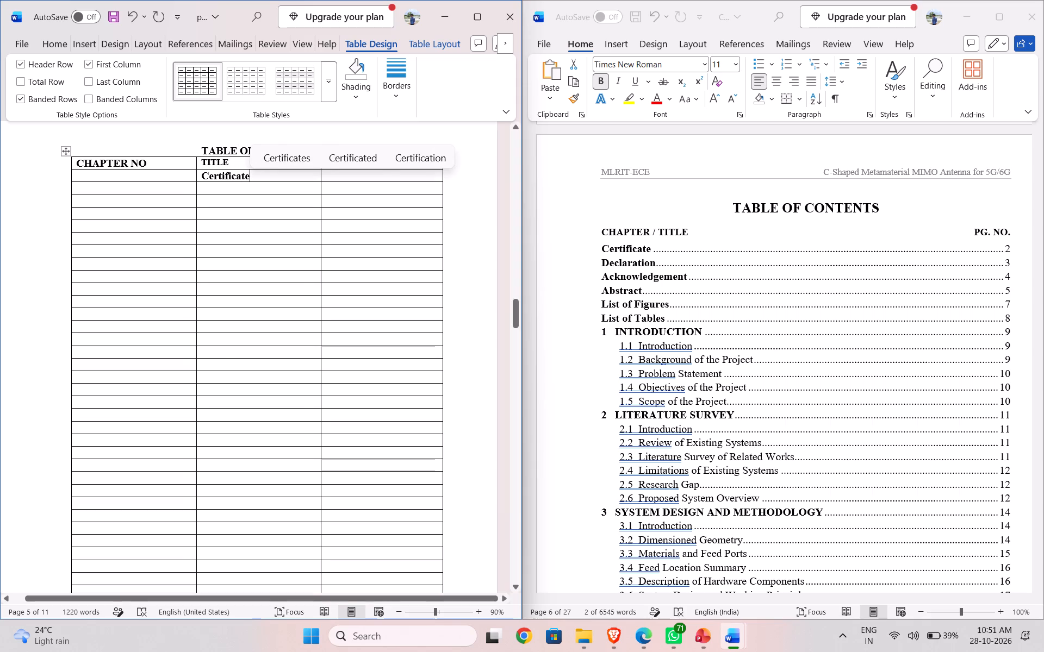
{"action": "key", "text": "Down"}
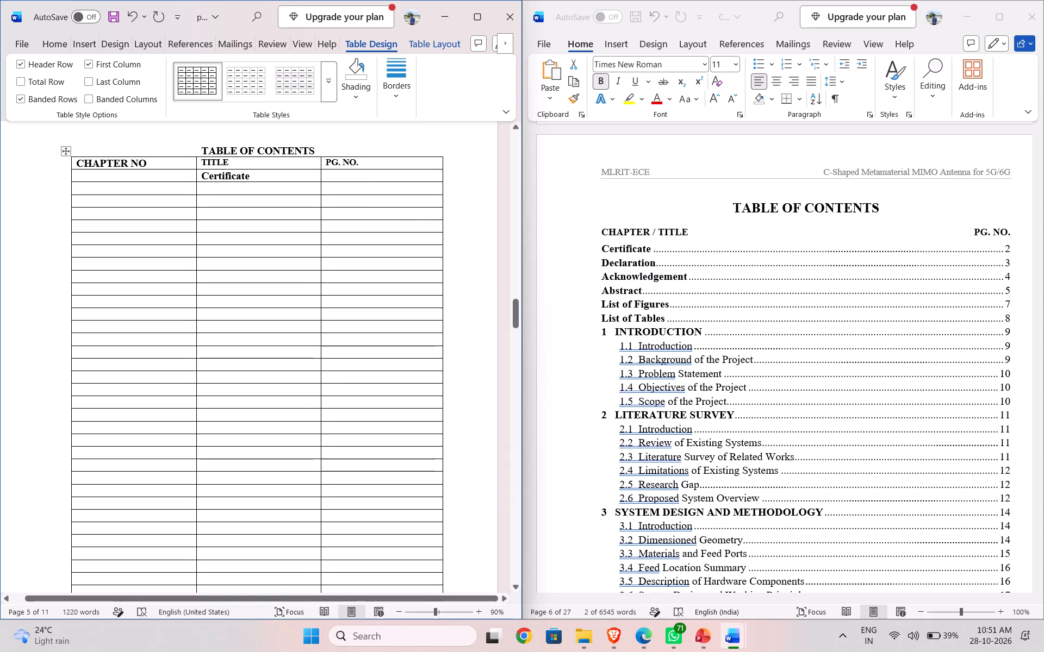
{"action": "type", "text": "Declaration"}
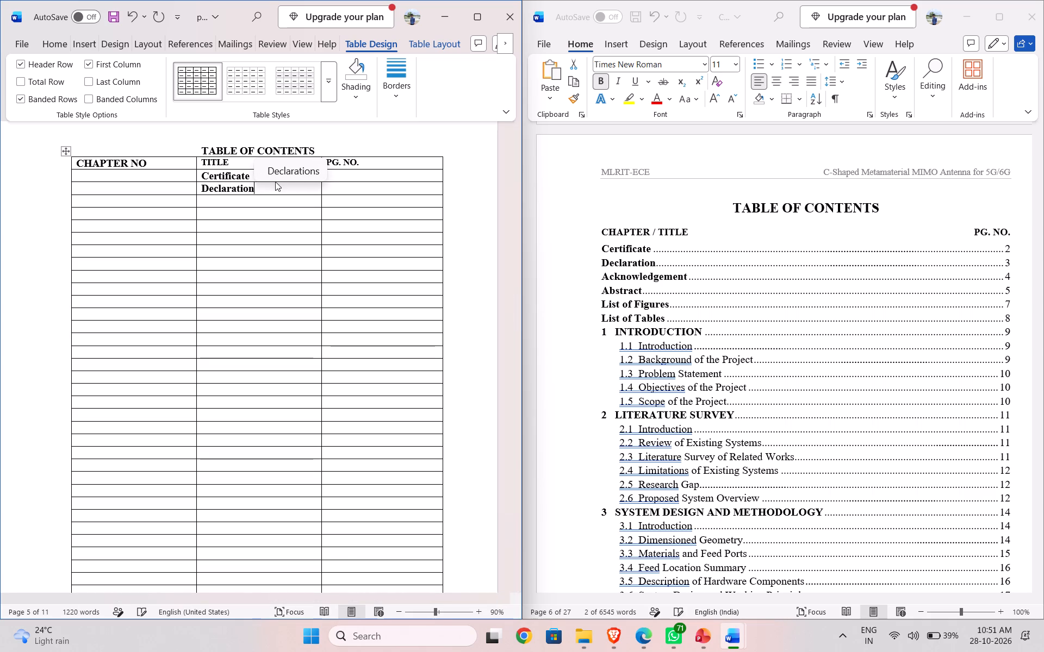
Add Acknowledgement and Abstract in the two TITLE column cells below Declaration.
{"action": "key", "text": "Down"}
{"action": "key", "text": "Return"}
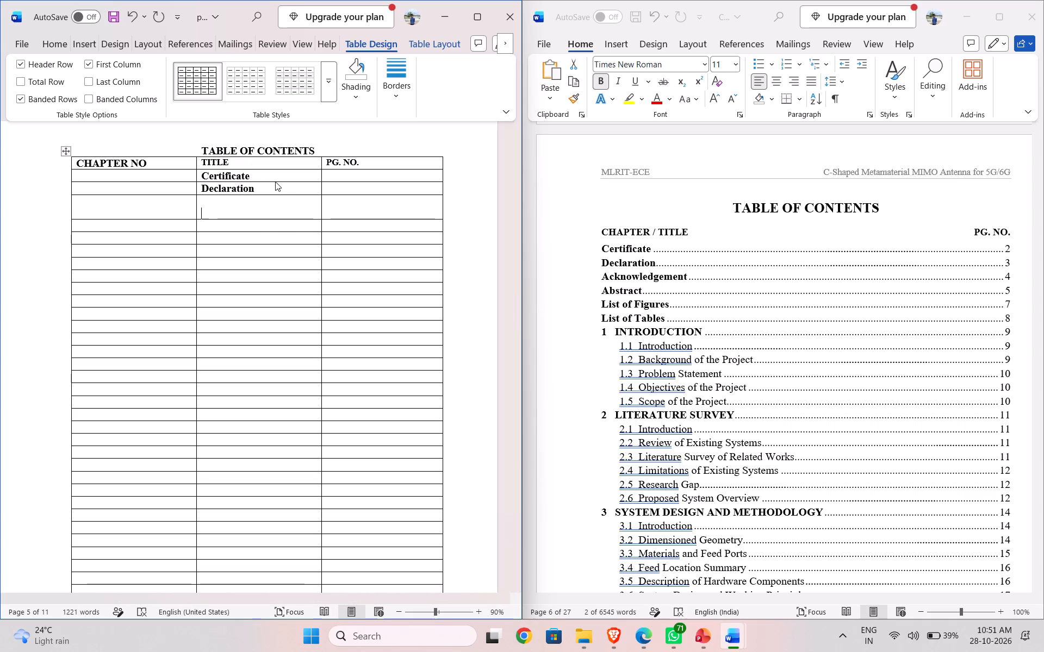
{"action": "key", "text": "BackSpace"}
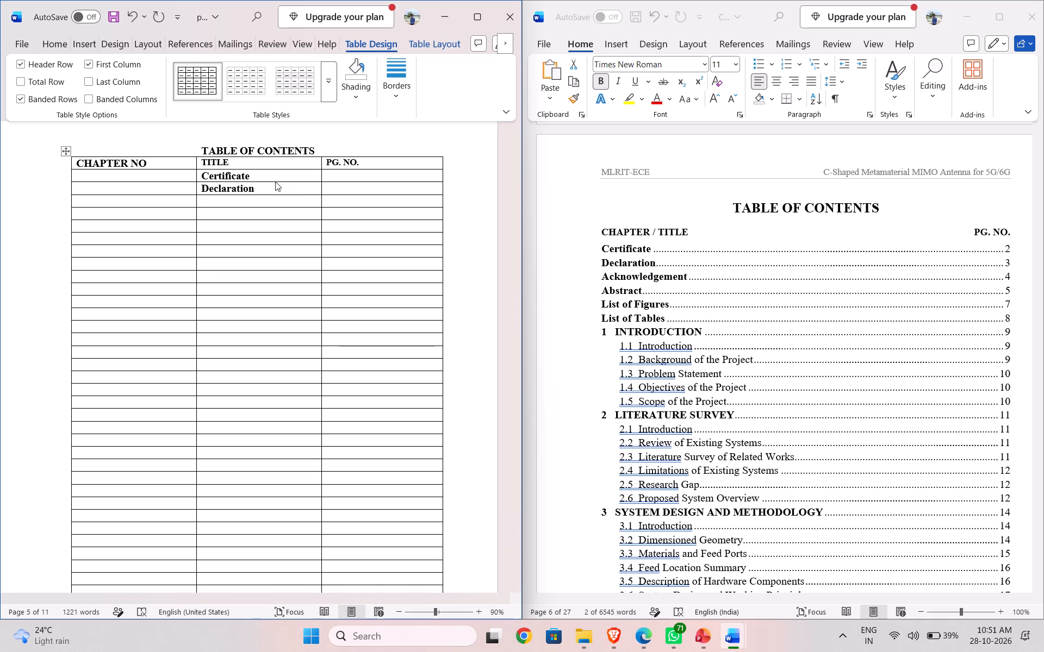
{"action": "type", "text": "Ack"}
{"action": "type", "text": "nowledgr"}
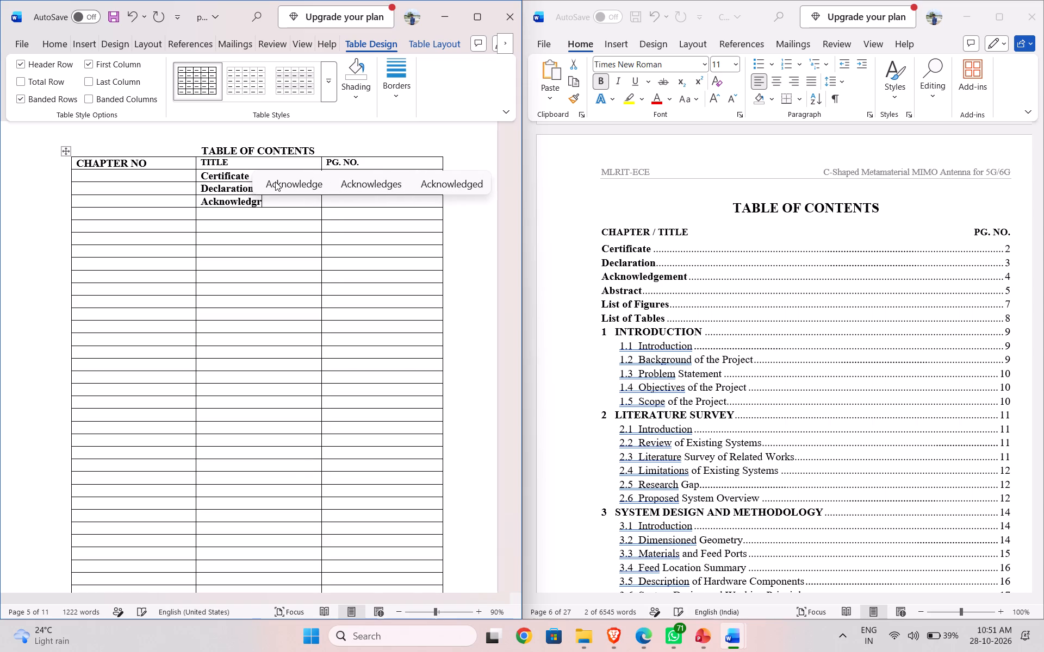
{"action": "key", "text": "BackSpace"}
{"action": "type", "text": "emen"}
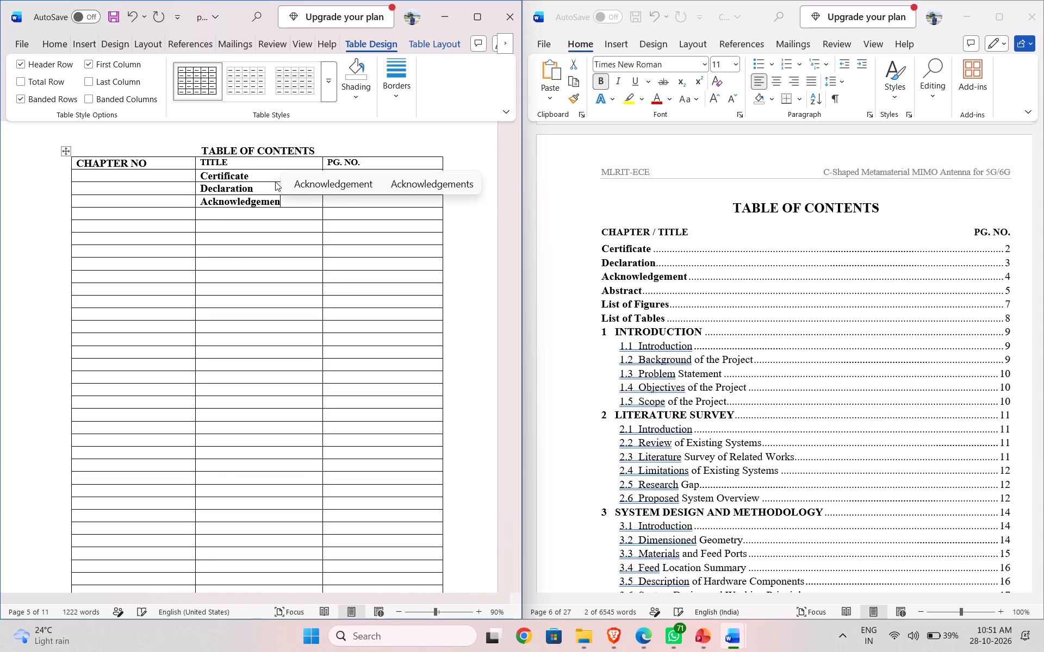
{"action": "key", "text": "r"}
{"action": "key", "text": "BackSpace"}
{"action": "key", "text": "t"}
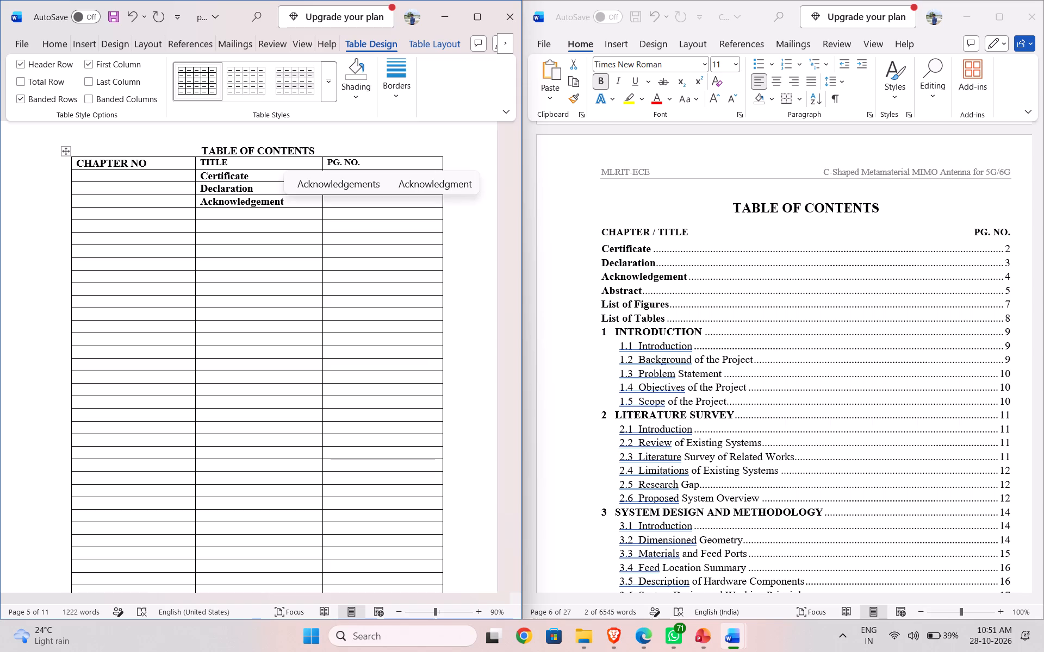
{"action": "key", "text": "Down"}
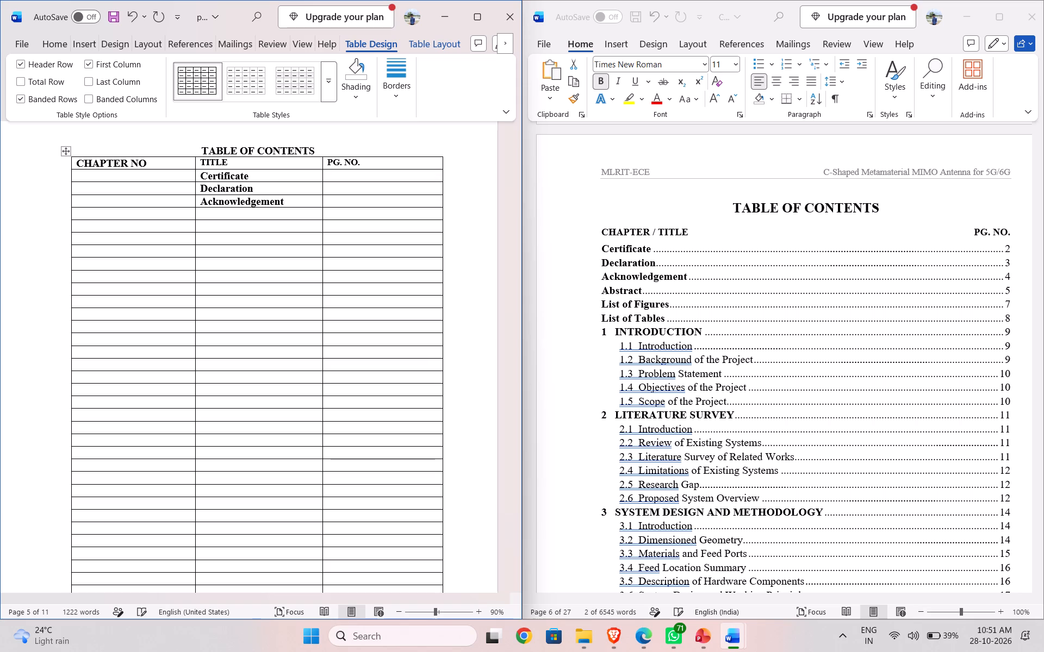
{"action": "type", "text": "Abstract"}
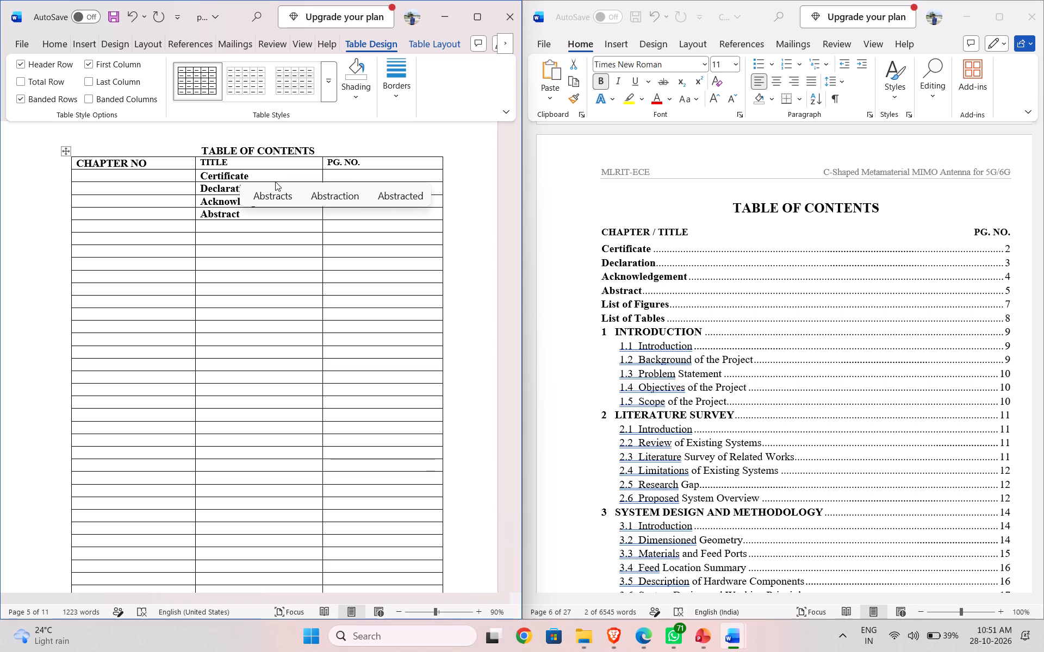
Add List of Figures and List of Tables in the two TITLE column cells below Abstract.
{"action": "key", "text": "Down"}
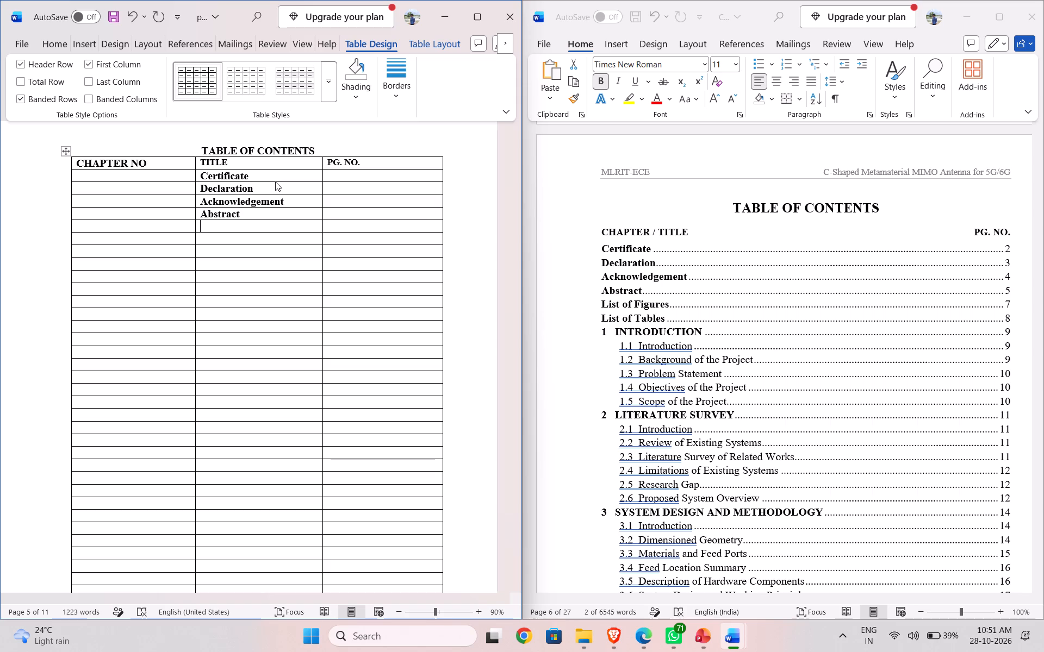
{"action": "type", "text": "List"}
{"action": "key", "text": "space"}
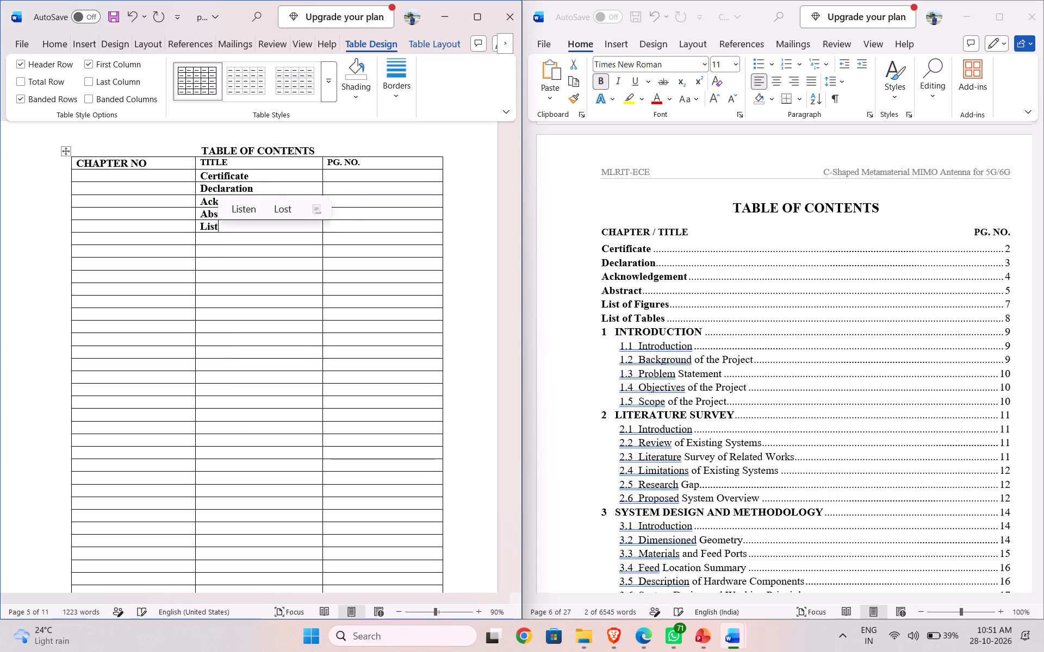
{"action": "type", "text": "of Figures"}
{"action": "key", "text": "Down"}
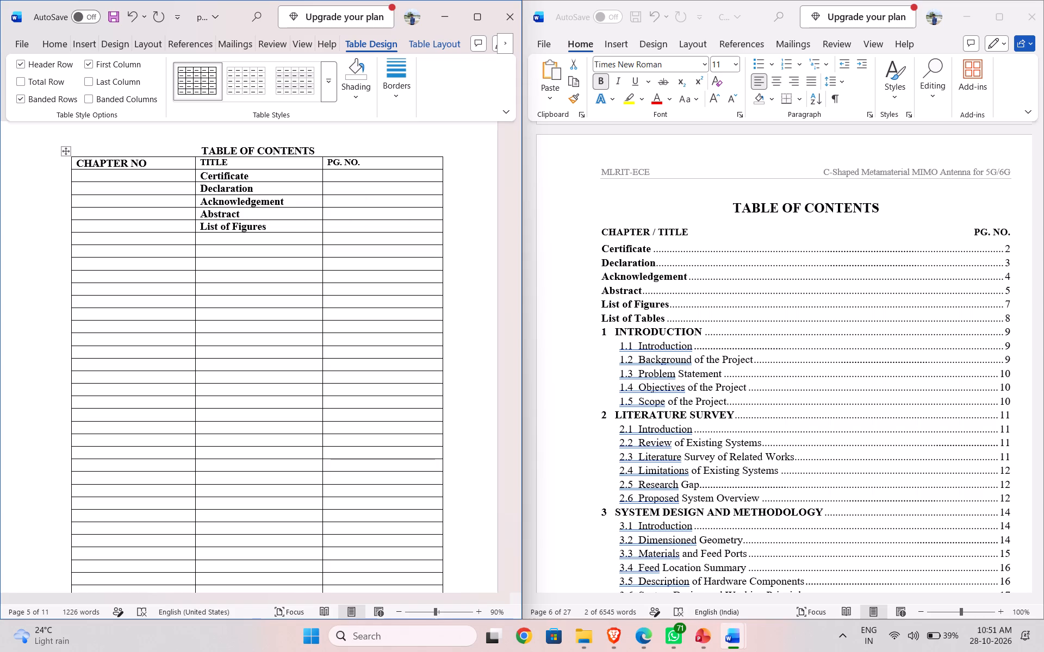
{"action": "type", "text": "List of"}
{"action": "key", "text": "space"}
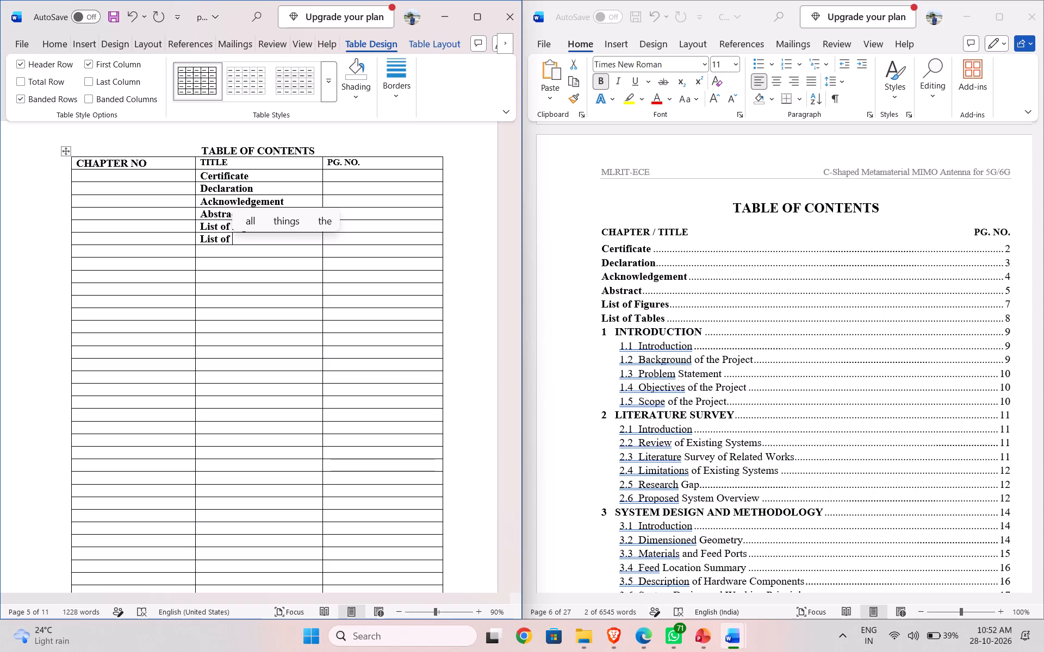
{"action": "type", "text": "Table"}
{"action": "key", "text": "s"}
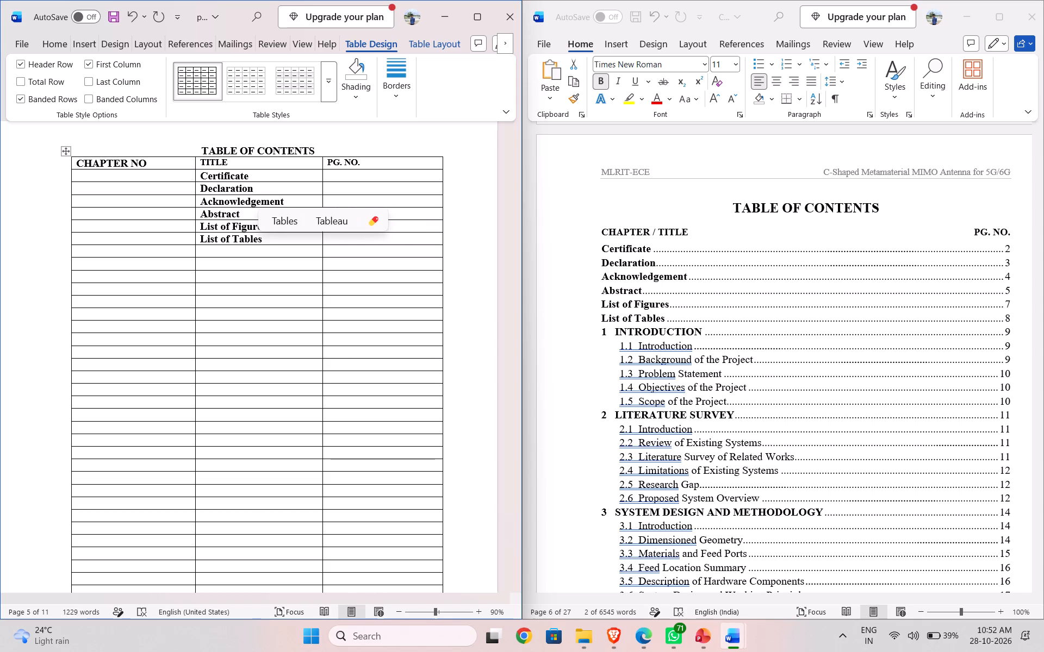
Enter the chapter title INTRODUCTION in capitals in the TITLE column cell below List of Tables.
{"action": "key", "text": "Down"}
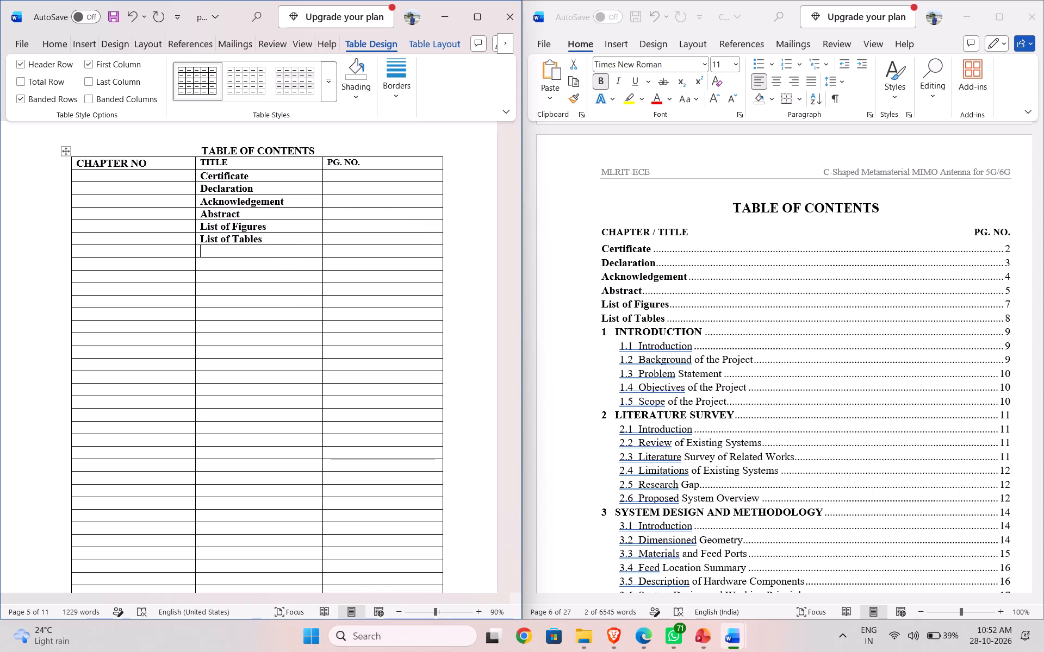
{"action": "key", "text": "shift+i"}
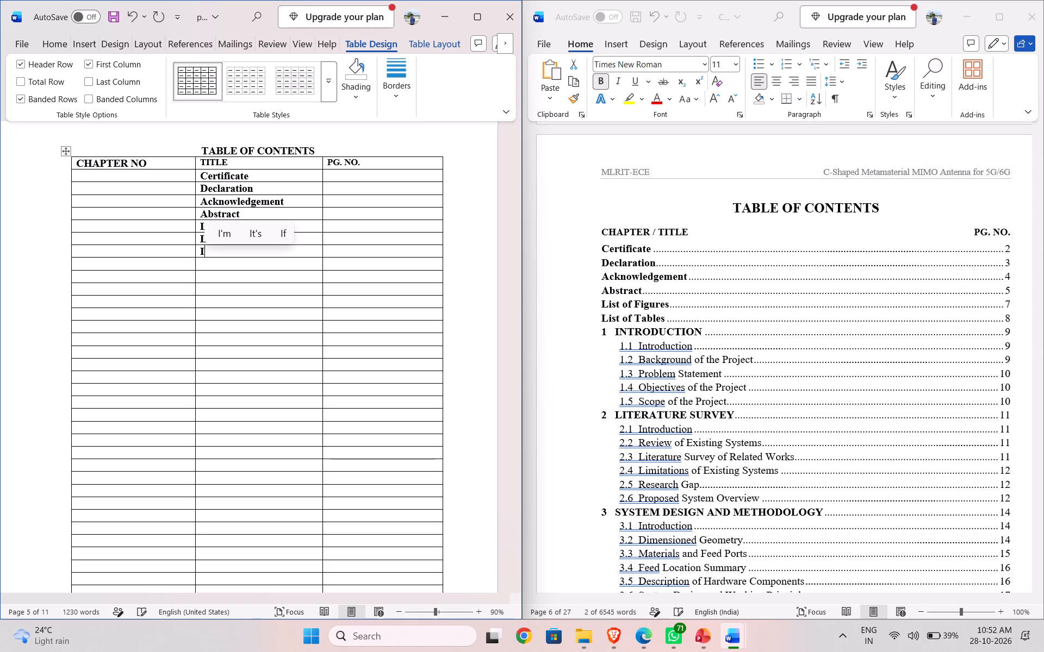
{"action": "key", "text": "n"}
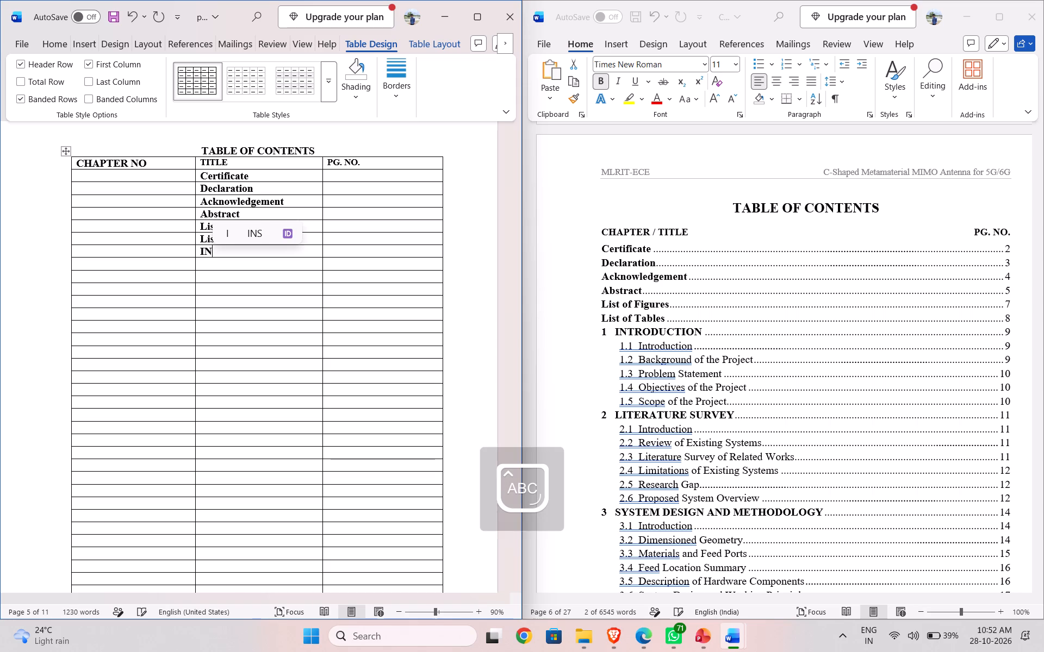
{"action": "type", "text": "TR"}
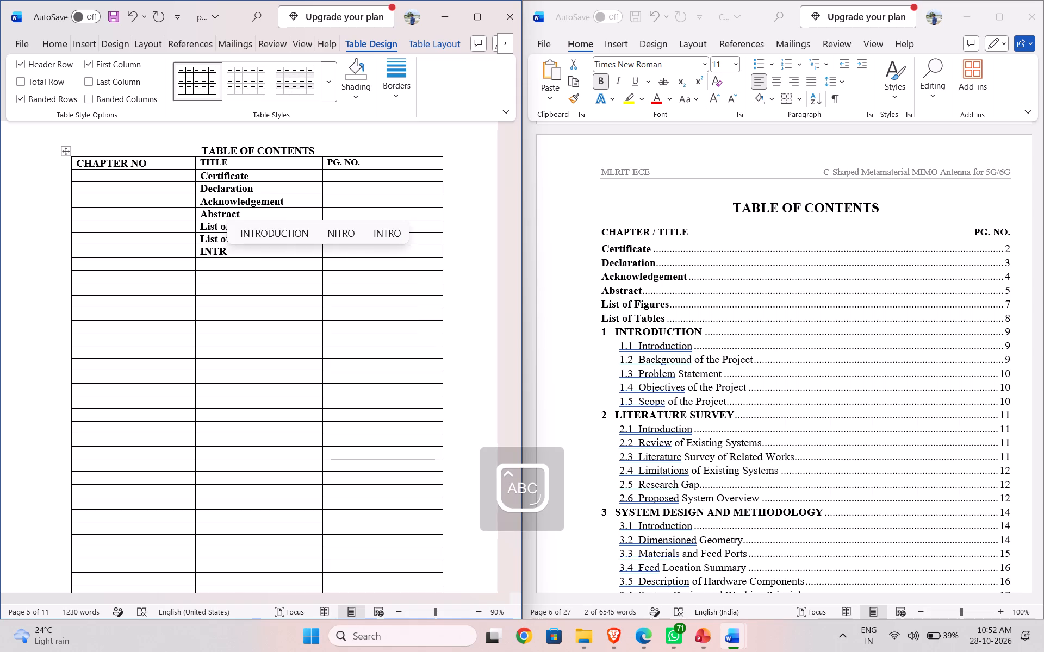
{"action": "type", "text": "ODUCTION"}
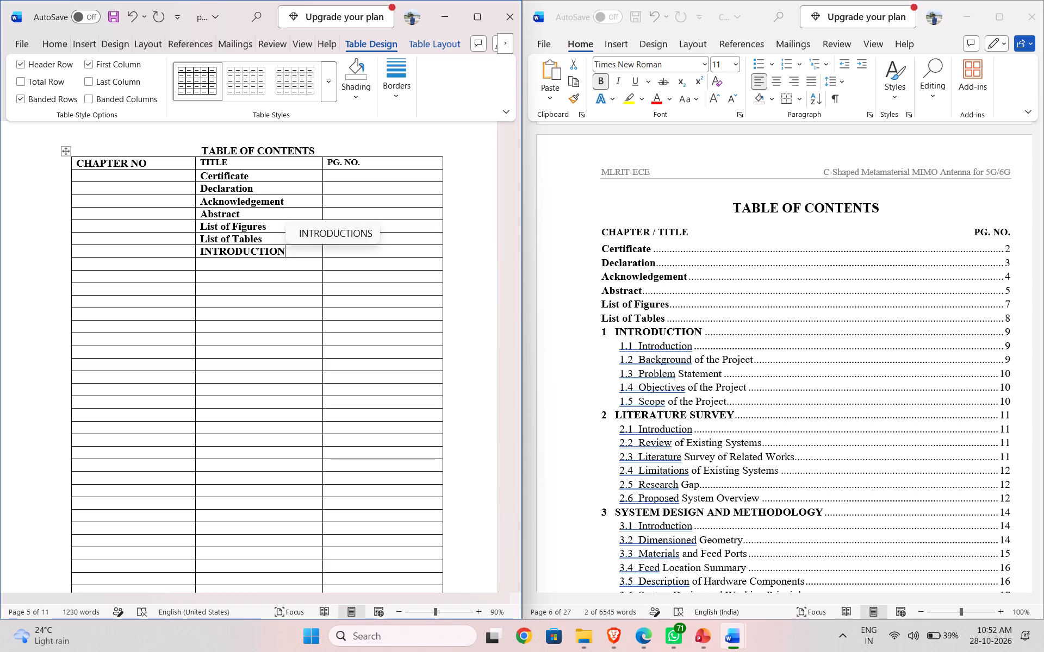
Check the title formatting in the reference PDF's contents table, and remove bold from Certificate, Declaration and Acknowledgement in the template's TITLE column.
{"action": "key", "text": "Down"}
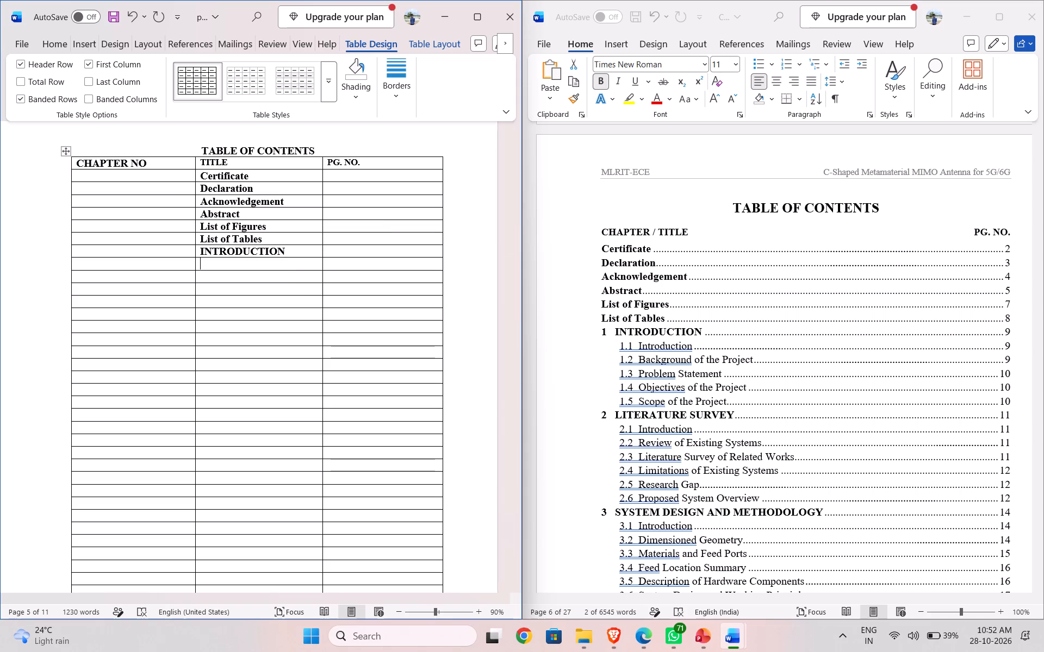
{"action": "key", "text": "shift+i"}
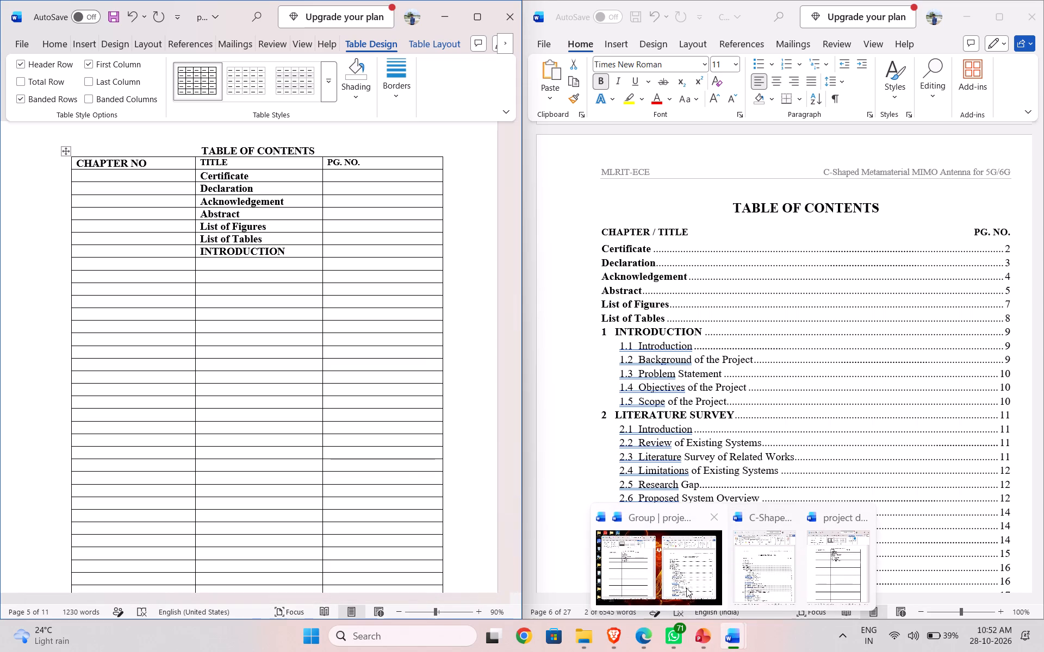
{"action": "left_click", "coordinate": [649, 643]}
{"action": "left_click", "coordinate": [641, 651]}
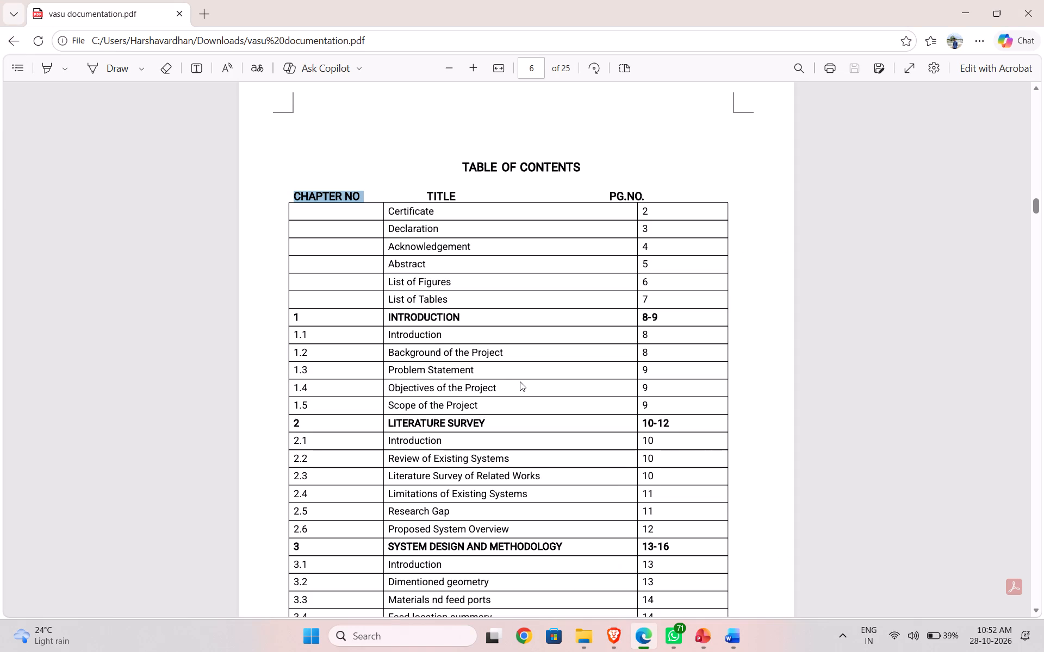
{"action": "left_click", "coordinate": [736, 640]}
{"action": "left_click", "coordinate": [659, 589]}
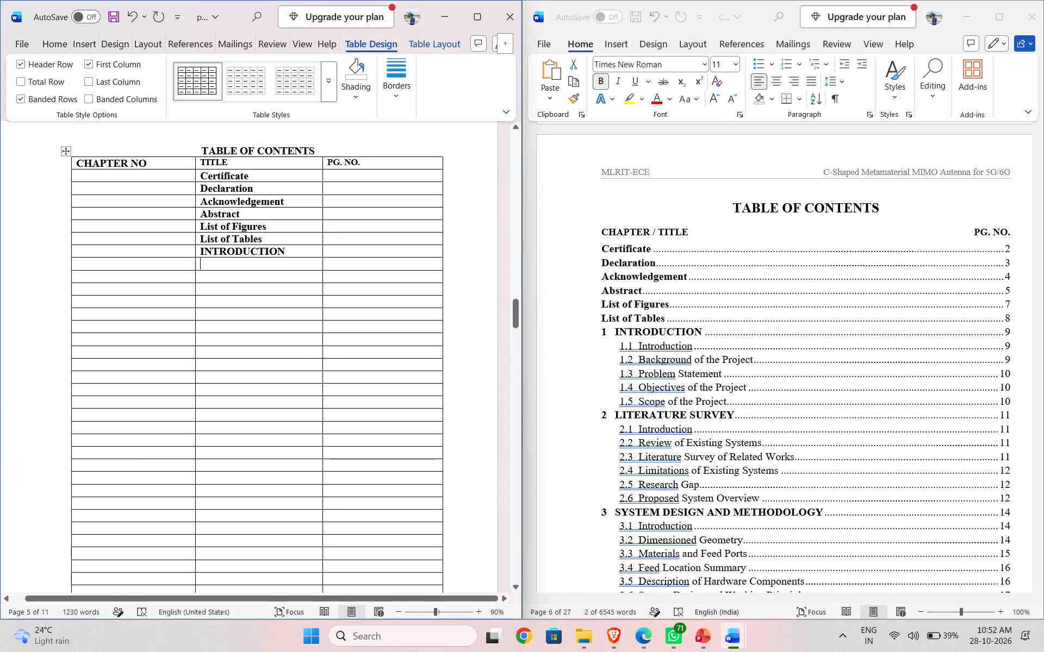
{"action": "triple_click", "coordinate": [235, 174]}
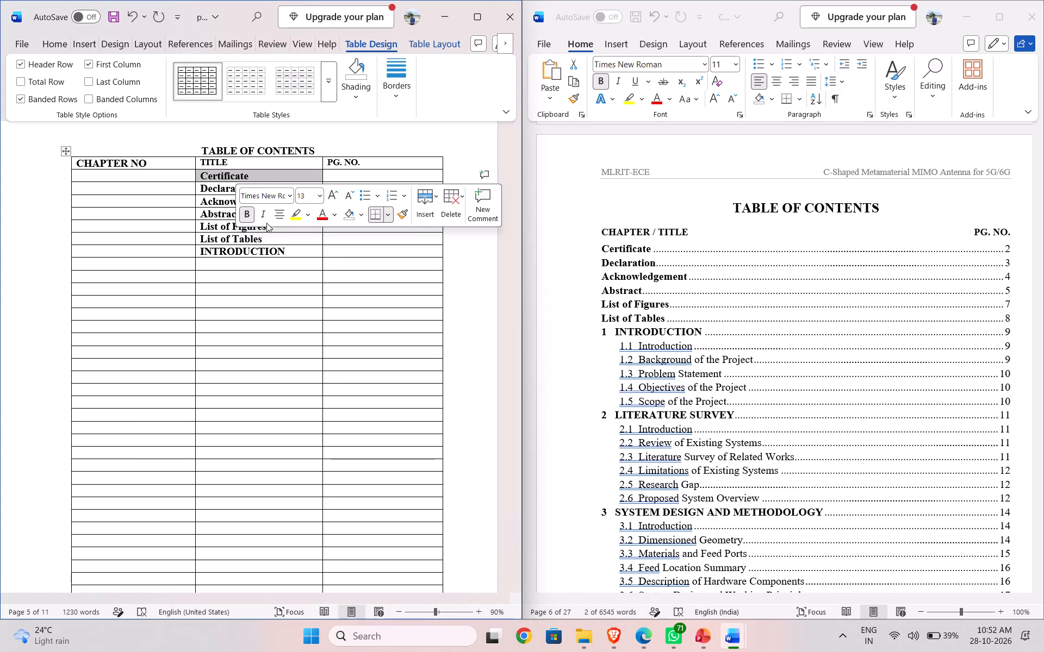
{"action": "left_click", "coordinate": [252, 215]}
{"action": "double_click", "coordinate": [215, 189]}
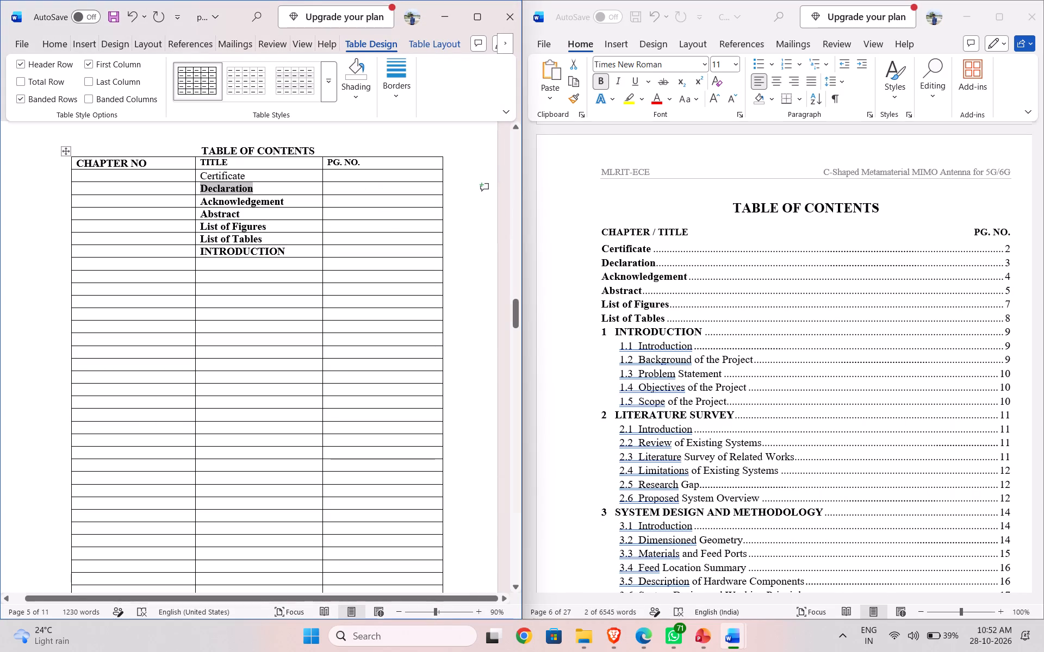
{"action": "left_click", "coordinate": [222, 227]}
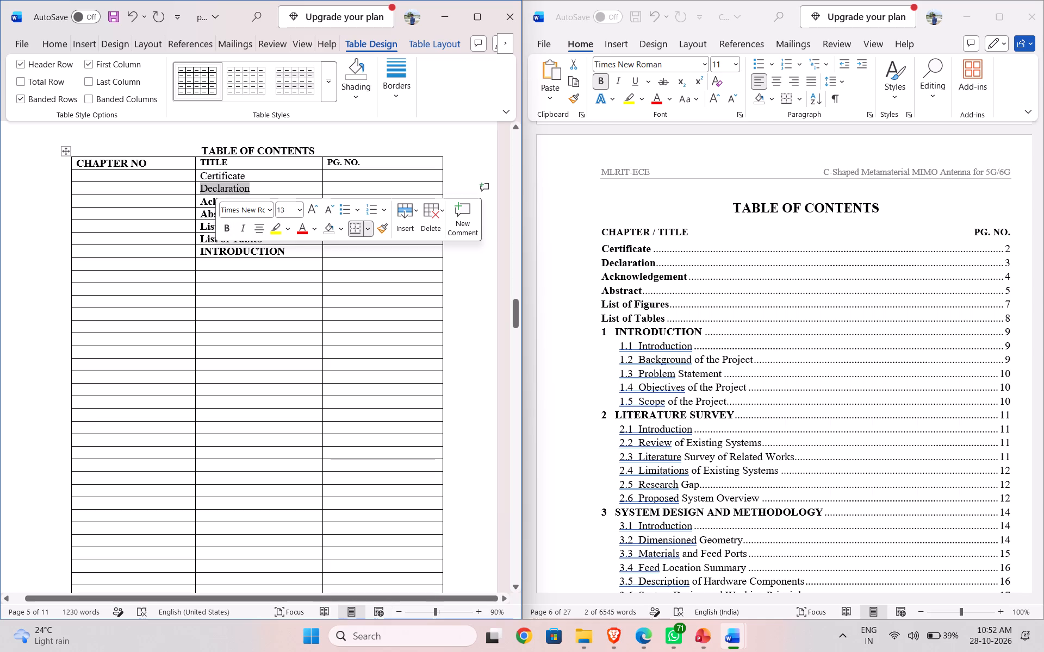
{"action": "double_click", "coordinate": [204, 199]}
{"action": "left_click", "coordinate": [214, 239]}
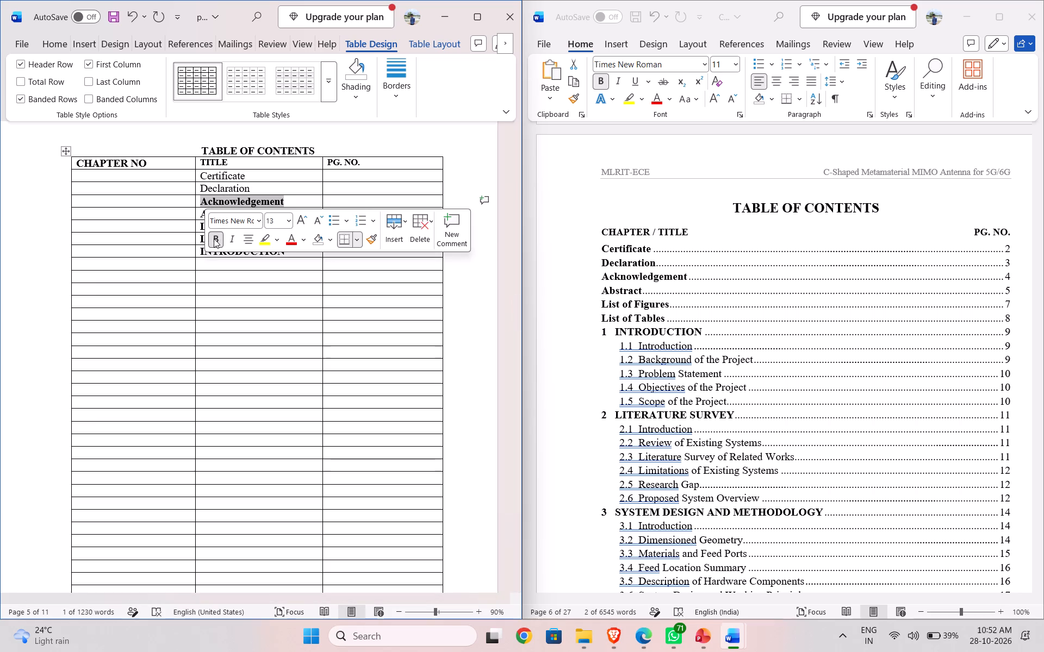
Remove bold from the Abstract, List of Figures and List of Tables entries in the TITLE column.
{"action": "left_click", "coordinate": [201, 212]}
{"action": "triple_click", "coordinate": [204, 212]}
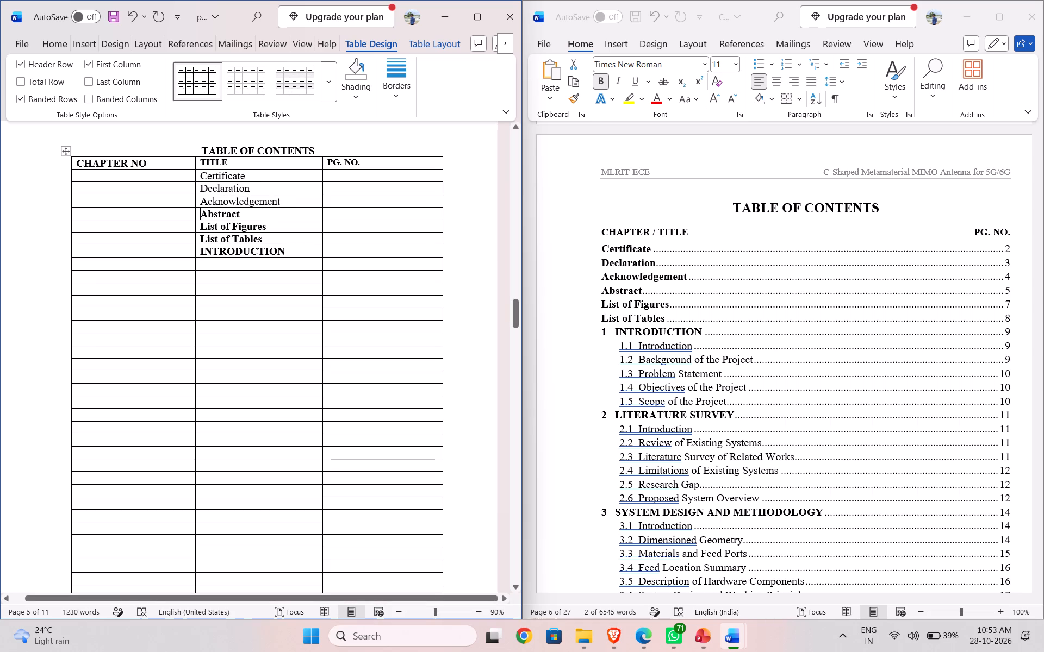
{"action": "left_click", "coordinate": [219, 195]}
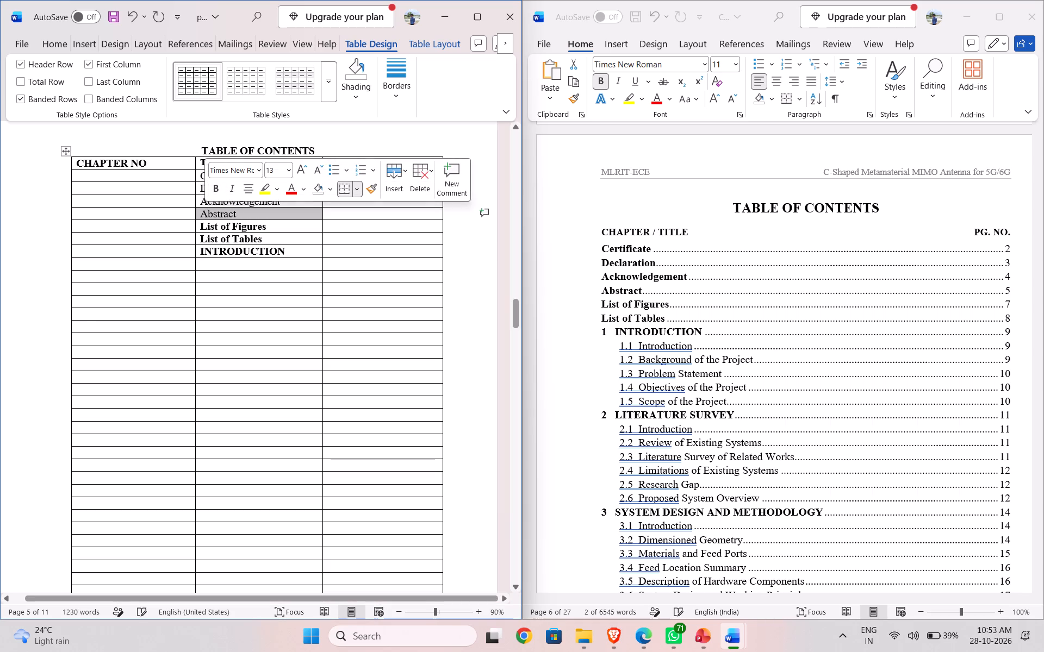
{"action": "triple_click", "coordinate": [228, 225]}
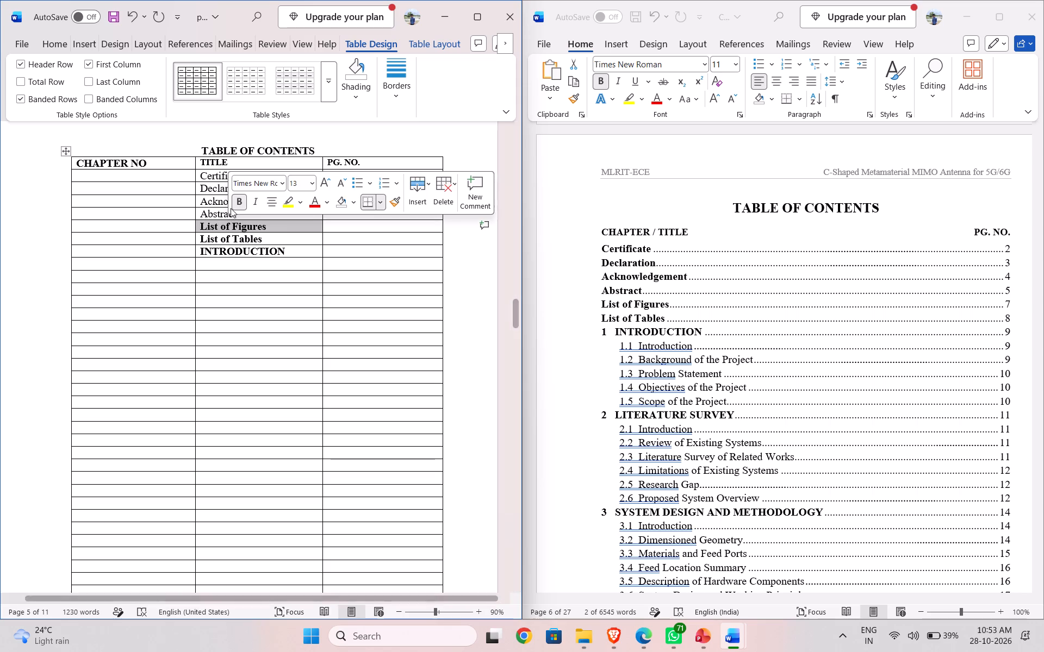
{"action": "left_click", "coordinate": [239, 198]}
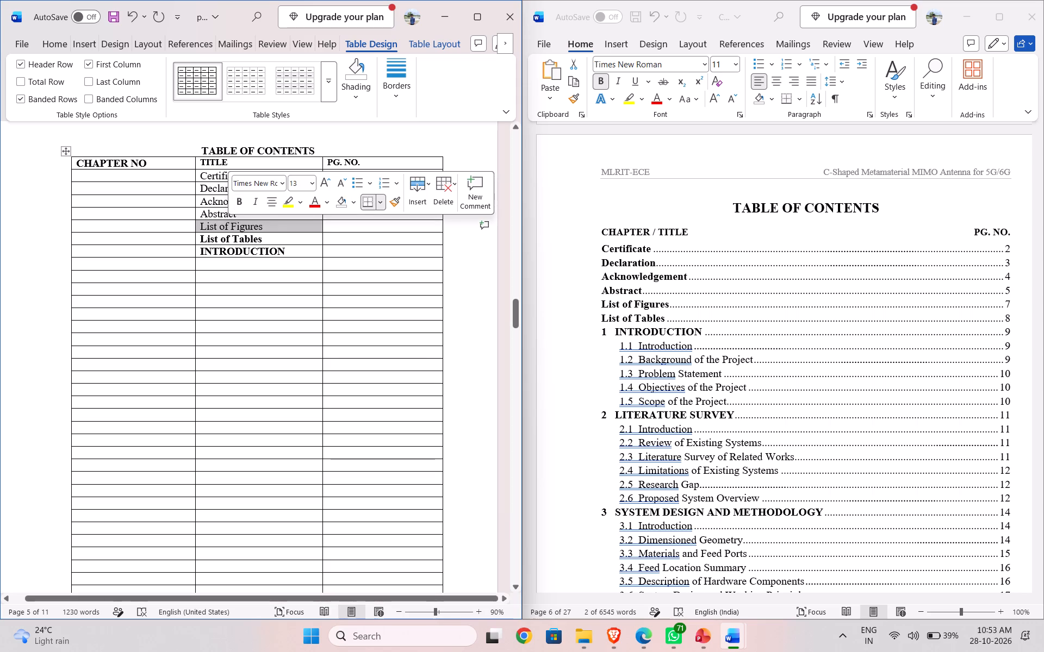
{"action": "triple_click", "coordinate": [227, 238]}
{"action": "triple_click", "coordinate": [232, 243]}
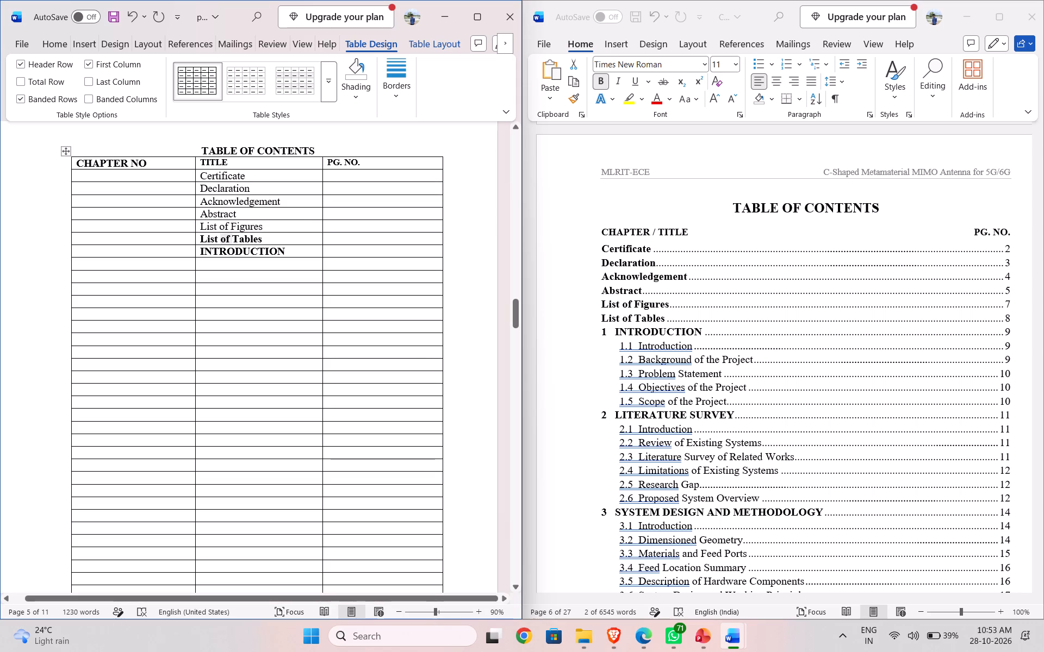
{"action": "left_click", "coordinate": [244, 220]}
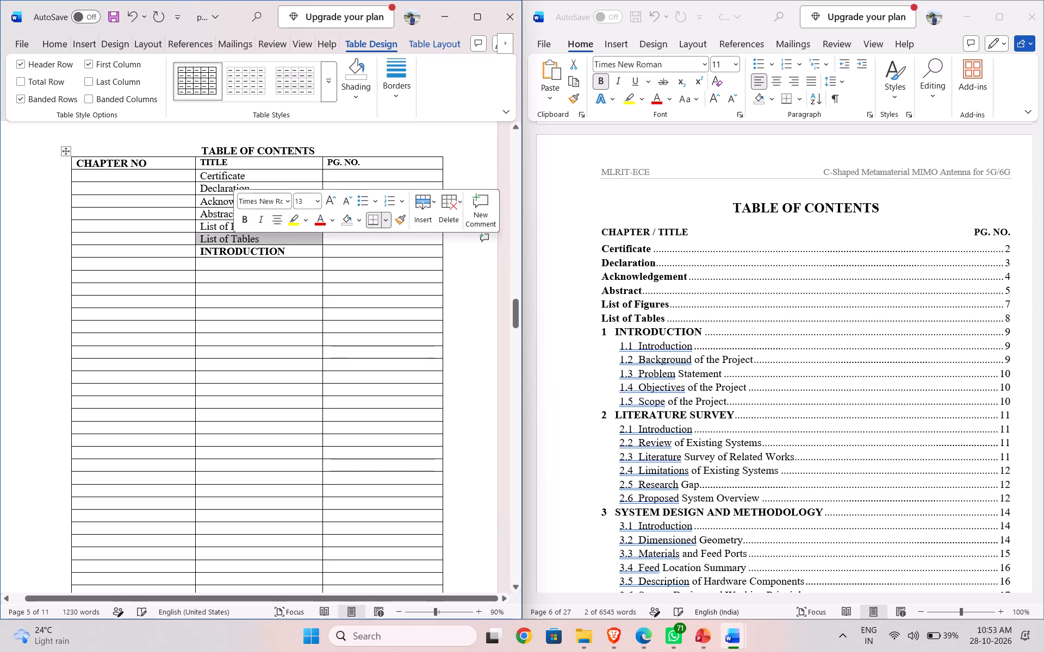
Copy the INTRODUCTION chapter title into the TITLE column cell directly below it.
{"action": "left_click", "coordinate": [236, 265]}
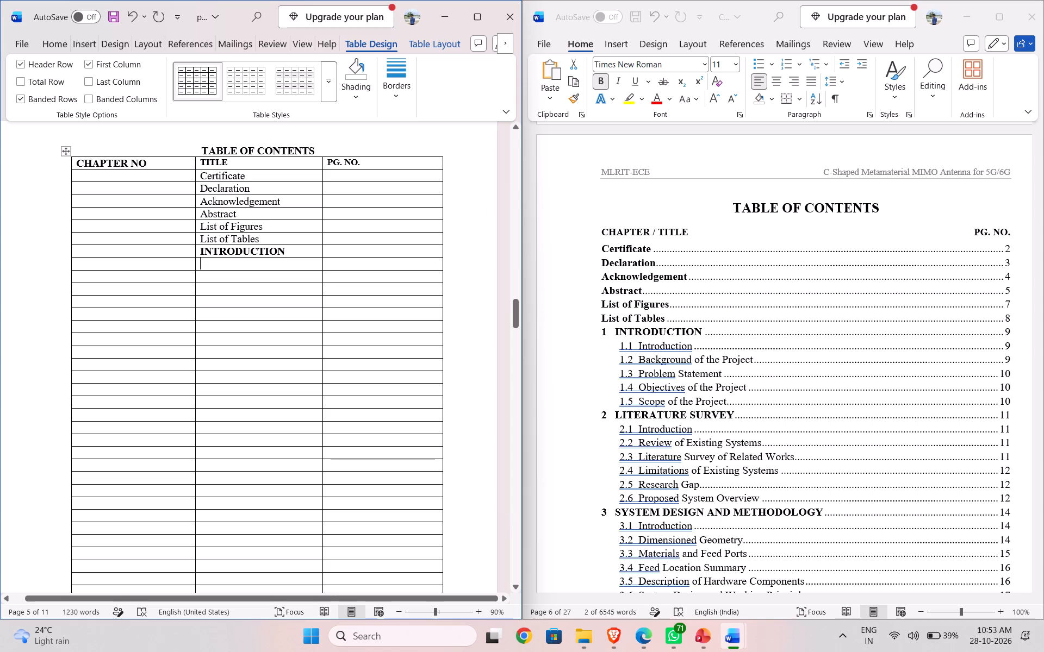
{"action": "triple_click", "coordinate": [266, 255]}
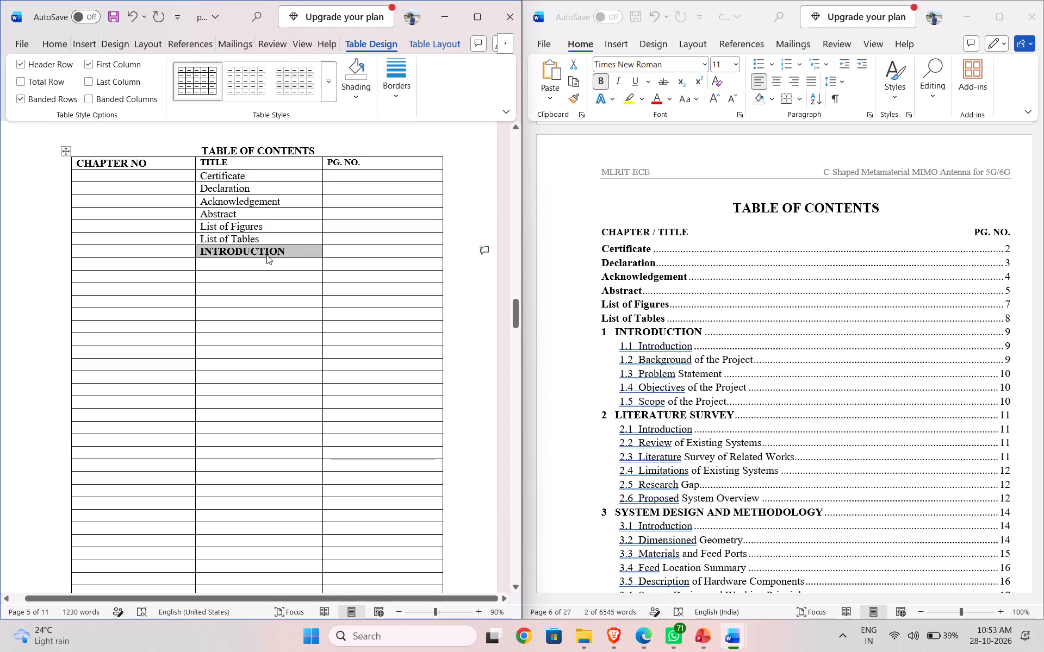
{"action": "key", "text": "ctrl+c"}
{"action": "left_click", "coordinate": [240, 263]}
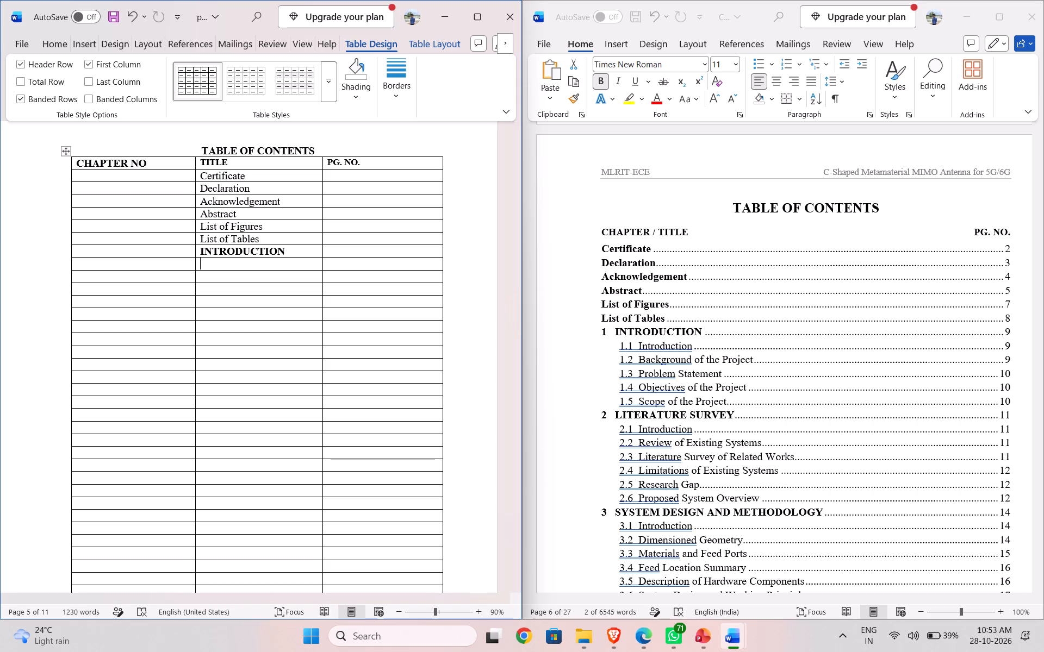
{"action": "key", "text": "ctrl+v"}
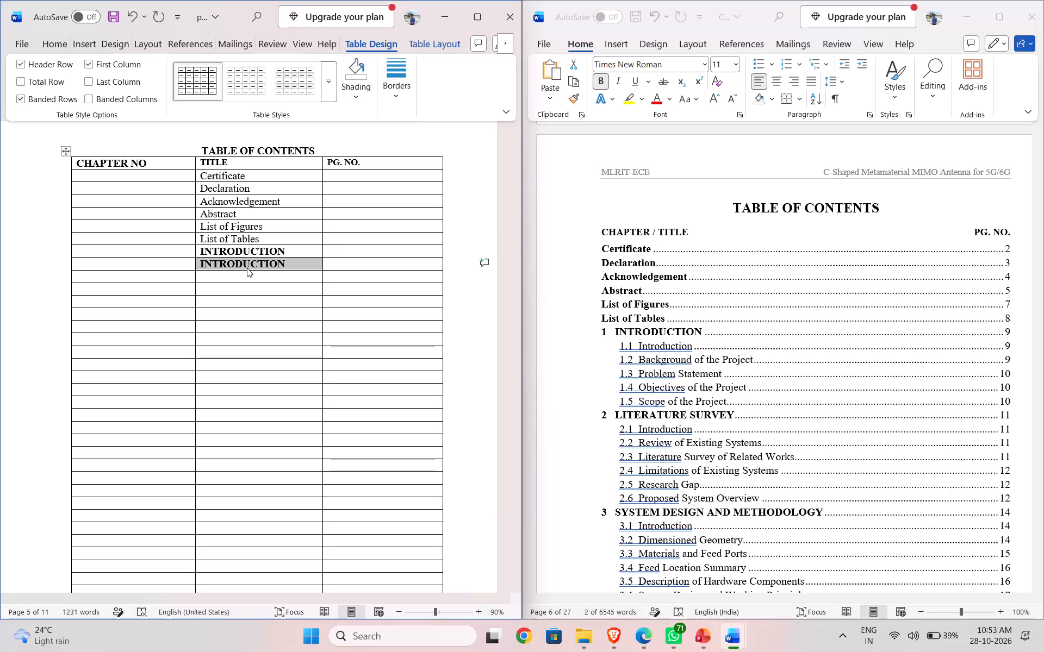
Replace the duplicate INTRODUCTION below the chapter title with Introduction in regular, non-bold text.
{"action": "key", "text": "BackSpace"}
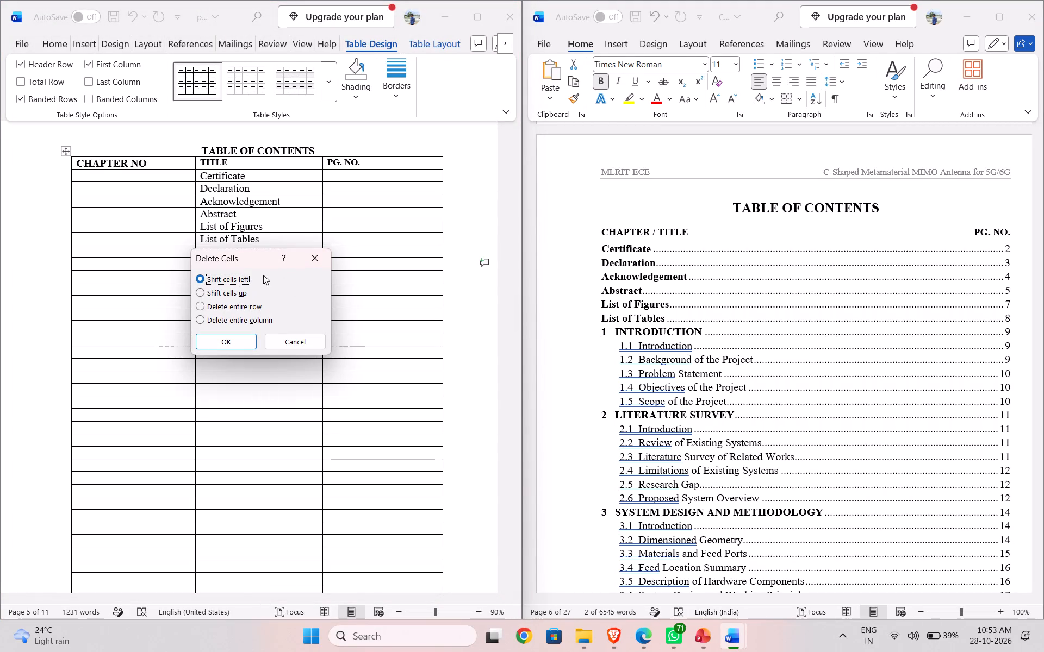
{"action": "left_click", "coordinate": [318, 255]}
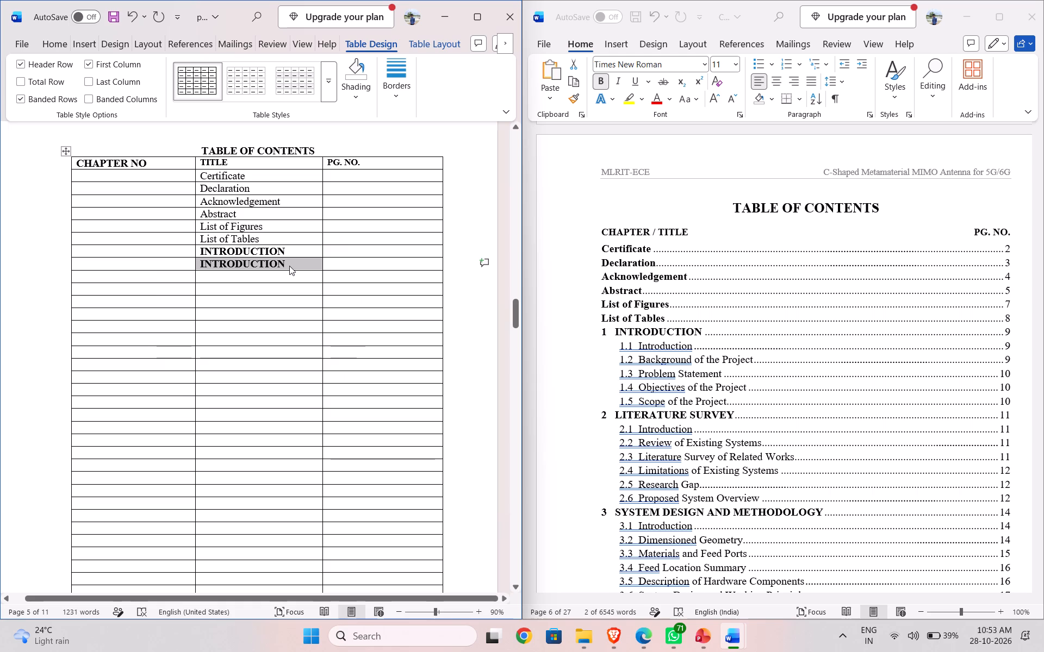
{"action": "key", "text": "BackSpace"}
{"action": "left_click", "coordinate": [314, 258]}
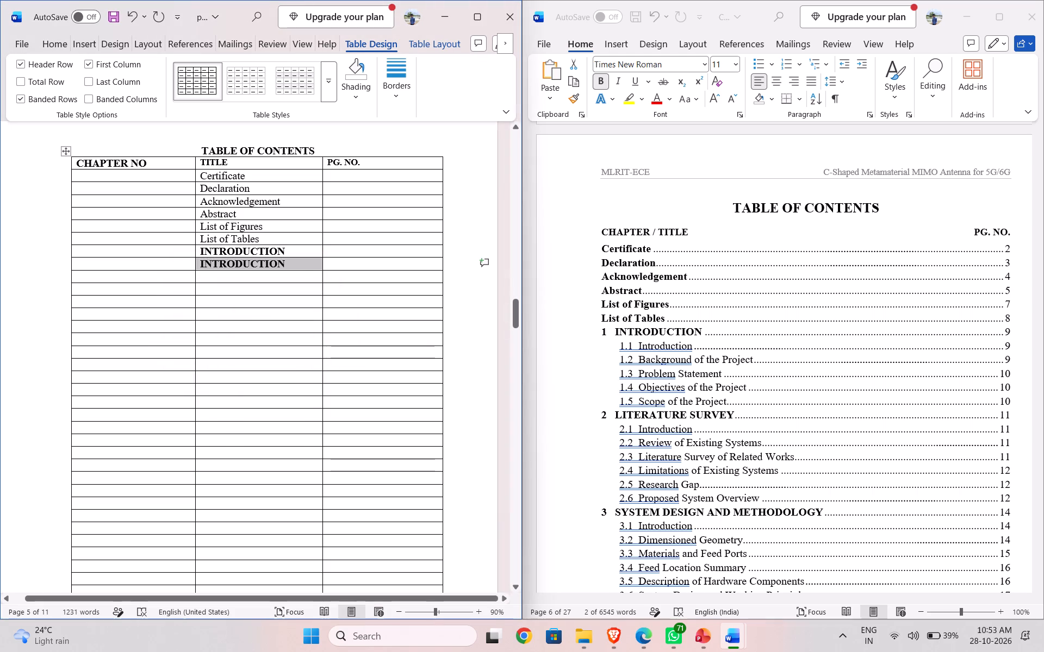
{"action": "left_click", "coordinate": [293, 261]}
{"action": "left_click_drag", "start_coordinate": [289, 262], "coordinate": [258, 264]}
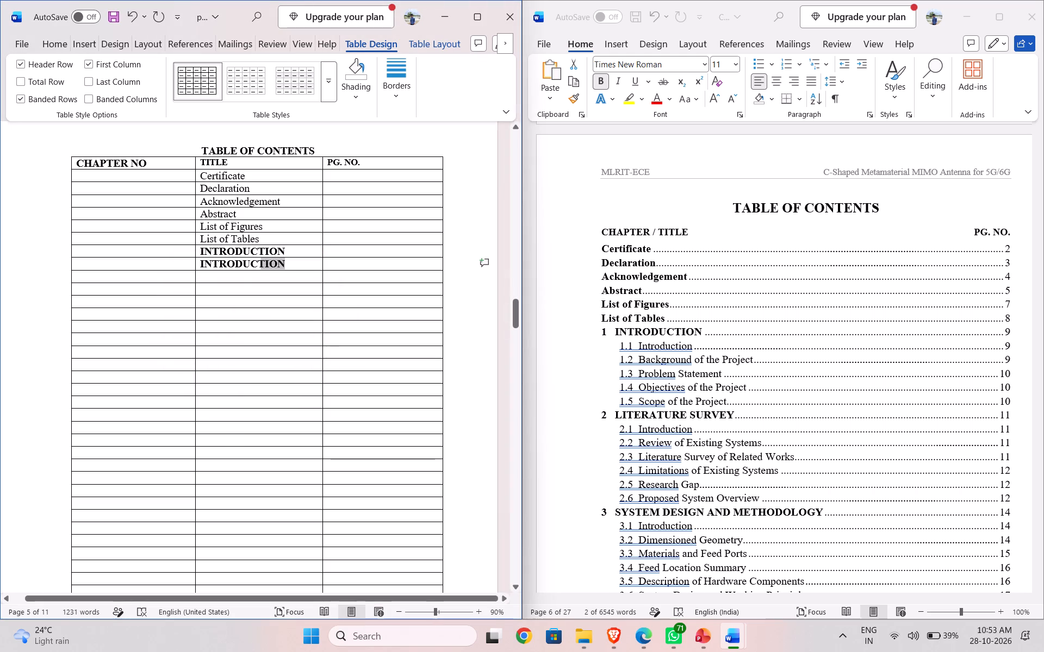
{"action": "left_click_drag", "start_coordinate": [258, 264], "coordinate": [200, 265]}
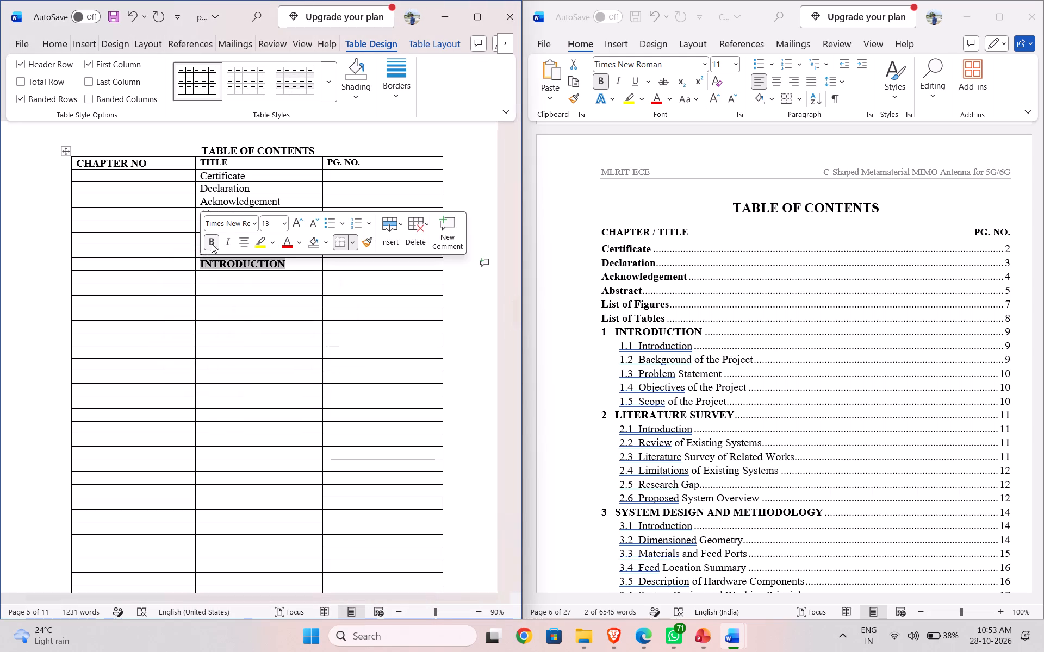
{"action": "left_click", "coordinate": [212, 243]}
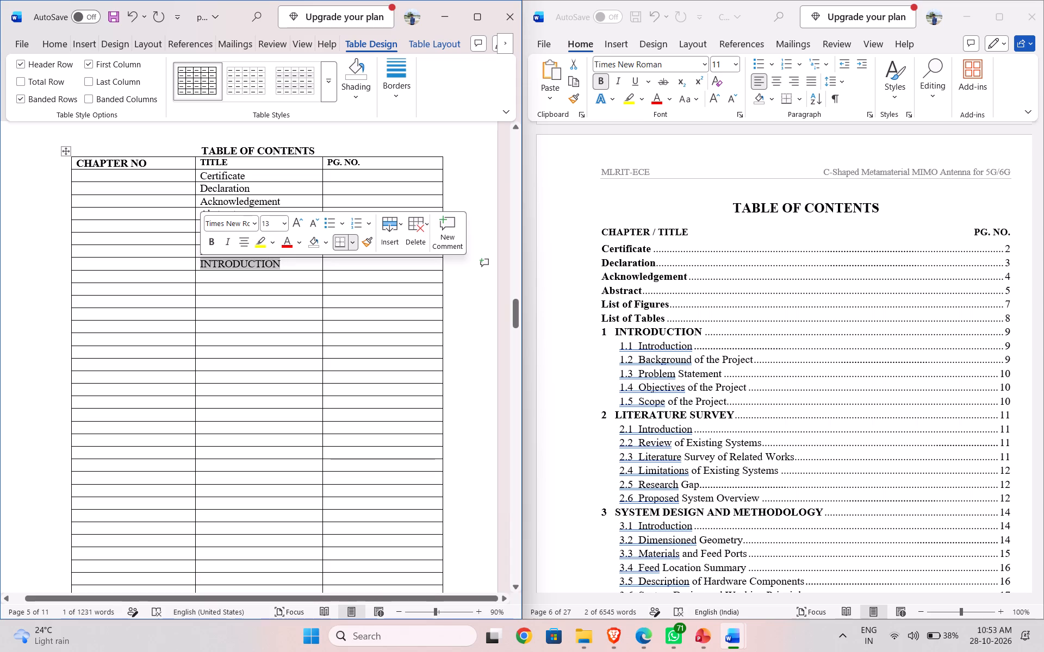
{"action": "key", "text": "BackSpace"}
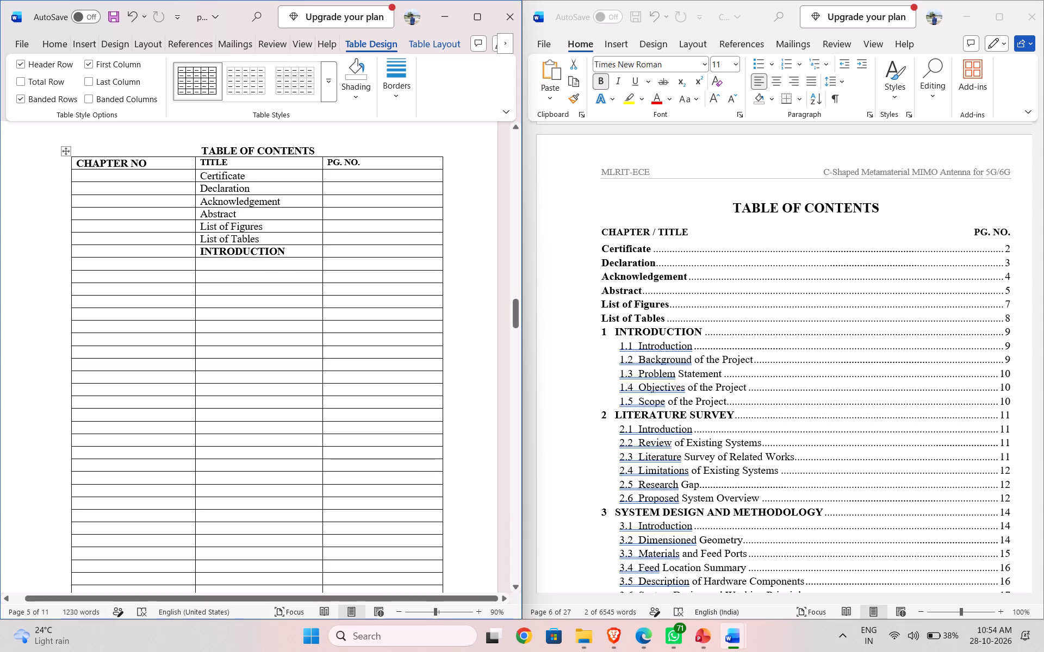
{"action": "type", "text": "Int"}
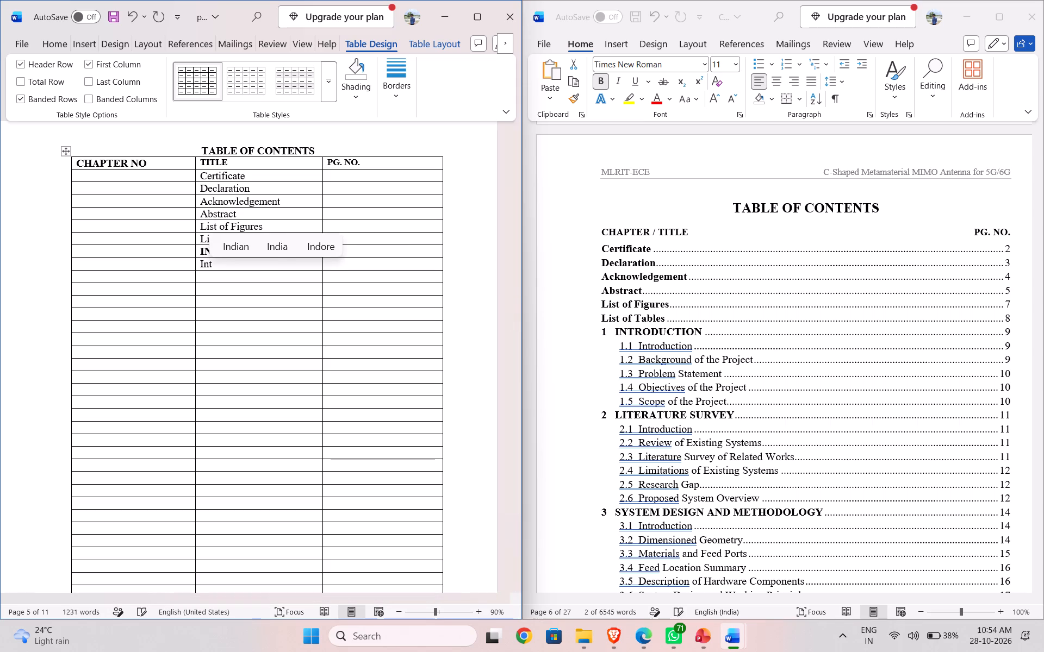
{"action": "type", "text": "roduction"}
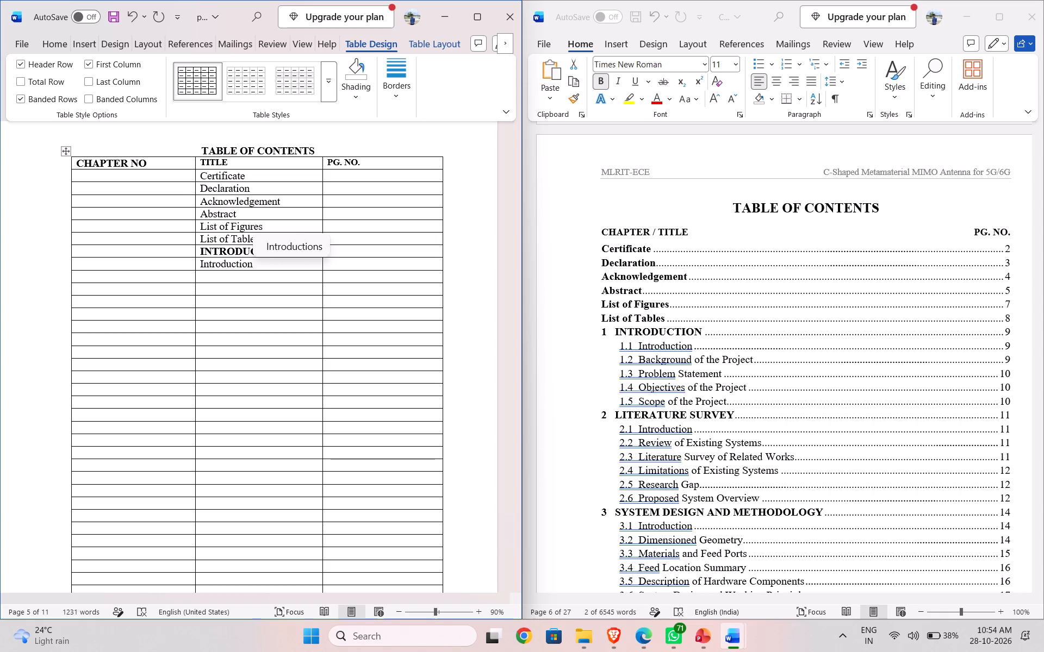
Enter Background in the TITLE column cell below the Introduction entry.
{"action": "key", "text": "Down"}
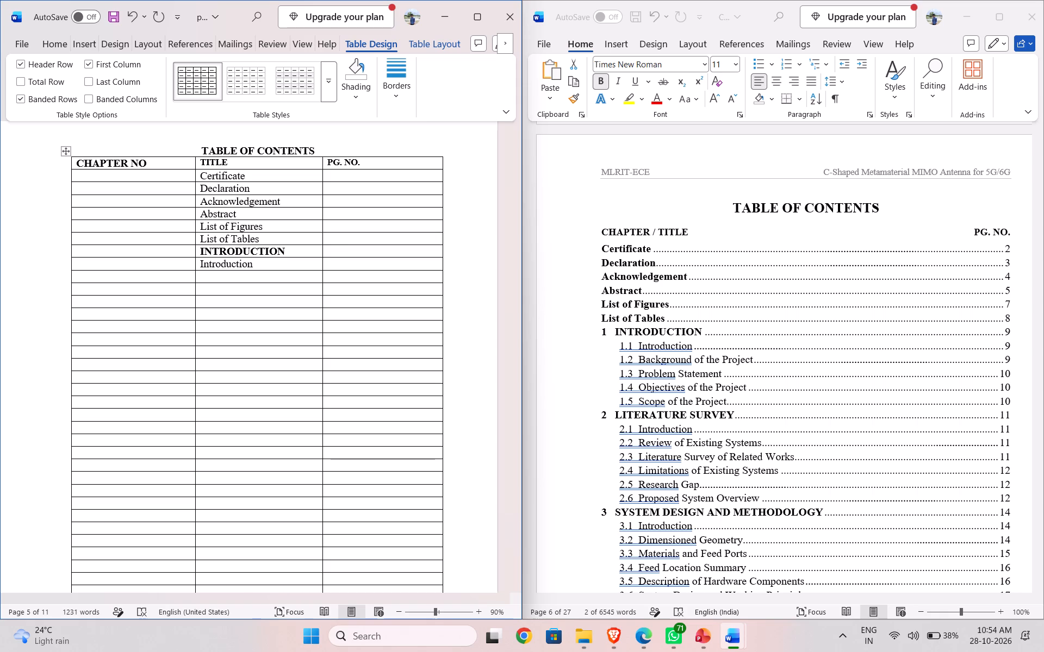
{"action": "type", "text": "Back"}
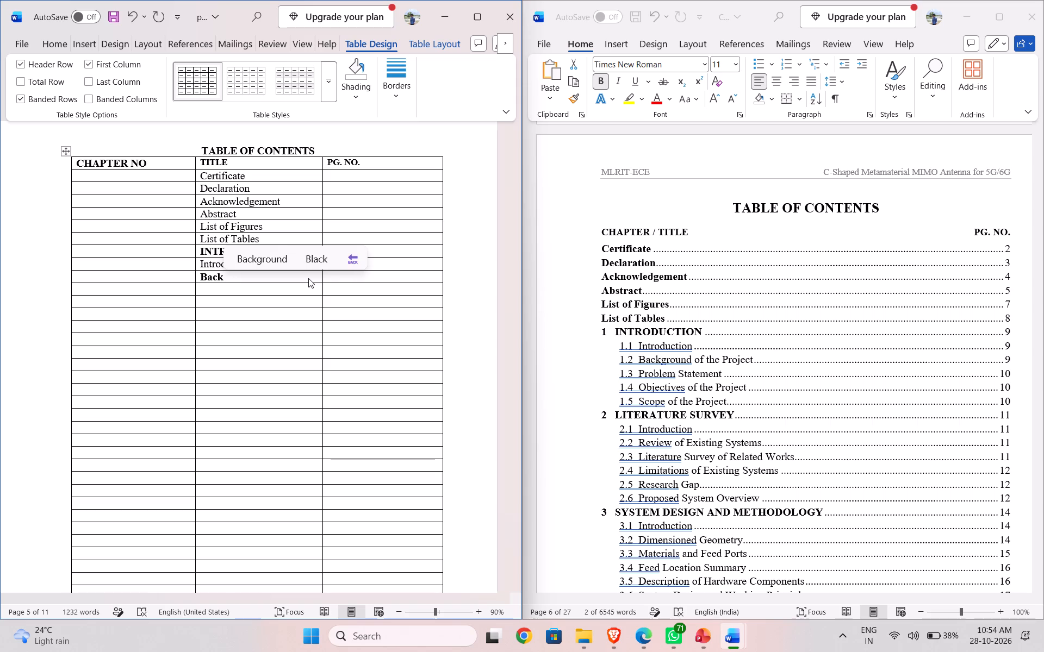
{"action": "type", "text": "gro"}
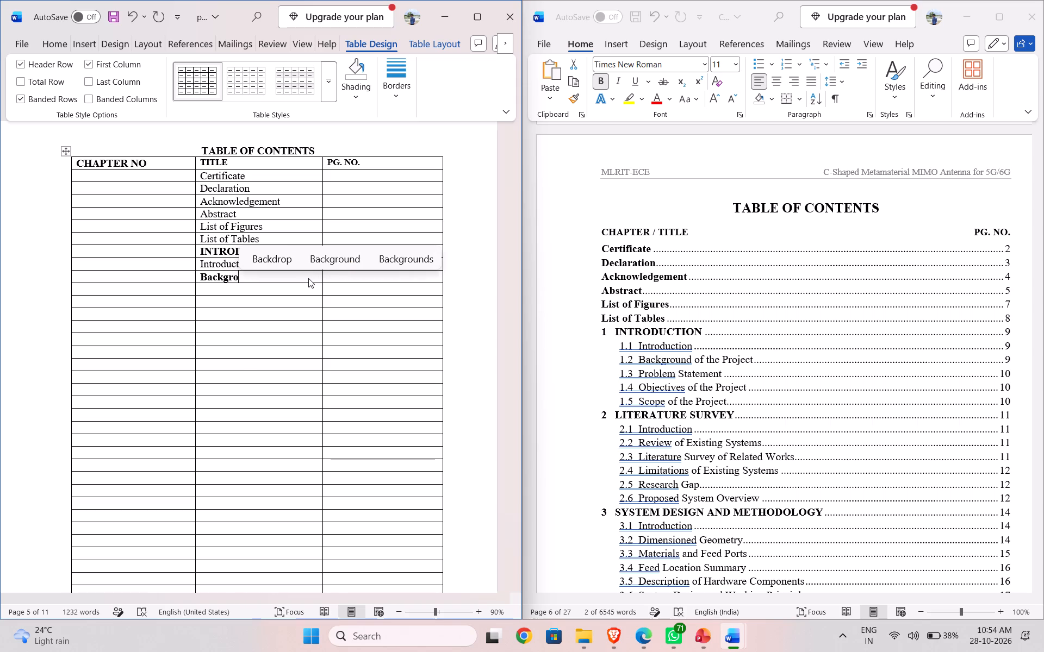
{"action": "type", "text": "un"}
{"action": "key", "text": "d"}
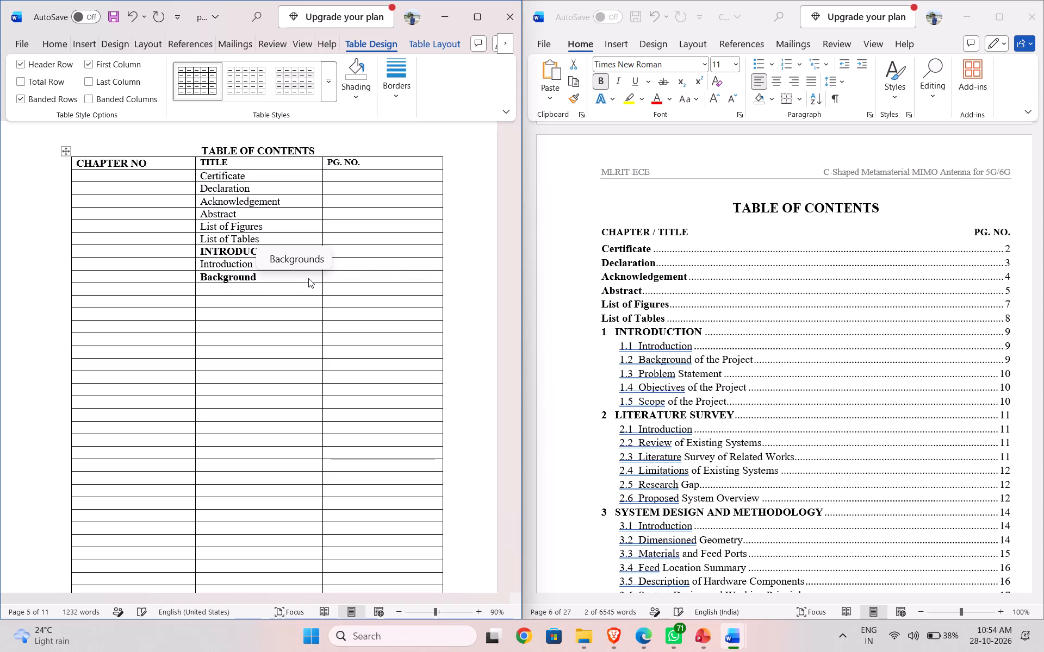
Remove bold from the Background entry in the TITLE column of the table of contents.
{"action": "triple_click", "coordinate": [308, 278]}
{"action": "triple_click", "coordinate": [289, 275]}
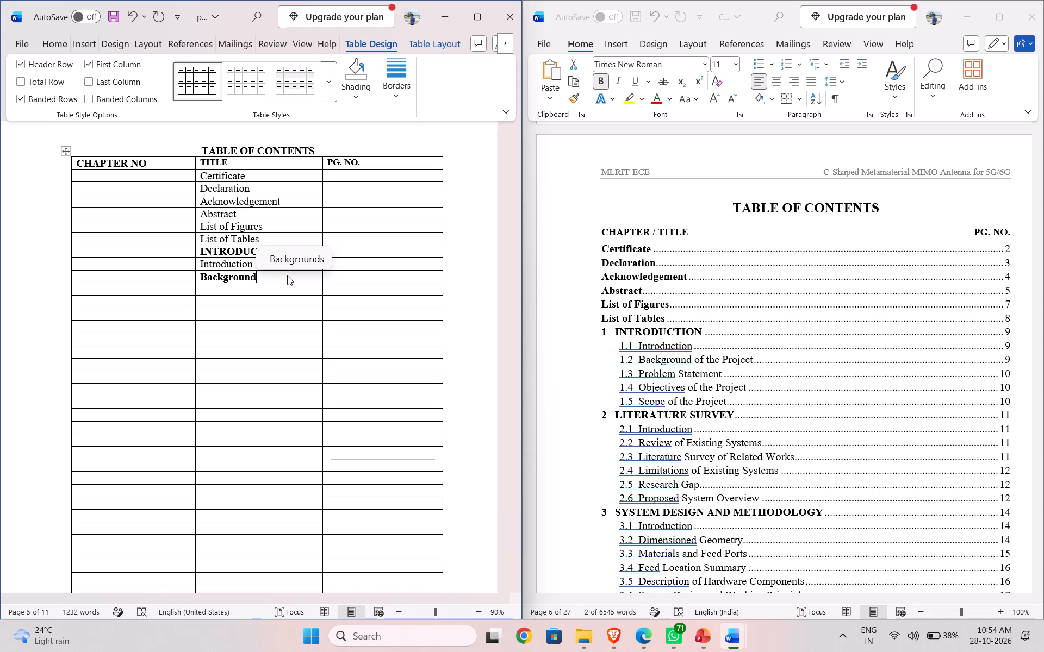
{"action": "double_click", "coordinate": [287, 275]}
{"action": "left_click", "coordinate": [263, 274]}
{"action": "left_click_drag", "start_coordinate": [262, 274], "coordinate": [216, 274]}
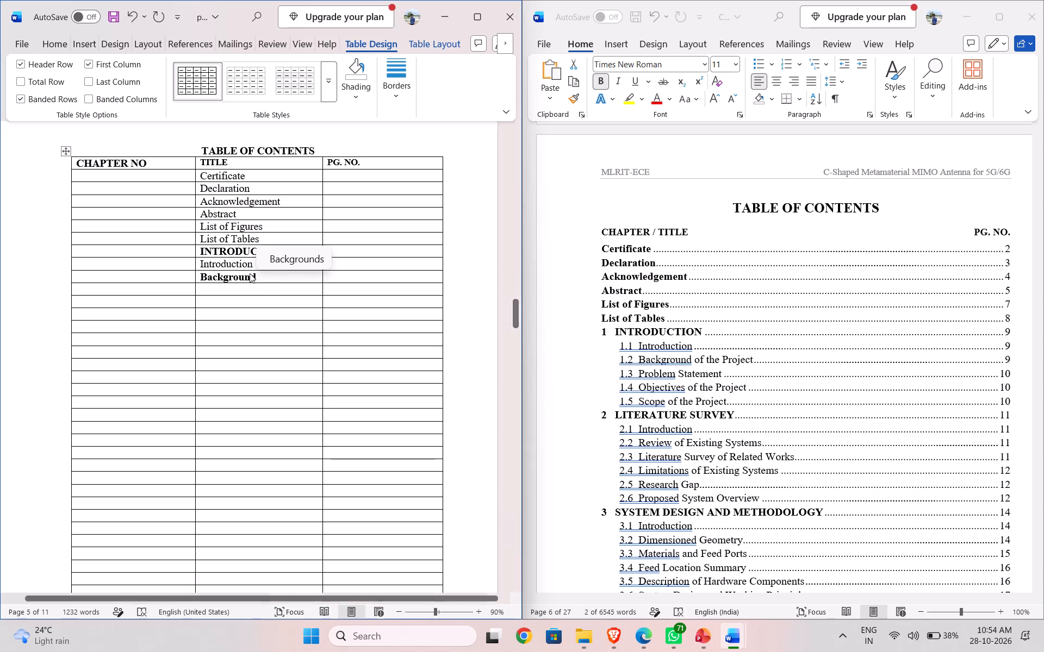
{"action": "left_click_drag", "start_coordinate": [250, 278], "coordinate": [225, 275]}
{"action": "left_click", "coordinate": [260, 275]}
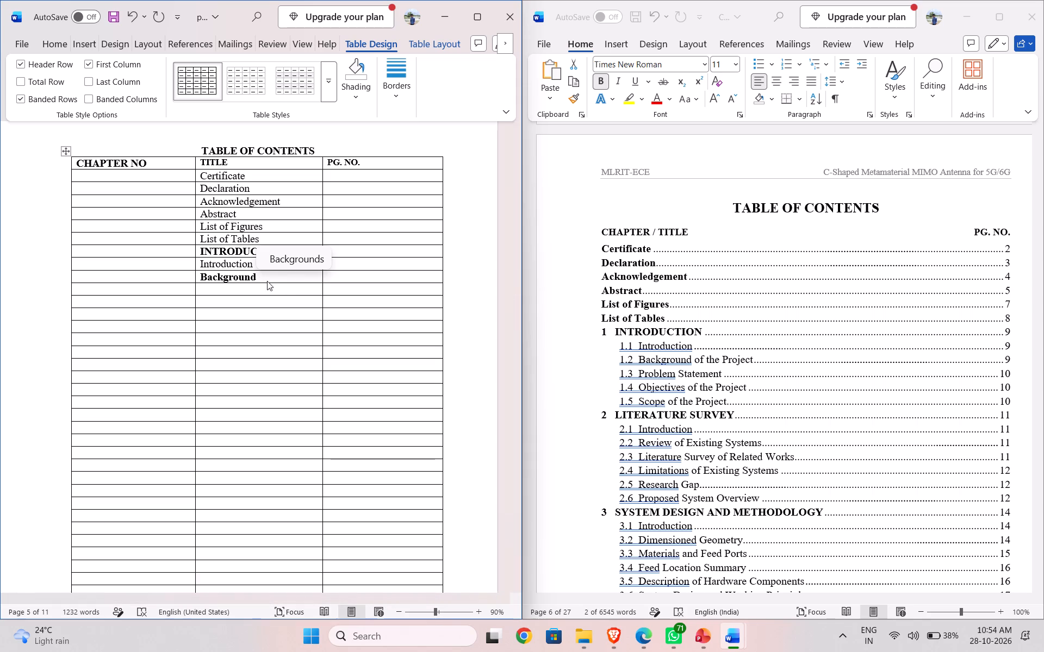
{"action": "key", "text": "space"}
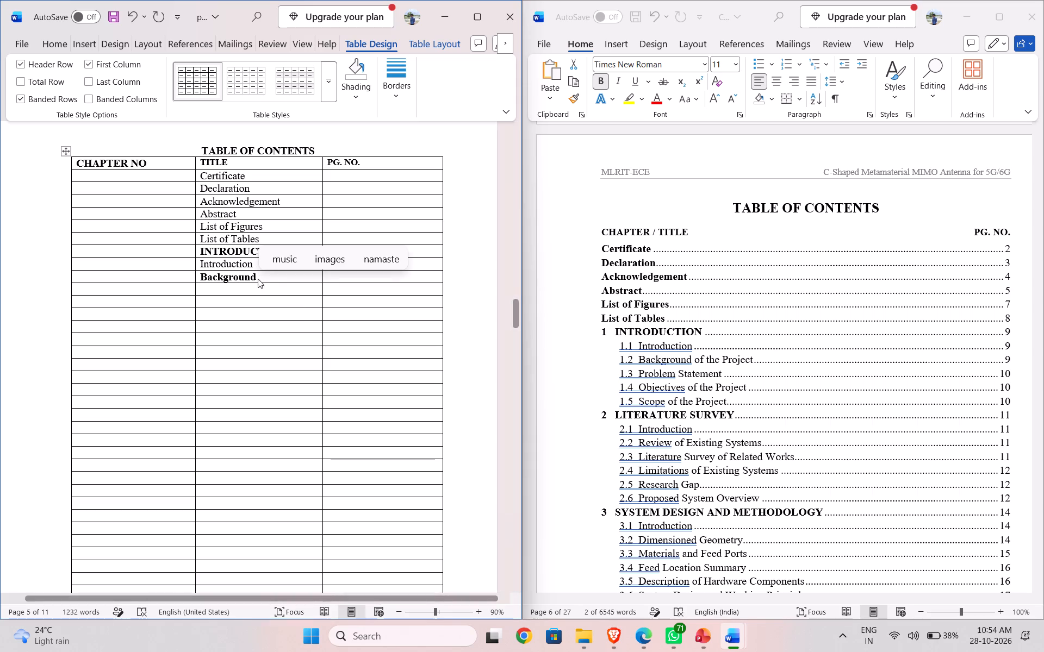
{"action": "left_click_drag", "start_coordinate": [259, 273], "coordinate": [223, 274]}
{"action": "left_click", "coordinate": [256, 277]}
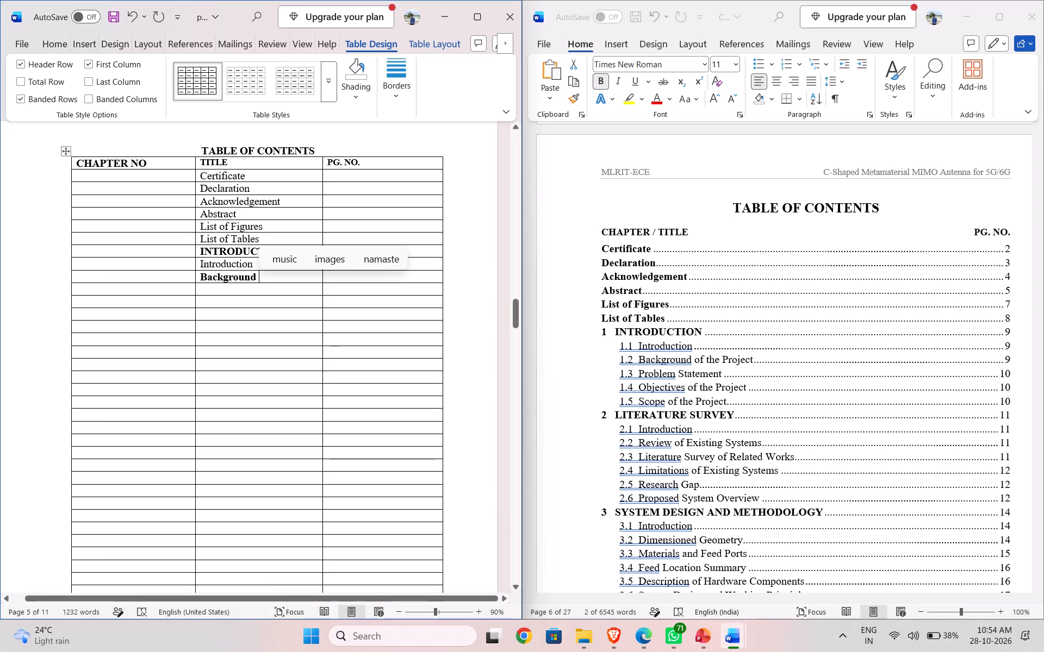
{"action": "left_click_drag", "start_coordinate": [258, 274], "coordinate": [245, 278]}
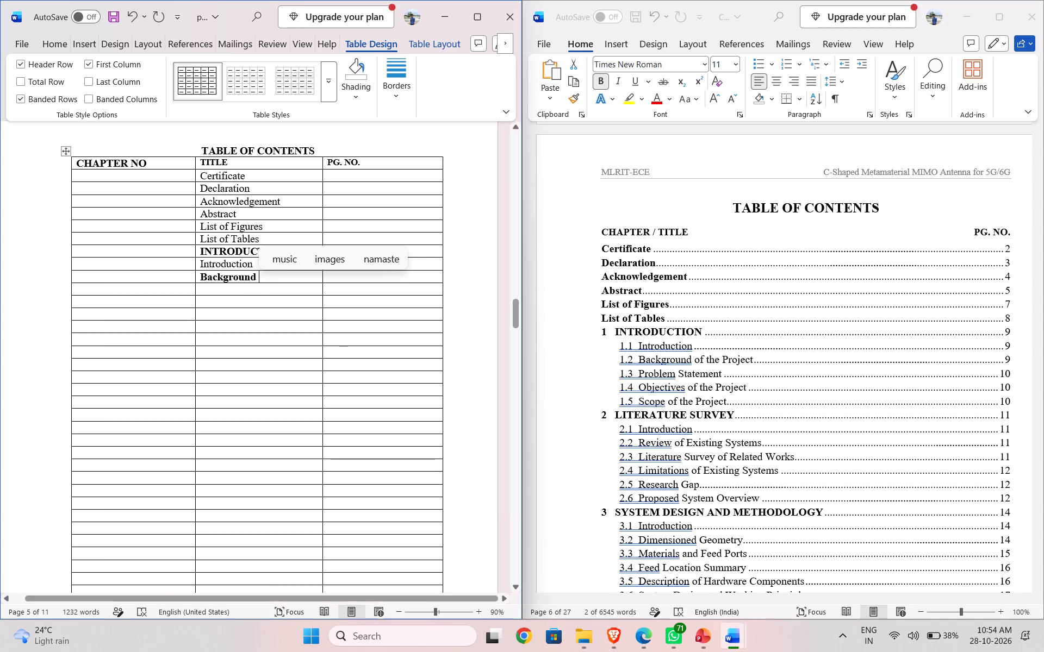
{"action": "left_click", "coordinate": [238, 275]}
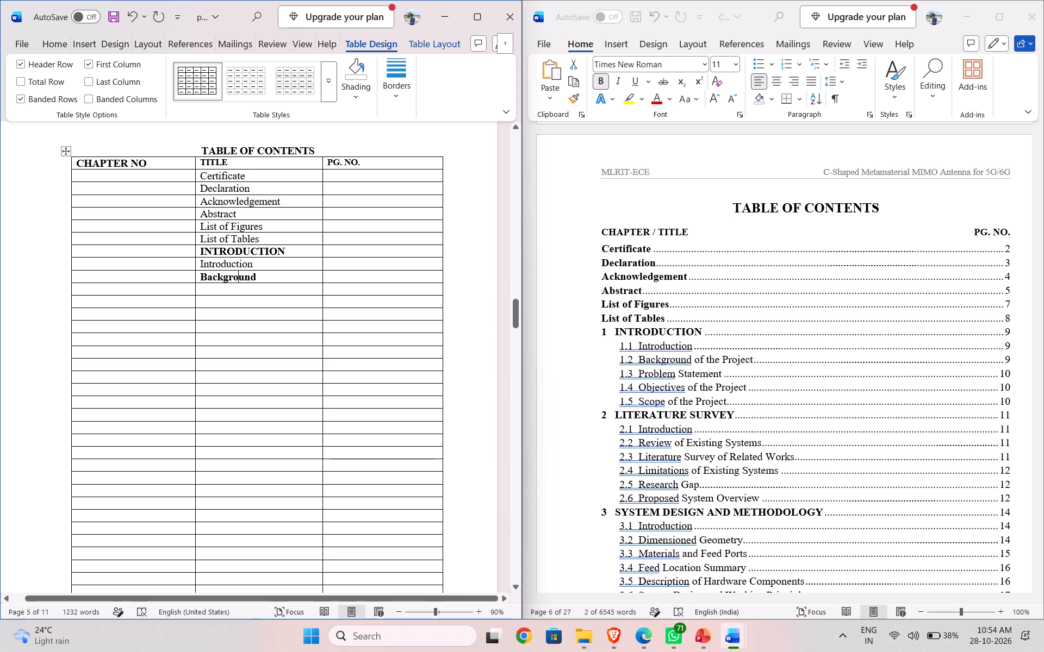
{"action": "left_click_drag", "start_coordinate": [256, 277], "coordinate": [203, 278]}
{"action": "left_click", "coordinate": [212, 259]}
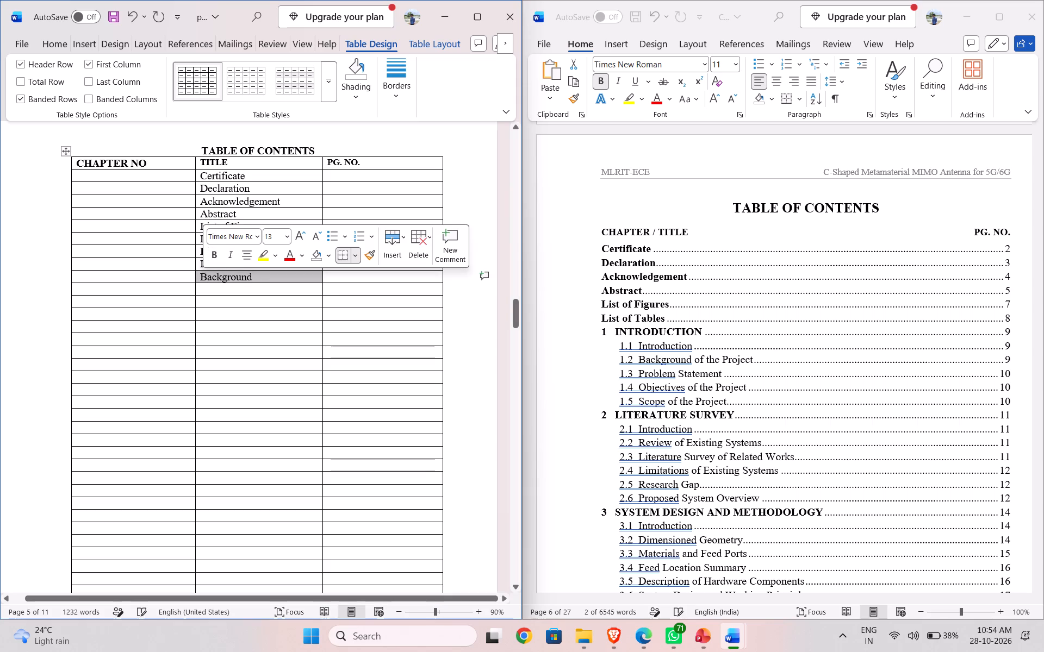
Go to the empty TITLE cell below Background and check the reference contents list for the entries that follow.
{"action": "left_click", "coordinate": [208, 291]}
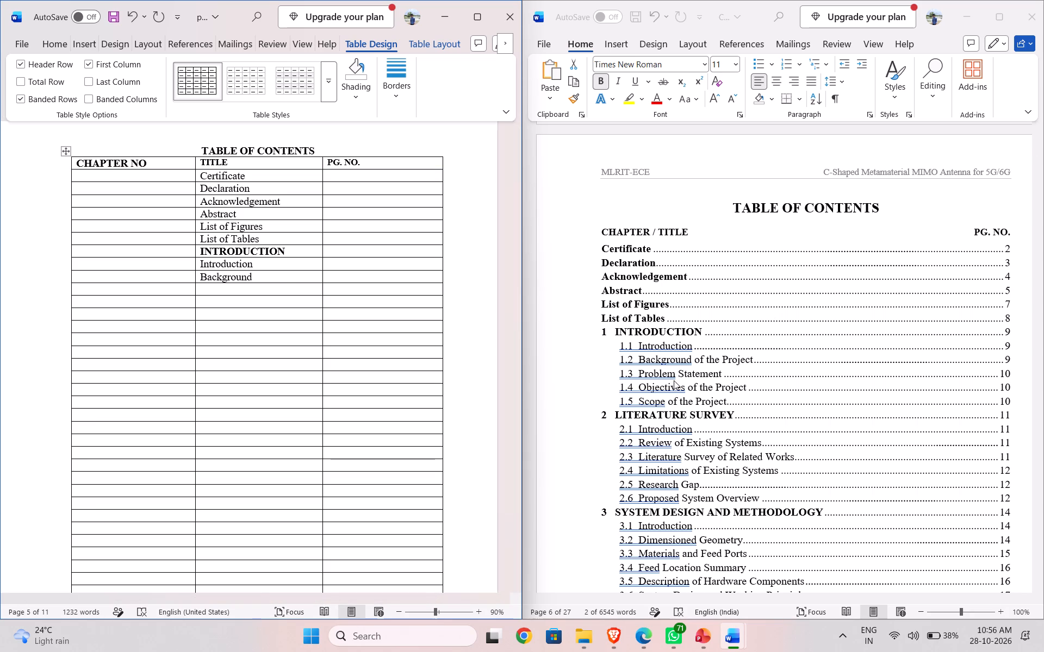
{"action": "scroll", "coordinate": [674, 380], "scroll_direction": "down", "scroll_amount": 4}
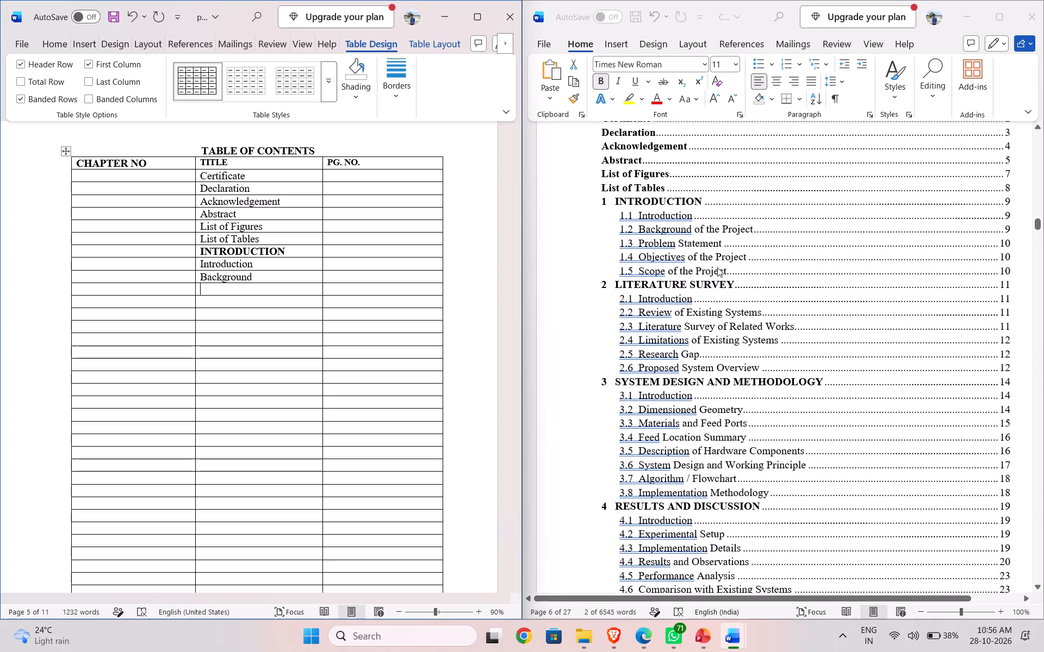
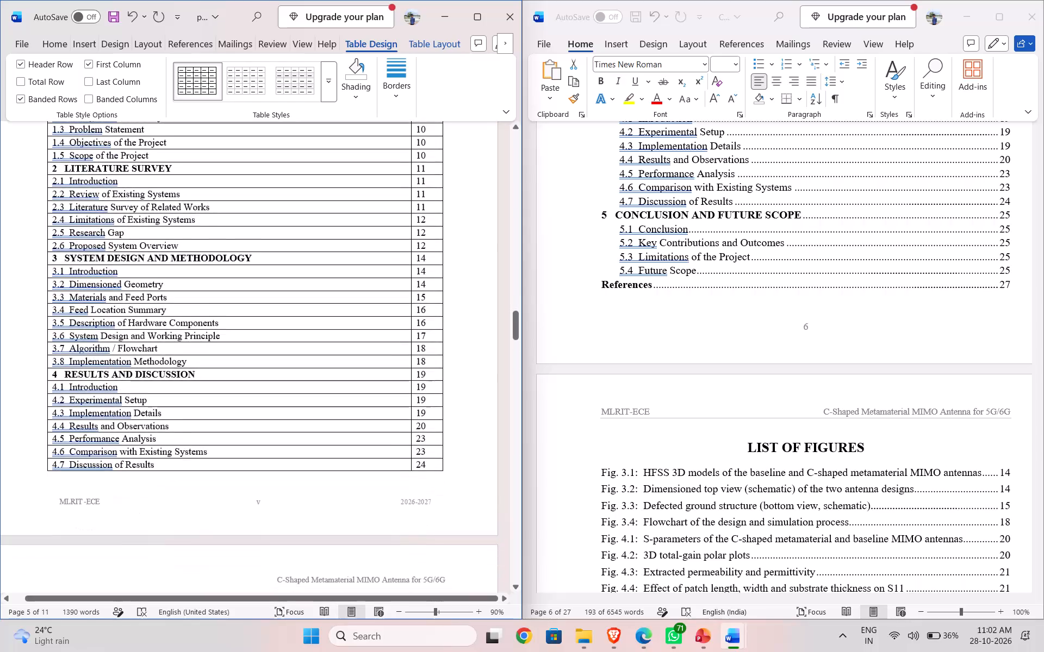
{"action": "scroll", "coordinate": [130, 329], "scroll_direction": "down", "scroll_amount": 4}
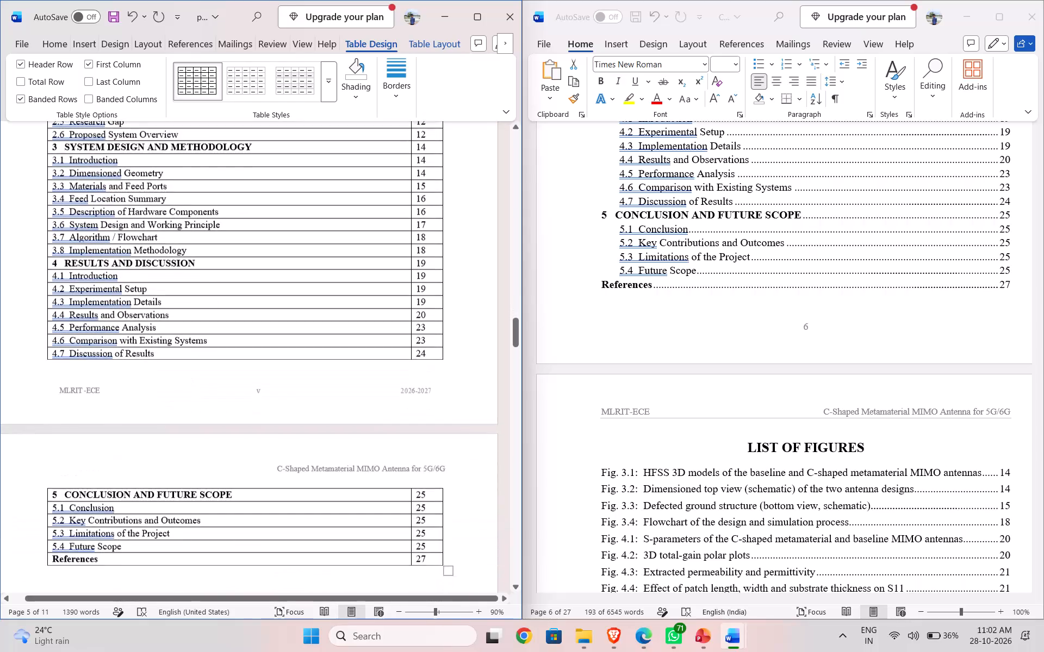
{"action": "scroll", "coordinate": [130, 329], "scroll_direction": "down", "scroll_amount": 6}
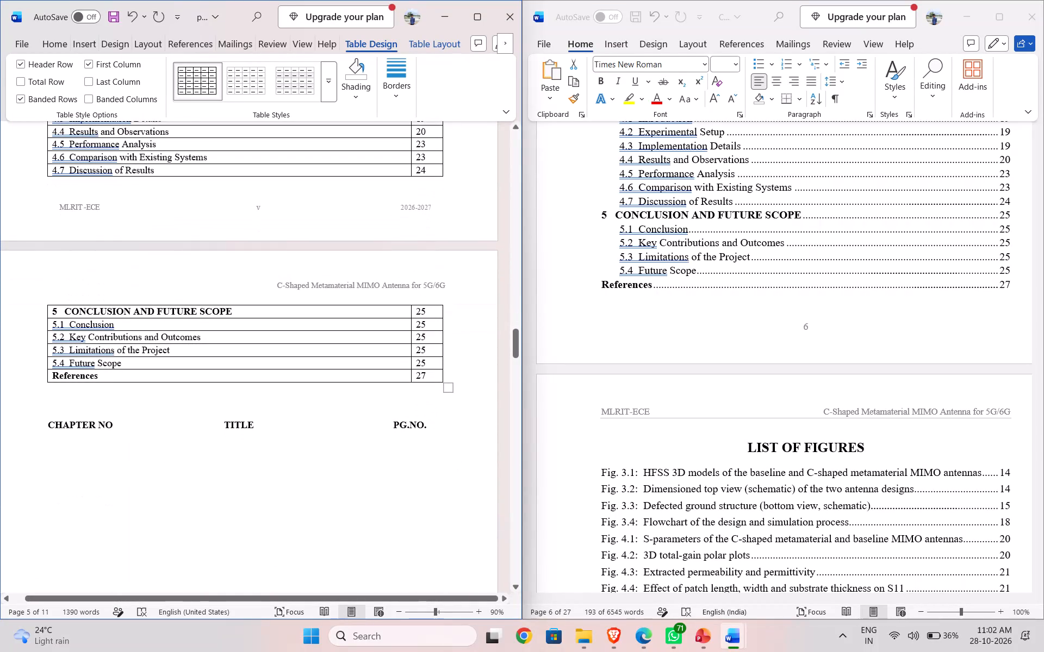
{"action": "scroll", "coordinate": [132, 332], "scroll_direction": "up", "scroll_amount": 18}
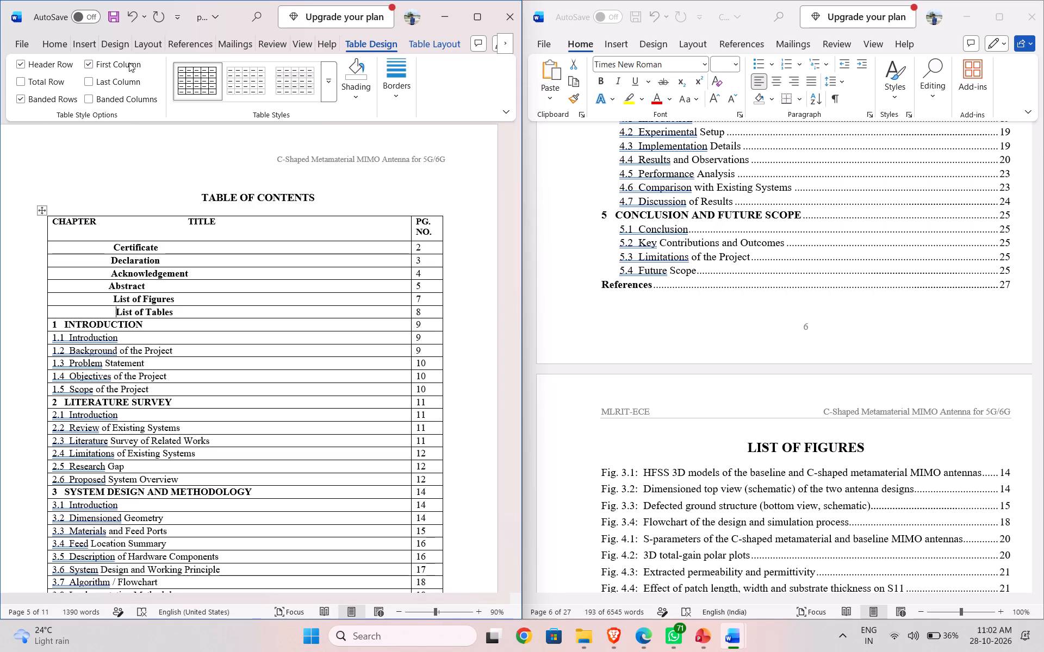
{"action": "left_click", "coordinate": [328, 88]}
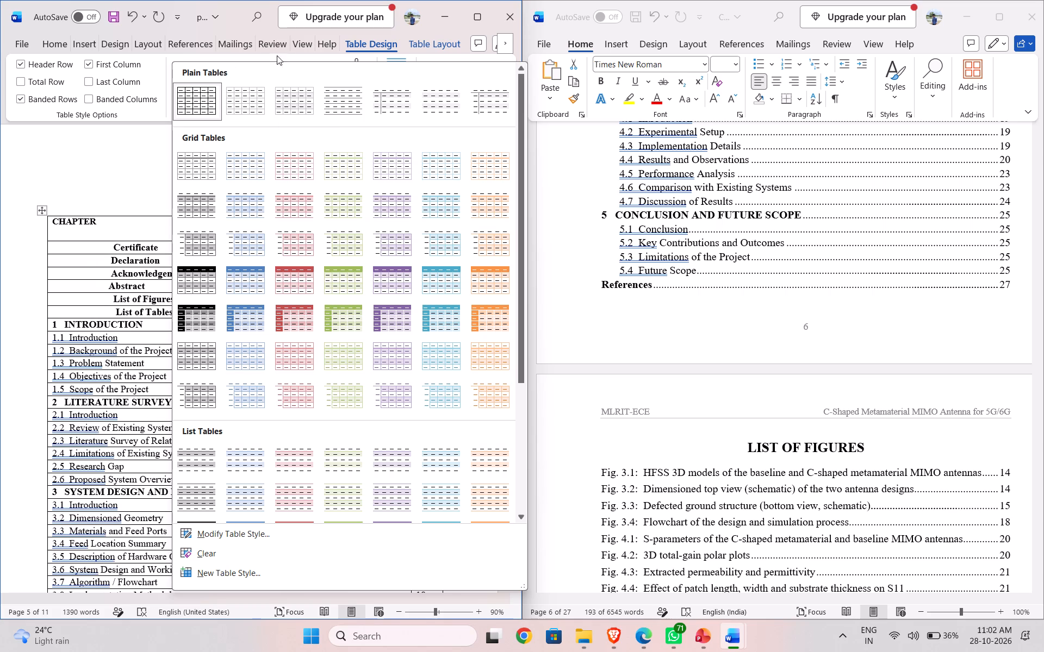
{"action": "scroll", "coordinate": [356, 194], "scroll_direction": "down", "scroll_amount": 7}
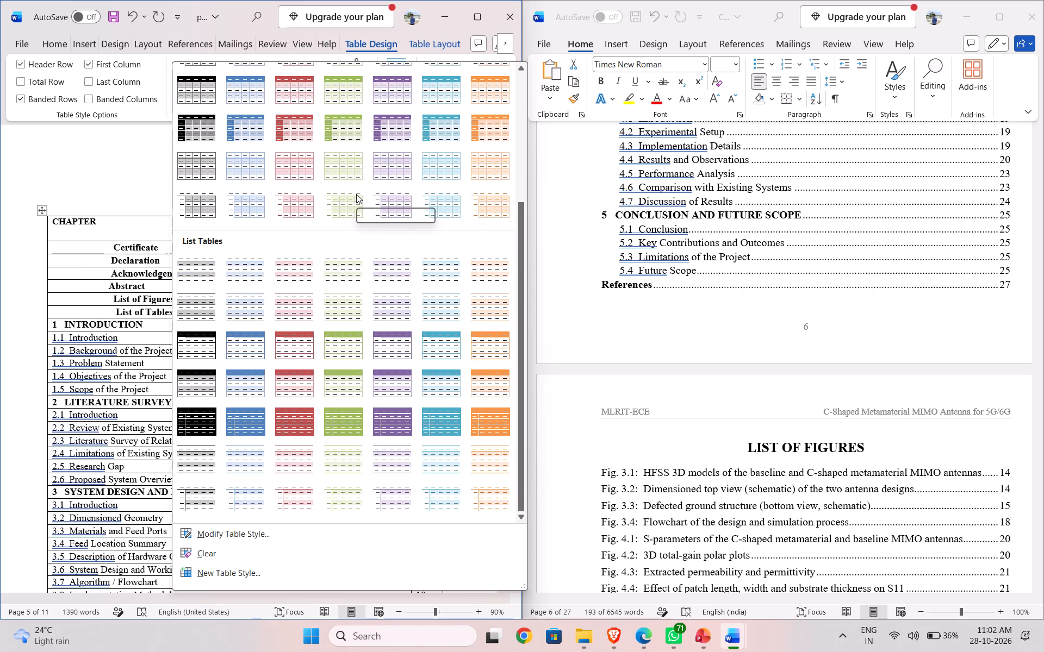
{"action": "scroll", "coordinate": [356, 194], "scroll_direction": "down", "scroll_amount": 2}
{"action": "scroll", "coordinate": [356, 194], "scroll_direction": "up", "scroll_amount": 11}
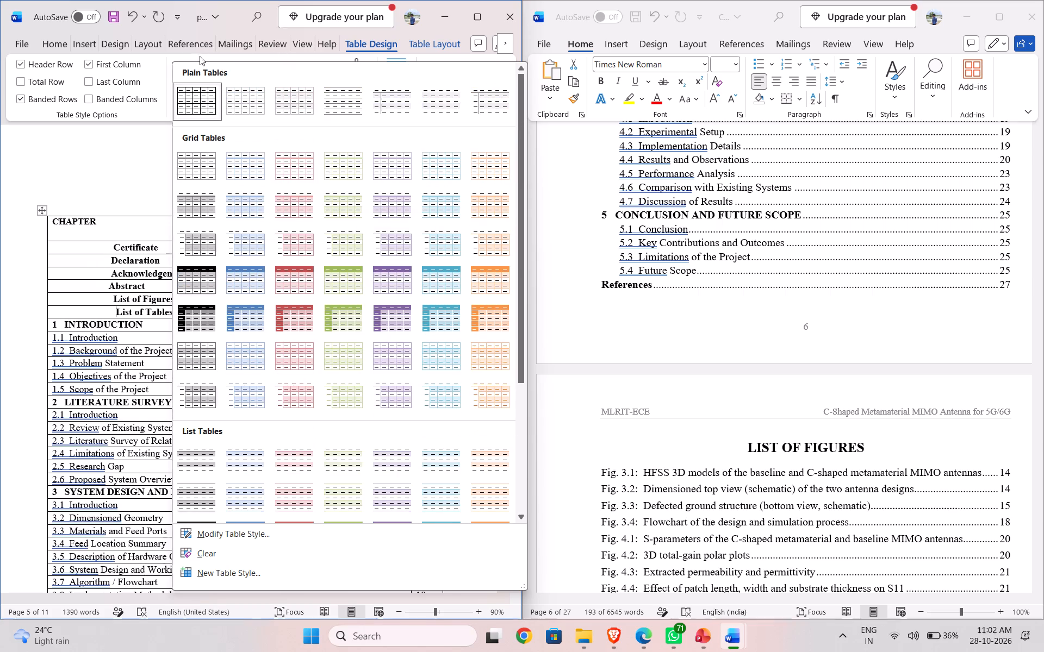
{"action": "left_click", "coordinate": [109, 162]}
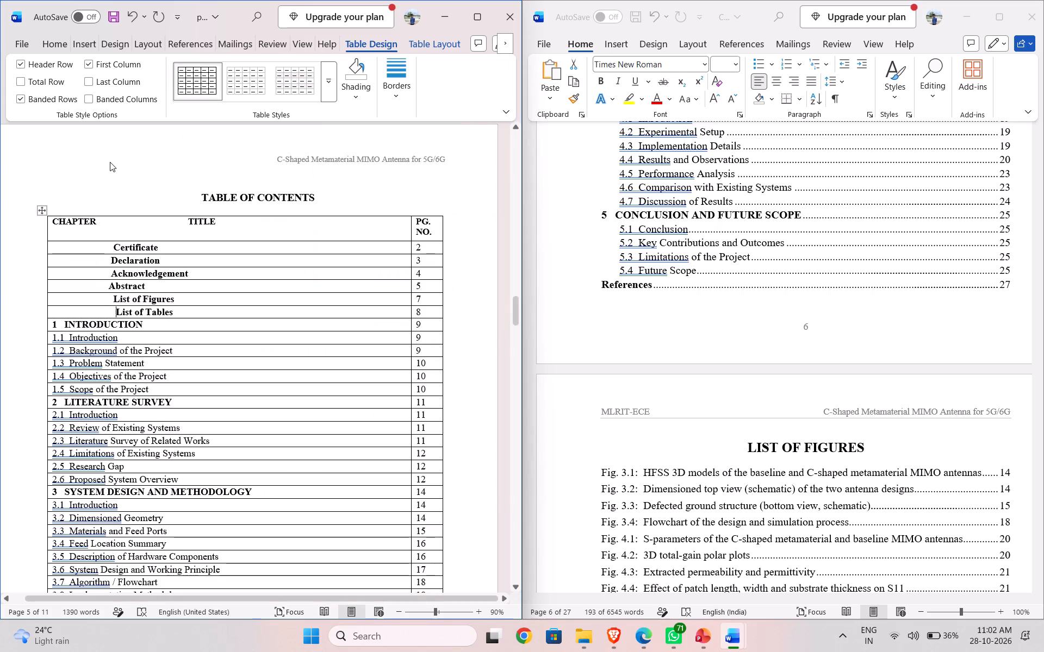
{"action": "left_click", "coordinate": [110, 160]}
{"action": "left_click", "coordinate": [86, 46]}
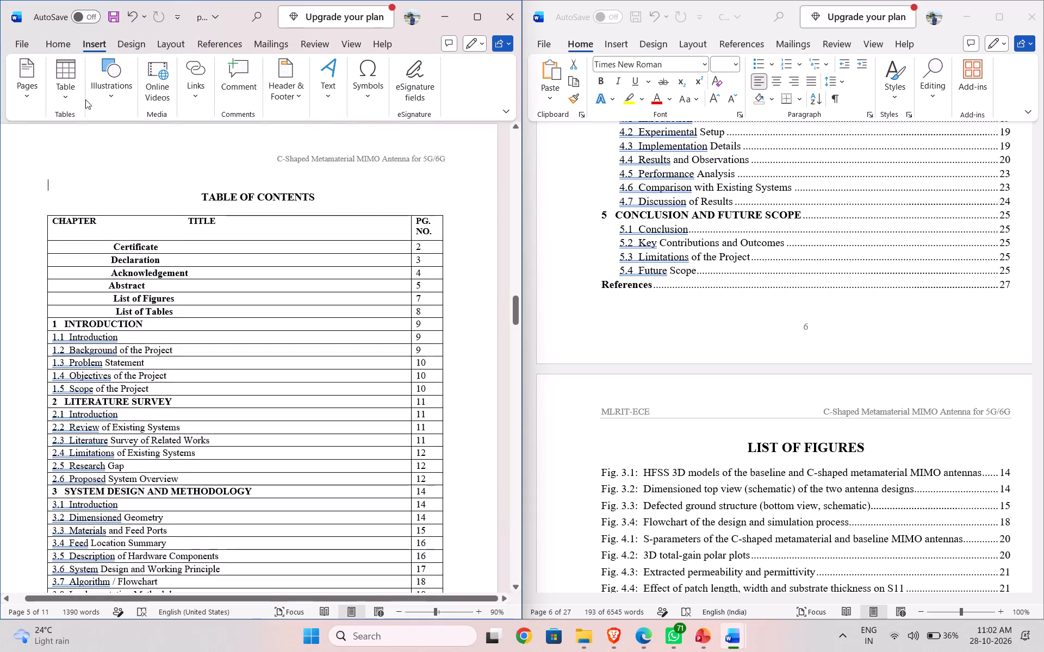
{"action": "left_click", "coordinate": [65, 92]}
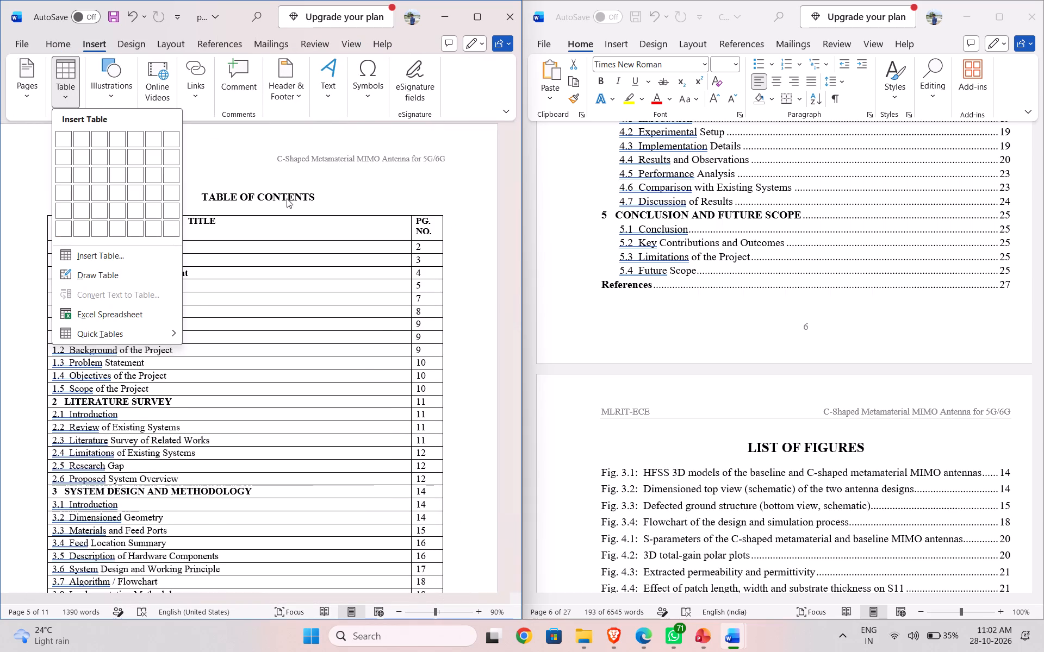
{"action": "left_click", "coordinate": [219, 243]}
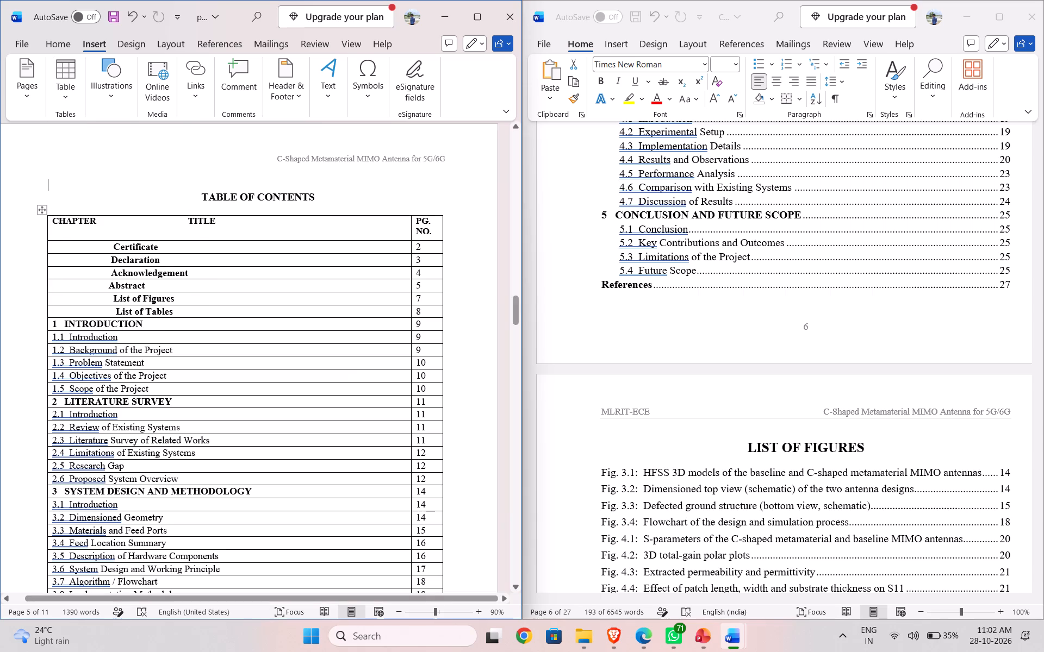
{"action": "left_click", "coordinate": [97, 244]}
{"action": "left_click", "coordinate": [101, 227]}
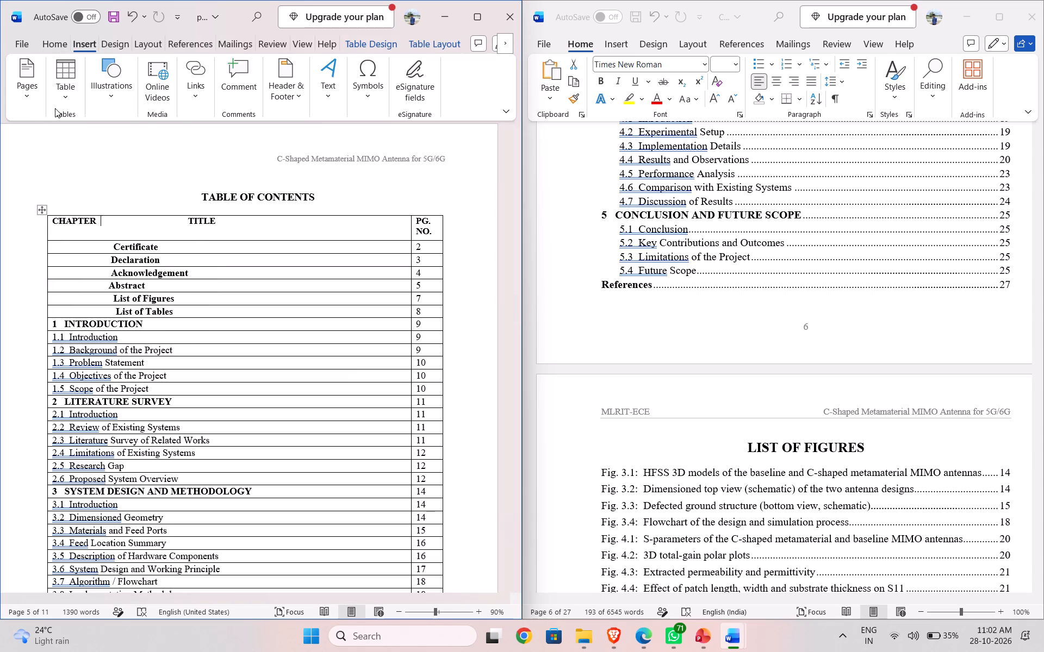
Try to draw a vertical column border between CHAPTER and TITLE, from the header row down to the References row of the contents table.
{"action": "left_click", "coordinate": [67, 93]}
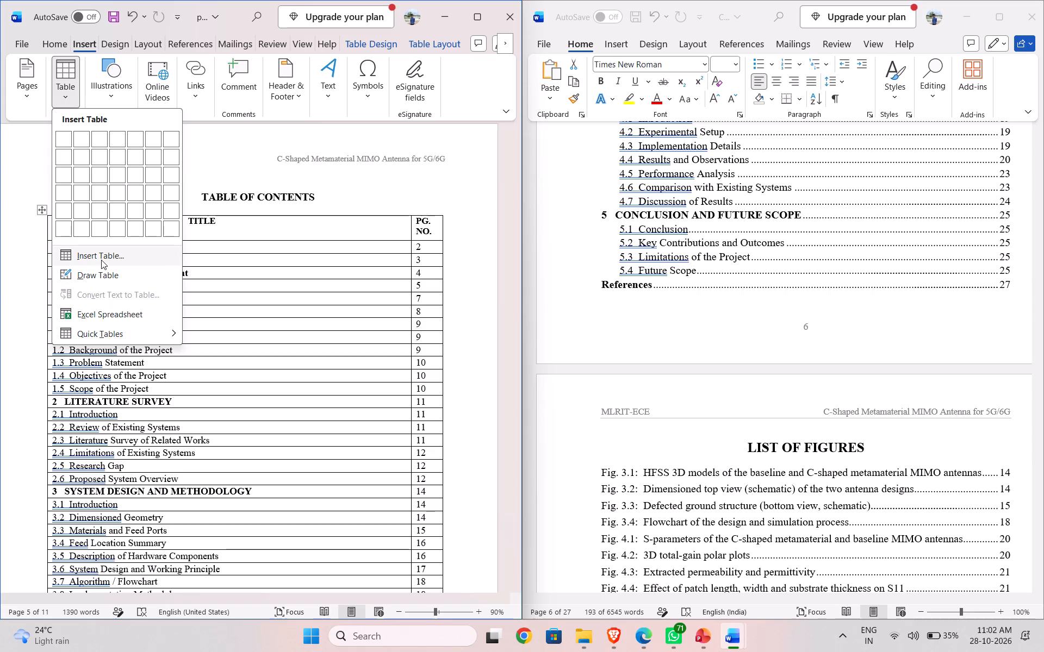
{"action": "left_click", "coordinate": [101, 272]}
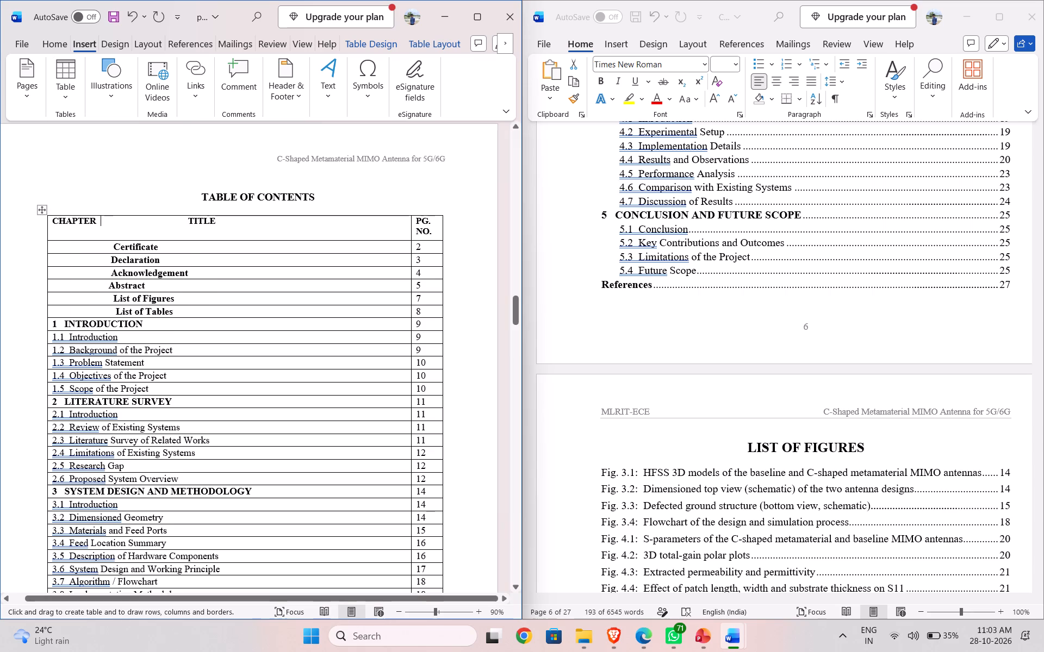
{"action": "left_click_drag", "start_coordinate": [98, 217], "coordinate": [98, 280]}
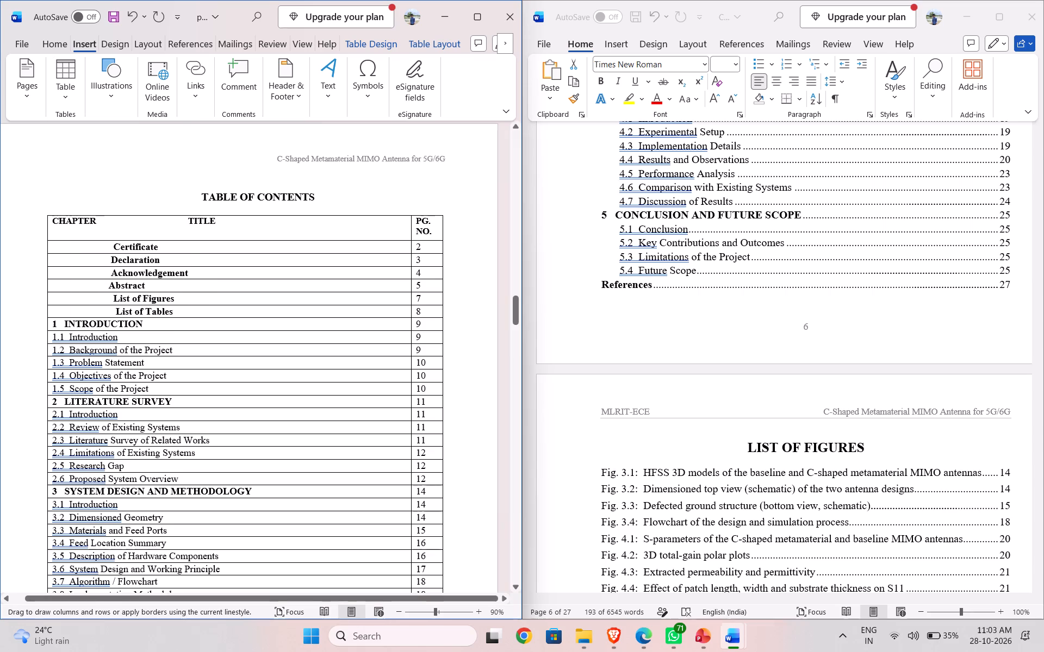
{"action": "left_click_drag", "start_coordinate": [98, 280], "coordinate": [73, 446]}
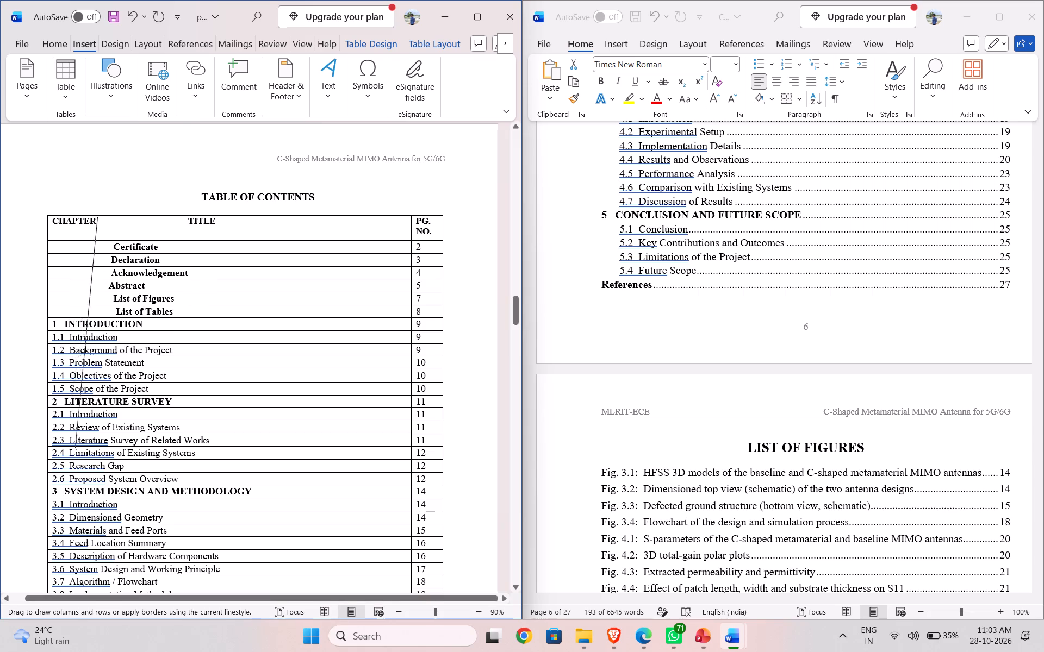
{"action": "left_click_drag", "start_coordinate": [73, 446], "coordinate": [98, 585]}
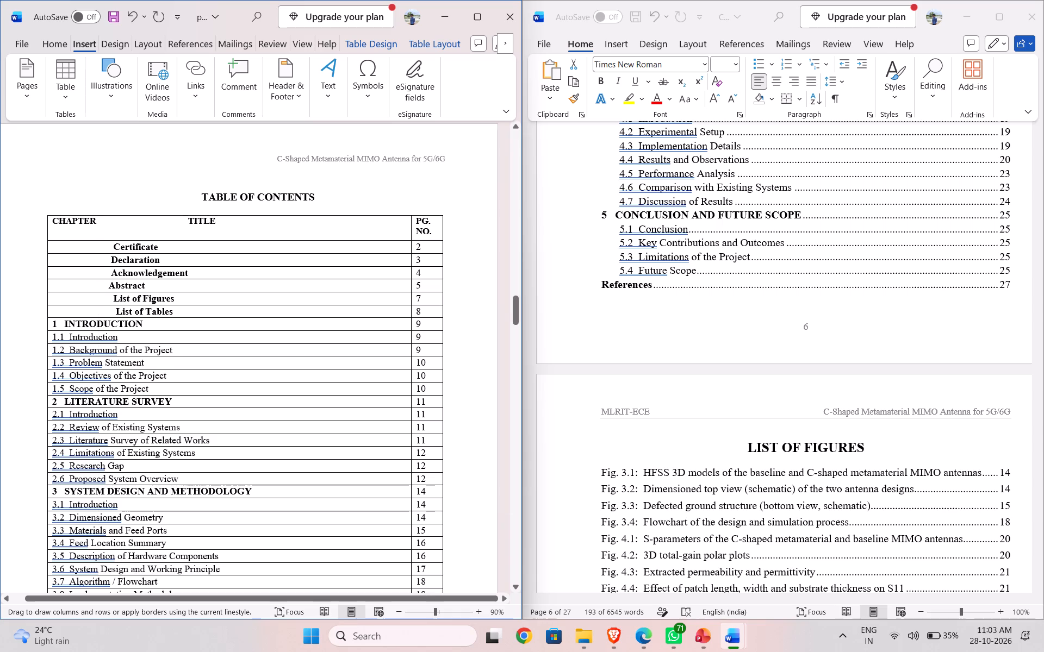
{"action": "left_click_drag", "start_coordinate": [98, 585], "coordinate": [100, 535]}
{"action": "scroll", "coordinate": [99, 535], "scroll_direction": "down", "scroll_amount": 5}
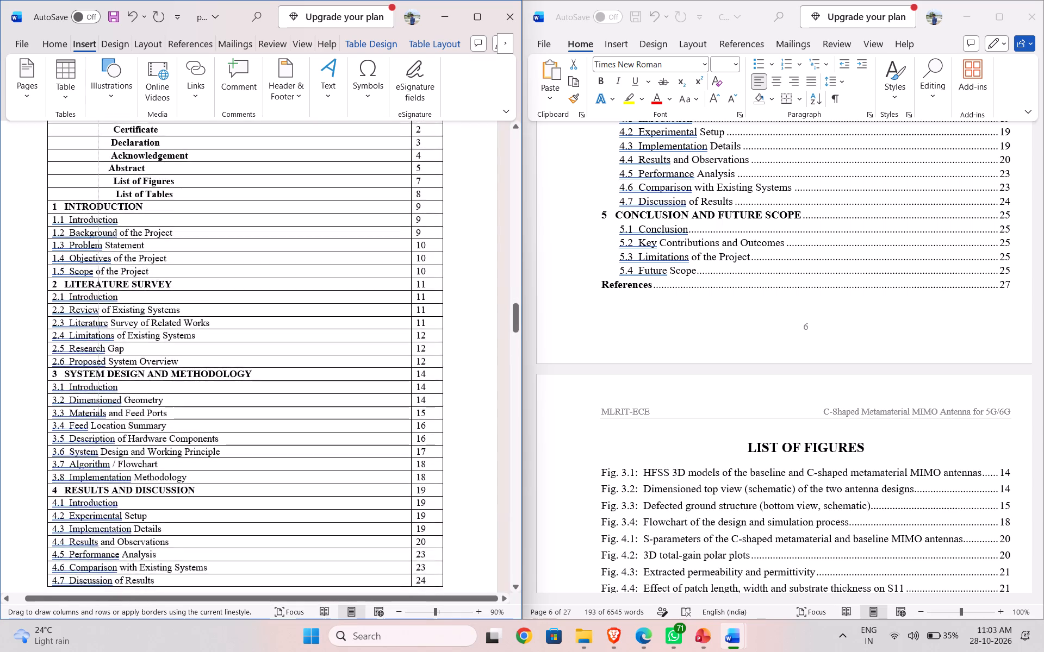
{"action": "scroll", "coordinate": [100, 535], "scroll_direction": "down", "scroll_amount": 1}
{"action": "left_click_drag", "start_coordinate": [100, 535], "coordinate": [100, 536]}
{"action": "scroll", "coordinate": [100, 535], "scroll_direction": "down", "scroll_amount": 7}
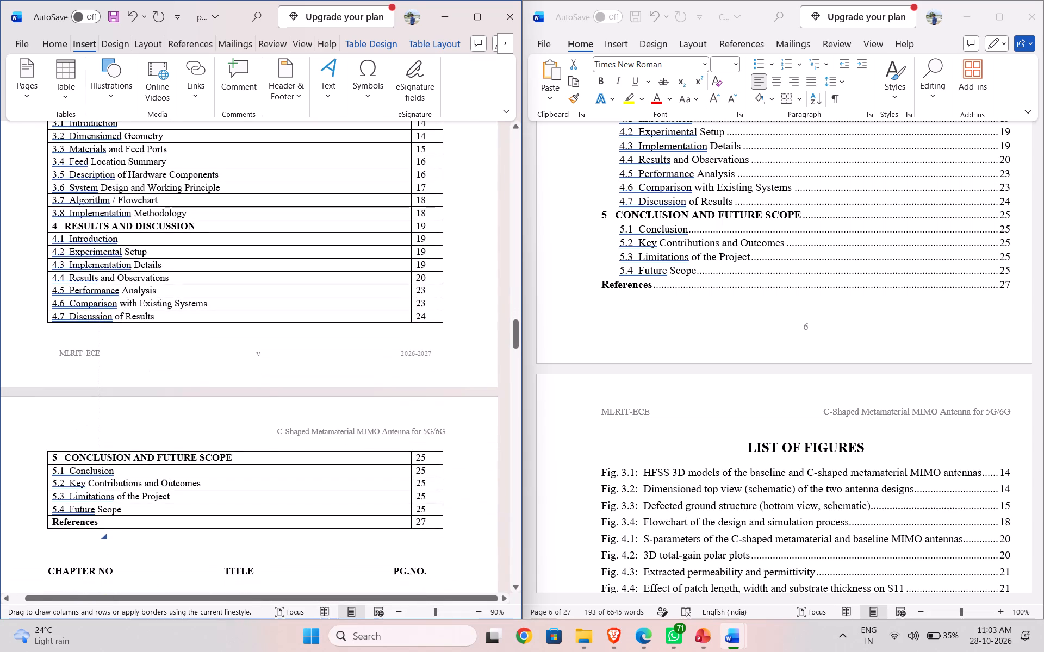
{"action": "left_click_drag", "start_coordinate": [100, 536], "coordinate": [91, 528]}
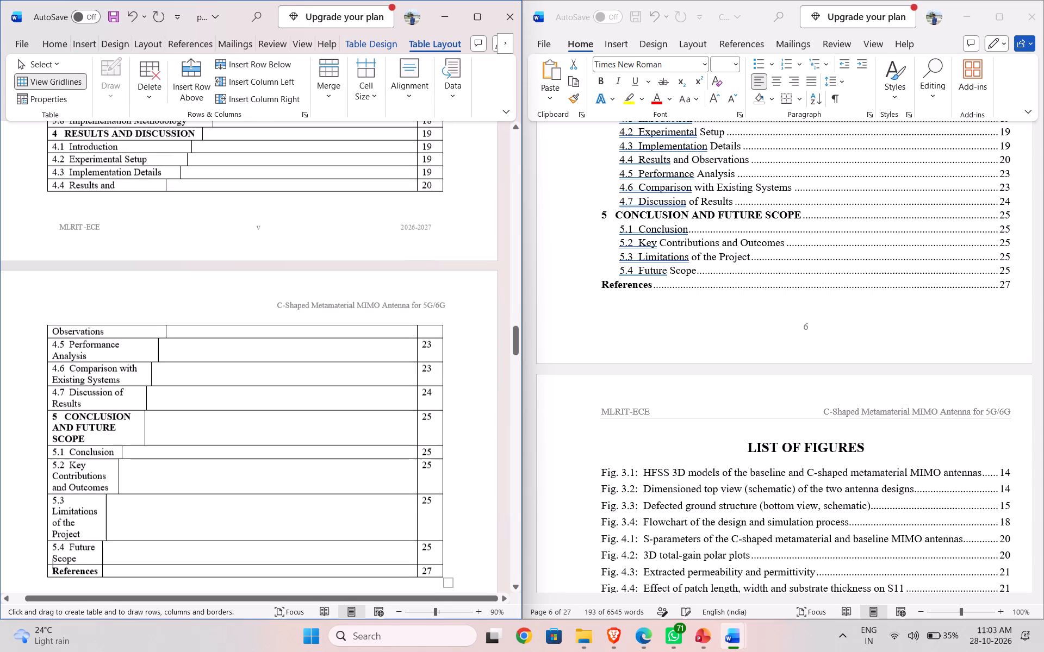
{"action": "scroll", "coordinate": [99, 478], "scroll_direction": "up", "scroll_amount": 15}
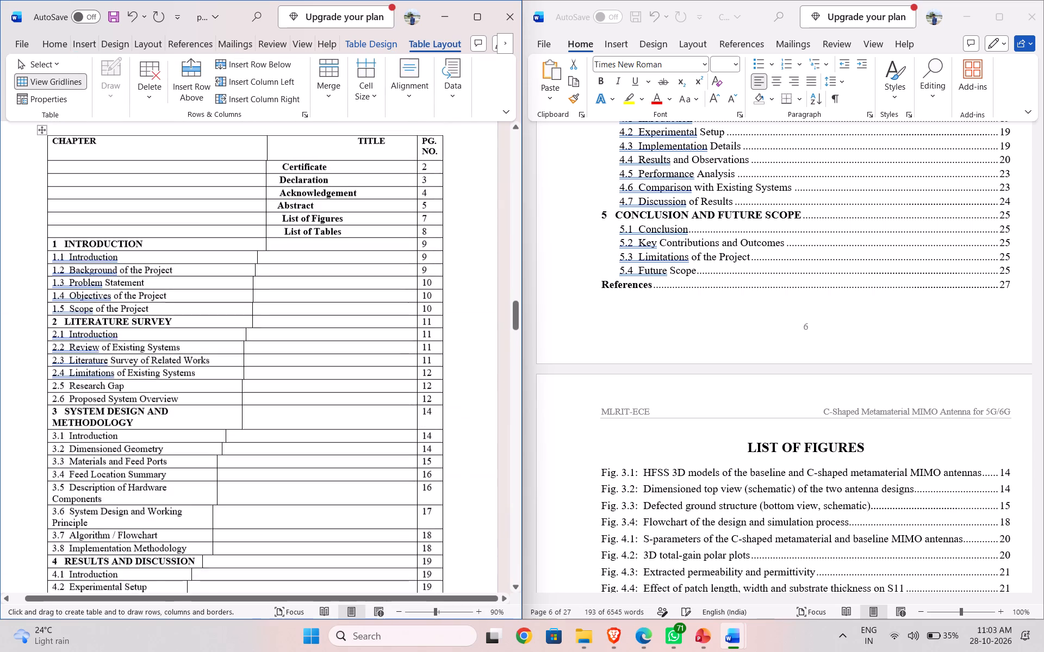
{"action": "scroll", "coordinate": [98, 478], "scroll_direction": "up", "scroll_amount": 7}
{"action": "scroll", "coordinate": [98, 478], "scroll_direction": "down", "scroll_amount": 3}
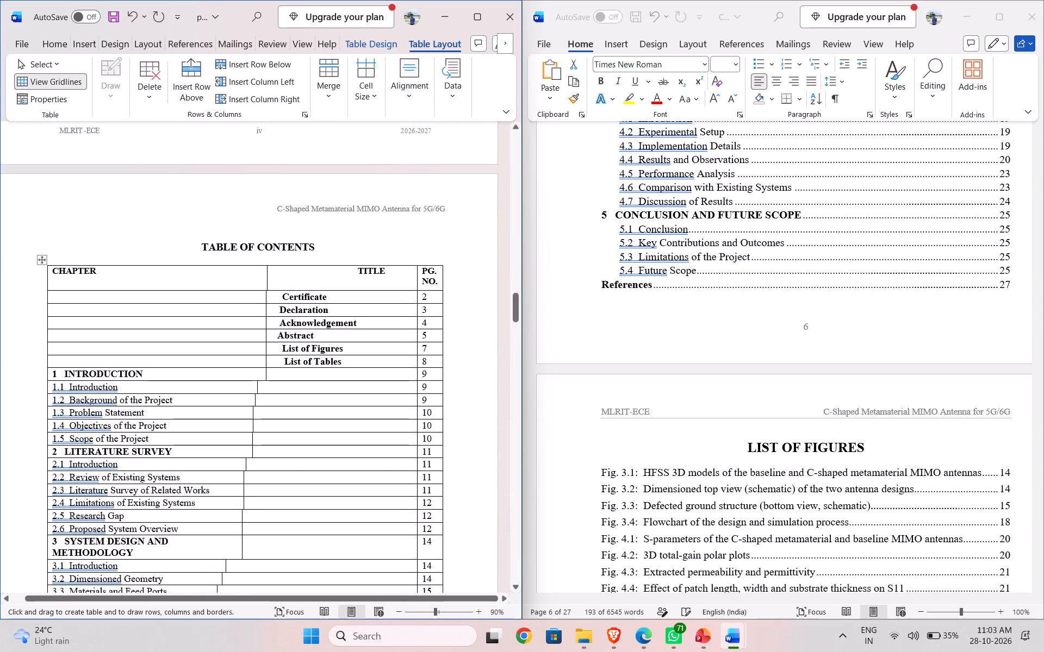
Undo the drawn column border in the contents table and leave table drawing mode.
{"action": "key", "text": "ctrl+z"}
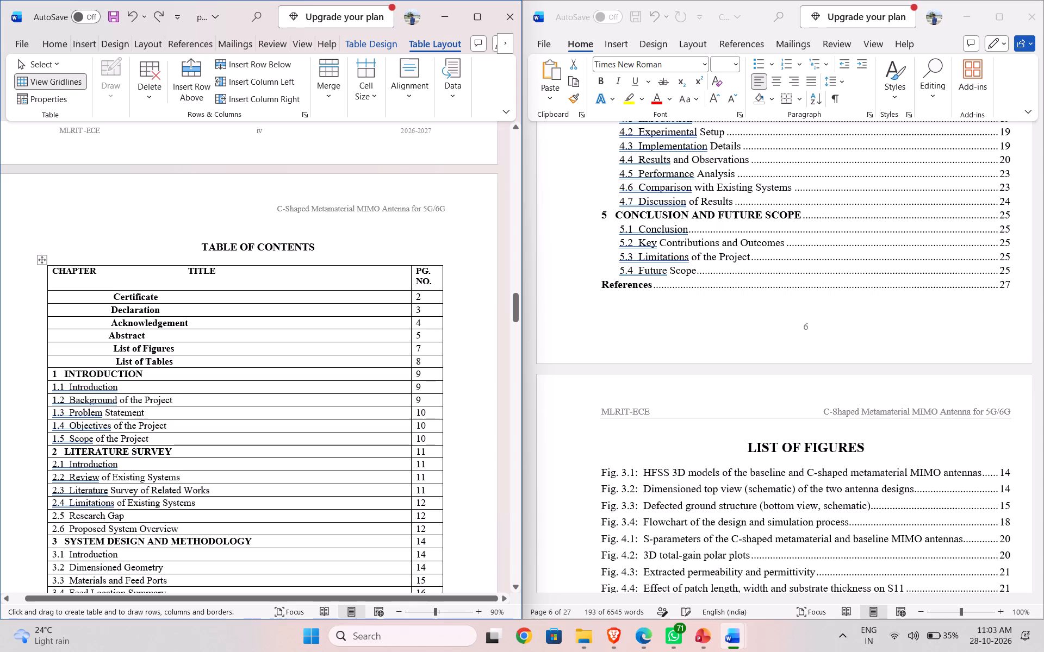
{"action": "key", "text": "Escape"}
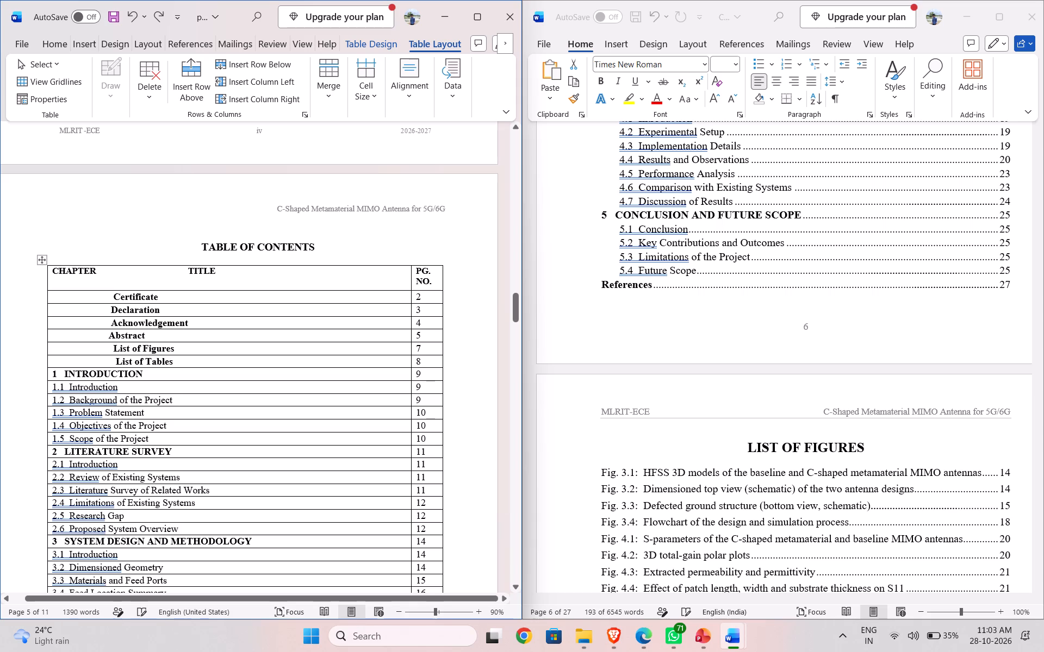
Space the chapter 1 title INTRODUCTION away from its number so it sits beneath the front-matter titles in the contents table.
{"action": "left_click", "coordinate": [63, 374]}
{"action": "key", "text": "space"}
{"action": "key", "text": "space"}
{"action": "key", "text": "space"}
{"action": "key", "text": "space"}
{"action": "key", "text": "space"}
{"action": "key", "text": "space"}
{"action": "key", "text": "space"}
{"action": "key", "text": "space"}
{"action": "key", "text": "space"}
{"action": "key", "text": "space"}
{"action": "key", "text": "space"}
{"action": "key", "text": "space"}
{"action": "key", "text": "space"}
{"action": "key", "text": "space"}
{"action": "key", "text": "space"}
{"action": "key", "text": "space"}
{"action": "key", "text": "space"}
{"action": "key", "text": "space"}
{"action": "key", "text": "space"}
{"action": "key", "text": "space"}
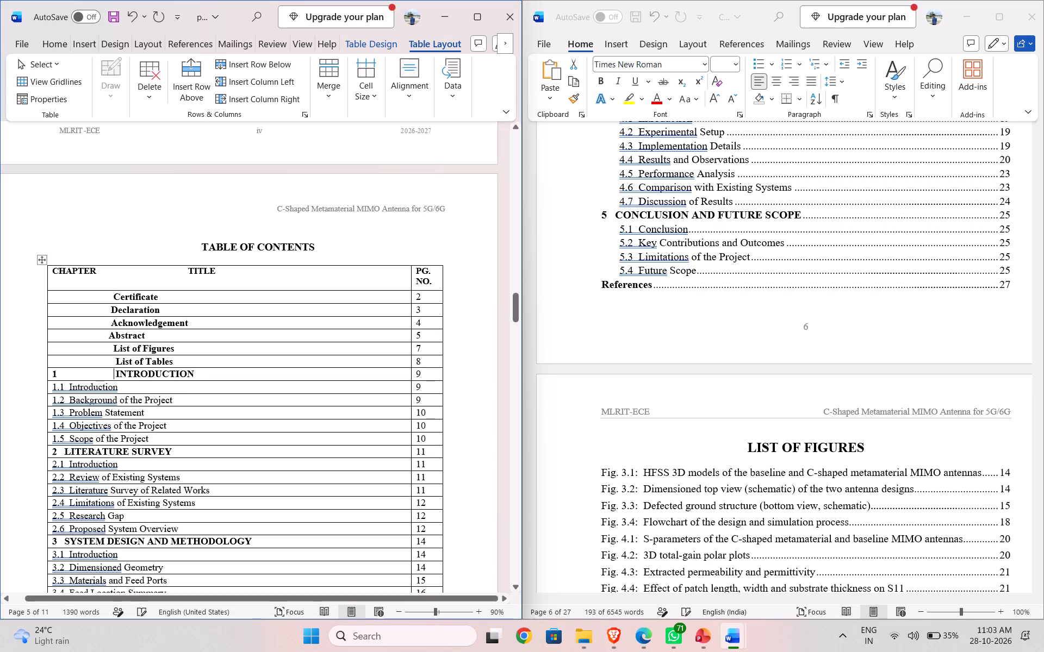
Space the Introduction title away from its number 1.1 to bring it near the chapter title's indent.
{"action": "left_click", "coordinate": [65, 388]}
{"action": "key", "text": "space"}
{"action": "key", "text": "space"}
{"action": "key", "text": "space"}
{"action": "key", "text": "space"}
{"action": "key", "text": "space"}
{"action": "key", "text": "space"}
{"action": "key", "text": "space"}
{"action": "key", "text": "space"}
{"action": "key", "text": "space"}
{"action": "key", "text": "space"}
{"action": "key", "text": "space"}
{"action": "key", "text": "space"}
{"action": "key", "text": "space"}
{"action": "key", "text": "space"}
{"action": "key", "text": "space"}
{"action": "key", "text": "space"}
{"action": "key", "text": "space"}
{"action": "key", "text": "space"}
{"action": "key", "text": "space"}
{"action": "key", "text": "space"}
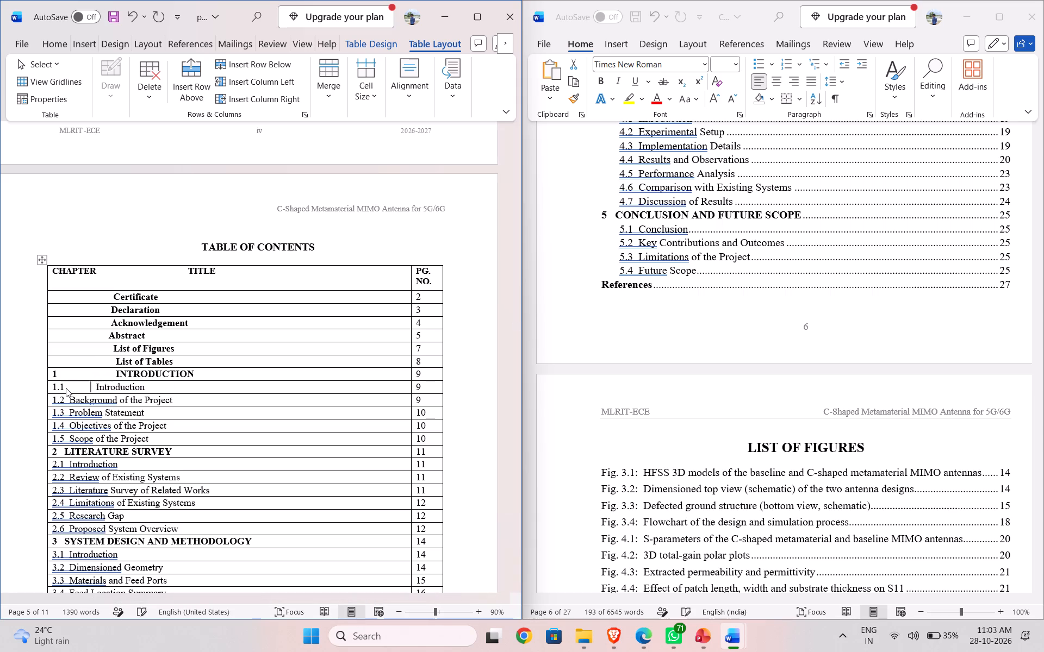
Space the Background of the Project title away from its number 1.2 to line up roughly with Introduction above.
{"action": "left_click", "coordinate": [67, 400]}
{"action": "key", "text": "space"}
{"action": "key", "text": "space"}
{"action": "key", "text": "space"}
{"action": "key", "text": "space"}
{"action": "key", "text": "space"}
{"action": "key", "text": "space"}
{"action": "key", "text": "space"}
{"action": "key", "text": "space"}
{"action": "key", "text": "space"}
{"action": "key", "text": "space"}
{"action": "key", "text": "space"}
{"action": "key", "text": "space"}
{"action": "key", "text": "space"}
{"action": "key", "text": "space"}
{"action": "key", "text": "space"}
{"action": "key", "text": "space"}
{"action": "key", "text": "space"}
{"action": "key", "text": "space"}
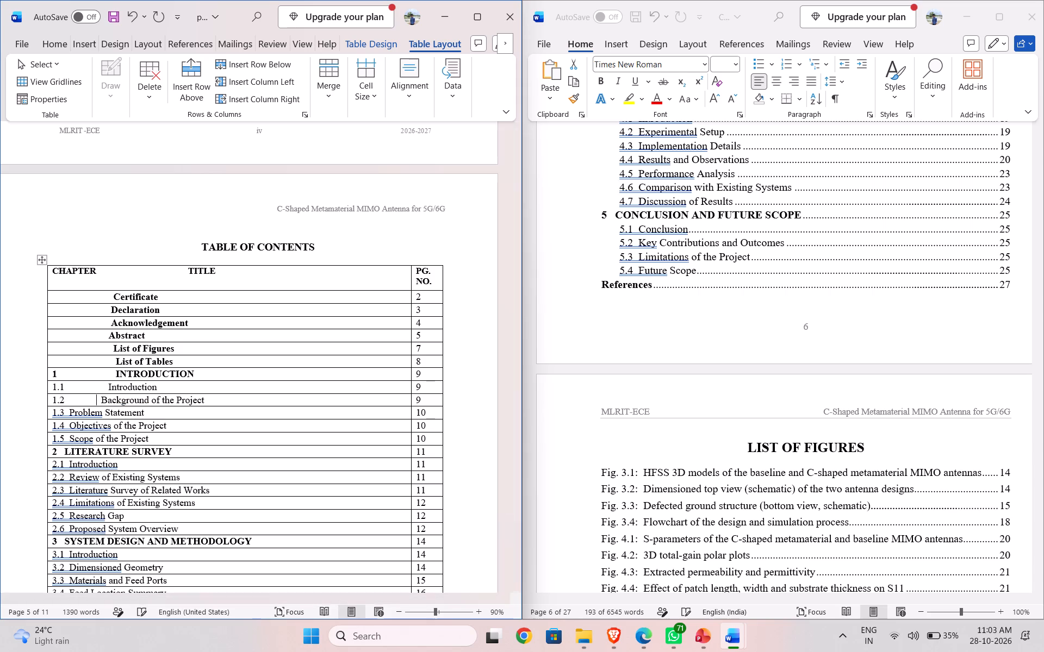
Space the Problem Statement title away from its number 1.3 to line up with the section titles above.
{"action": "left_click", "coordinate": [71, 415]}
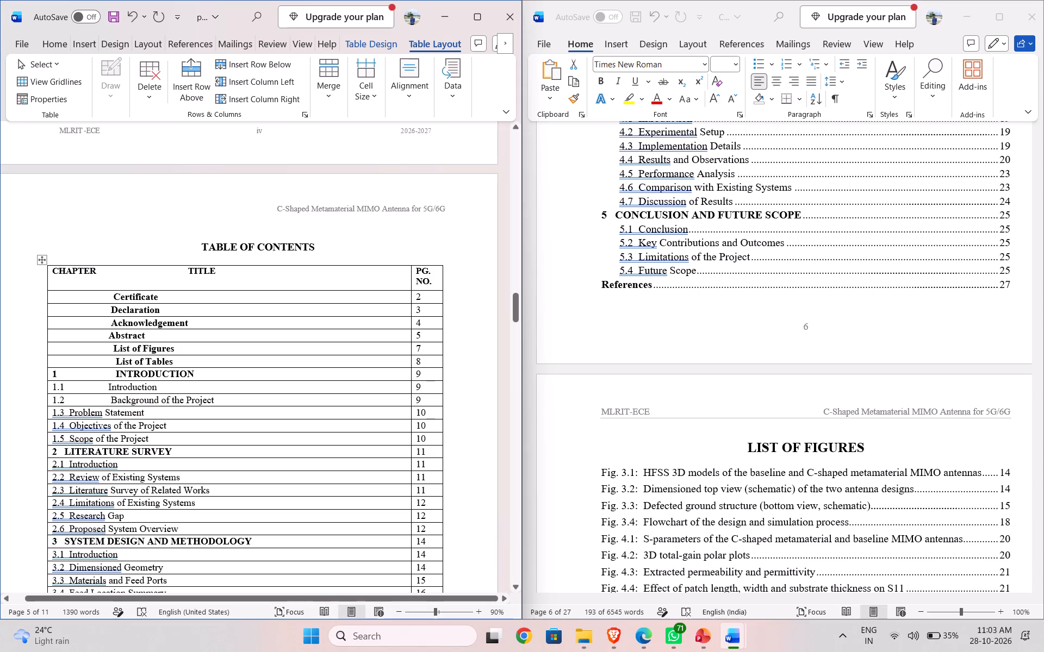
{"action": "key", "text": "space"}
{"action": "key", "text": "space"}
{"action": "key", "text": "space"}
{"action": "key", "text": "space"}
{"action": "key", "text": "space"}
{"action": "key", "text": "space"}
{"action": "key", "text": "space"}
{"action": "key", "text": "space"}
{"action": "key", "text": "space"}
{"action": "key", "text": "space"}
{"action": "key", "text": "space"}
{"action": "key", "text": "space"}
{"action": "key", "text": "space"}
{"action": "key", "text": "space"}
{"action": "key", "text": "space"}
{"action": "key", "text": "space"}
{"action": "key", "text": "space"}
{"action": "key", "text": "space"}
{"action": "key", "text": "space"}
{"action": "key", "text": "space"}
Space the Objectives of the Project title away from its number 1.4, roughly in line with the section titles above.
{"action": "scroll", "coordinate": [70, 418], "scroll_direction": "down", "scroll_amount": 5}
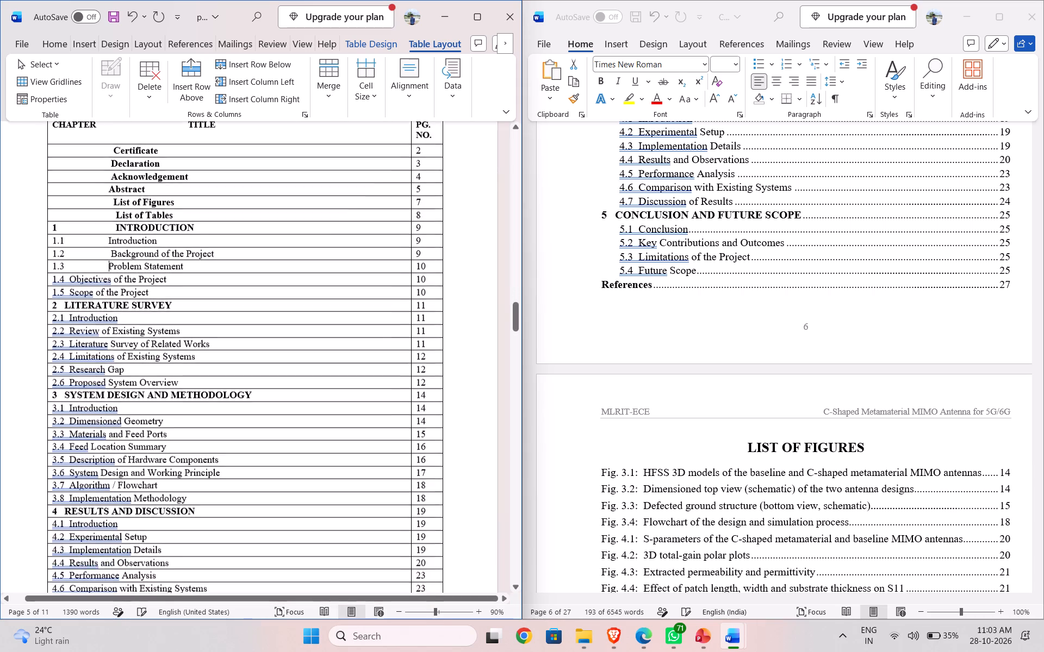
{"action": "scroll", "coordinate": [70, 418], "scroll_direction": "down", "scroll_amount": 1}
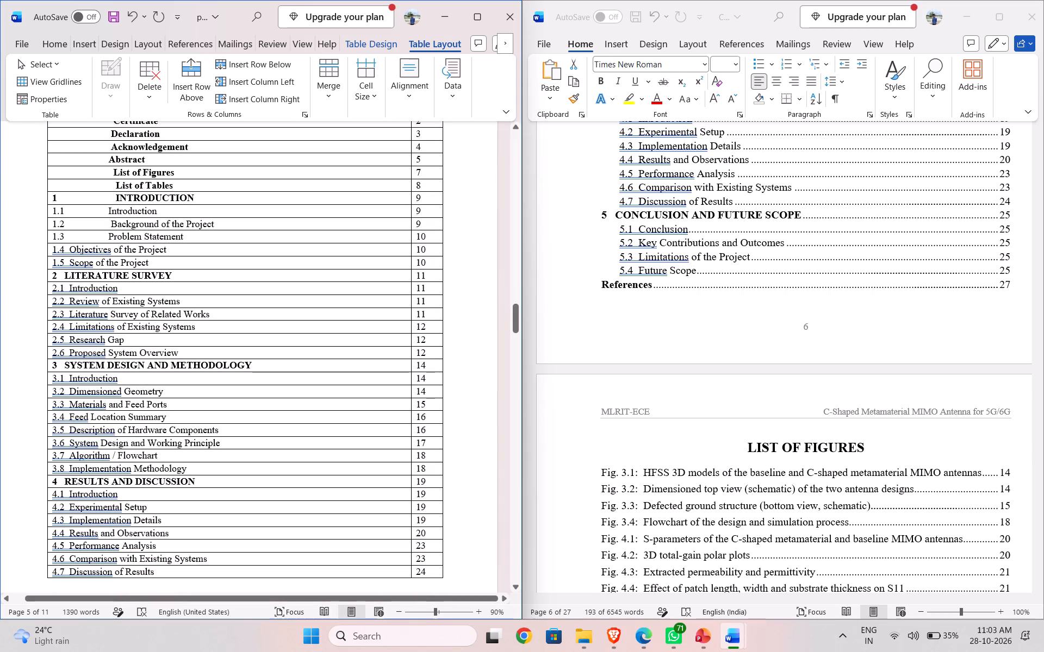
{"action": "left_click", "coordinate": [67, 247]}
{"action": "key", "text": "space"}
{"action": "key", "text": "space"}
{"action": "key", "text": "space"}
{"action": "key", "text": "space"}
{"action": "key", "text": "space"}
{"action": "key", "text": "space"}
{"action": "key", "text": "space"}
{"action": "key", "text": "space"}
{"action": "key", "text": "space"}
{"action": "key", "text": "space"}
{"action": "key", "text": "space"}
{"action": "key", "text": "space"}
{"action": "key", "text": "space"}
{"action": "key", "text": "space"}
{"action": "key", "text": "space"}
{"action": "key", "text": "space"}
{"action": "key", "text": "space"}
{"action": "key", "text": "space"}
{"action": "key", "text": "space"}
{"action": "key", "text": "space"}
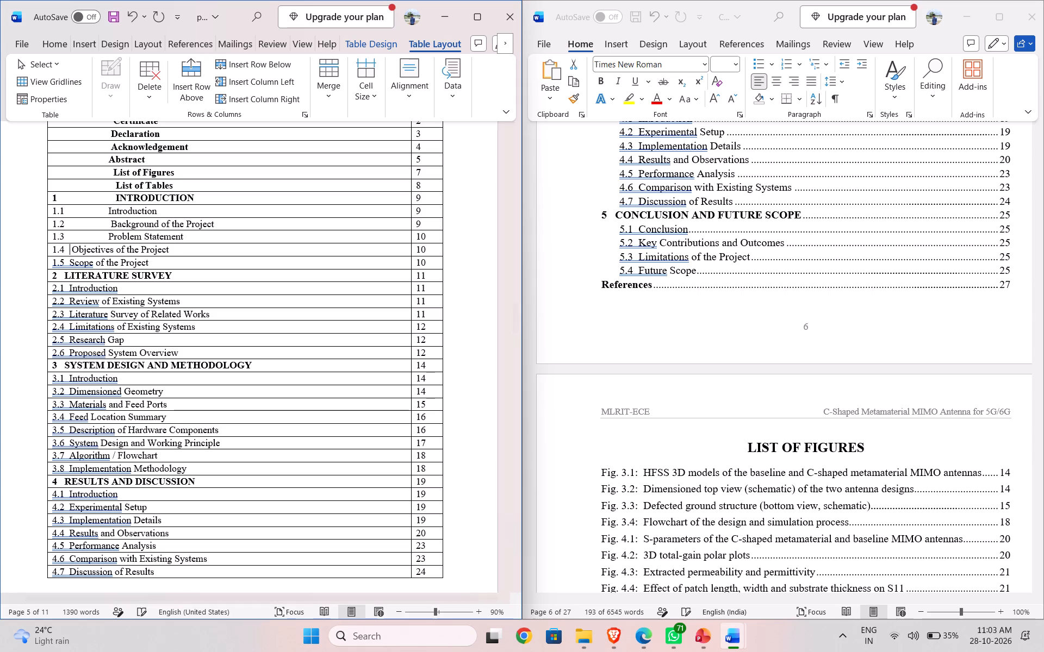
Space the Scope of the Project title away from its number 1.5, roughly in line with the section titles above.
{"action": "left_click", "coordinate": [66, 262]}
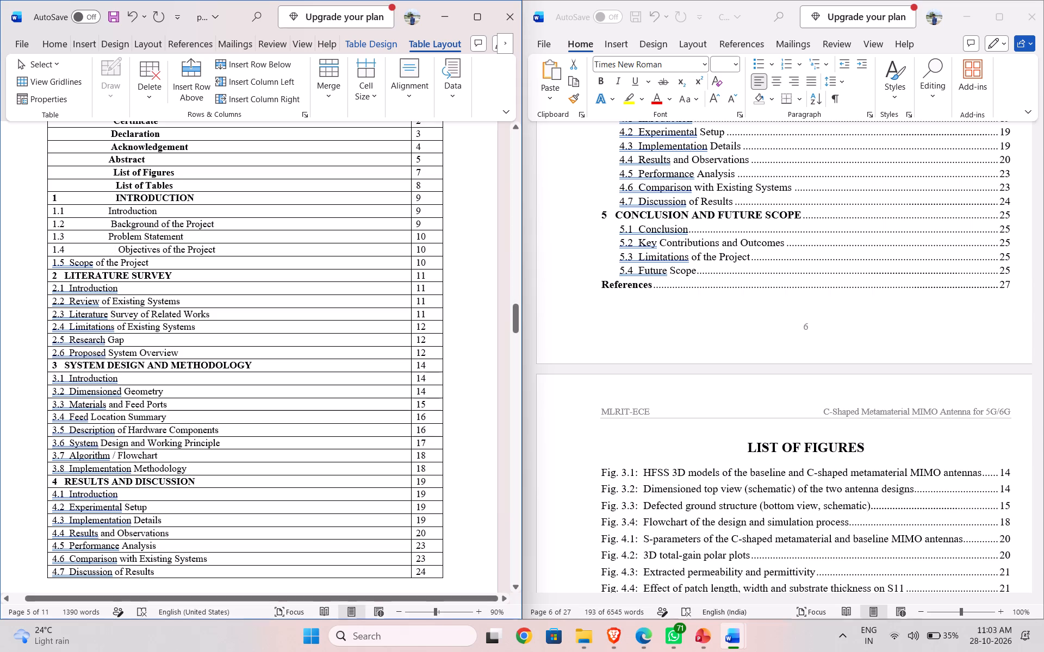
{"action": "key", "text": "space"}
{"action": "key", "text": "space"}
{"action": "key", "text": "space"}
{"action": "key", "text": "space"}
{"action": "key", "text": "space"}
{"action": "key", "text": "space"}
{"action": "key", "text": "space"}
{"action": "key", "text": "space"}
{"action": "key", "text": "space"}
{"action": "key", "text": "space"}
{"action": "key", "text": "space"}
{"action": "key", "text": "space"}
{"action": "key", "text": "space"}
{"action": "key", "text": "space"}
{"action": "key", "text": "space"}
{"action": "key", "text": "space"}
{"action": "key", "text": "space"}
{"action": "key", "text": "space"}
{"action": "key", "text": "space"}
{"action": "key", "text": "space"}
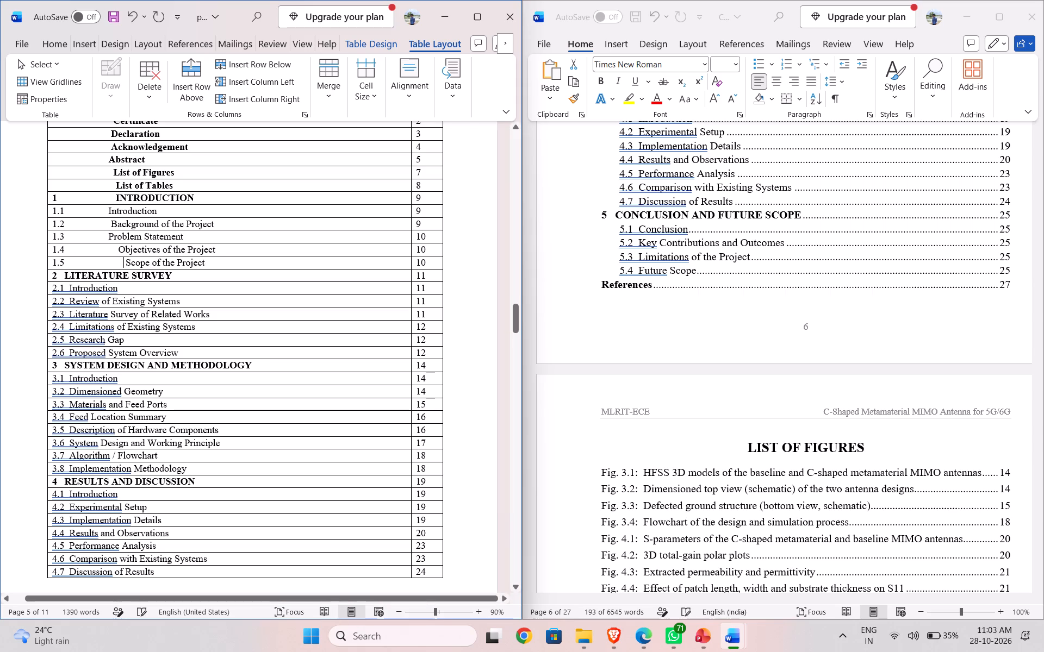
Space the LITERATURE SURVEY chapter title away from its number 2 to bring it near the INTRODUCTION title's indent.
{"action": "left_click", "coordinate": [65, 275]}
{"action": "key", "text": "space"}
{"action": "key", "text": "space"}
{"action": "key", "text": "space"}
{"action": "key", "text": "space"}
{"action": "key", "text": "space"}
{"action": "key", "text": "space"}
{"action": "key", "text": "space"}
{"action": "key", "text": "space"}
{"action": "key", "text": "space"}
{"action": "key", "text": "space"}
{"action": "key", "text": "space"}
{"action": "key", "text": "space"}
{"action": "key", "text": "space"}
{"action": "key", "text": "space"}
{"action": "key", "text": "space"}
{"action": "key", "text": "space"}
{"action": "key", "text": "space"}
{"action": "key", "text": "space"}
{"action": "key", "text": "space"}
{"action": "key", "text": "space"}
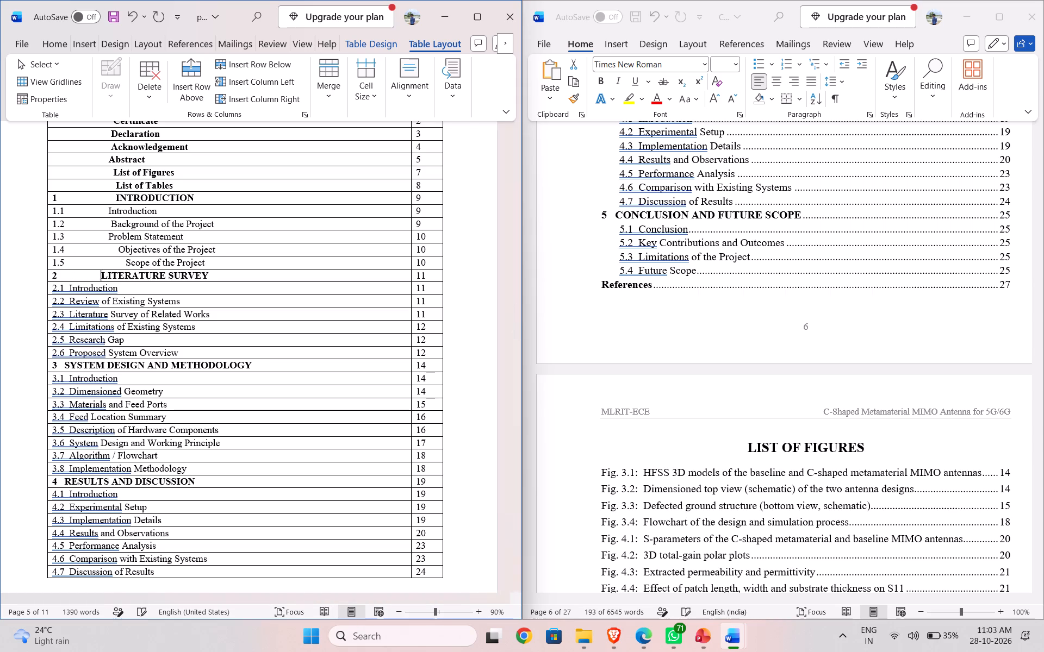
Space the Introduction title away from its number 2.1 to indent it slightly beyond the LITERATURE SURVEY title.
{"action": "left_click", "coordinate": [65, 290]}
{"action": "key", "text": "space"}
{"action": "key", "text": "space"}
{"action": "key", "text": "space"}
{"action": "key", "text": "space"}
{"action": "key", "text": "space"}
{"action": "key", "text": "space"}
{"action": "key", "text": "space"}
{"action": "key", "text": "space"}
{"action": "key", "text": "space"}
{"action": "key", "text": "space"}
{"action": "key", "text": "space"}
{"action": "key", "text": "space"}
{"action": "key", "text": "space"}
{"action": "key", "text": "space"}
{"action": "key", "text": "space"}
{"action": "key", "text": "space"}
{"action": "key", "text": "space"}
{"action": "key", "text": "space"}
{"action": "key", "text": "space"}
{"action": "key", "text": "space"}
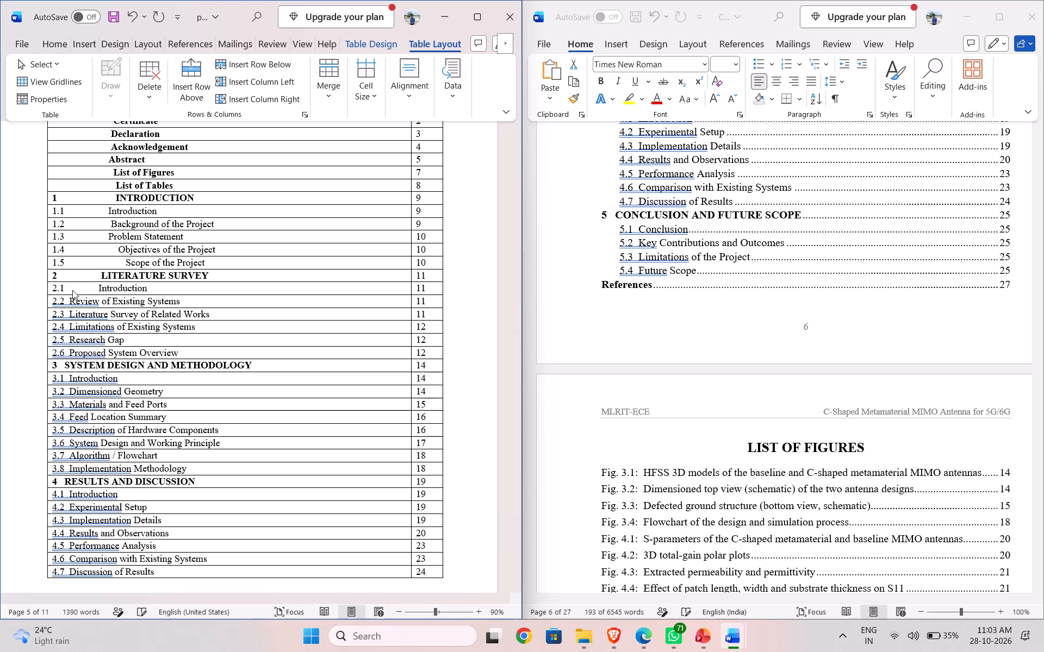
Space the Review of Existing Systems title away from its number 2.2, roughly in line with Introduction above.
{"action": "left_click", "coordinate": [69, 303]}
{"action": "key", "text": "space"}
{"action": "key", "text": "space"}
{"action": "key", "text": "space"}
{"action": "key", "text": "space"}
{"action": "key", "text": "space"}
{"action": "key", "text": "space"}
{"action": "key", "text": "space"}
{"action": "key", "text": "space"}
{"action": "key", "text": "space"}
{"action": "key", "text": "space"}
{"action": "key", "text": "space"}
{"action": "key", "text": "space"}
{"action": "key", "text": "space"}
{"action": "key", "text": "space"}
{"action": "key", "text": "space"}
{"action": "key", "text": "space"}
{"action": "key", "text": "space"}
{"action": "key", "text": "space"}
{"action": "key", "text": "space"}
{"action": "key", "text": "space"}
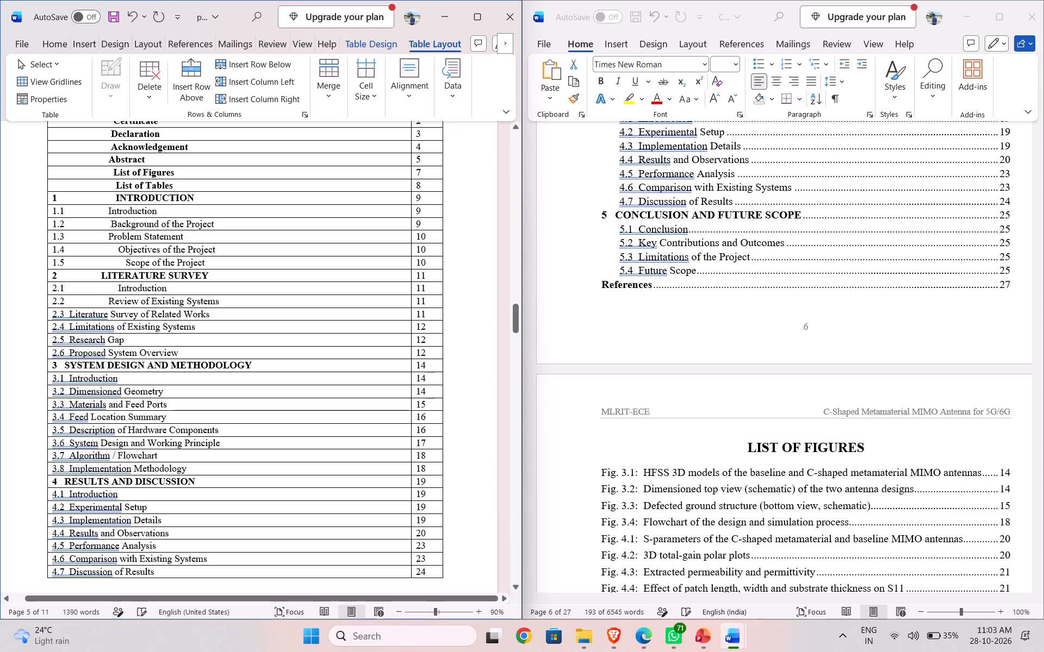
Space the Literature Survey of Related Works title away from its number 2.3 to line up with the 2.1 Introduction title.
{"action": "left_click", "coordinate": [69, 315]}
{"action": "key", "text": "space"}
{"action": "key", "text": "space"}
{"action": "key", "text": "space"}
{"action": "key", "text": "space"}
{"action": "key", "text": "space"}
{"action": "key", "text": "space"}
{"action": "key", "text": "space"}
{"action": "key", "text": "space"}
{"action": "key", "text": "space"}
{"action": "key", "text": "space"}
{"action": "key", "text": "space"}
{"action": "key", "text": "space"}
{"action": "key", "text": "space"}
{"action": "key", "text": "space"}
{"action": "key", "text": "space"}
{"action": "key", "text": "space"}
{"action": "key", "text": "space"}
{"action": "key", "text": "space"}
{"action": "key", "text": "space"}
{"action": "key", "text": "space"}
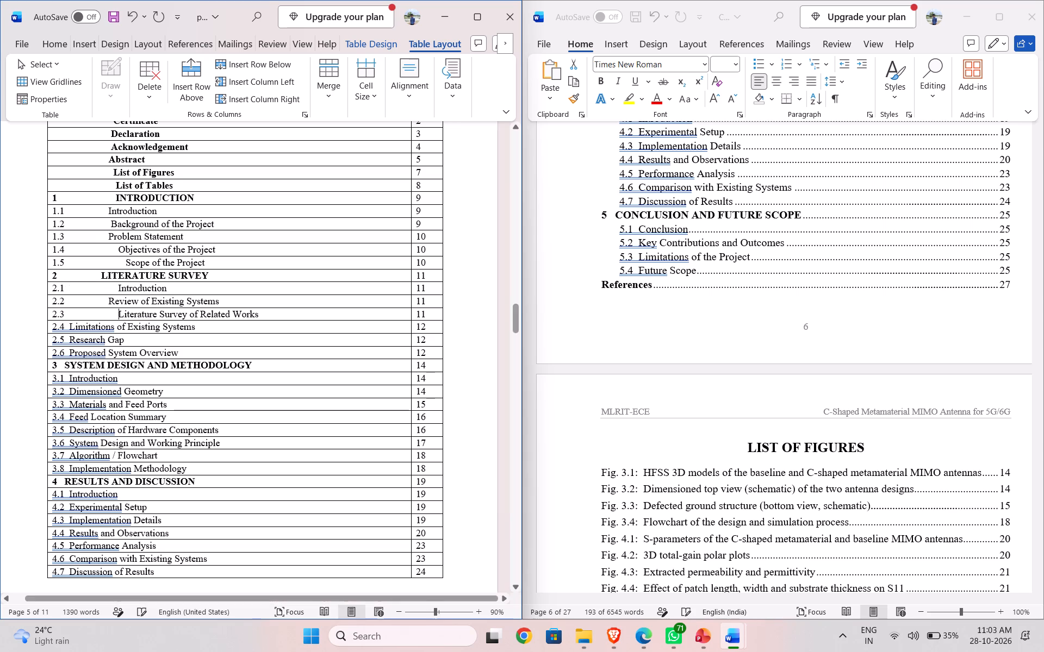
Space the Limitations of Existing Systems title away from its number 2.4, roughly in line with the 2.3 title above.
{"action": "left_click", "coordinate": [68, 325]}
{"action": "key", "text": "space"}
{"action": "key", "text": "space"}
{"action": "key", "text": "space"}
{"action": "key", "text": "space"}
{"action": "key", "text": "space"}
{"action": "key", "text": "space"}
{"action": "key", "text": "space"}
{"action": "key", "text": "space"}
{"action": "key", "text": "space"}
{"action": "key", "text": "space"}
{"action": "key", "text": "space"}
{"action": "key", "text": "space"}
{"action": "key", "text": "space"}
{"action": "key", "text": "space"}
{"action": "key", "text": "space"}
{"action": "key", "text": "space"}
{"action": "key", "text": "space"}
{"action": "key", "text": "space"}
{"action": "key", "text": "space"}
{"action": "key", "text": "space"}
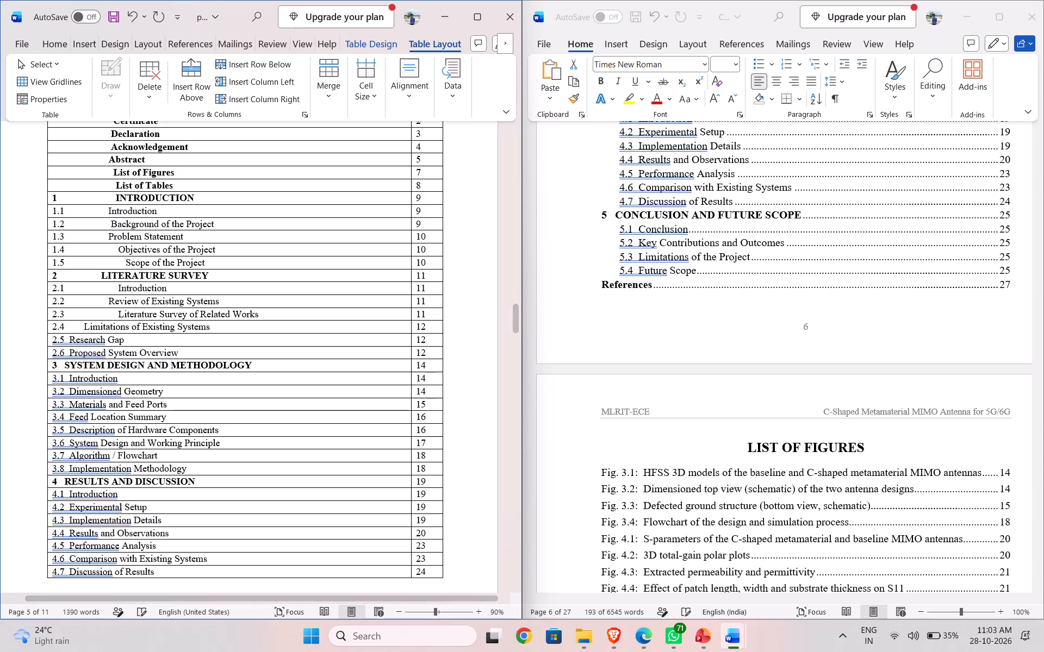
Space the Research Gap title away from its number 2.5 towards the indent of the section titles above.
{"action": "scroll", "coordinate": [82, 320], "scroll_direction": "down", "scroll_amount": 5}
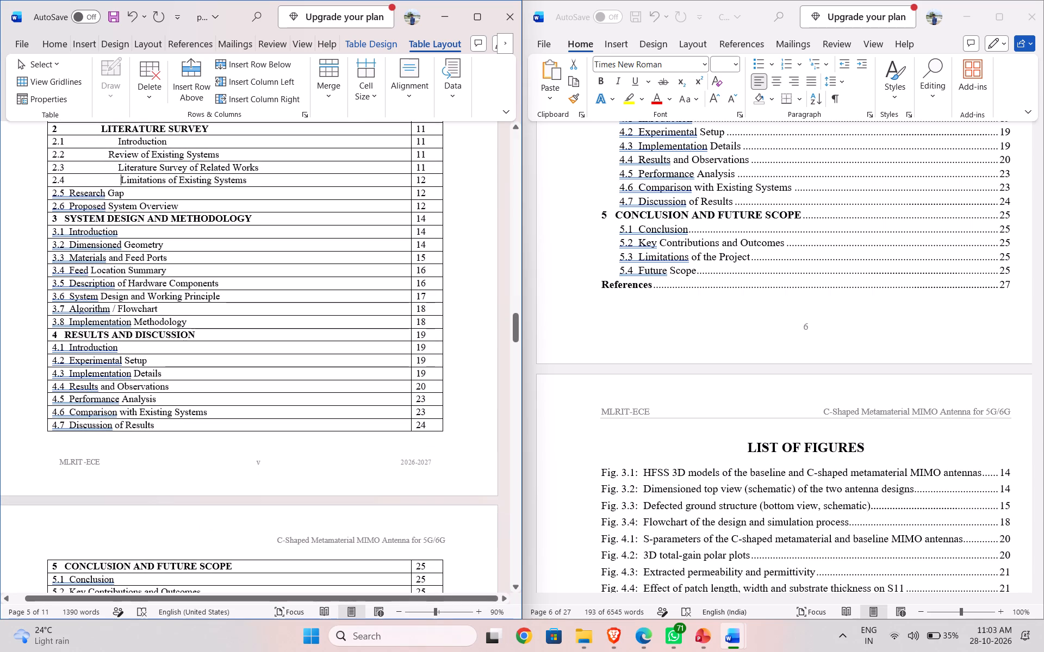
{"action": "left_click", "coordinate": [72, 194]}
{"action": "key", "text": "space"}
{"action": "key", "text": "space"}
{"action": "key", "text": "space"}
{"action": "key", "text": "space"}
{"action": "key", "text": "space"}
{"action": "key", "text": "space"}
{"action": "key", "text": "space"}
{"action": "key", "text": "space"}
{"action": "key", "text": "space"}
{"action": "key", "text": "space"}
{"action": "key", "text": "space"}
{"action": "key", "text": "space"}
{"action": "key", "text": "space"}
{"action": "key", "text": "space"}
{"action": "key", "text": "space"}
{"action": "key", "text": "space"}
{"action": "key", "text": "space"}
{"action": "key", "text": "space"}
{"action": "key", "text": "space"}
{"action": "key", "text": "space"}
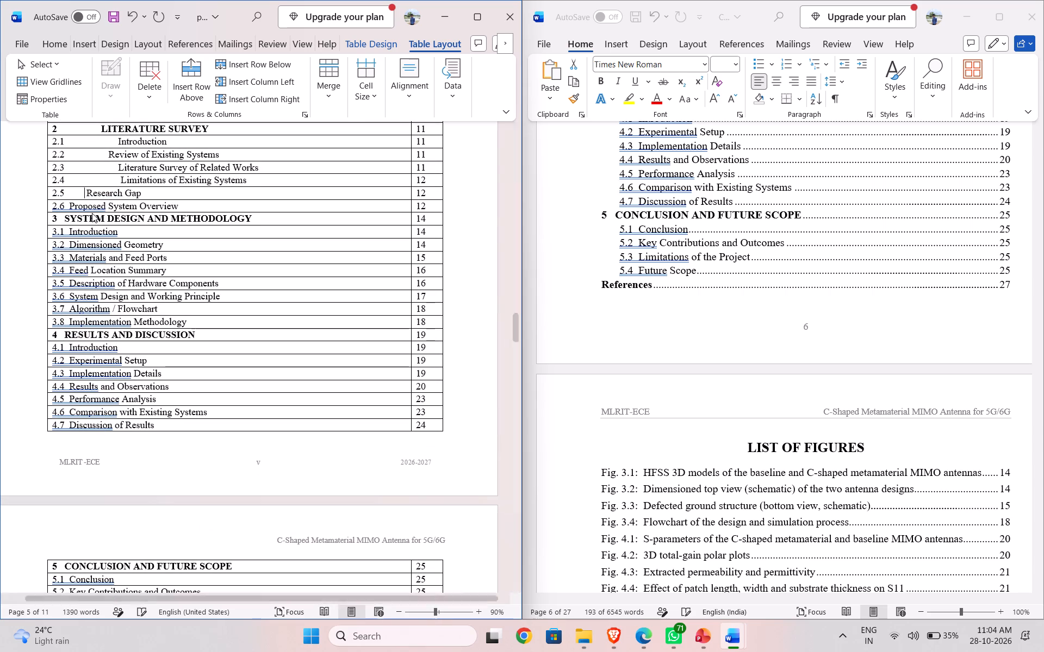
Space the Proposed System Overview title away from its number 2.6, roughly in line with the Research Gap title above.
{"action": "left_click", "coordinate": [70, 205]}
{"action": "key", "text": "space"}
{"action": "key", "text": "space"}
{"action": "key", "text": "space"}
{"action": "key", "text": "space"}
{"action": "key", "text": "space"}
{"action": "key", "text": "space"}
{"action": "key", "text": "space"}
{"action": "key", "text": "space"}
{"action": "key", "text": "space"}
{"action": "key", "text": "space"}
{"action": "key", "text": "space"}
{"action": "key", "text": "space"}
{"action": "key", "text": "space"}
{"action": "key", "text": "space"}
{"action": "key", "text": "space"}
{"action": "key", "text": "space"}
{"action": "key", "text": "space"}
{"action": "key", "text": "space"}
{"action": "key", "text": "space"}
{"action": "key", "text": "space"}
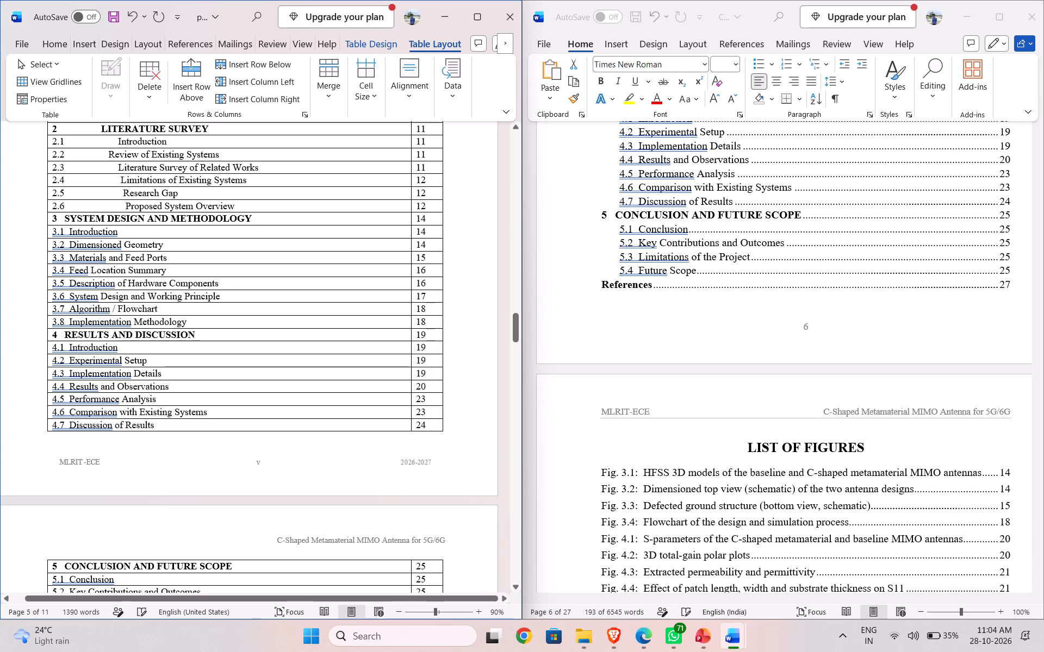
Space the SYSTEM DESIGN AND METHODOLOGY chapter title away from its number 3, roughly in line with the section titles above.
{"action": "left_click", "coordinate": [66, 221]}
{"action": "key", "text": "space"}
{"action": "key", "text": "space"}
{"action": "key", "text": "space"}
{"action": "key", "text": "space"}
{"action": "key", "text": "space"}
{"action": "key", "text": "space"}
{"action": "key", "text": "space"}
{"action": "key", "text": "space"}
{"action": "key", "text": "space"}
{"action": "key", "text": "space"}
{"action": "key", "text": "space"}
{"action": "key", "text": "space"}
{"action": "key", "text": "space"}
{"action": "key", "text": "space"}
{"action": "key", "text": "space"}
{"action": "key", "text": "space"}
{"action": "key", "text": "space"}
{"action": "key", "text": "space"}
{"action": "key", "text": "space"}
{"action": "key", "text": "space"}
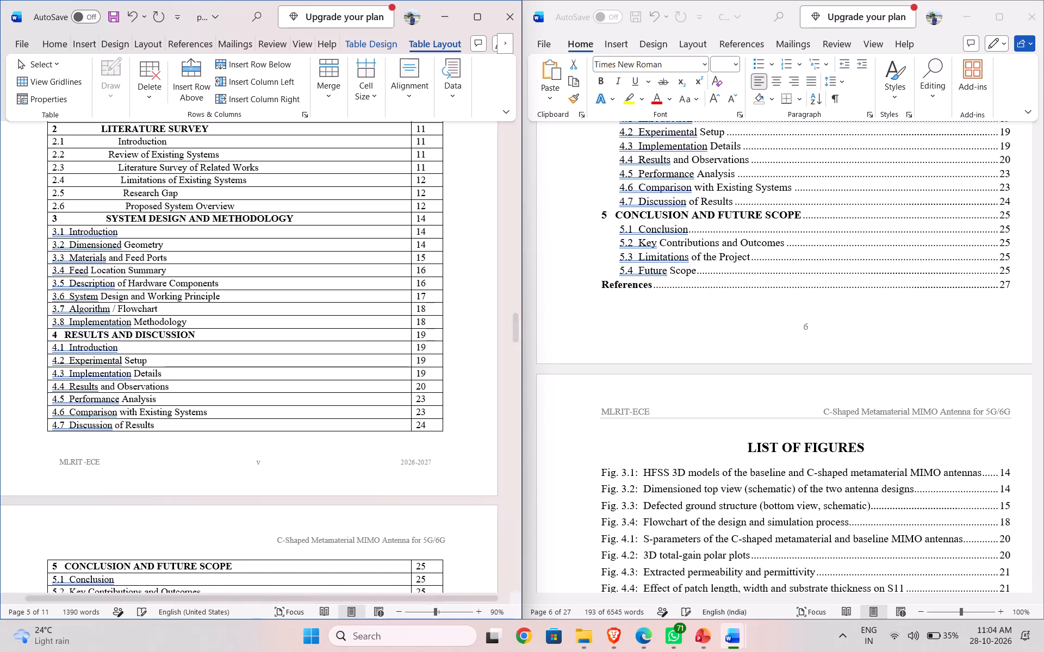
Space the Introduction title away from its number 3.1, roughly in line with the chapter 3 title above.
{"action": "left_click", "coordinate": [66, 233]}
{"action": "key", "text": "space"}
{"action": "key", "text": "space"}
{"action": "key", "text": "space"}
{"action": "key", "text": "space"}
{"action": "key", "text": "space"}
{"action": "key", "text": "space"}
{"action": "key", "text": "space"}
{"action": "key", "text": "space"}
{"action": "key", "text": "space"}
{"action": "key", "text": "space"}
{"action": "key", "text": "space"}
{"action": "key", "text": "space"}
{"action": "key", "text": "space"}
{"action": "key", "text": "space"}
{"action": "key", "text": "space"}
{"action": "key", "text": "space"}
{"action": "key", "text": "space"}
{"action": "key", "text": "space"}
{"action": "key", "text": "space"}
{"action": "key", "text": "space"}
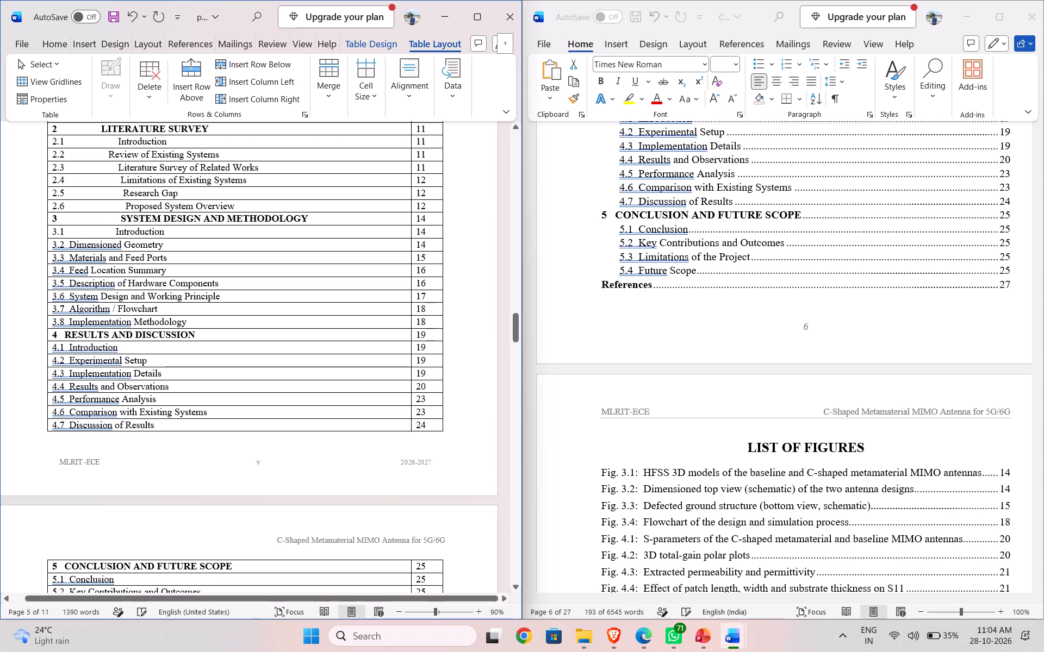
Space the Dimensioned Geometry title away from its number 3.2, roughly in line with the 3.1 Introduction title.
{"action": "left_click", "coordinate": [70, 244]}
{"action": "key", "text": "space"}
{"action": "key", "text": "space"}
{"action": "key", "text": "space"}
{"action": "key", "text": "space"}
{"action": "key", "text": "space"}
{"action": "key", "text": "space"}
{"action": "key", "text": "space"}
{"action": "key", "text": "space"}
{"action": "key", "text": "space"}
{"action": "key", "text": "space"}
{"action": "key", "text": "space"}
{"action": "key", "text": "space"}
{"action": "key", "text": "space"}
{"action": "key", "text": "space"}
{"action": "key", "text": "space"}
{"action": "key", "text": "space"}
{"action": "key", "text": "space"}
{"action": "key", "text": "space"}
{"action": "key", "text": "space"}
{"action": "key", "text": "space"}
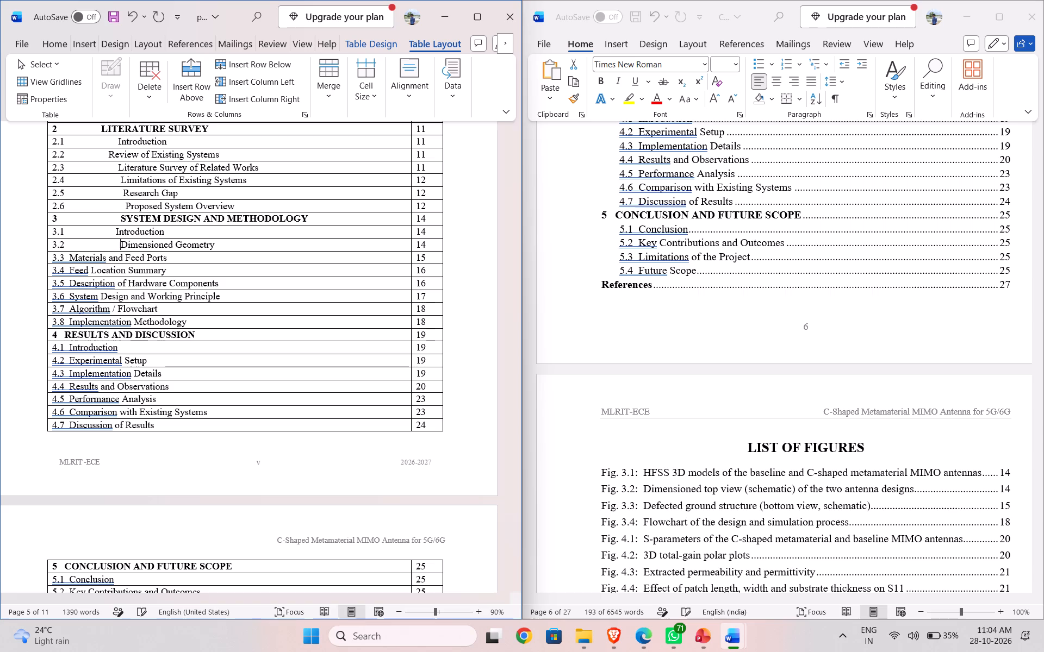
Space the Materials and Feed Ports title away from its number 3.3, towards the indent of the section titles above.
{"action": "left_click", "coordinate": [69, 255]}
{"action": "key", "text": "space"}
{"action": "key", "text": "space"}
{"action": "key", "text": "space"}
{"action": "key", "text": "space"}
{"action": "key", "text": "space"}
{"action": "key", "text": "space"}
{"action": "key", "text": "space"}
{"action": "key", "text": "space"}
{"action": "key", "text": "space"}
{"action": "key", "text": "space"}
{"action": "key", "text": "space"}
{"action": "key", "text": "space"}
{"action": "key", "text": "space"}
{"action": "key", "text": "space"}
{"action": "key", "text": "space"}
{"action": "key", "text": "space"}
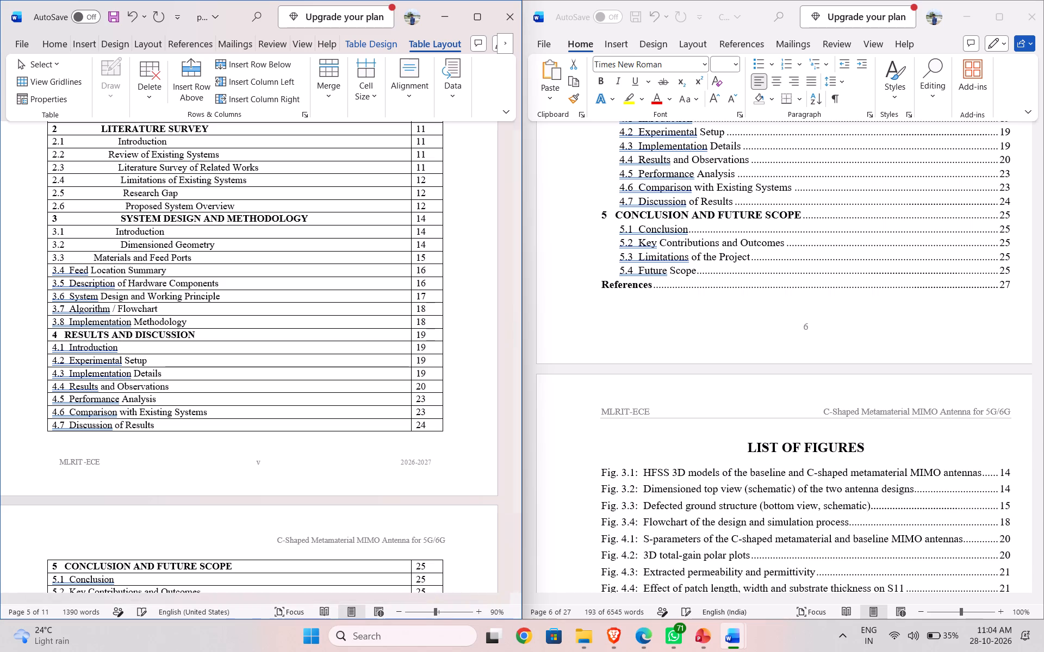
Space the Feed Location Summary title away from its number 3.4, roughly in line with the 3.3 title above.
{"action": "scroll", "coordinate": [84, 254], "scroll_direction": "down", "scroll_amount": 3}
{"action": "left_click", "coordinate": [69, 182]}
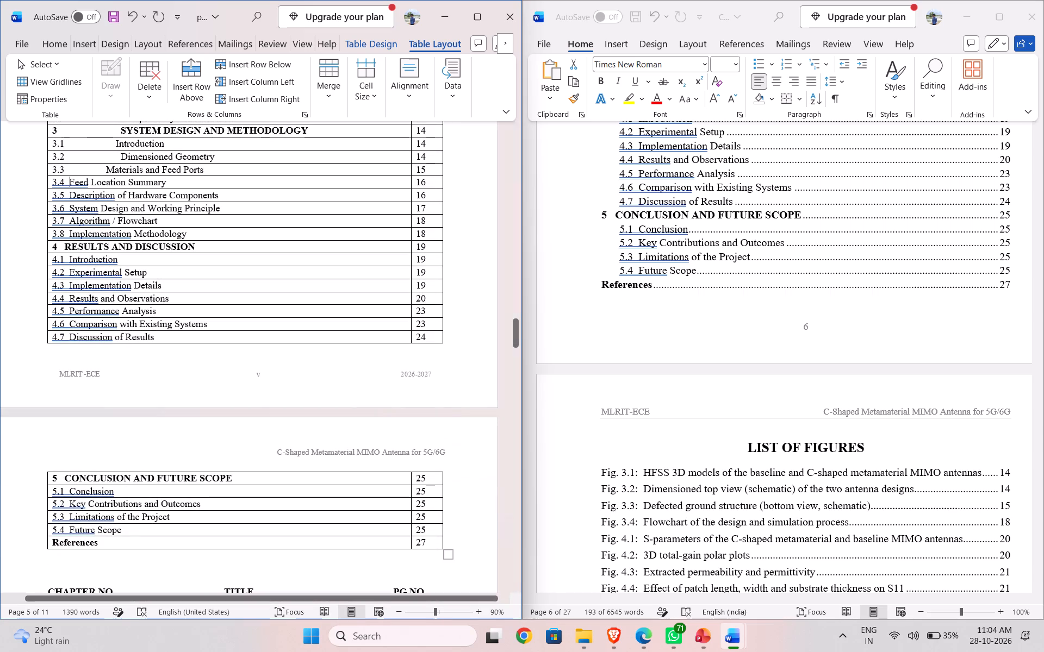
{"action": "key", "text": "space"}
{"action": "key", "text": "space"}
{"action": "key", "text": "space"}
{"action": "key", "text": "space"}
{"action": "key", "text": "space"}
{"action": "key", "text": "space"}
{"action": "key", "text": "space"}
{"action": "key", "text": "space"}
{"action": "key", "text": "space"}
{"action": "key", "text": "space"}
{"action": "key", "text": "space"}
{"action": "key", "text": "space"}
{"action": "key", "text": "space"}
{"action": "key", "text": "space"}
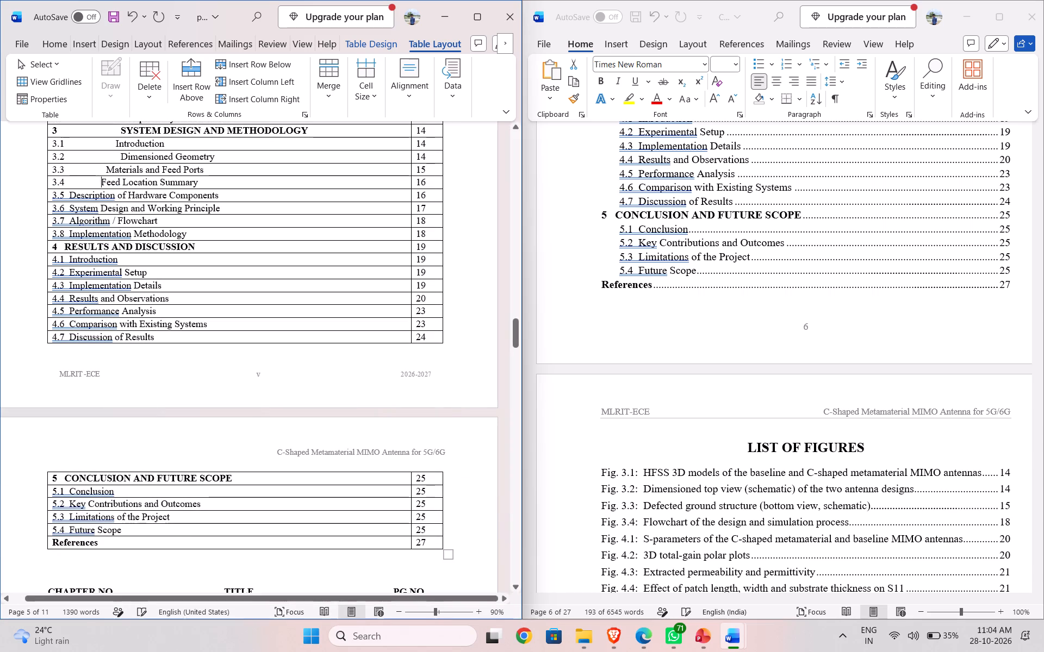
Space the Description of Hardware Components title away from its number 3.5, roughly in line with Feed Location Summary above.
{"action": "left_click", "coordinate": [69, 195]}
{"action": "key", "text": "space"}
{"action": "key", "text": "space"}
{"action": "key", "text": "space"}
{"action": "key", "text": "space"}
{"action": "key", "text": "space"}
{"action": "key", "text": "space"}
{"action": "key", "text": "space"}
{"action": "key", "text": "space"}
{"action": "key", "text": "space"}
{"action": "key", "text": "space"}
{"action": "key", "text": "space"}
{"action": "key", "text": "space"}
{"action": "key", "text": "space"}
{"action": "key", "text": "space"}
{"action": "key", "text": "space"}
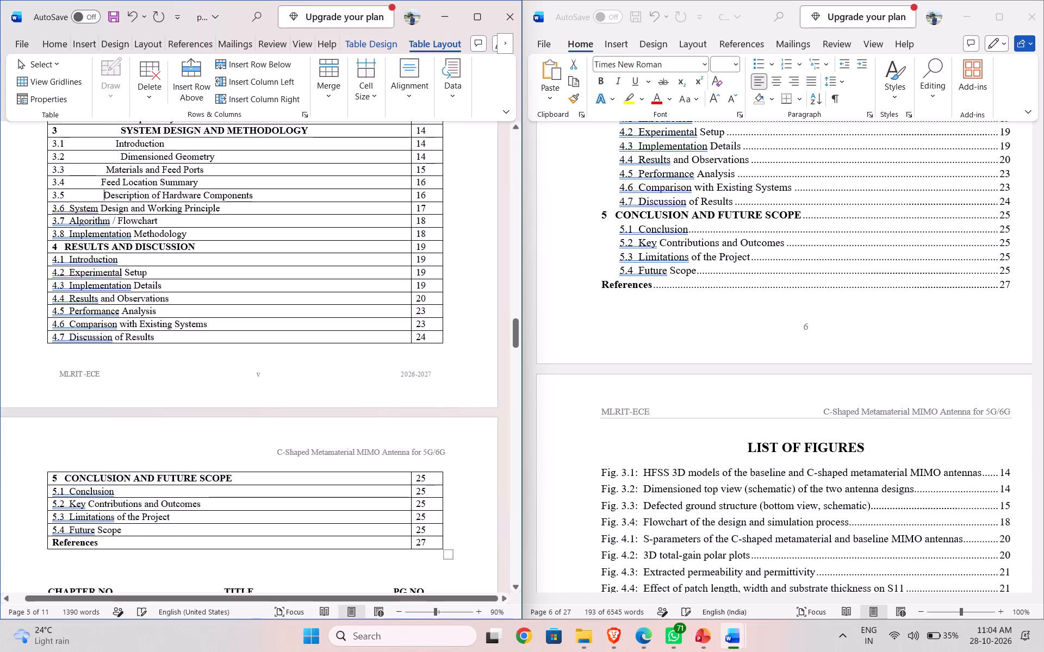
Space the System Design and Working Principle title away from its number 3.6, towards the indent of the section titles above.
{"action": "left_click", "coordinate": [69, 209]}
{"action": "key", "text": "space"}
{"action": "key", "text": "space"}
{"action": "key", "text": "space"}
{"action": "key", "text": "space"}
{"action": "key", "text": "space"}
{"action": "key", "text": "space"}
{"action": "key", "text": "space"}
{"action": "key", "text": "space"}
{"action": "key", "text": "space"}
{"action": "key", "text": "space"}
{"action": "key", "text": "space"}
{"action": "key", "text": "space"}
{"action": "key", "text": "space"}
{"action": "key", "text": "space"}
{"action": "key", "text": "space"}
{"action": "key", "text": "space"}
{"action": "key", "text": "space"}
{"action": "key", "text": "space"}
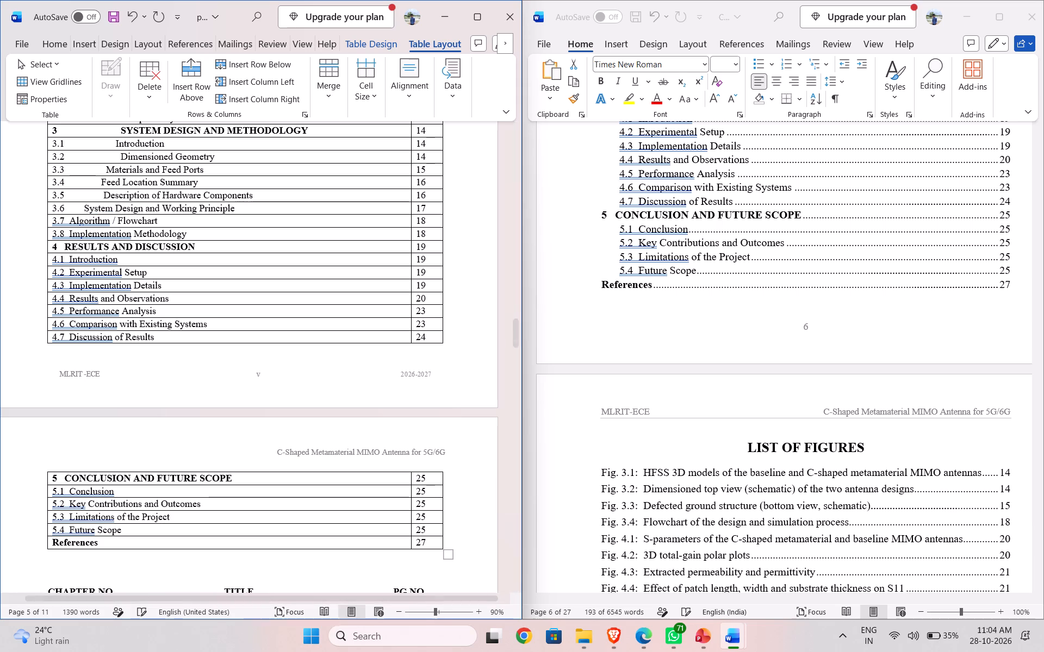
Space the Algorithm / Flowchart title away from its number 3.7, roughly in line with the 3.6 title above.
{"action": "left_click", "coordinate": [69, 221]}
{"action": "key", "text": "space"}
{"action": "key", "text": "space"}
{"action": "key", "text": "space"}
{"action": "key", "text": "space"}
{"action": "key", "text": "space"}
{"action": "key", "text": "space"}
{"action": "key", "text": "space"}
{"action": "key", "text": "space"}
{"action": "key", "text": "space"}
{"action": "key", "text": "space"}
{"action": "key", "text": "space"}
{"action": "key", "text": "space"}
{"action": "key", "text": "space"}
{"action": "key", "text": "space"}
{"action": "key", "text": "space"}
{"action": "key", "text": "space"}
{"action": "key", "text": "space"}
{"action": "key", "text": "space"}
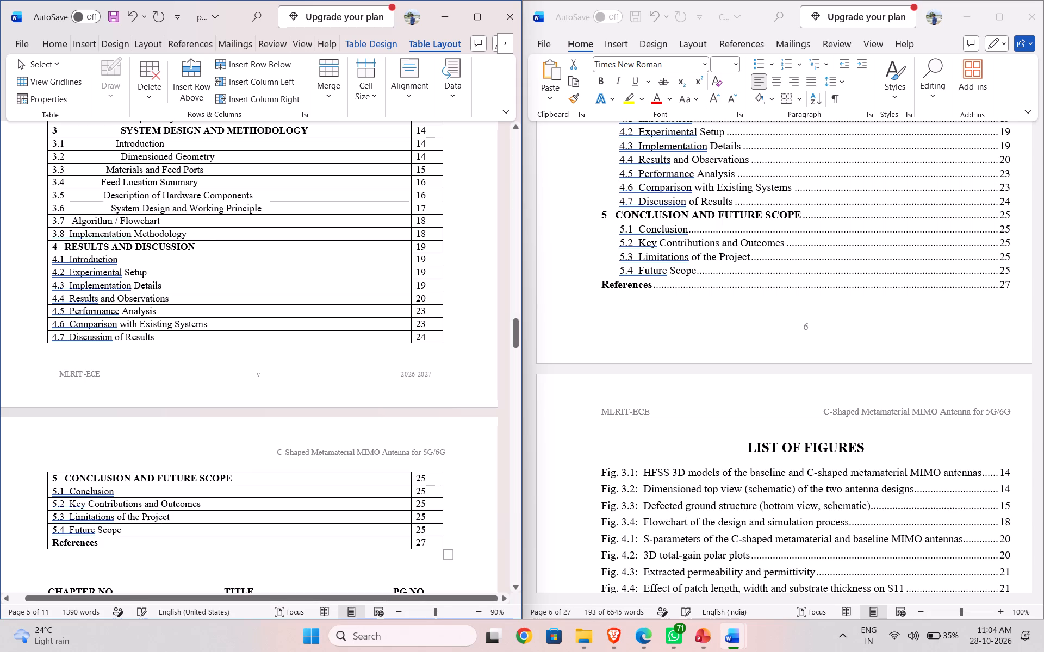
Space the Implementation Methodology title away from its number 3.8, indenting it somewhat further than the 3.7 title above.
{"action": "left_click", "coordinate": [70, 235]}
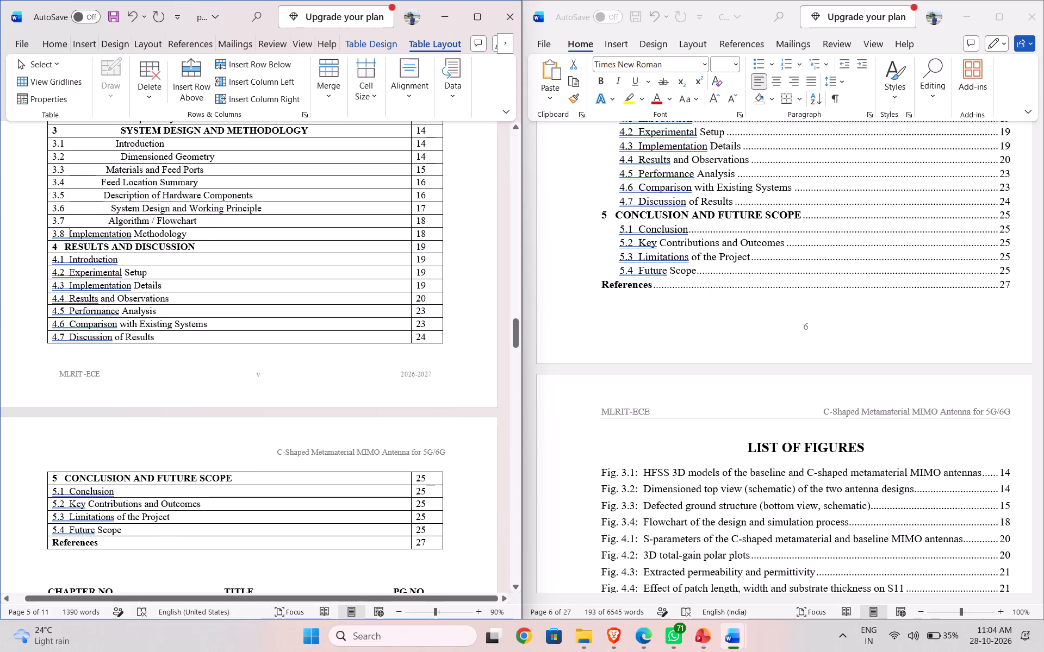
{"action": "key", "text": "space"}
{"action": "key", "text": "space"}
{"action": "key", "text": "space"}
{"action": "key", "text": "space"}
{"action": "key", "text": "space"}
{"action": "key", "text": "space"}
{"action": "key", "text": "space"}
{"action": "key", "text": "space"}
{"action": "key", "text": "space"}
{"action": "key", "text": "space"}
{"action": "key", "text": "space"}
{"action": "key", "text": "space"}
{"action": "key", "text": "space"}
{"action": "key", "text": "space"}
{"action": "key", "text": "space"}
{"action": "key", "text": "space"}
{"action": "key", "text": "space"}
{"action": "key", "text": "space"}
{"action": "key", "text": "space"}
{"action": "key", "text": "space"}
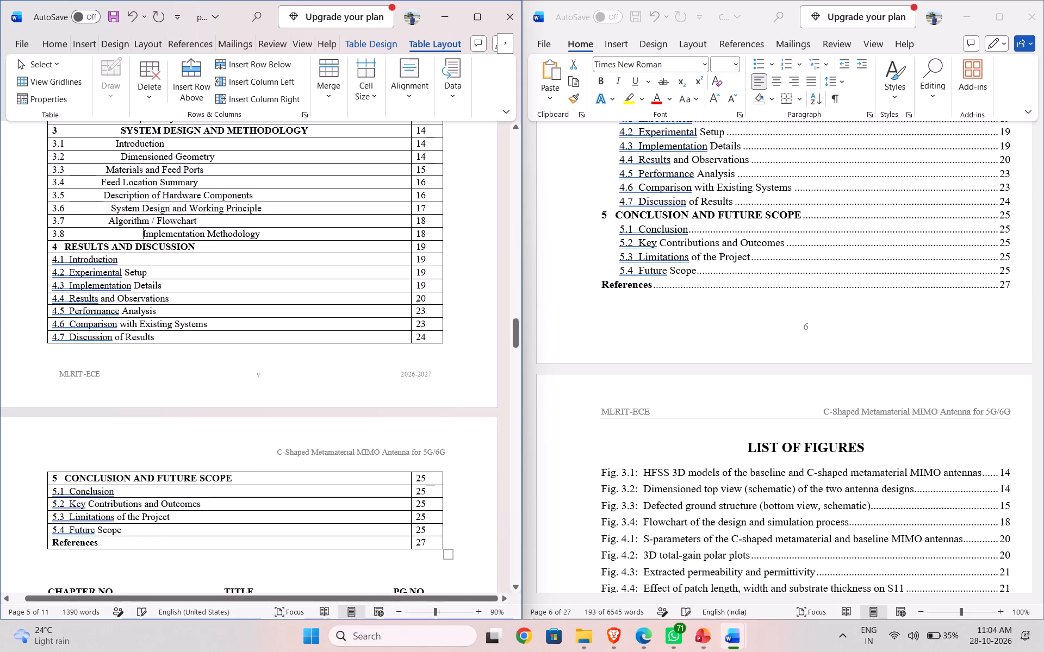
Space the RESULTS AND DISCUSSION chapter title away from its number 4, close to the indent of the section titles above.
{"action": "left_click", "coordinate": [65, 244]}
{"action": "key", "text": "space"}
{"action": "key", "text": "space"}
{"action": "key", "text": "space"}
{"action": "key", "text": "space"}
{"action": "key", "text": "space"}
{"action": "key", "text": "space"}
{"action": "key", "text": "space"}
{"action": "key", "text": "space"}
{"action": "key", "text": "space"}
{"action": "key", "text": "space"}
{"action": "key", "text": "space"}
{"action": "key", "text": "space"}
{"action": "key", "text": "space"}
{"action": "key", "text": "space"}
{"action": "key", "text": "space"}
{"action": "key", "text": "space"}
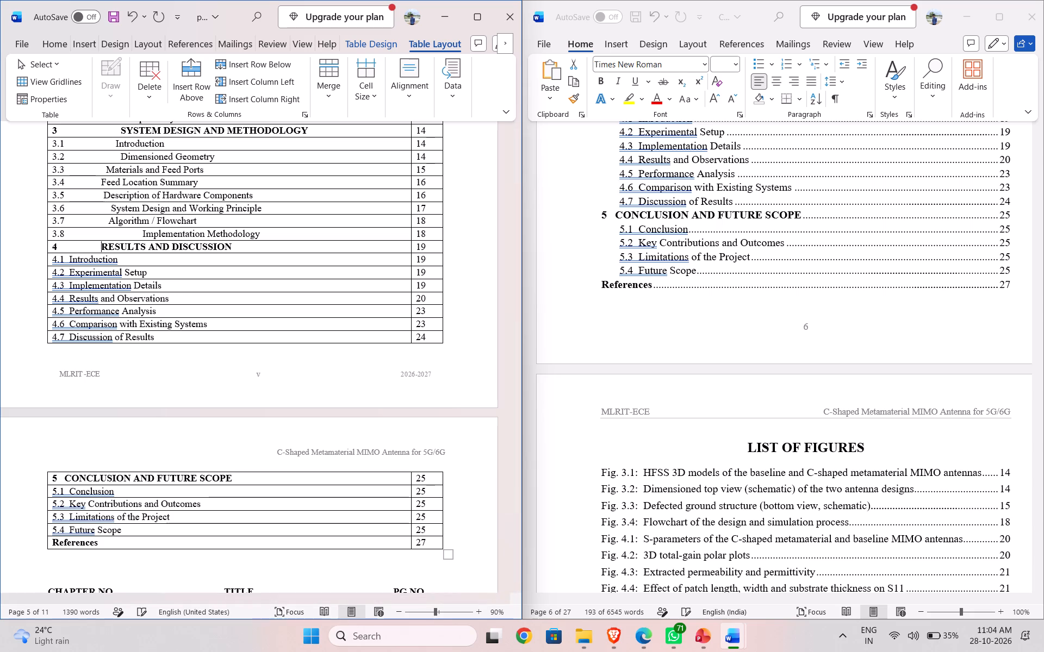
Space the Introduction title away from its number 4.1, roughly in line with the chapter 4 title above.
{"action": "left_click", "coordinate": [68, 258]}
{"action": "key", "text": "space"}
{"action": "key", "text": "space"}
{"action": "key", "text": "space"}
{"action": "key", "text": "space"}
{"action": "key", "text": "space"}
{"action": "key", "text": "space"}
{"action": "key", "text": "space"}
{"action": "key", "text": "space"}
{"action": "key", "text": "space"}
{"action": "key", "text": "space"}
{"action": "key", "text": "space"}
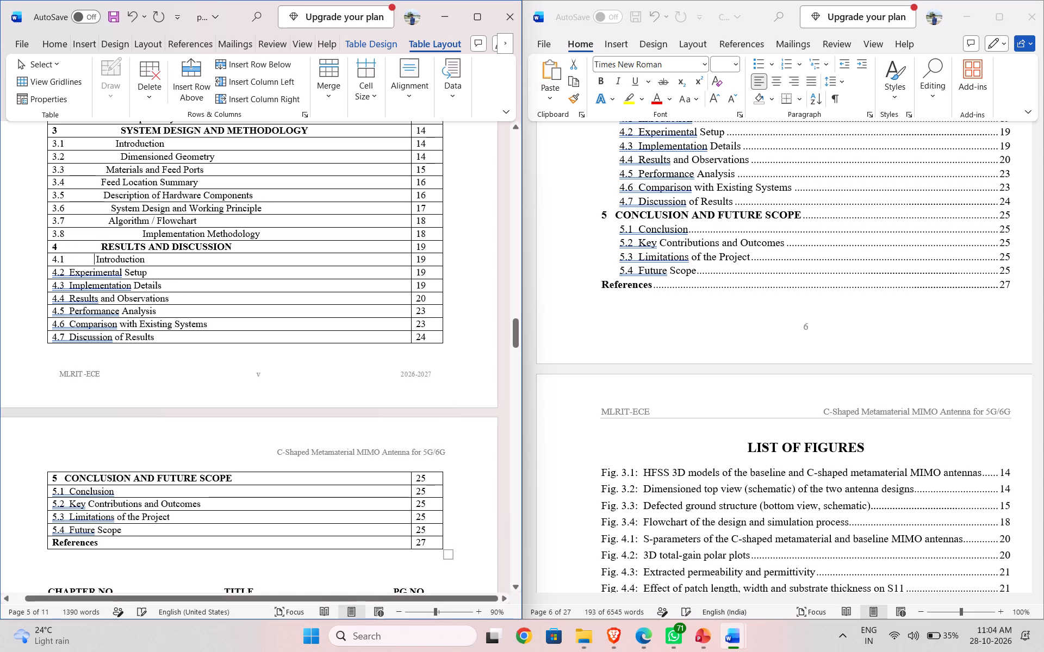
Space the Experimental Setup title away from its number 4.2, roughly in line with the chapter 4 title.
{"action": "left_click", "coordinate": [70, 269]}
{"action": "key", "text": "space"}
{"action": "key", "text": "space"}
{"action": "key", "text": "space"}
{"action": "key", "text": "space"}
{"action": "key", "text": "space"}
{"action": "key", "text": "space"}
{"action": "key", "text": "space"}
{"action": "key", "text": "space"}
{"action": "key", "text": "space"}
{"action": "key", "text": "space"}
{"action": "key", "text": "space"}
{"action": "key", "text": "space"}
{"action": "key", "text": "space"}
{"action": "key", "text": "space"}
{"action": "key", "text": "space"}
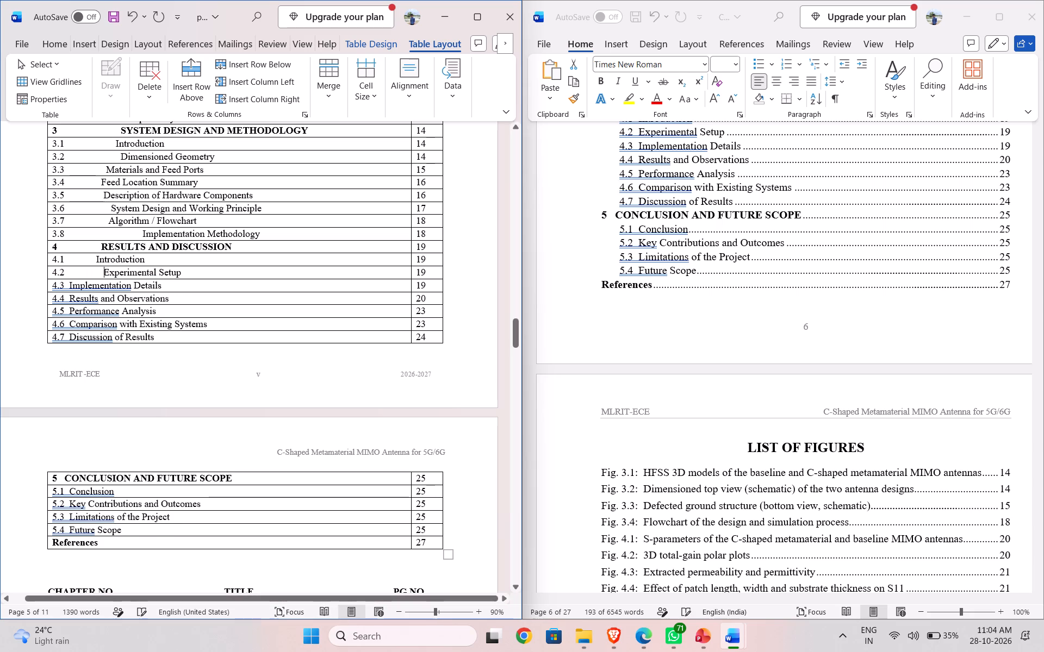
Space the Implementation Details title away from its number 4.3, indenting it further than the Experimental Setup title above.
{"action": "left_click", "coordinate": [67, 288]}
{"action": "key", "text": "space"}
{"action": "key", "text": "space"}
{"action": "key", "text": "space"}
{"action": "key", "text": "space"}
{"action": "key", "text": "space"}
{"action": "key", "text": "space"}
{"action": "key", "text": "space"}
{"action": "key", "text": "space"}
{"action": "key", "text": "space"}
{"action": "key", "text": "space"}
{"action": "key", "text": "space"}
{"action": "key", "text": "space"}
{"action": "key", "text": "space"}
{"action": "key", "text": "space"}
{"action": "key", "text": "space"}
{"action": "key", "text": "space"}
{"action": "key", "text": "space"}
{"action": "key", "text": "space"}
{"action": "key", "text": "space"}
{"action": "key", "text": "space"}
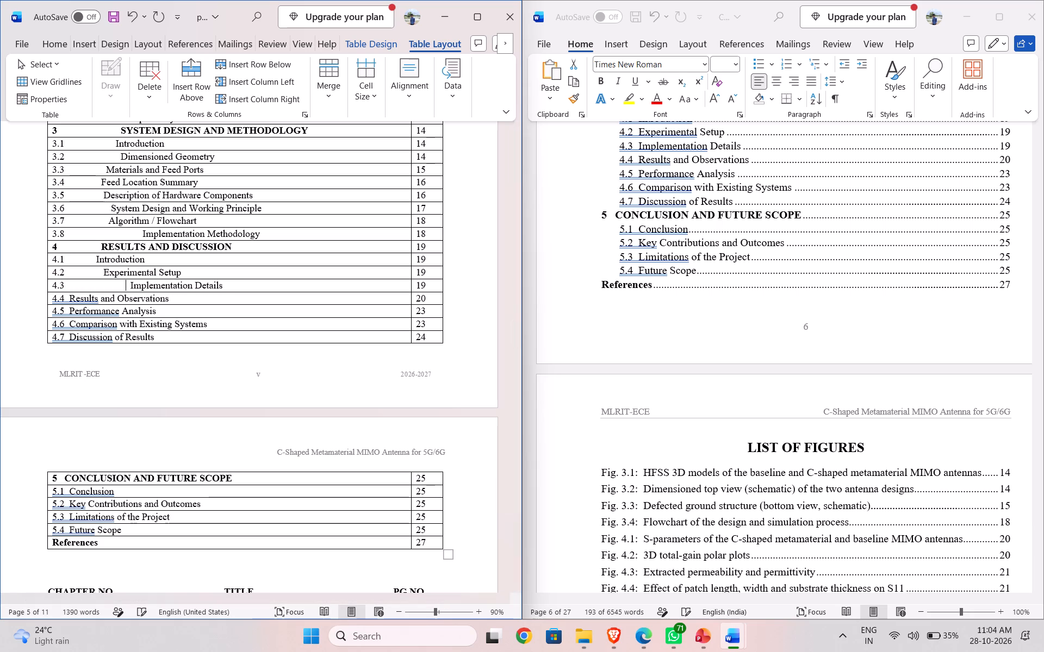
{"action": "key", "text": "space"}
Space the Results and Observations title away from its number 4.4, with an indent between those of the 4.2 and 4.3 titles.
{"action": "left_click", "coordinate": [70, 295]}
{"action": "key", "text": "space"}
{"action": "key", "text": "space"}
{"action": "key", "text": "space"}
{"action": "key", "text": "space"}
{"action": "key", "text": "space"}
{"action": "key", "text": "space"}
{"action": "key", "text": "space"}
{"action": "key", "text": "space"}
{"action": "key", "text": "space"}
{"action": "key", "text": "space"}
{"action": "key", "text": "space"}
{"action": "key", "text": "space"}
{"action": "key", "text": "space"}
{"action": "key", "text": "space"}
{"action": "key", "text": "space"}
{"action": "key", "text": "space"}
{"action": "key", "text": "space"}
{"action": "key", "text": "space"}
{"action": "key", "text": "space"}
{"action": "key", "text": "space"}
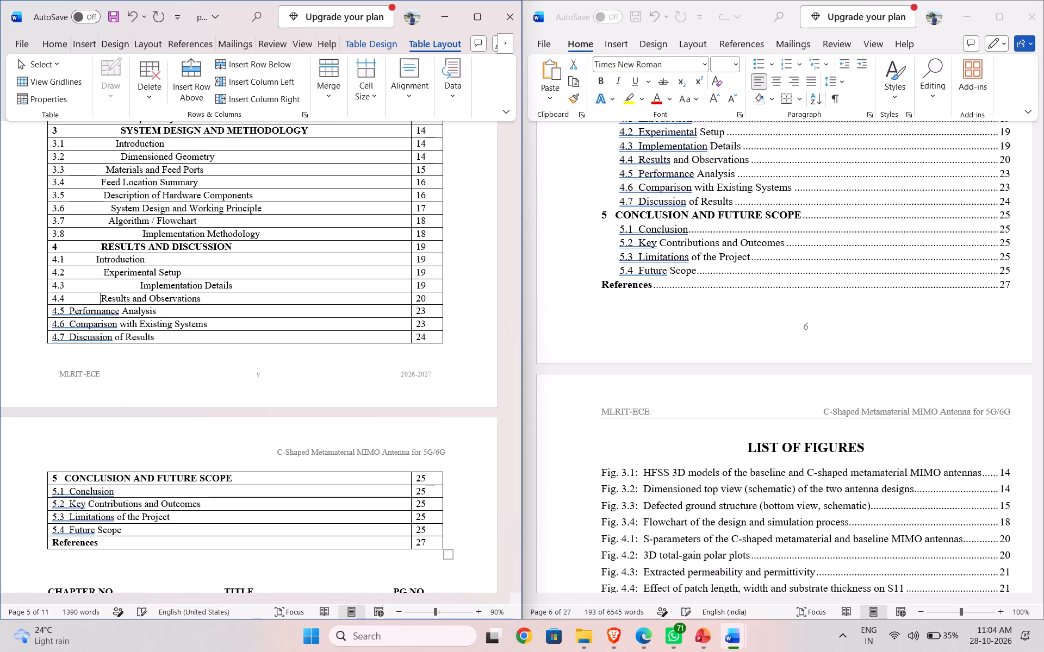
Space the Performance Analysis title away from its number 4.5, roughly in line with the Experimental Setup title.
{"action": "left_click", "coordinate": [69, 315]}
{"action": "key", "text": "space"}
{"action": "key", "text": "space"}
{"action": "key", "text": "space"}
{"action": "key", "text": "space"}
{"action": "key", "text": "space"}
{"action": "key", "text": "space"}
{"action": "key", "text": "space"}
{"action": "key", "text": "space"}
{"action": "key", "text": "space"}
{"action": "key", "text": "space"}
{"action": "key", "text": "space"}
{"action": "key", "text": "space"}
{"action": "key", "text": "space"}
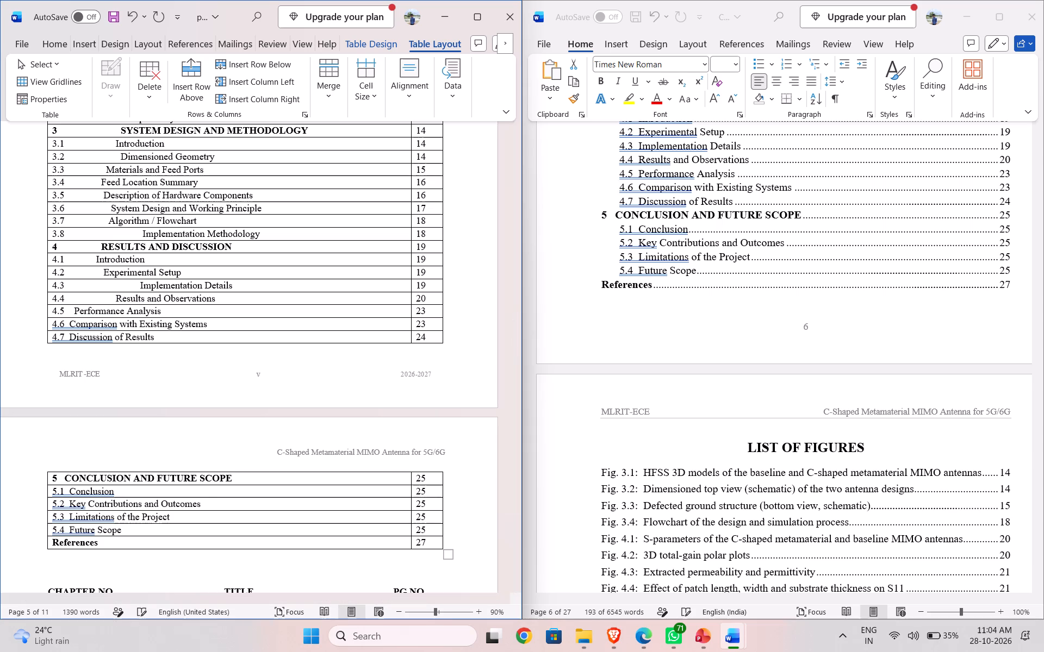
{"action": "scroll", "coordinate": [70, 315], "scroll_direction": "down", "scroll_amount": 3}
{"action": "key", "text": "space"}
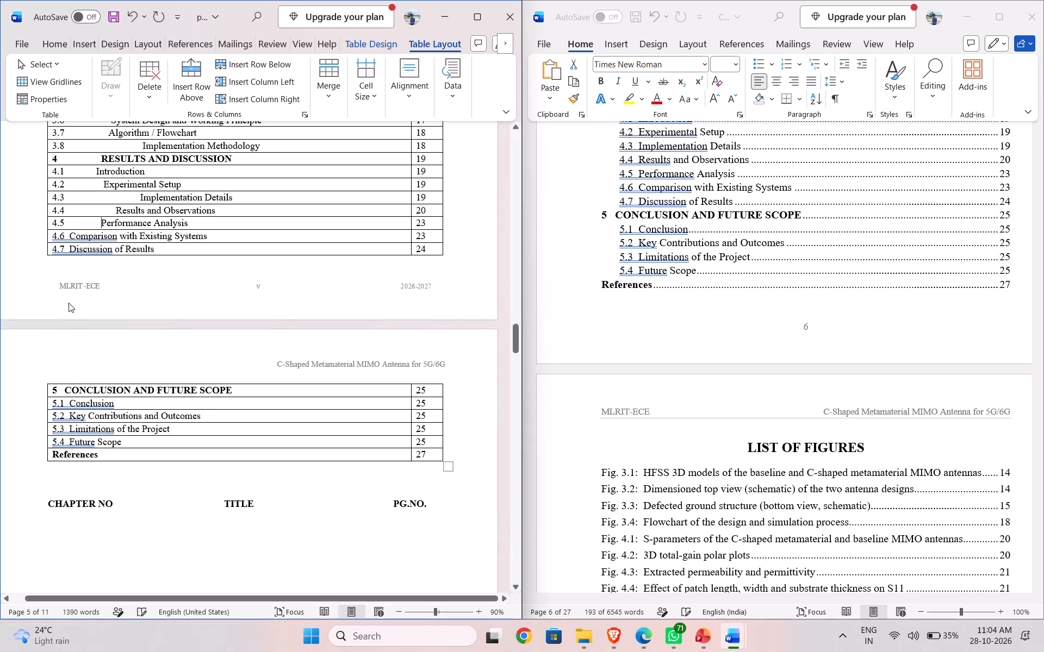
{"action": "key", "text": "space"}
{"action": "key", "text": "space"}
Space the Comparison with Existing Systems title away from its number 4.6, roughly in line with the Performance Analysis title.
{"action": "left_click", "coordinate": [70, 235]}
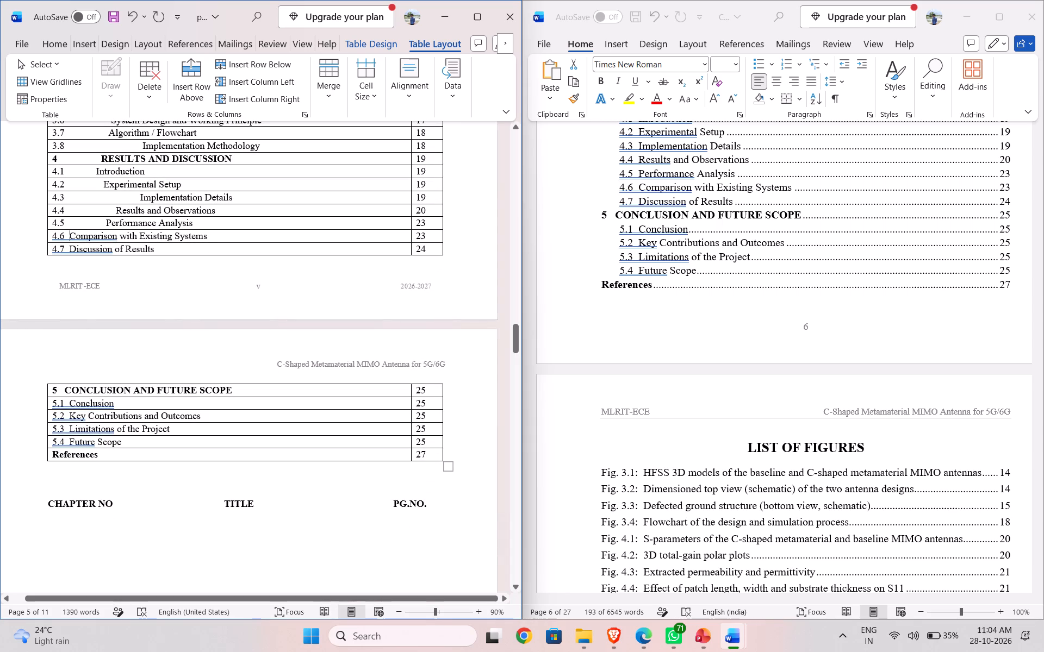
{"action": "key", "text": "space"}
{"action": "key", "text": "space"}
{"action": "key", "text": "space"}
{"action": "key", "text": "space"}
{"action": "key", "text": "space"}
{"action": "key", "text": "space"}
{"action": "key", "text": "space"}
{"action": "key", "text": "space"}
{"action": "key", "text": "space"}
{"action": "key", "text": "space"}
{"action": "key", "text": "space"}
{"action": "key", "text": "space"}
{"action": "key", "text": "space"}
{"action": "key", "text": "space"}
{"action": "key", "text": "space"}
{"action": "key", "text": "space"}
{"action": "key", "text": "space"}
Space the Discussion of Results title away from its number 4.7, indenting it slightly further than the 4.6 title above.
{"action": "left_click", "coordinate": [70, 250]}
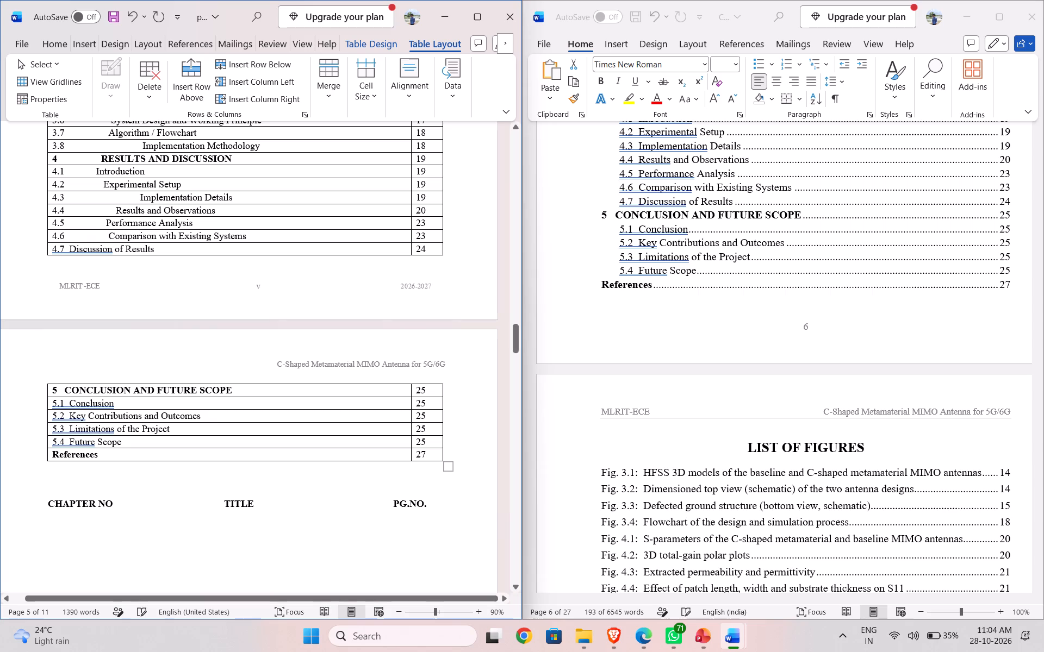
{"action": "key", "text": "space"}
{"action": "key", "text": "space"}
{"action": "key", "text": "space"}
{"action": "key", "text": "space"}
{"action": "key", "text": "space"}
{"action": "key", "text": "space"}
{"action": "key", "text": "space"}
{"action": "key", "text": "space"}
{"action": "key", "text": "space"}
{"action": "key", "text": "space"}
{"action": "key", "text": "space"}
{"action": "key", "text": "space"}
{"action": "key", "text": "space"}
{"action": "key", "text": "space"}
{"action": "key", "text": "space"}
{"action": "key", "text": "space"}
{"action": "key", "text": "space"}
{"action": "key", "text": "space"}
{"action": "key", "text": "space"}
{"action": "key", "text": "space"}
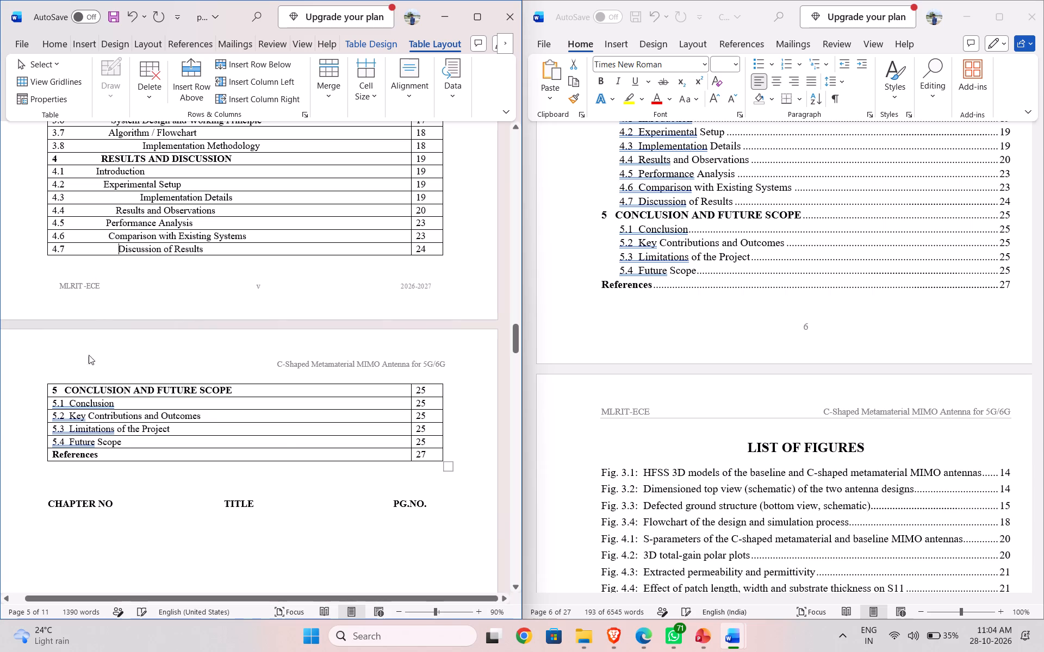
Space the CONCLUSION AND FUTURE SCOPE title away from its chapter number 5, indenting it slightly further than the Implementation Details title.
{"action": "left_click", "coordinate": [66, 388]}
{"action": "key", "text": "space"}
{"action": "key", "text": "space"}
{"action": "key", "text": "space"}
{"action": "key", "text": "space"}
{"action": "key", "text": "space"}
{"action": "key", "text": "space"}
{"action": "key", "text": "space"}
{"action": "key", "text": "space"}
{"action": "key", "text": "space"}
{"action": "key", "text": "space"}
{"action": "key", "text": "space"}
{"action": "key", "text": "space"}
{"action": "key", "text": "space"}
{"action": "key", "text": "space"}
{"action": "key", "text": "space"}
{"action": "key", "text": "space"}
{"action": "key", "text": "space"}
{"action": "key", "text": "space"}
{"action": "key", "text": "space"}
{"action": "key", "text": "space"}
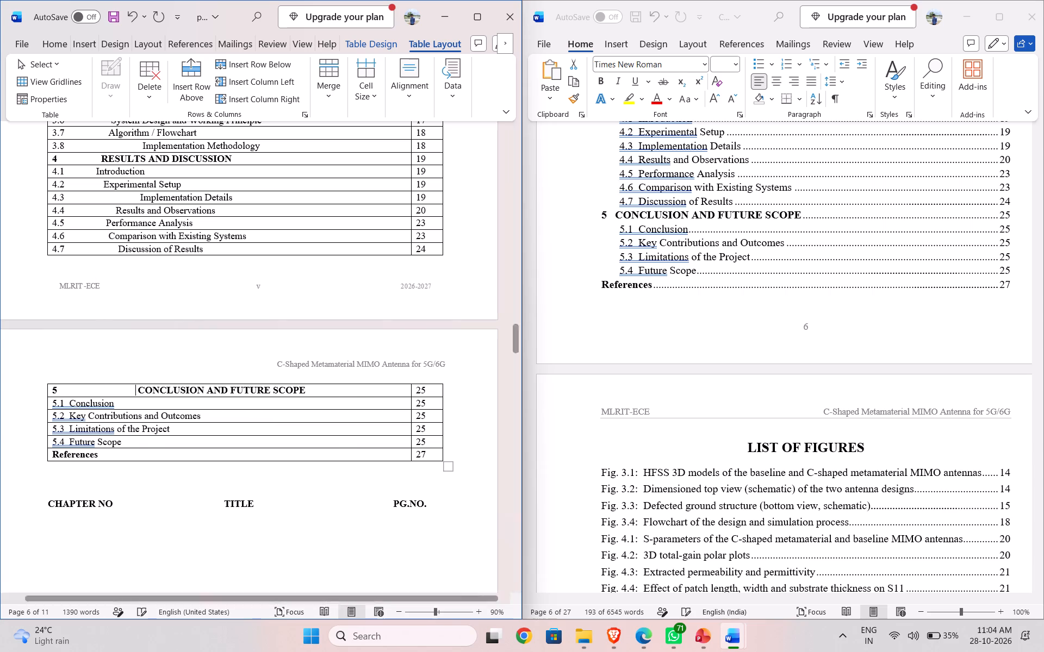
Space the Conclusion title away from its number 5.1, with a smaller indent than the chapter 5 title above.
{"action": "left_click", "coordinate": [69, 403]}
{"action": "key", "text": "space"}
{"action": "key", "text": "space"}
{"action": "key", "text": "space"}
{"action": "key", "text": "space"}
{"action": "key", "text": "space"}
{"action": "key", "text": "space"}
{"action": "key", "text": "space"}
{"action": "key", "text": "space"}
{"action": "key", "text": "space"}
{"action": "key", "text": "space"}
{"action": "key", "text": "space"}
{"action": "key", "text": "space"}
{"action": "key", "text": "space"}
{"action": "key", "text": "space"}
{"action": "key", "text": "space"}
{"action": "key", "text": "space"}
{"action": "key", "text": "space"}
{"action": "key", "text": "space"}
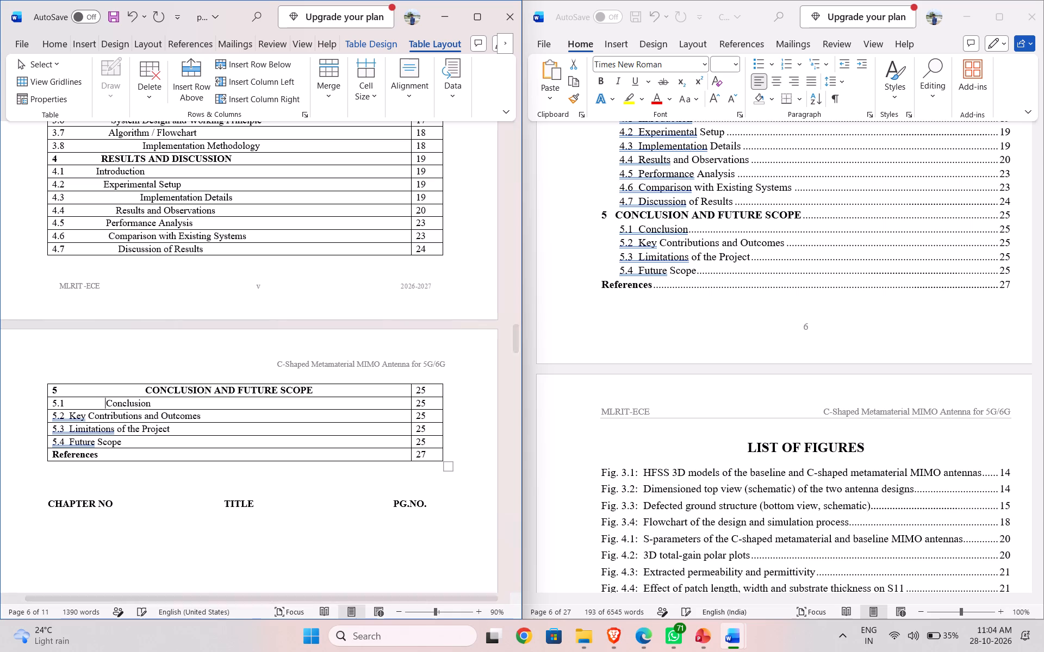
Space the Key Contributions and Outcomes title away from its number 5.2, indenting it further than the Conclusion title above.
{"action": "left_click", "coordinate": [71, 415]}
{"action": "key", "text": "space"}
{"action": "key", "text": "space"}
{"action": "key", "text": "space"}
{"action": "key", "text": "space"}
{"action": "key", "text": "space"}
{"action": "key", "text": "space"}
{"action": "key", "text": "space"}
{"action": "key", "text": "space"}
{"action": "key", "text": "space"}
{"action": "key", "text": "space"}
{"action": "key", "text": "space"}
{"action": "key", "text": "space"}
{"action": "key", "text": "space"}
{"action": "key", "text": "space"}
{"action": "key", "text": "space"}
{"action": "key", "text": "space"}
{"action": "key", "text": "space"}
{"action": "key", "text": "space"}
{"action": "key", "text": "space"}
{"action": "key", "text": "space"}
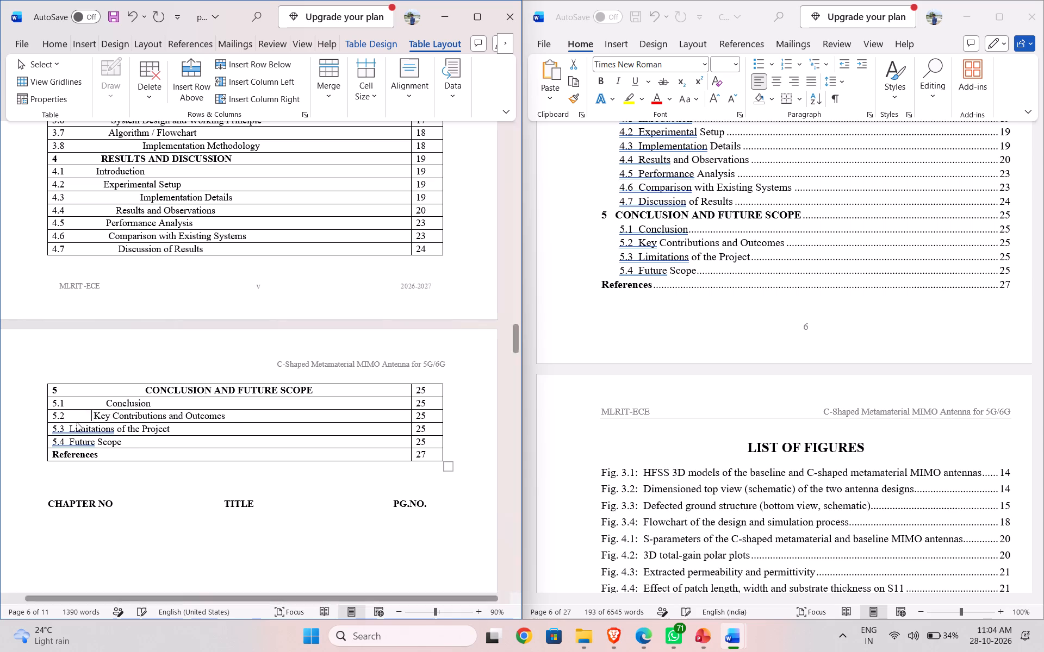
Space the Limitations of the Project title away from its number 5.3, roughly in line with the Conclusion title.
{"action": "left_click", "coordinate": [72, 428]}
{"action": "key", "text": "space"}
{"action": "key", "text": "space"}
{"action": "key", "text": "space"}
{"action": "key", "text": "space"}
{"action": "key", "text": "space"}
{"action": "key", "text": "space"}
{"action": "key", "text": "space"}
{"action": "key", "text": "space"}
{"action": "key", "text": "space"}
{"action": "key", "text": "space"}
{"action": "key", "text": "space"}
{"action": "key", "text": "space"}
{"action": "key", "text": "space"}
{"action": "key", "text": "space"}
{"action": "key", "text": "space"}
{"action": "key", "text": "space"}
{"action": "key", "text": "space"}
{"action": "key", "text": "space"}
{"action": "key", "text": "space"}
{"action": "key", "text": "space"}
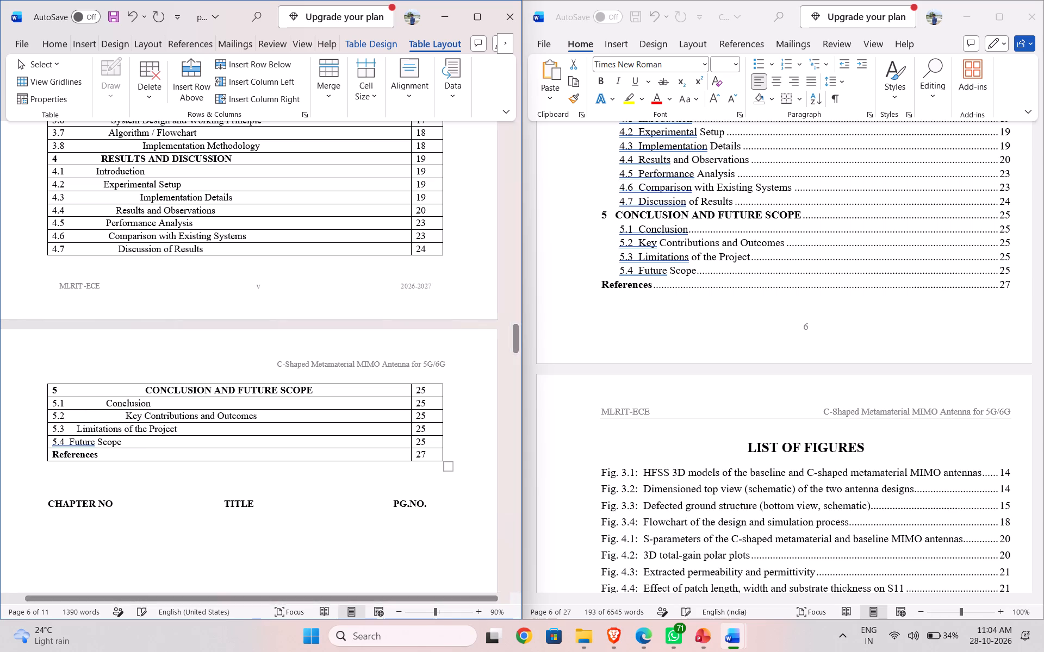
Space the Future Scope title away from its number 5.4, with an indent between those of the 5.2 and 5.3 titles.
{"action": "left_click", "coordinate": [69, 441]}
{"action": "key", "text": "space"}
{"action": "key", "text": "space"}
{"action": "key", "text": "space"}
{"action": "key", "text": "space"}
{"action": "key", "text": "space"}
{"action": "key", "text": "space"}
{"action": "key", "text": "space"}
{"action": "key", "text": "space"}
{"action": "key", "text": "space"}
{"action": "key", "text": "space"}
{"action": "key", "text": "space"}
{"action": "key", "text": "space"}
{"action": "key", "text": "space"}
{"action": "key", "text": "space"}
{"action": "key", "text": "space"}
{"action": "key", "text": "space"}
{"action": "key", "text": "space"}
{"action": "key", "text": "space"}
{"action": "key", "text": "space"}
{"action": "key", "text": "space"}
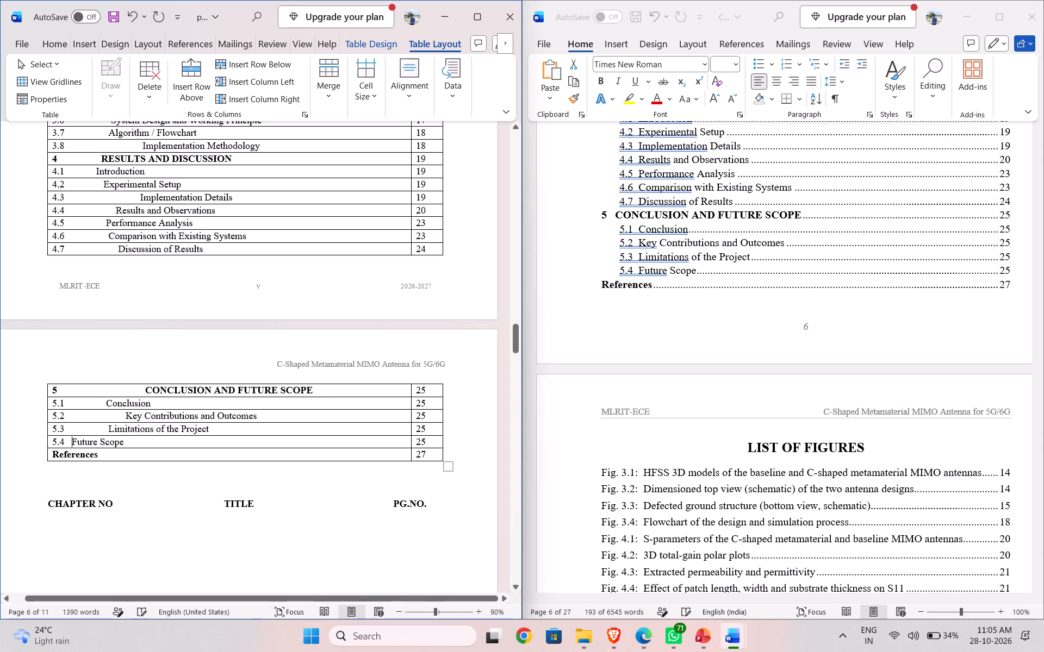
Indent the References title in the last contents table row, roughly in line with the Future Scope title above.
{"action": "left_click", "coordinate": [51, 454]}
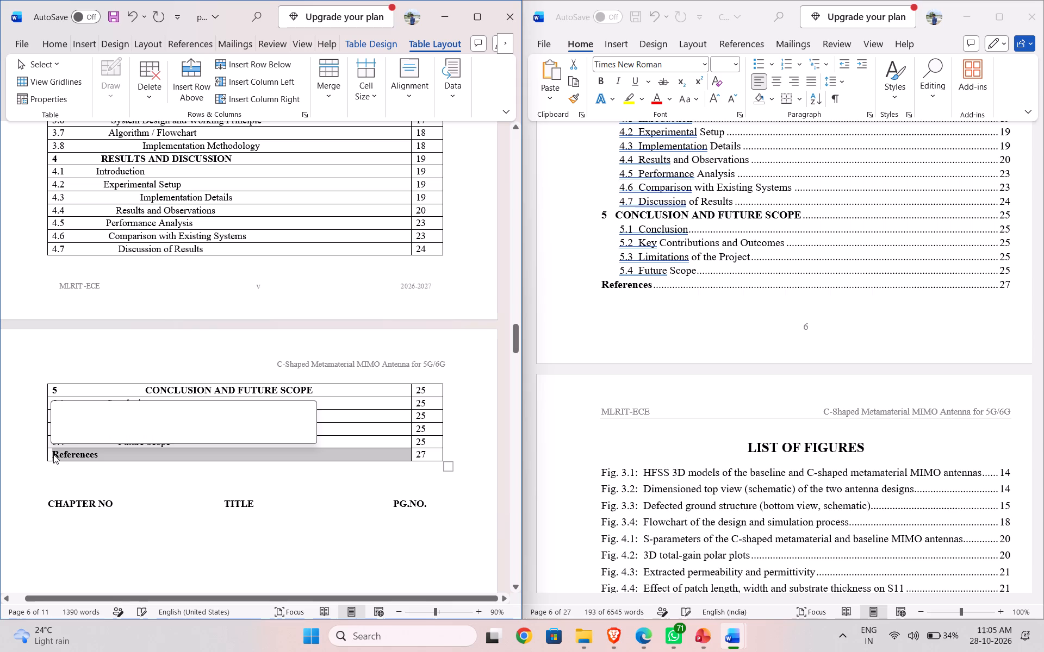
{"action": "left_click", "coordinate": [53, 454]}
{"action": "key", "text": "space"}
{"action": "key", "text": "space"}
{"action": "key", "text": "space"}
{"action": "key", "text": "space"}
{"action": "key", "text": "space"}
{"action": "key", "text": "space"}
{"action": "key", "text": "space"}
{"action": "key", "text": "space"}
{"action": "key", "text": "space"}
{"action": "key", "text": "space"}
{"action": "key", "text": "space"}
{"action": "key", "text": "space"}
{"action": "key", "text": "space"}
{"action": "key", "text": "space"}
{"action": "key", "text": "space"}
{"action": "key", "text": "space"}
{"action": "key", "text": "space"}
{"action": "key", "text": "space"}
{"action": "key", "text": "space"}
{"action": "key", "text": "space"}
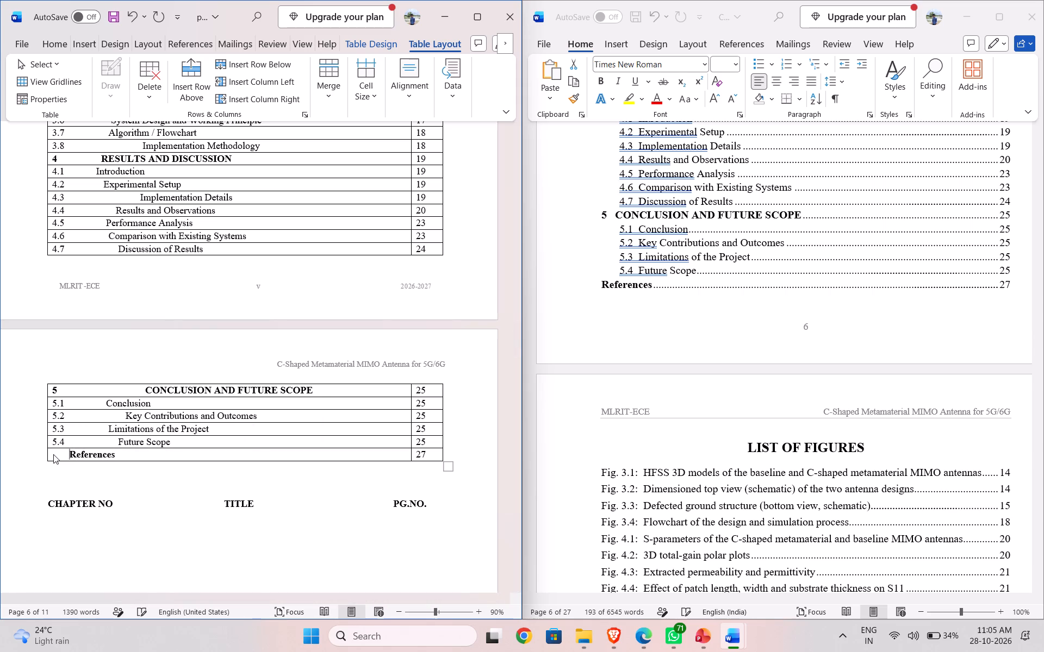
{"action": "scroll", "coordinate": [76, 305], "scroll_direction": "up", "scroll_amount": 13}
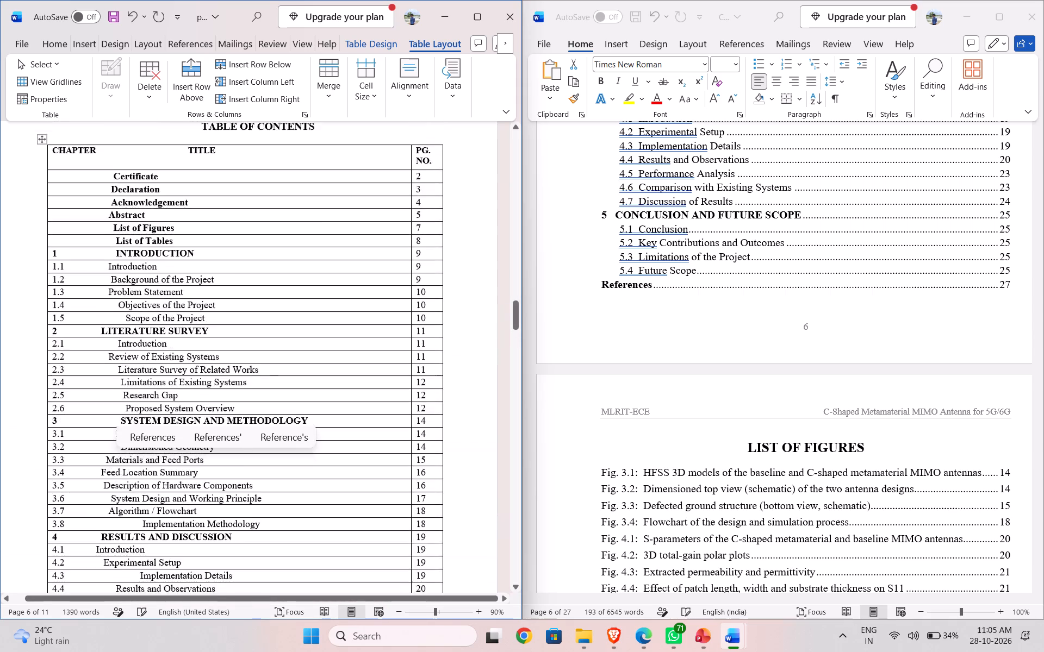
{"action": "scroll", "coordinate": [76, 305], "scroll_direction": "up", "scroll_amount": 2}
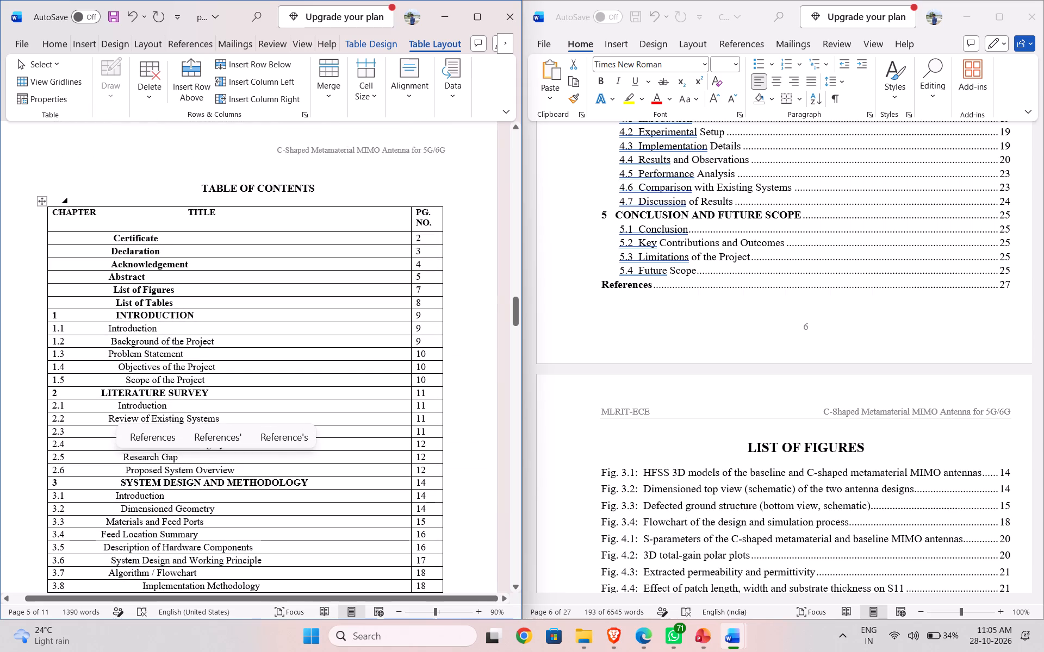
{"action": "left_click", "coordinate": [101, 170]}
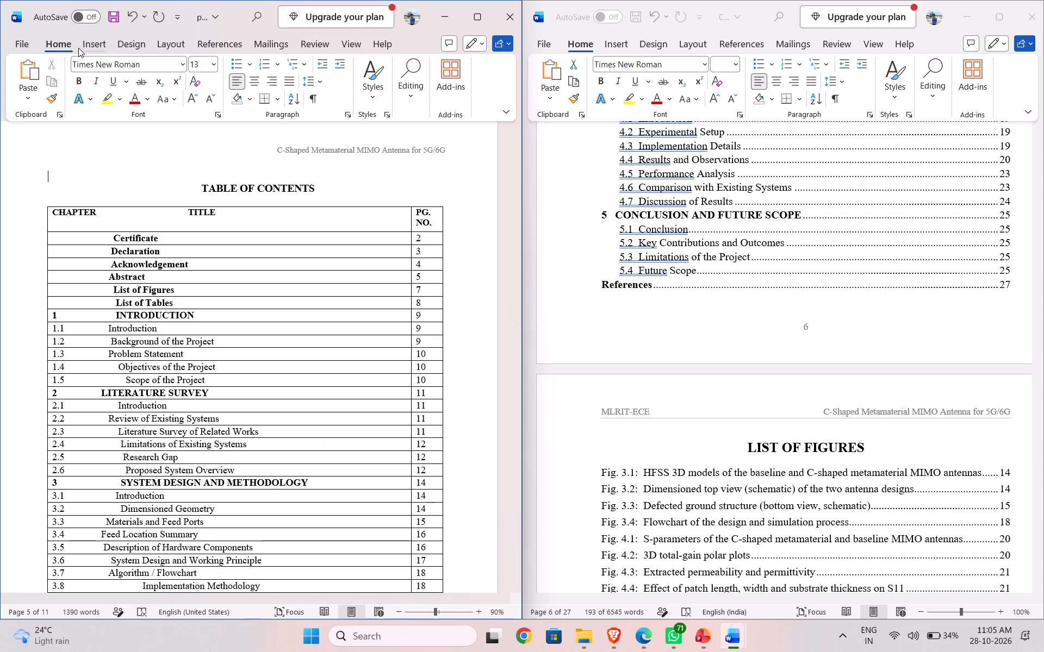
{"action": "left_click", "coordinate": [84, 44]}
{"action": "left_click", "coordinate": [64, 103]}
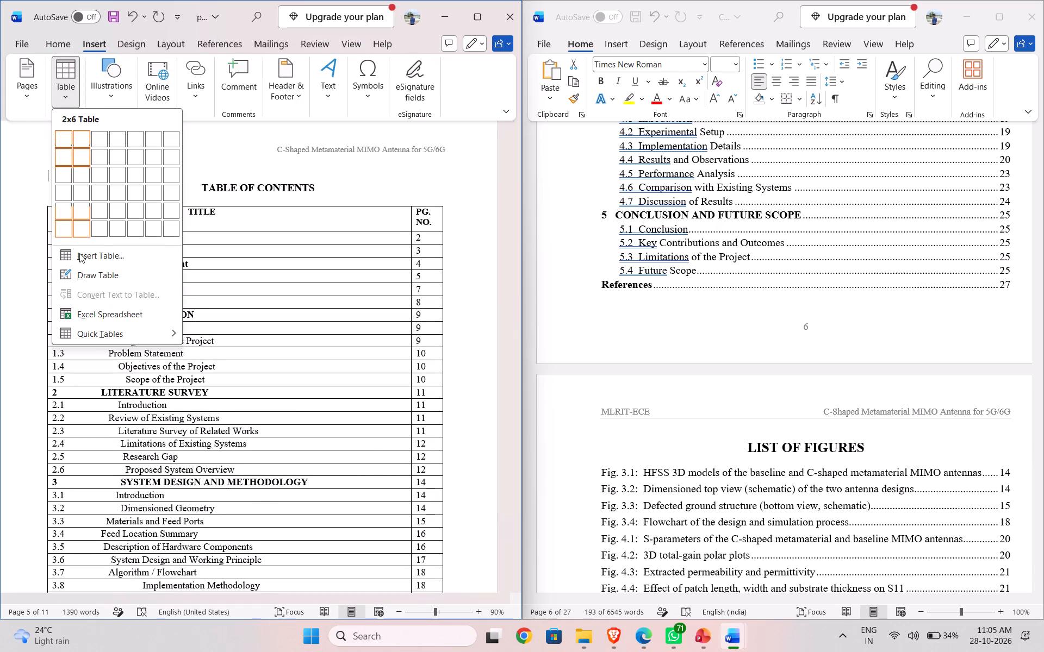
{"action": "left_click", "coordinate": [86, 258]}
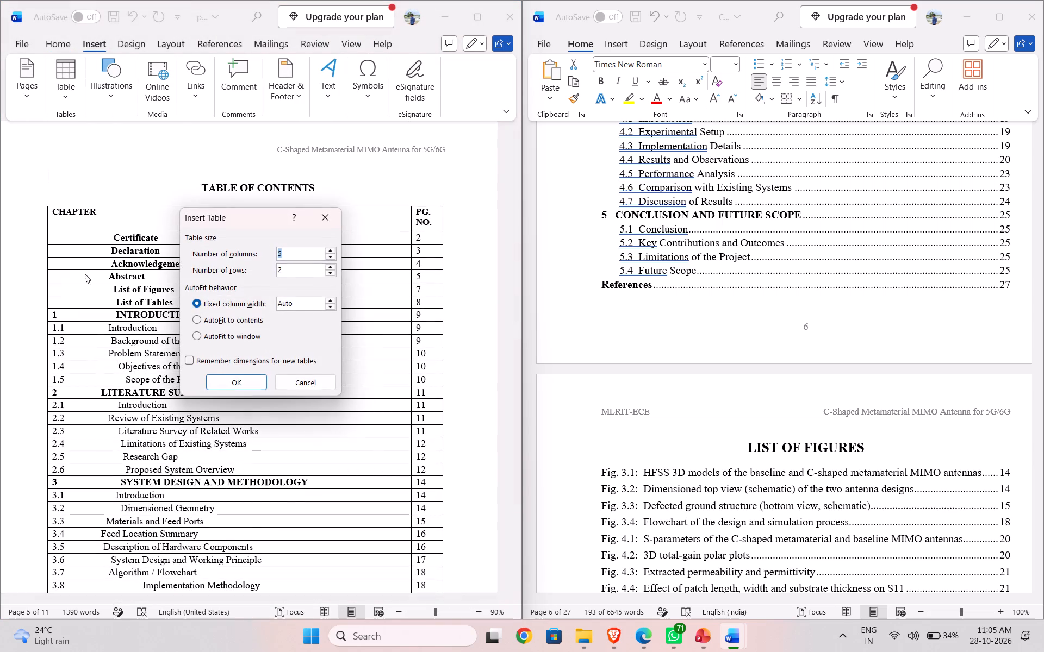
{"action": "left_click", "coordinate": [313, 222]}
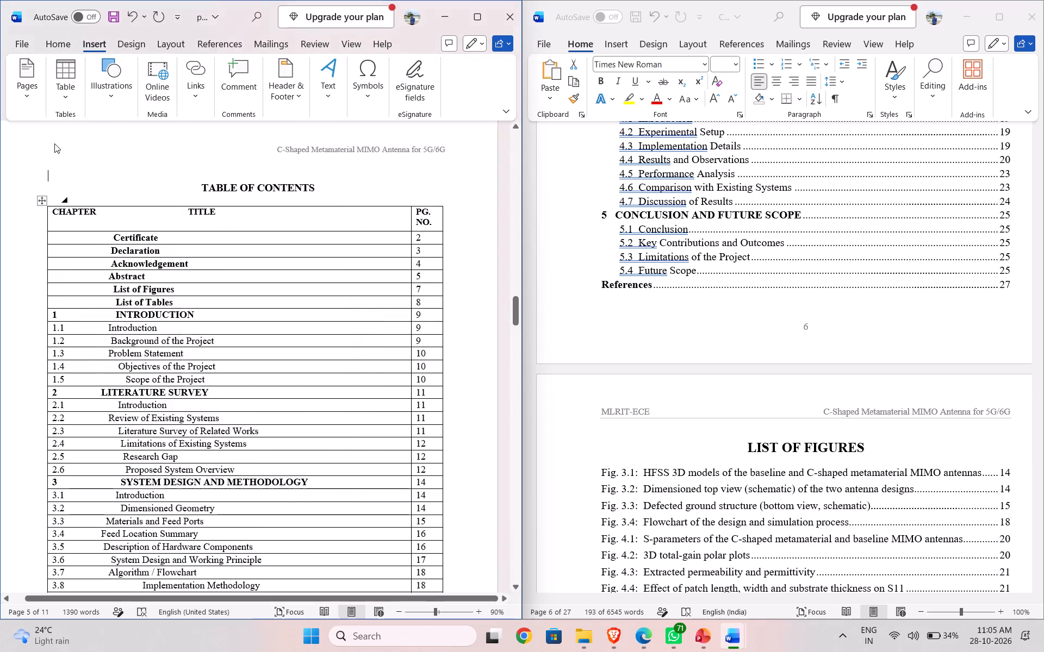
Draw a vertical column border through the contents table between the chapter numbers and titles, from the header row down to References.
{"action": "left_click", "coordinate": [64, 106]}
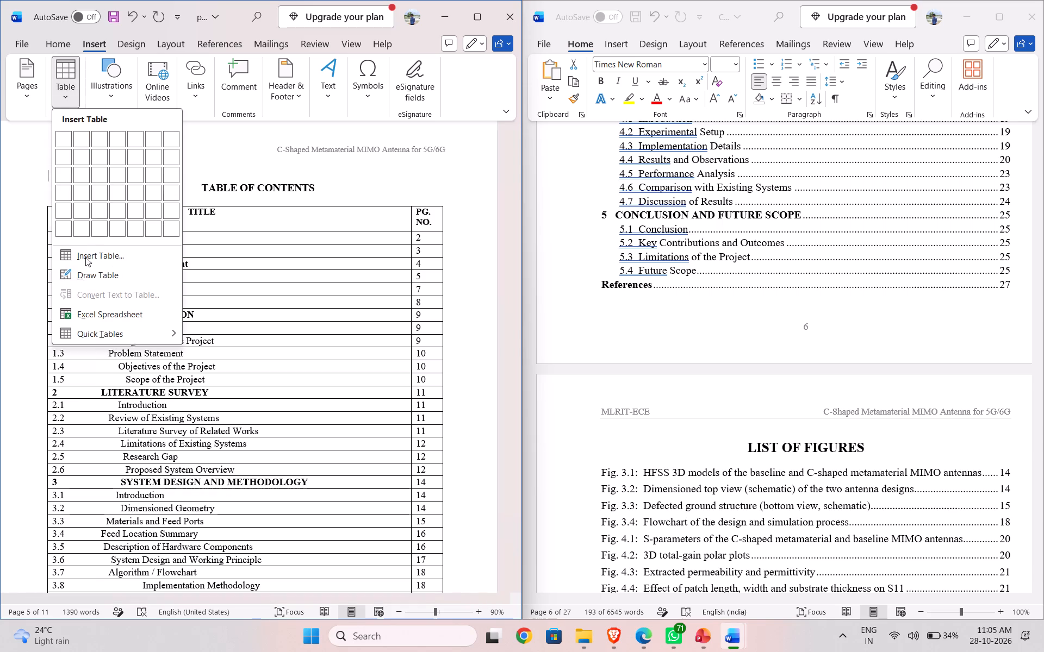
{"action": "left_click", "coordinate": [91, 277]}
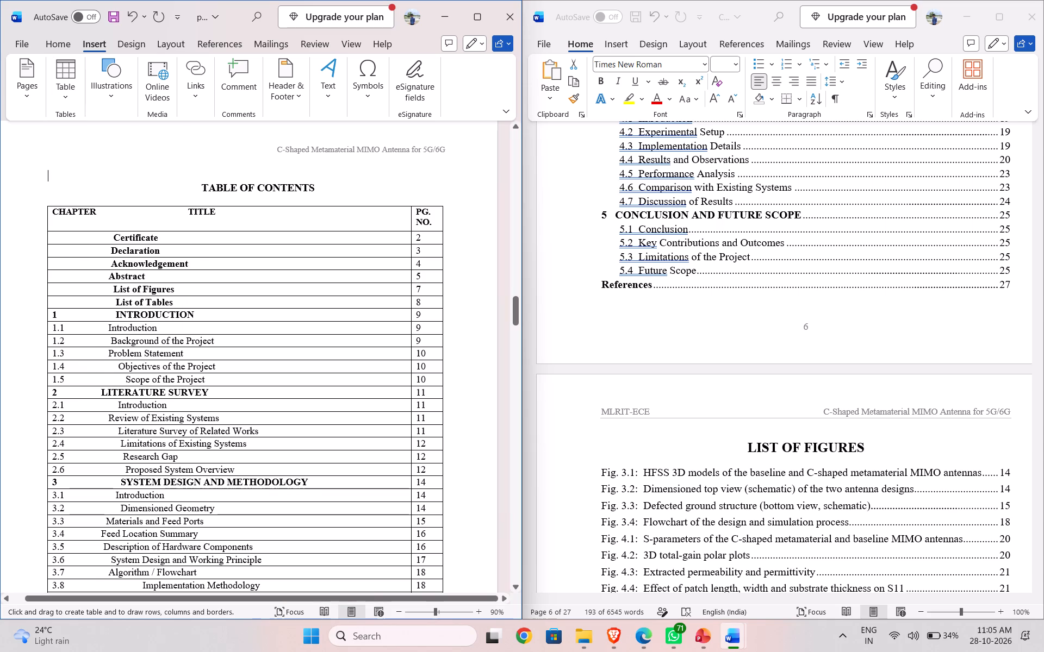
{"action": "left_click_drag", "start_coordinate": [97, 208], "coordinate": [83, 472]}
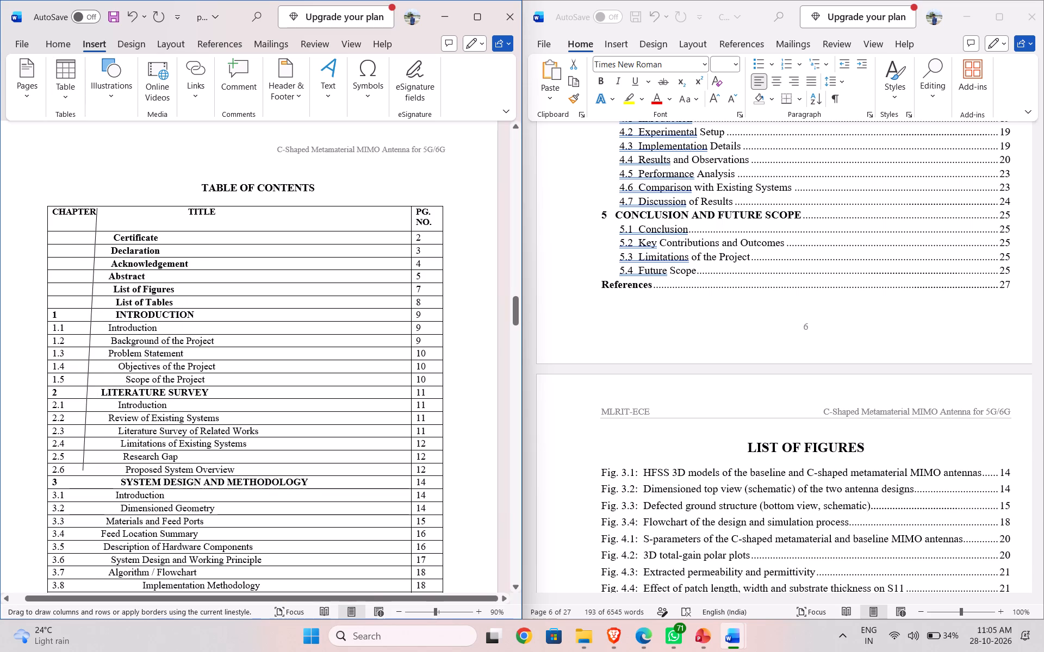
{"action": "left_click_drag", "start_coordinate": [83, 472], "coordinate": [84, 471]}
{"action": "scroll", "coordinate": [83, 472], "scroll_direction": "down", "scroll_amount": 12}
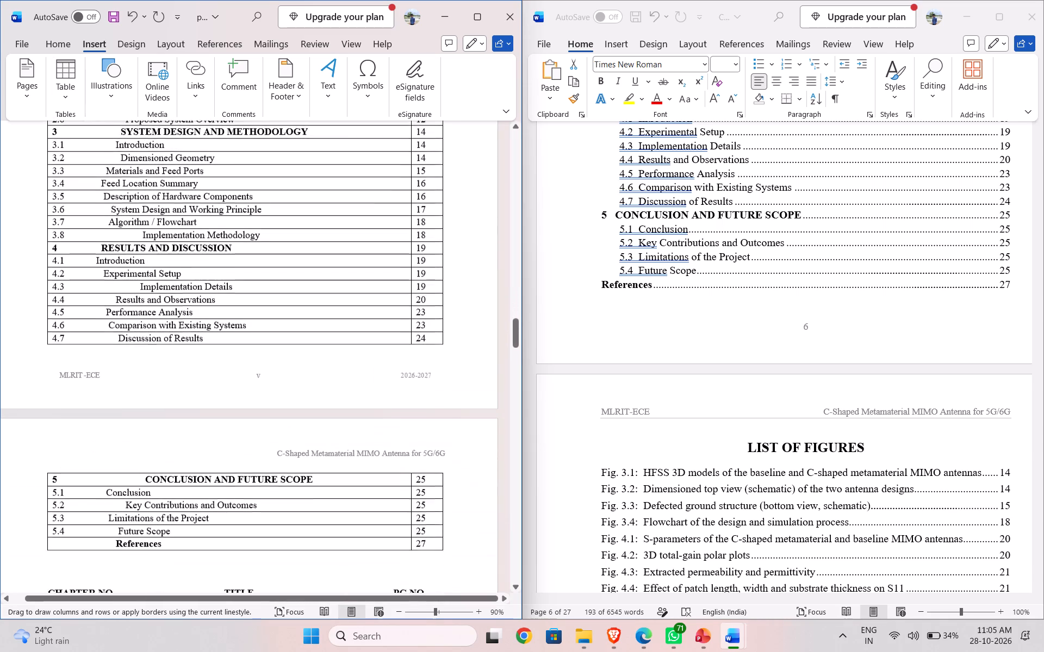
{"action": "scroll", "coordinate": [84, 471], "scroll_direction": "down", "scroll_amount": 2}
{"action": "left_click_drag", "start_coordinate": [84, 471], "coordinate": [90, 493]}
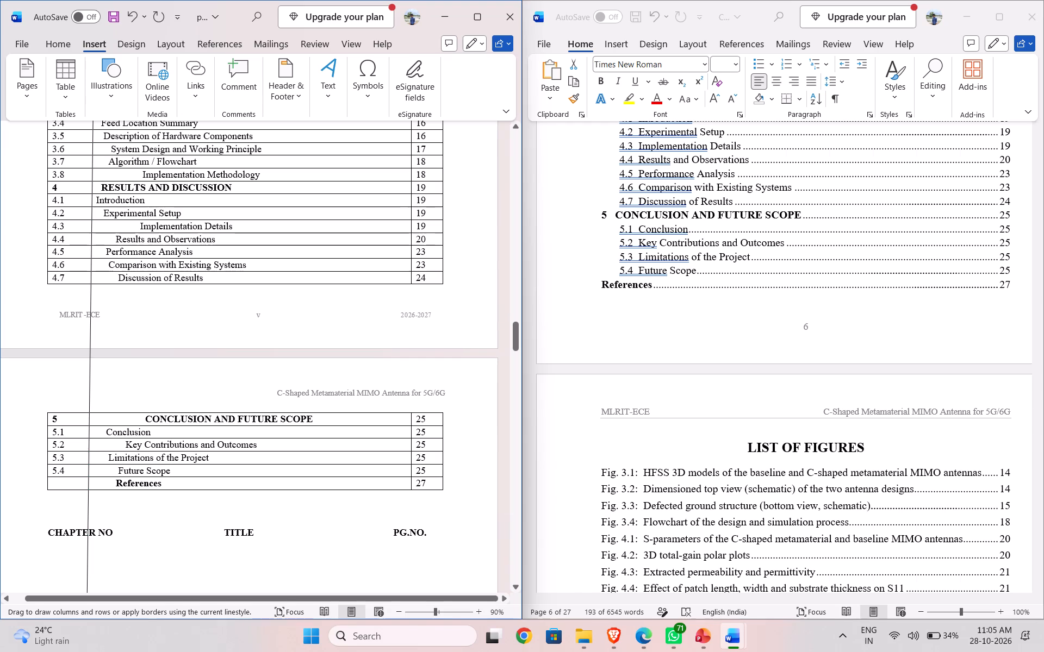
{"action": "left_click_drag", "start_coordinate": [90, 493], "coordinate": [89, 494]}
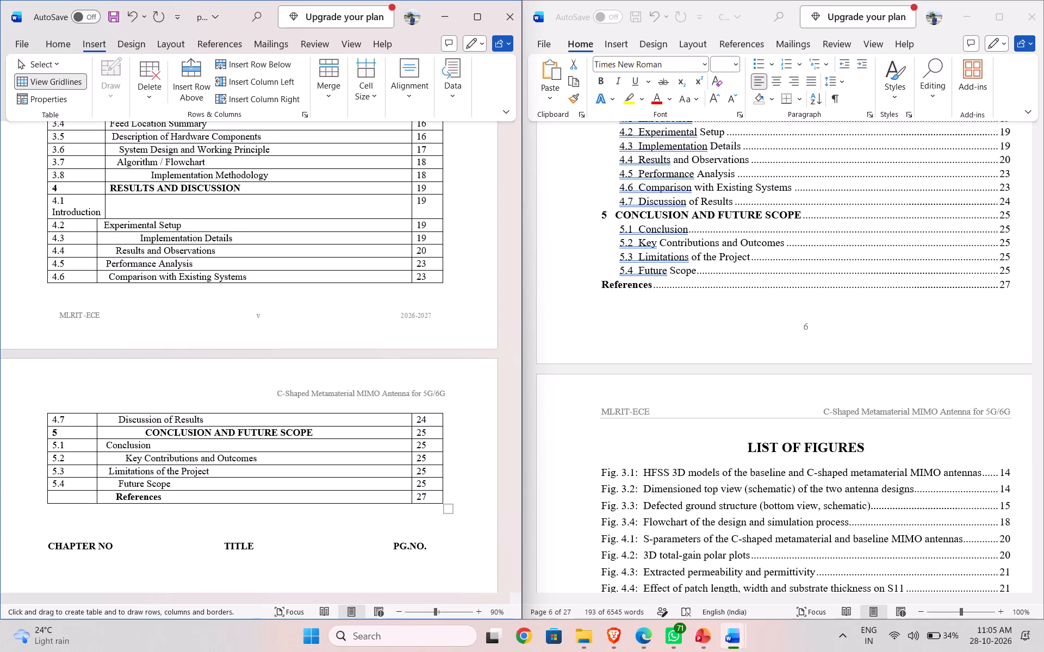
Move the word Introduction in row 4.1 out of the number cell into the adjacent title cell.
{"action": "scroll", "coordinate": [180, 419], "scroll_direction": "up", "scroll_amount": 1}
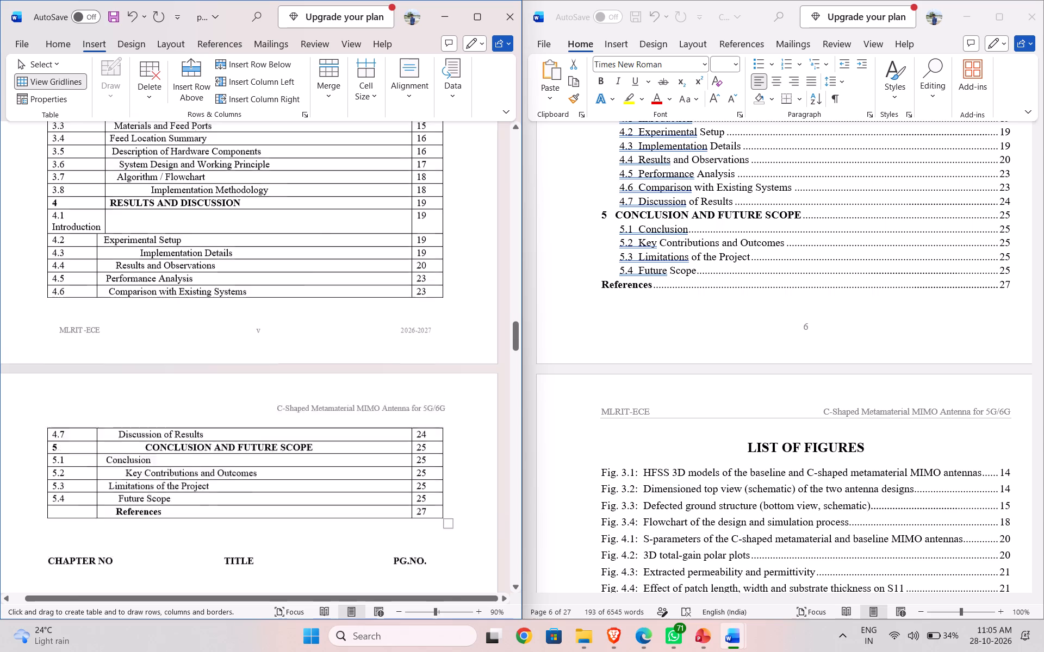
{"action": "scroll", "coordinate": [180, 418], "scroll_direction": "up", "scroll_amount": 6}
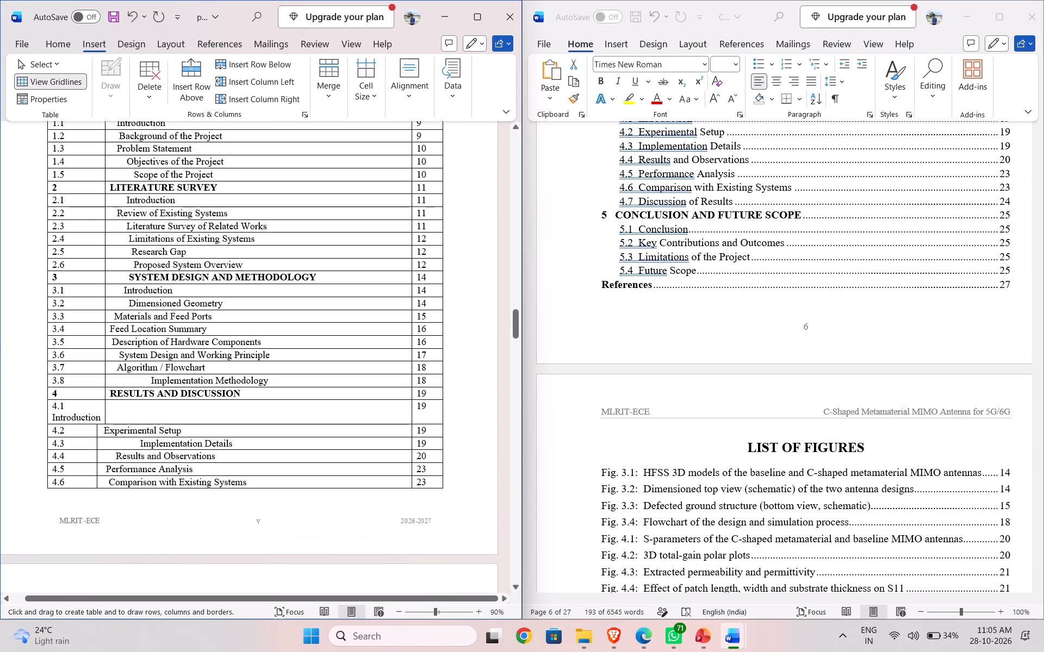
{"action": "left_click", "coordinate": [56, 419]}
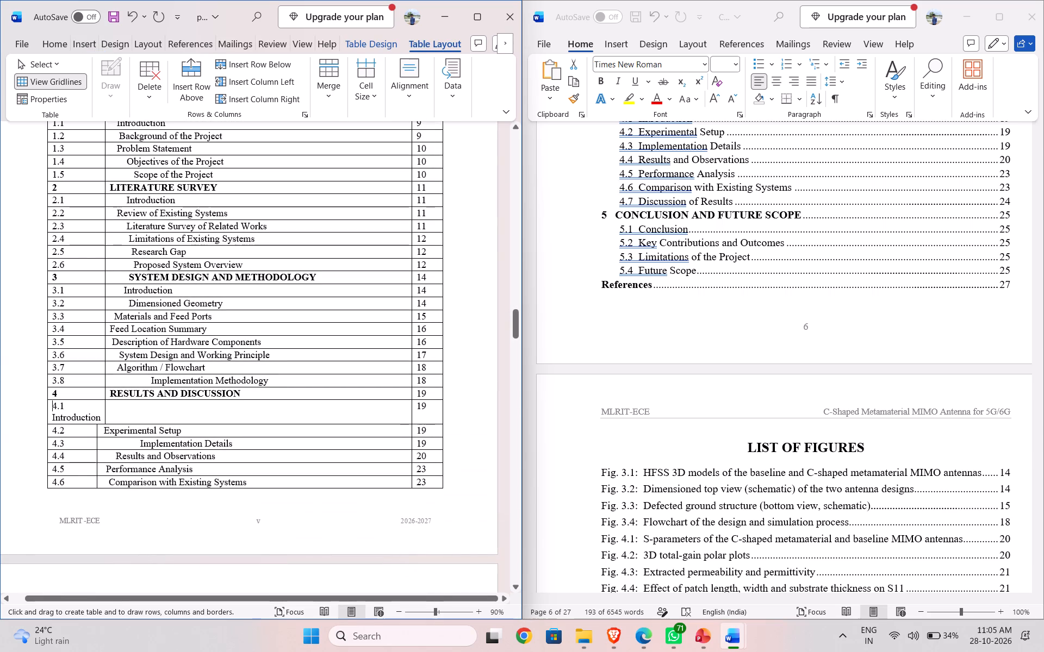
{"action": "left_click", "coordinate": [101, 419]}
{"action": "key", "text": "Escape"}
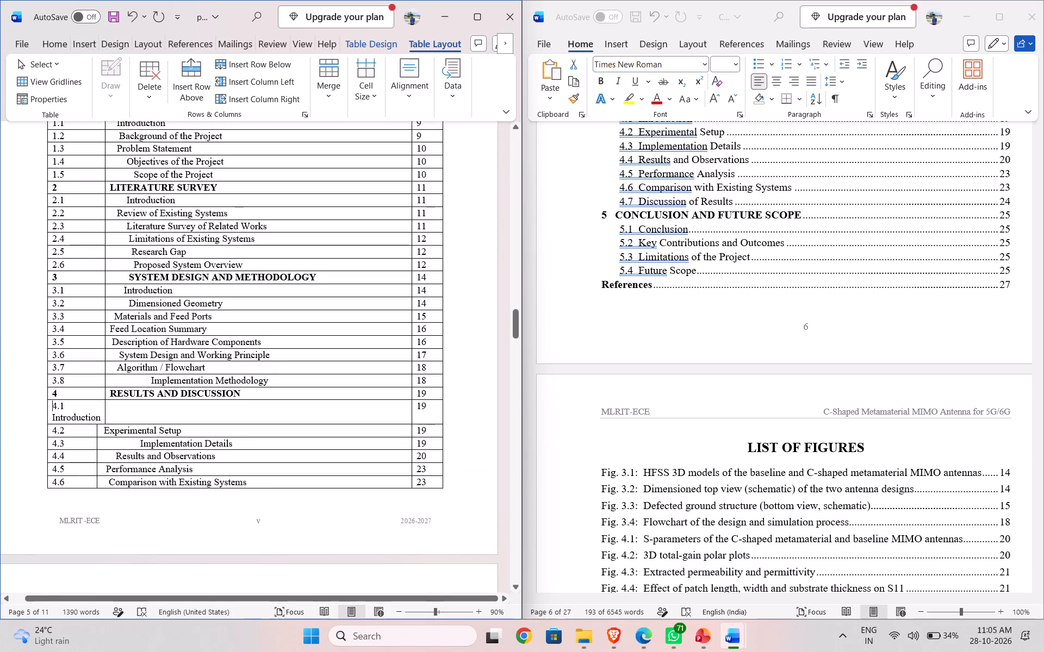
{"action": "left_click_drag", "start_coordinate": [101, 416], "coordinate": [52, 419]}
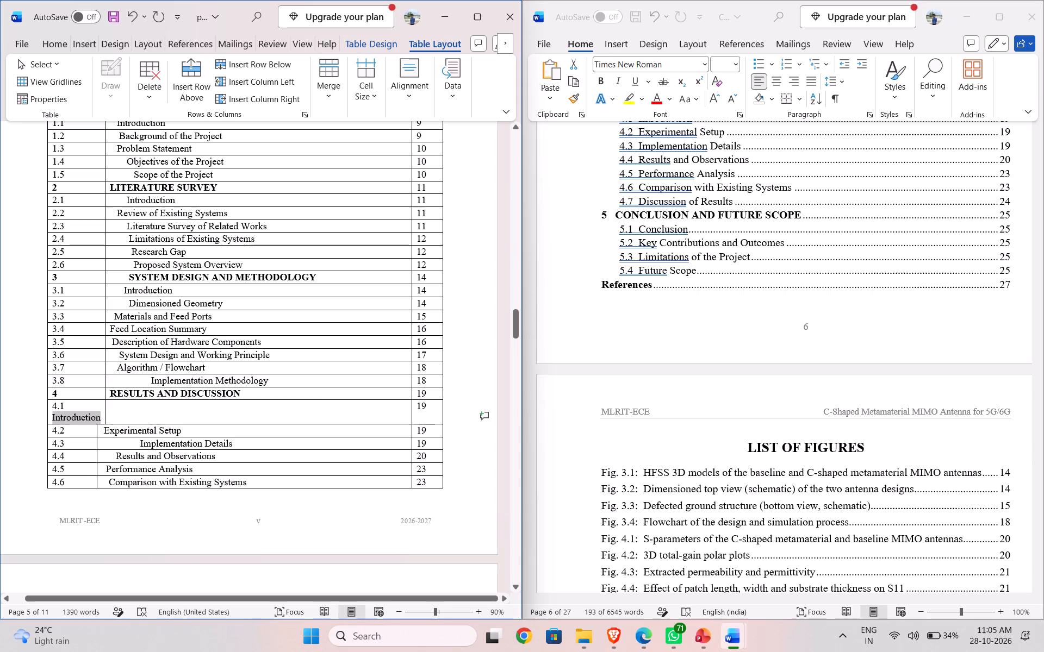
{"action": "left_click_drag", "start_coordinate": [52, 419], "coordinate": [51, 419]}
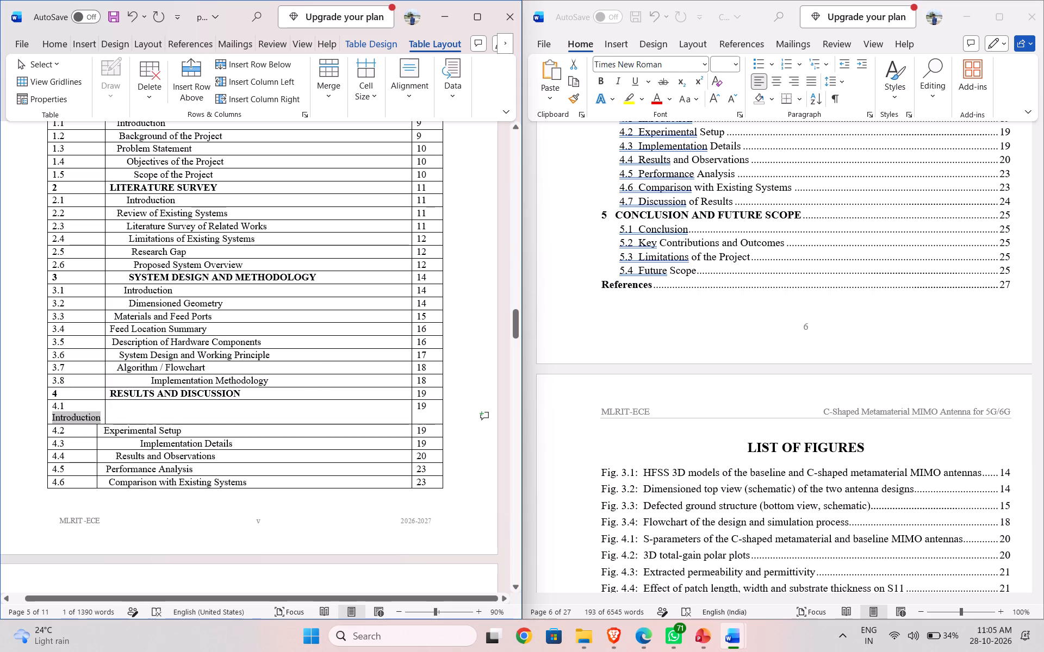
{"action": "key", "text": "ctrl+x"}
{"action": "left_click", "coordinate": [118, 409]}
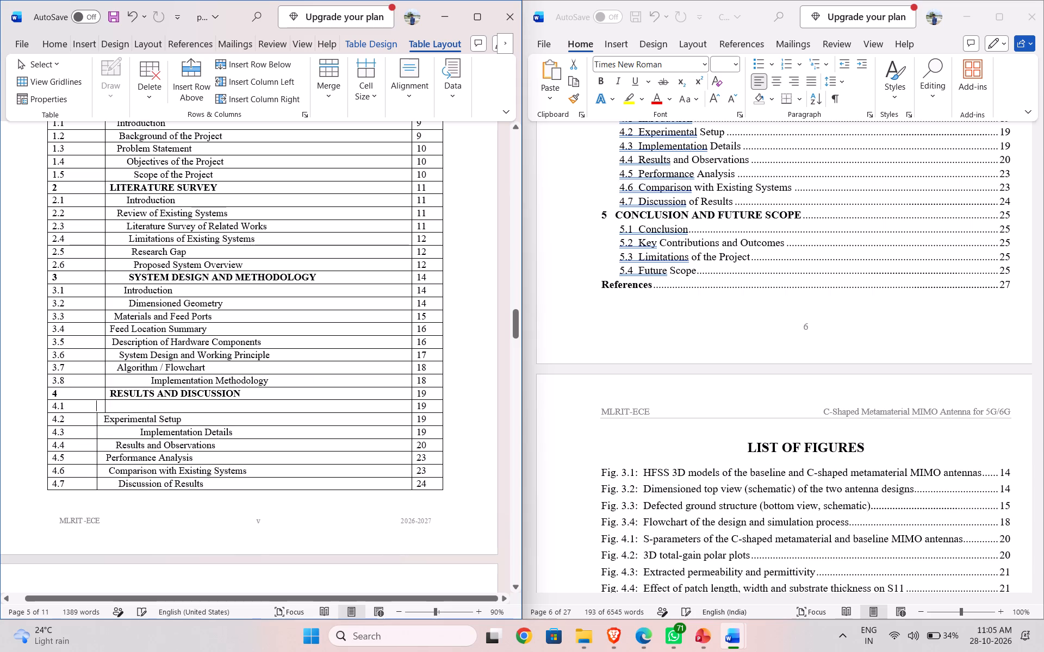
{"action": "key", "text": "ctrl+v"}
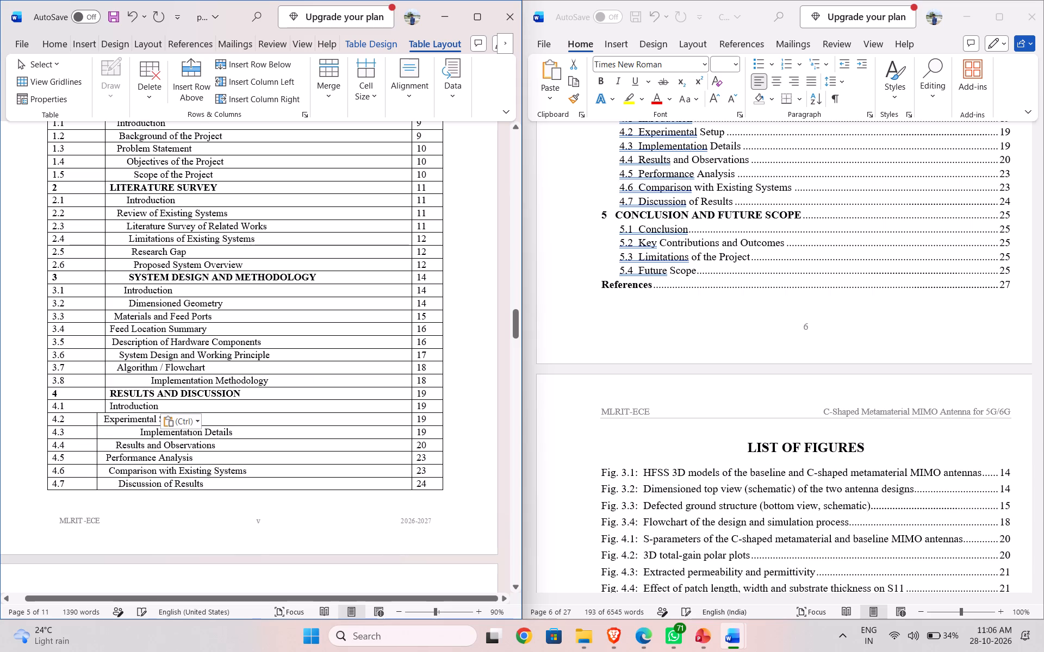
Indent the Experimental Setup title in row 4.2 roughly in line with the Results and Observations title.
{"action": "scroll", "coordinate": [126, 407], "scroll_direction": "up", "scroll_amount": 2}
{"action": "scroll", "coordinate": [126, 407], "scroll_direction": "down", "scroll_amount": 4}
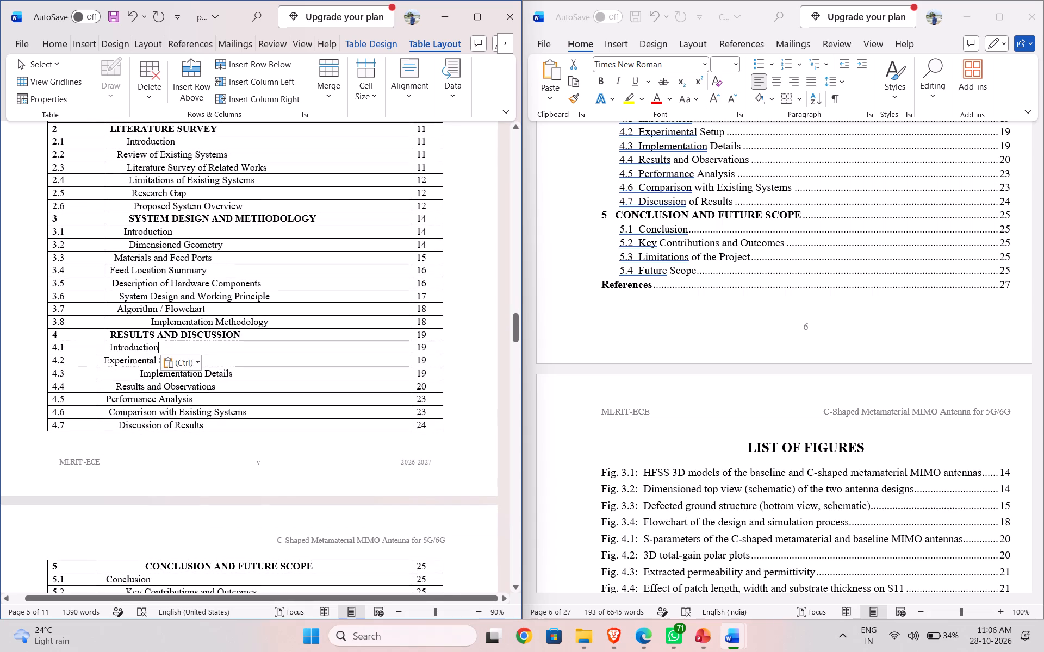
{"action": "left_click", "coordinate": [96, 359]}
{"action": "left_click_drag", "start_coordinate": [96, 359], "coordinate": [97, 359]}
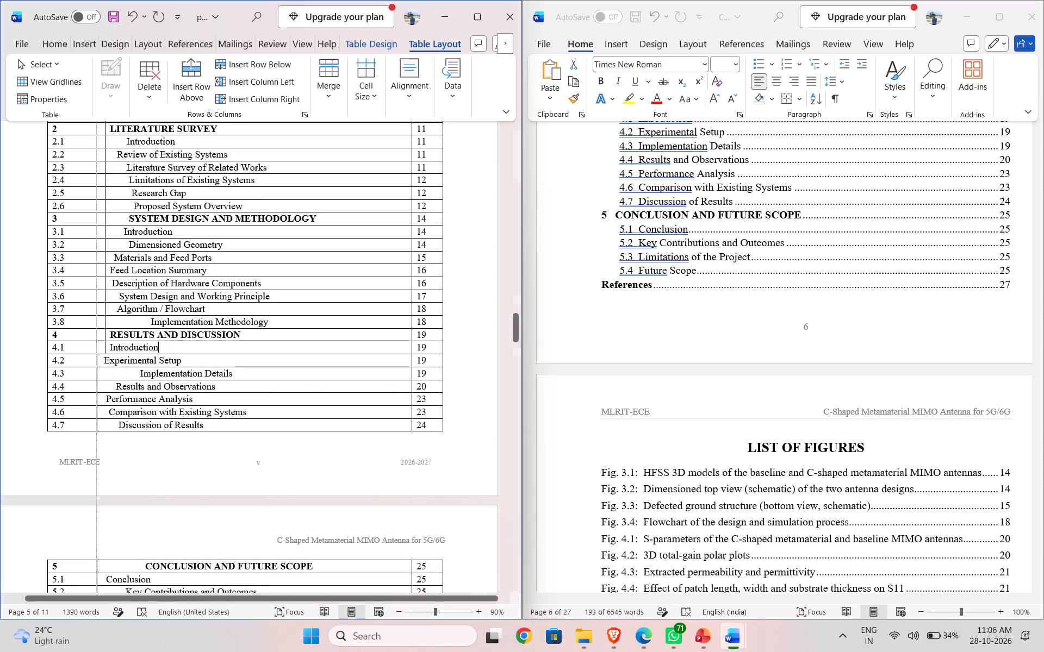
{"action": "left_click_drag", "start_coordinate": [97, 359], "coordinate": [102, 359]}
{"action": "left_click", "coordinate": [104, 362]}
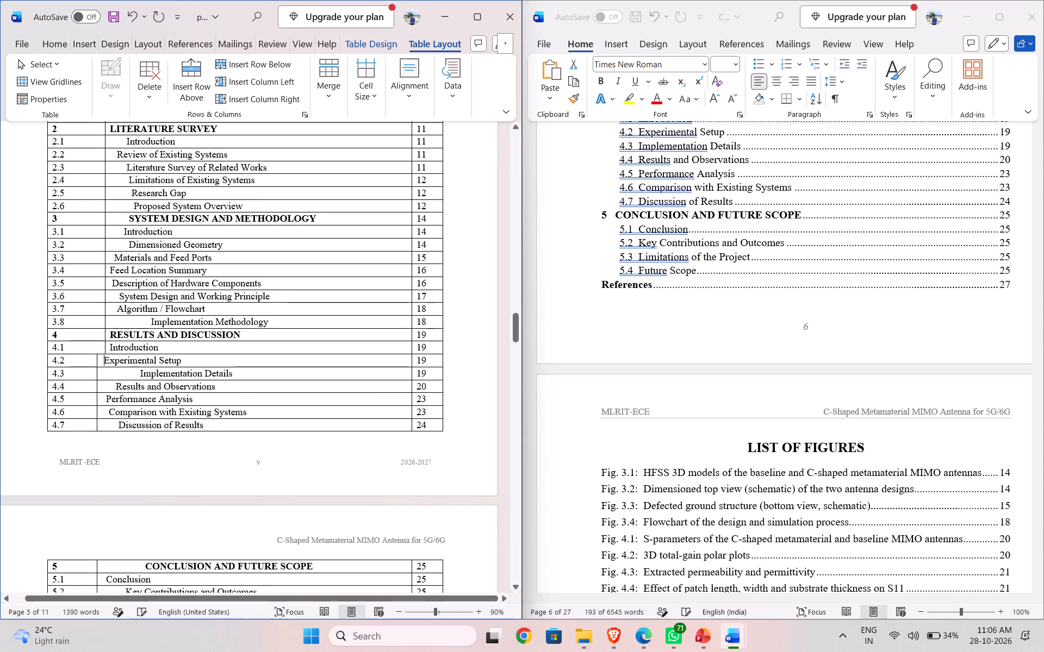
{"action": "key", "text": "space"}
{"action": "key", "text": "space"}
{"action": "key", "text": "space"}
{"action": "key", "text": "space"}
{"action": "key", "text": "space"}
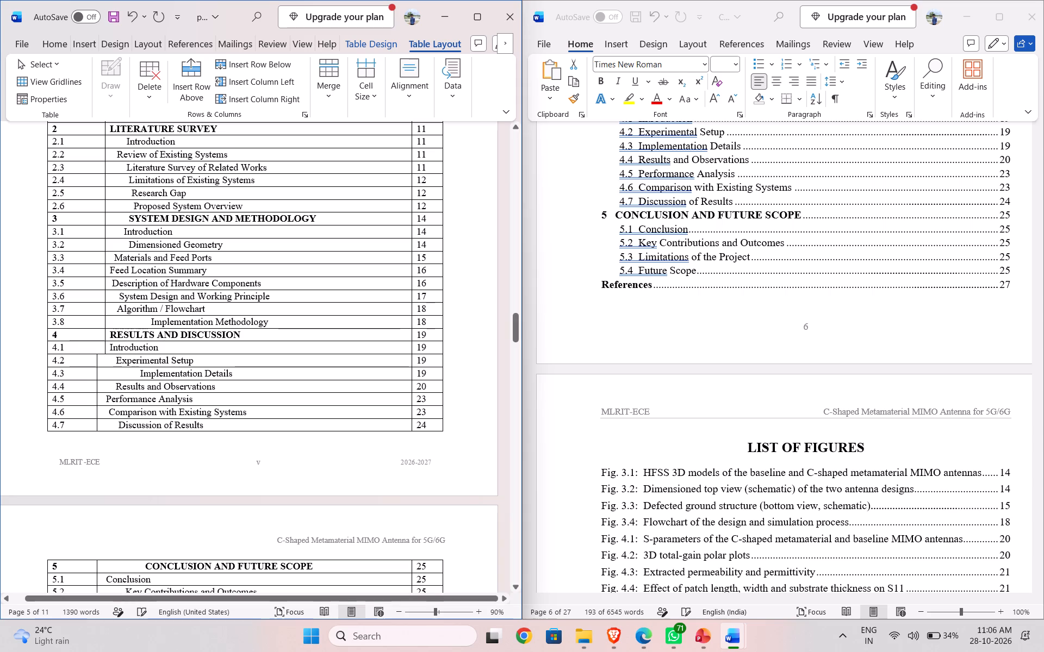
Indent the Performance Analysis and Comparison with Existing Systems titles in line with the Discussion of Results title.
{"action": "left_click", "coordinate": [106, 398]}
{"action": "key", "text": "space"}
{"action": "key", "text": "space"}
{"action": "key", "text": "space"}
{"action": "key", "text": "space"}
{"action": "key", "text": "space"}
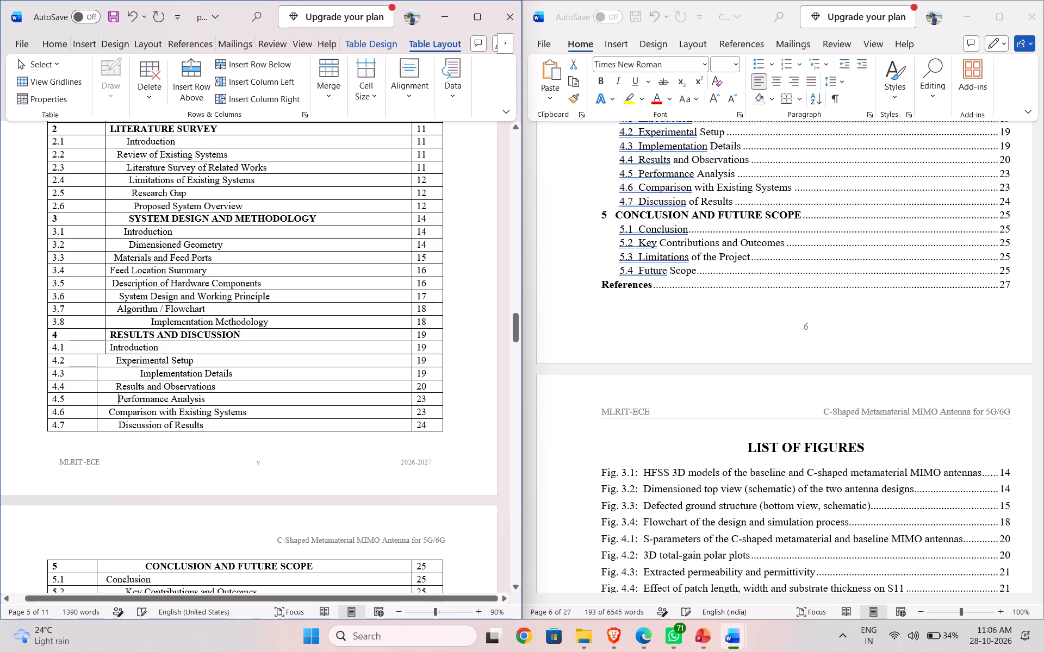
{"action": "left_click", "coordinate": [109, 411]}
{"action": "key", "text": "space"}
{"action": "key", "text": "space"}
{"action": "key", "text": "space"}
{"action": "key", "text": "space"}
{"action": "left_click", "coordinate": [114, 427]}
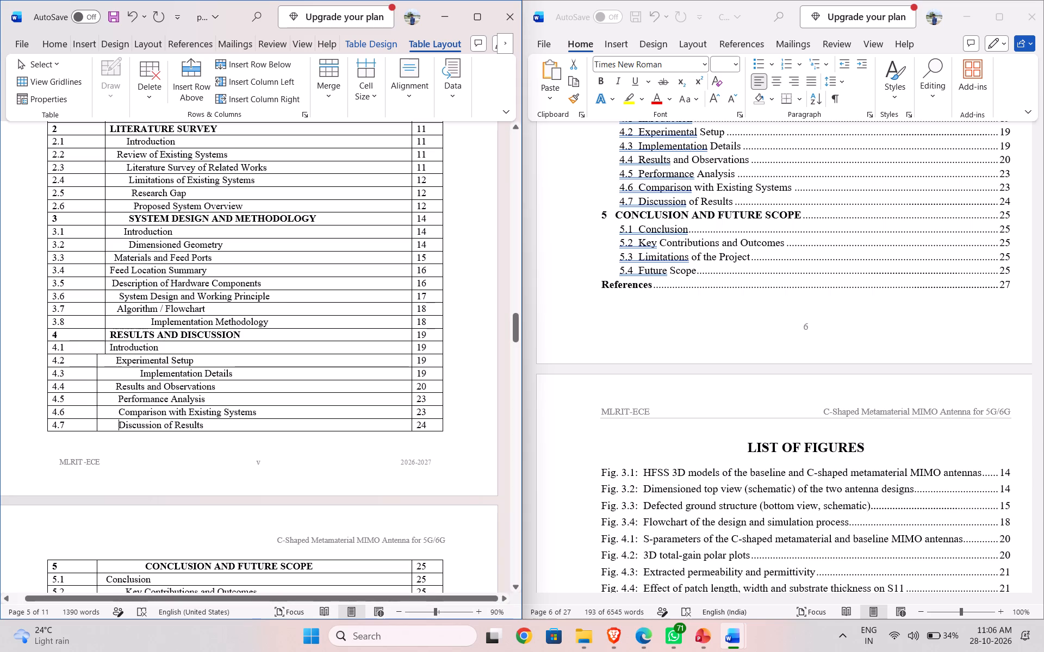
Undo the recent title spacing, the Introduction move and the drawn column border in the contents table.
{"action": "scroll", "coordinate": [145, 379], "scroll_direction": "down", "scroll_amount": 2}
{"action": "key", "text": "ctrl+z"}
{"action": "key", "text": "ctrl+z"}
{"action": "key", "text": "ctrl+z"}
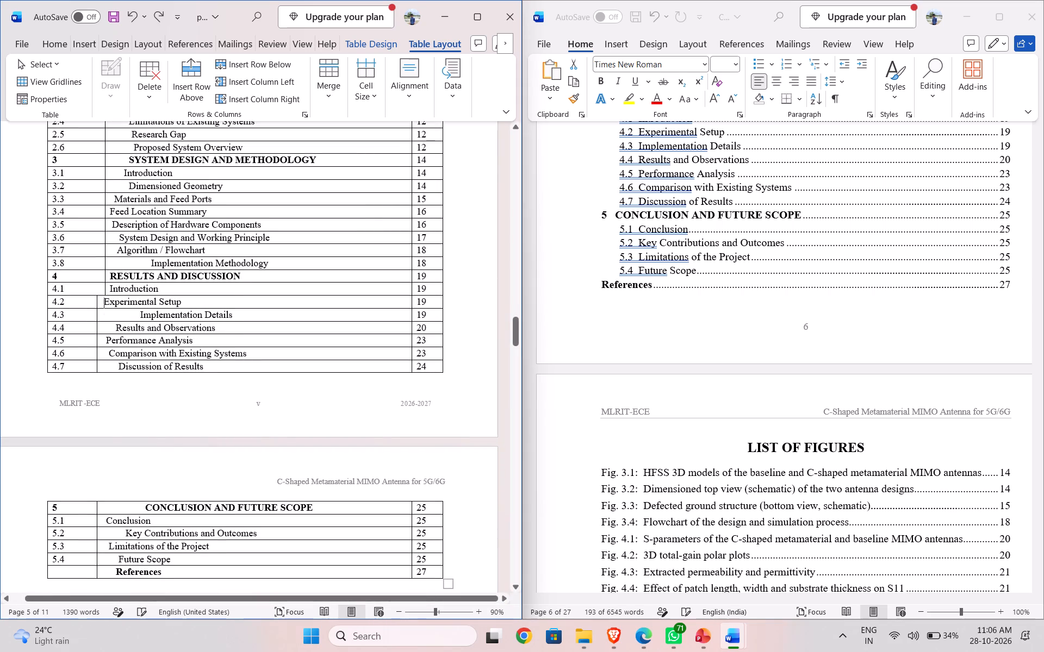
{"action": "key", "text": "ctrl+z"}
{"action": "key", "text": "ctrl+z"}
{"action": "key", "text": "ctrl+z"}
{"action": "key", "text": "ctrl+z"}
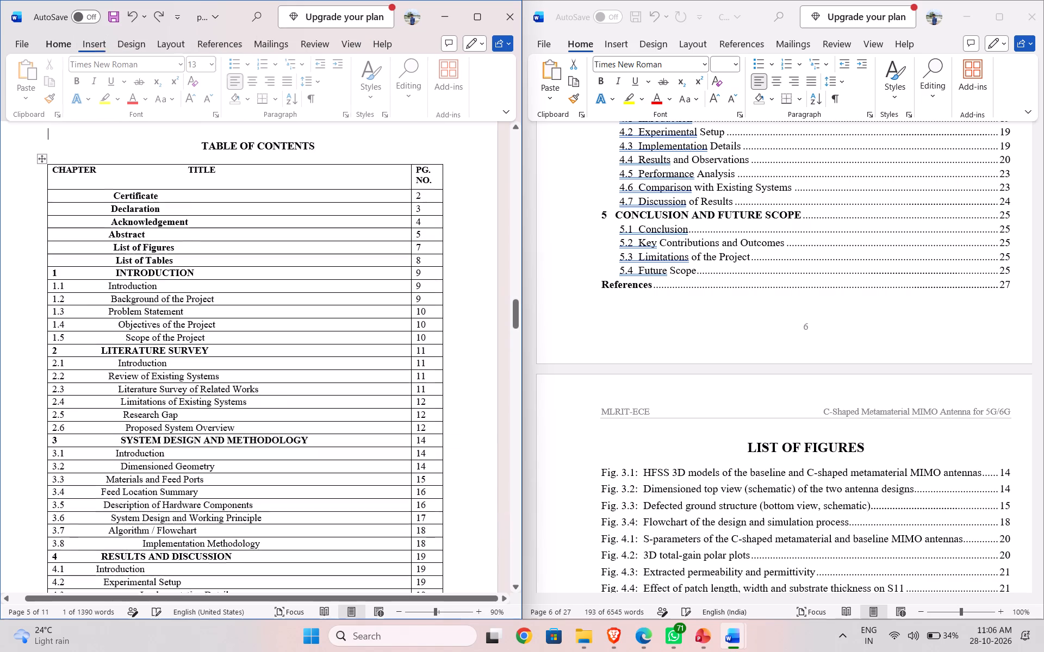
Indent the Introduction title in row 4.1 further, in line with the Discussion of Results title in row 4.7.
{"action": "scroll", "coordinate": [98, 363], "scroll_direction": "down", "scroll_amount": 6}
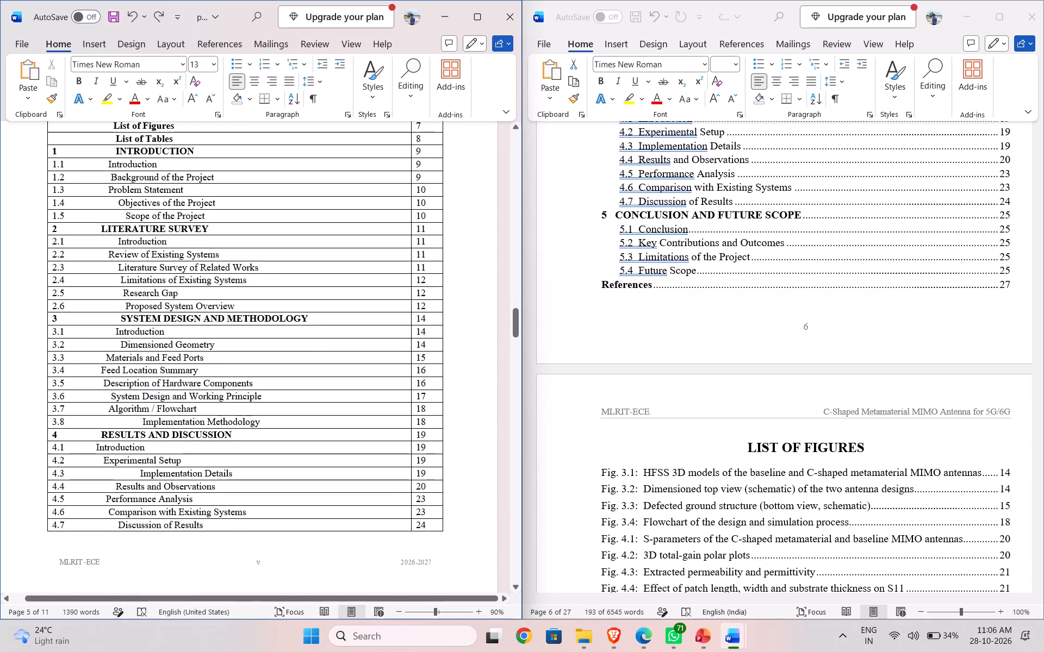
{"action": "left_click", "coordinate": [92, 400]}
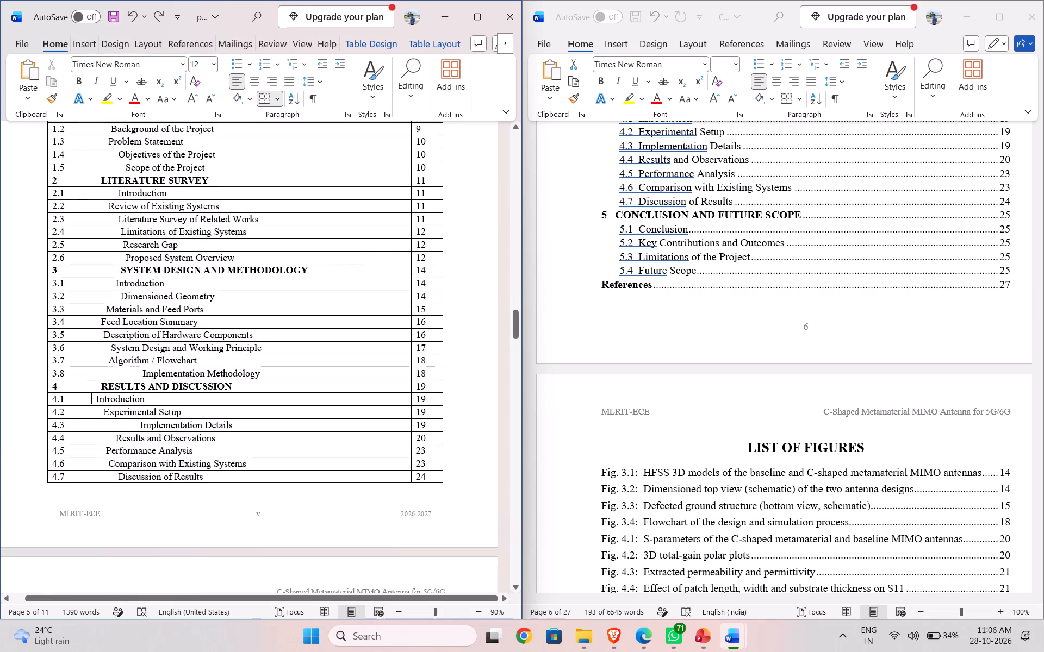
{"action": "key", "text": "space"}
{"action": "key", "text": "space"}
{"action": "key", "text": "space"}
{"action": "key", "text": "space"}
{"action": "key", "text": "space"}
{"action": "key", "text": "space"}
{"action": "key", "text": "space"}
{"action": "key", "text": "space"}
{"action": "key", "text": "space"}
{"action": "key", "text": "space"}
Indent the RESULTS AND DISCUSSION title of chapter 4 slightly further, short of the Introduction title below it.
{"action": "left_click", "coordinate": [97, 394]}
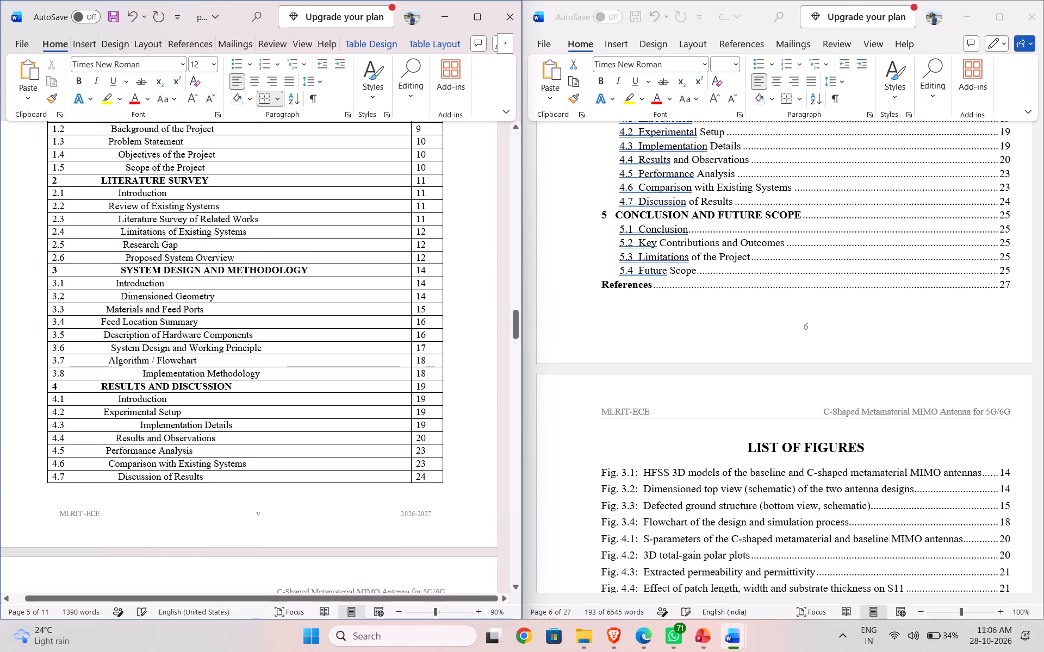
{"action": "left_click", "coordinate": [97, 385]}
{"action": "key", "text": "space"}
{"action": "key", "text": "space"}
{"action": "key", "text": "space"}
{"action": "key", "text": "space"}
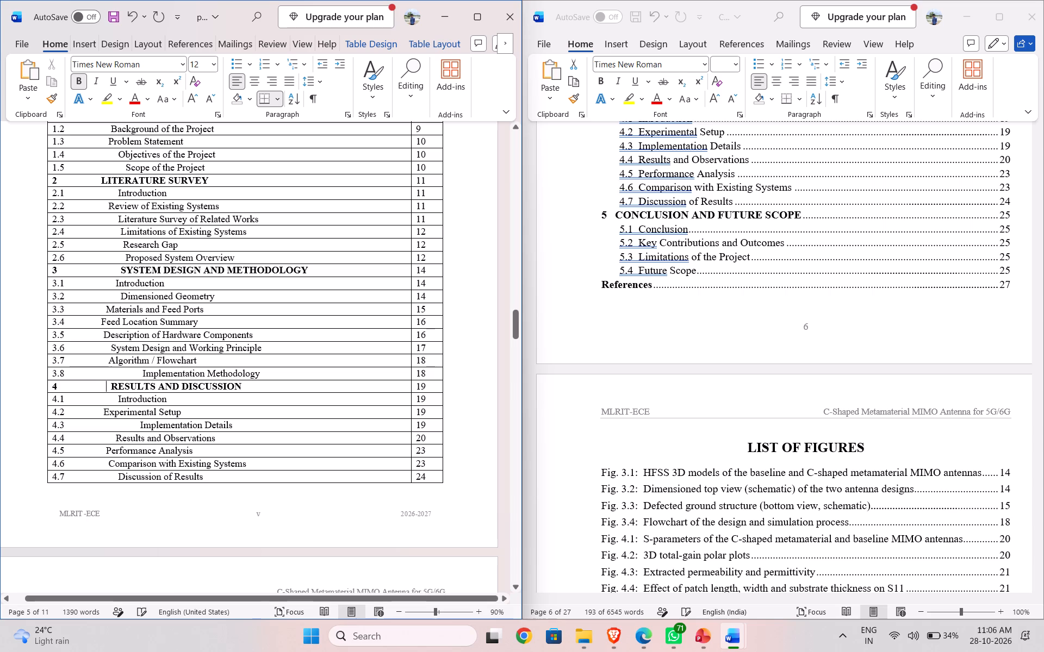
Indent the Feed Location Summary title in row 3.4 slightly further, in line with the Algorithm / Flowchart title.
{"action": "left_click", "coordinate": [100, 322]}
{"action": "key", "text": "space"}
{"action": "key", "text": "space"}
{"action": "key", "text": "space"}
{"action": "scroll", "coordinate": [105, 332], "scroll_direction": "down", "scroll_amount": 1}
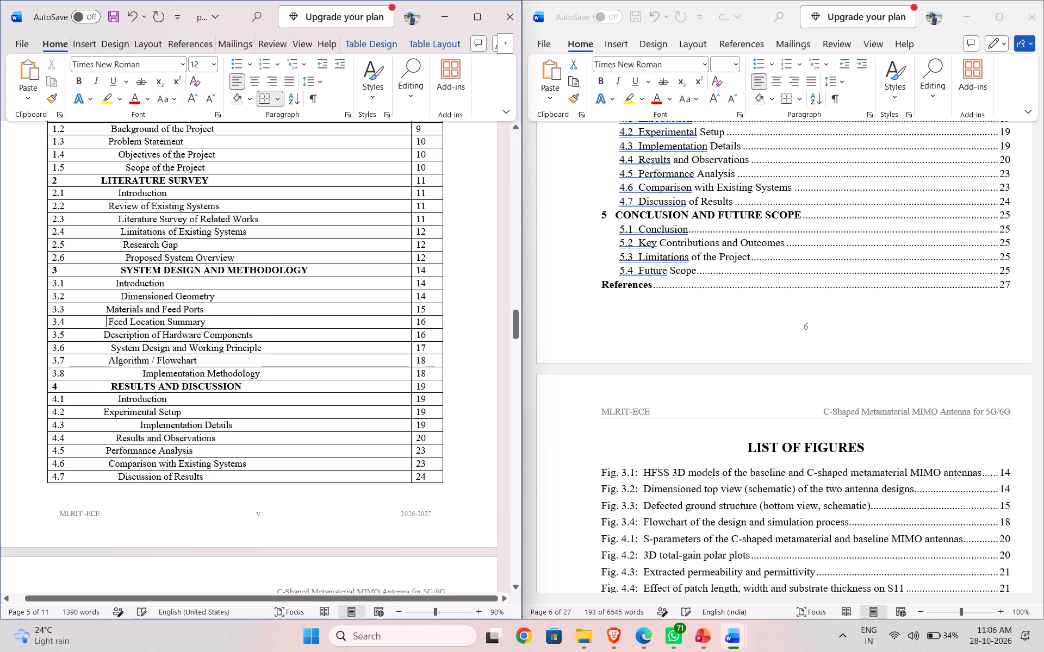
Indent the LITERATURE SURVEY title of chapter 2 slightly further in the contents table.
{"action": "scroll", "coordinate": [105, 333], "scroll_direction": "down", "scroll_amount": 2}
{"action": "scroll", "coordinate": [105, 333], "scroll_direction": "up", "scroll_amount": 9}
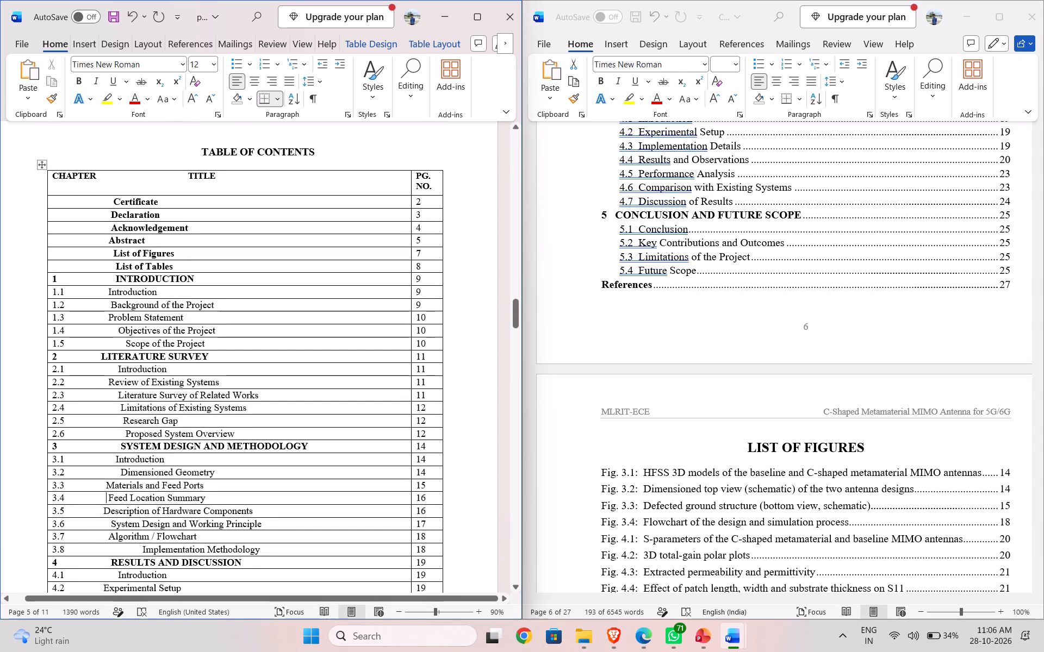
{"action": "left_click", "coordinate": [97, 354]}
{"action": "key", "text": "space"}
{"action": "key", "text": "space"}
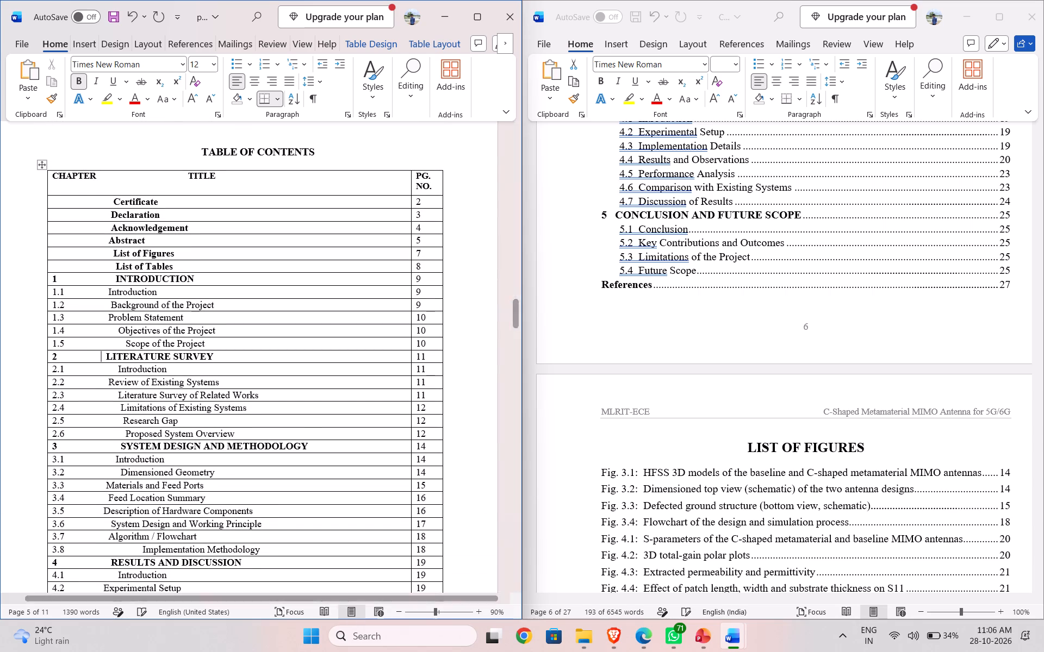
Indent the Conclusion title in row 5.1 further, in line with the Future Scope title in row 5.4.
{"action": "scroll", "coordinate": [97, 355], "scroll_direction": "down", "scroll_amount": 14}
{"action": "left_click", "coordinate": [102, 392]}
{"action": "key", "text": "space"}
{"action": "key", "text": "space"}
{"action": "key", "text": "space"}
{"action": "key", "text": "space"}
{"action": "key", "text": "space"}
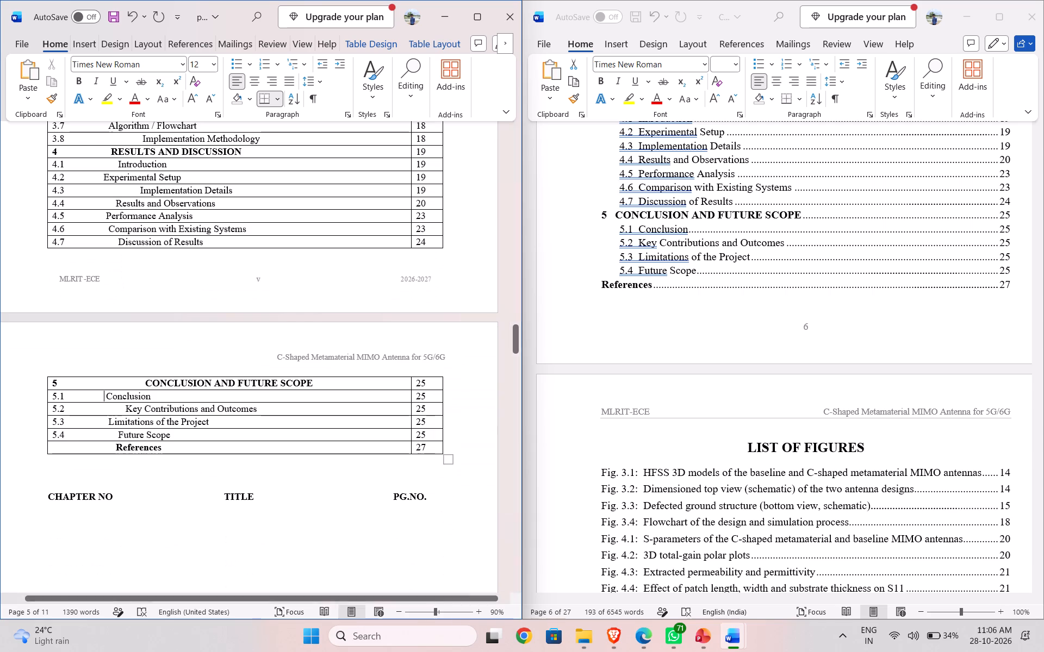
Draw a vertical border between the chapter numbers and titles, from the contents table's header row down to the References row.
{"action": "scroll", "coordinate": [95, 306], "scroll_direction": "up", "scroll_amount": 12}
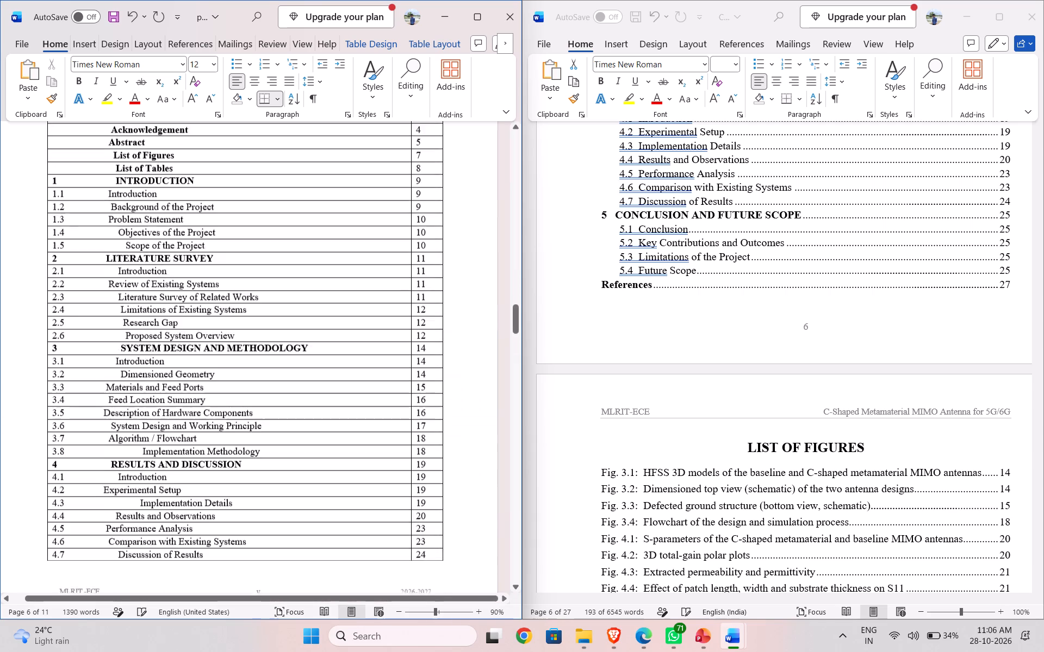
{"action": "scroll", "coordinate": [95, 305], "scroll_direction": "up", "scroll_amount": 5}
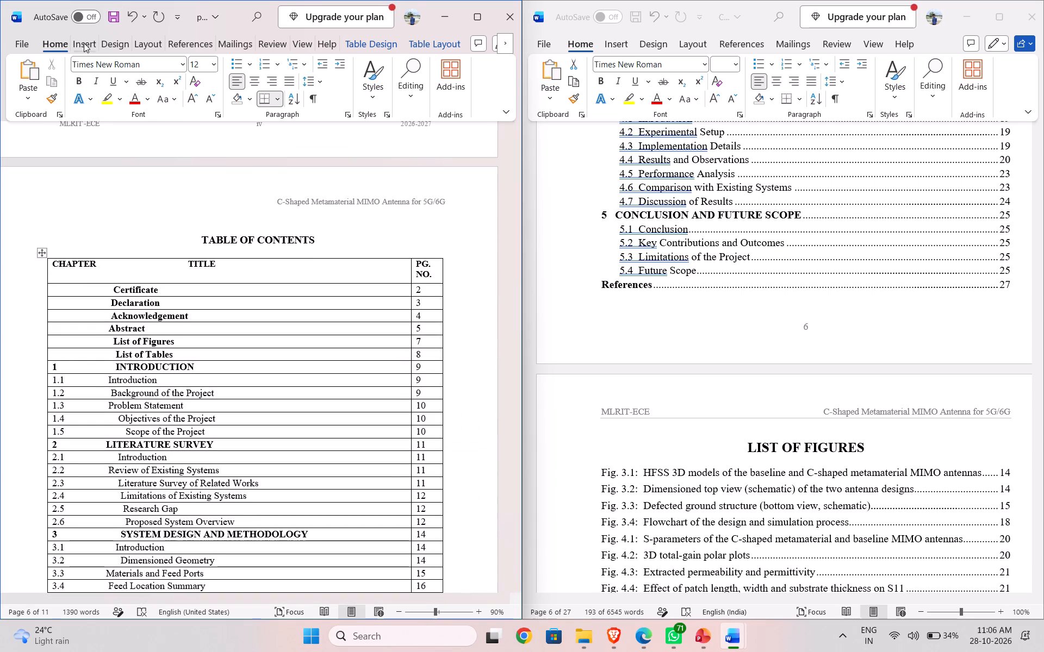
{"action": "left_click", "coordinate": [84, 43]}
{"action": "left_click", "coordinate": [74, 95]}
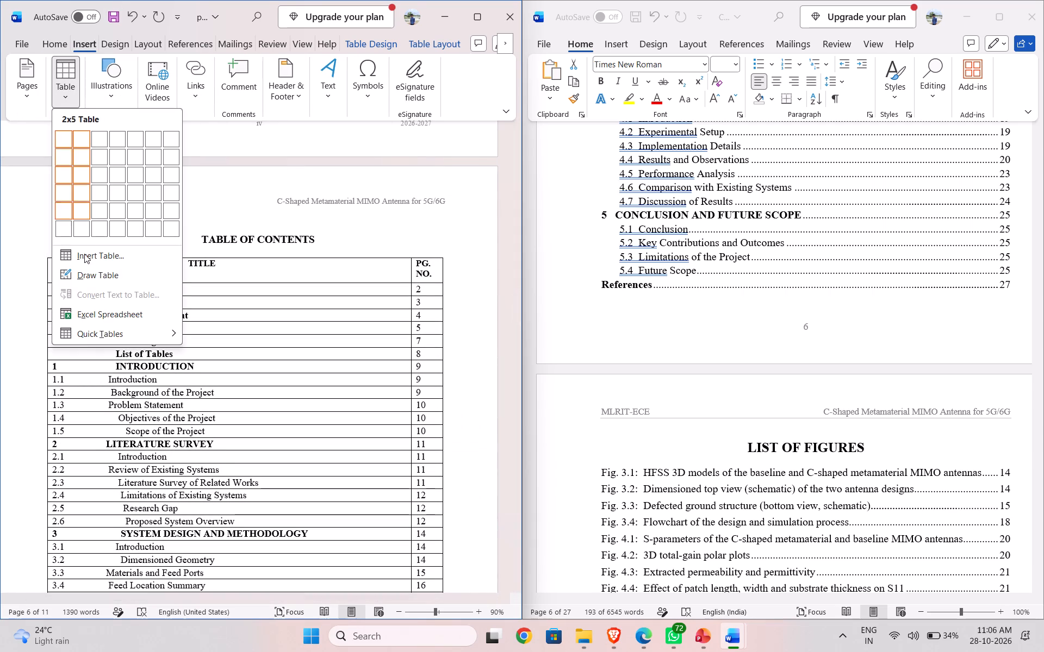
{"action": "left_click", "coordinate": [84, 275]}
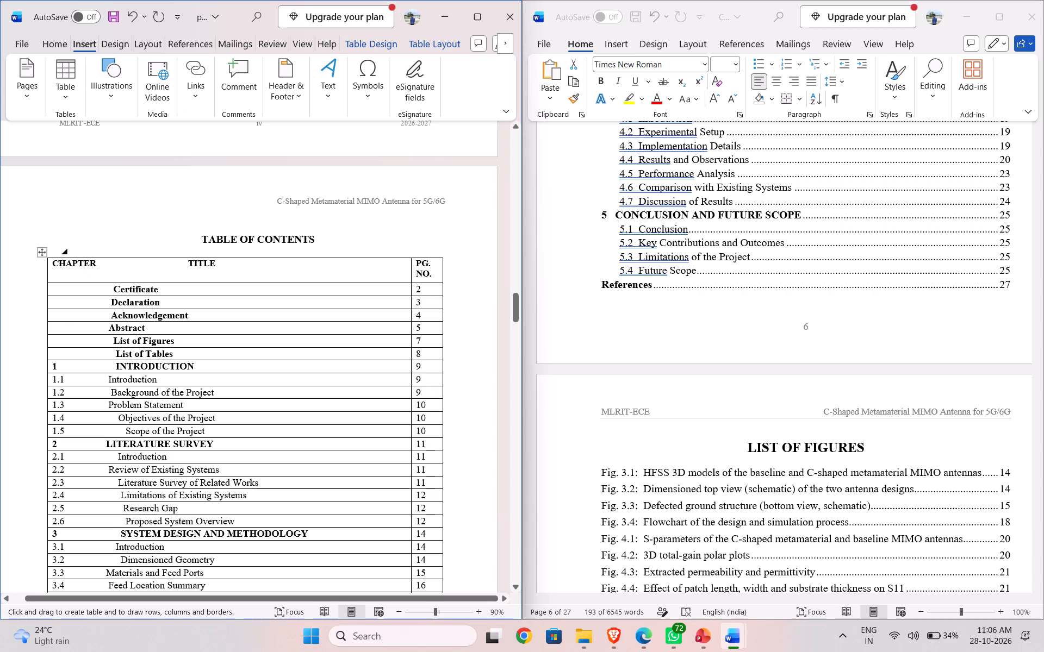
{"action": "left_click_drag", "start_coordinate": [98, 258], "coordinate": [83, 422]}
{"action": "scroll", "coordinate": [83, 422], "scroll_direction": "down", "scroll_amount": 1}
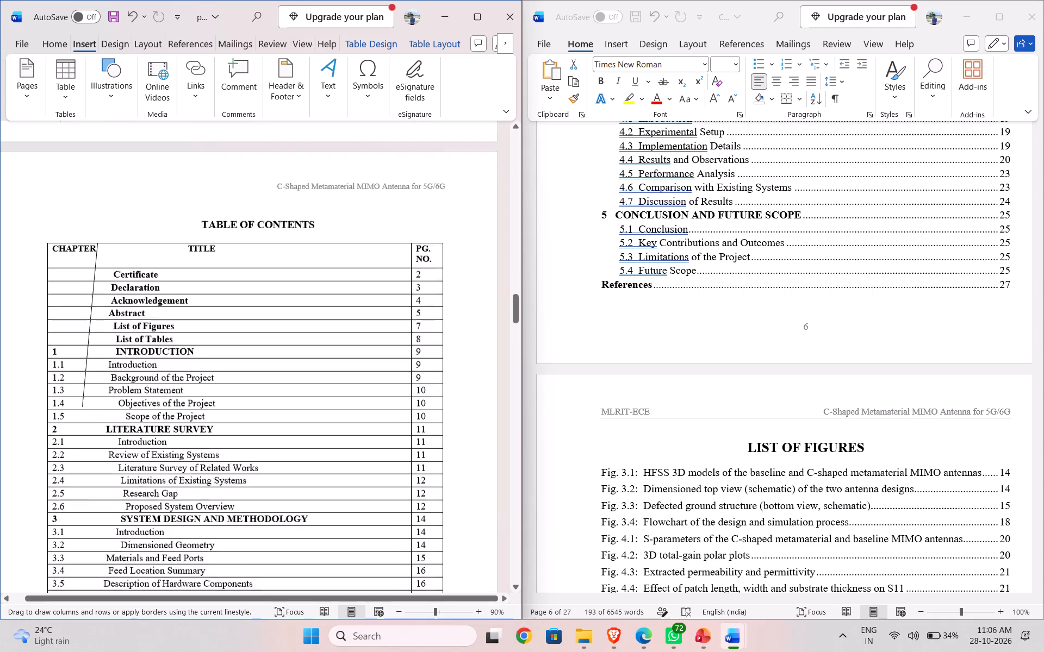
{"action": "scroll", "coordinate": [83, 422], "scroll_direction": "down", "scroll_amount": 3}
{"action": "left_click_drag", "start_coordinate": [83, 422], "coordinate": [89, 427]}
{"action": "scroll", "coordinate": [83, 423], "scroll_direction": "down", "scroll_amount": 11}
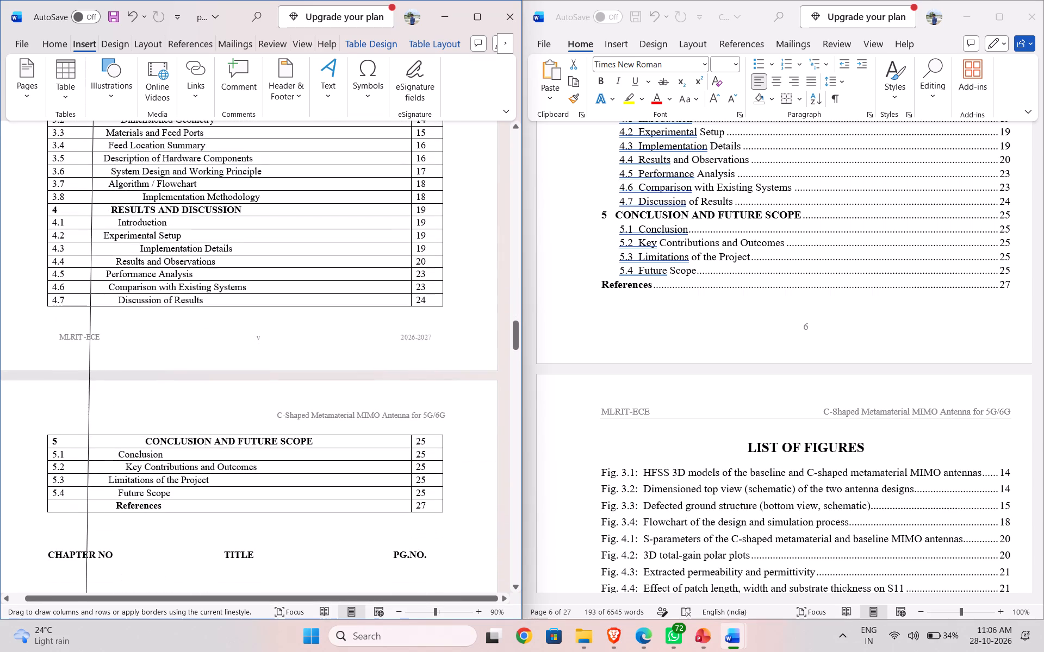
{"action": "left_click_drag", "start_coordinate": [89, 427], "coordinate": [94, 505]}
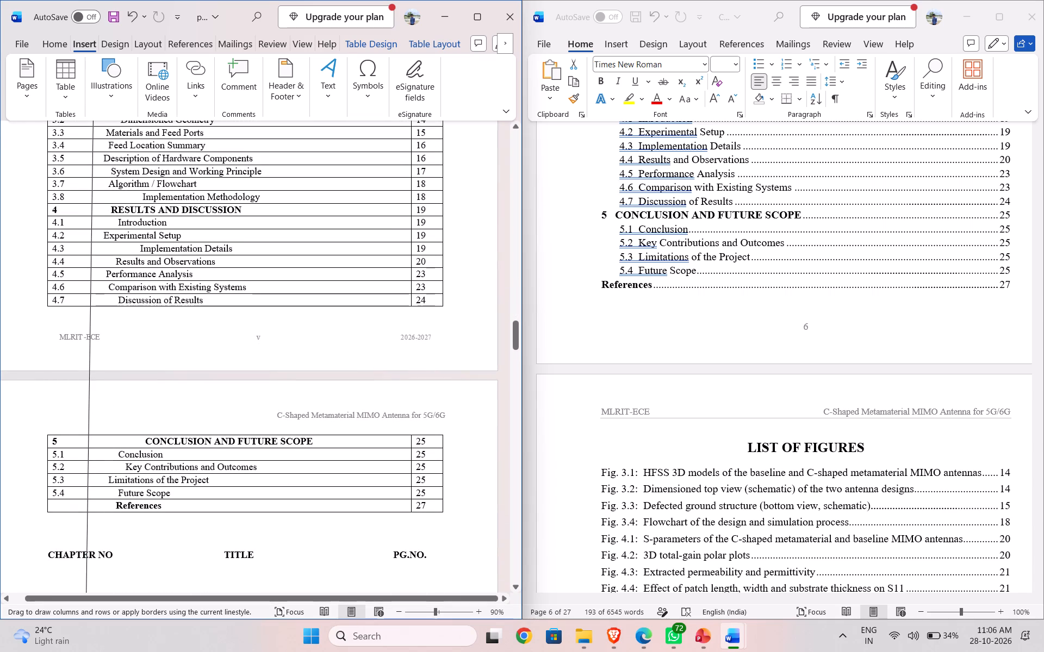
{"action": "left_click_drag", "start_coordinate": [94, 505], "coordinate": [96, 510]}
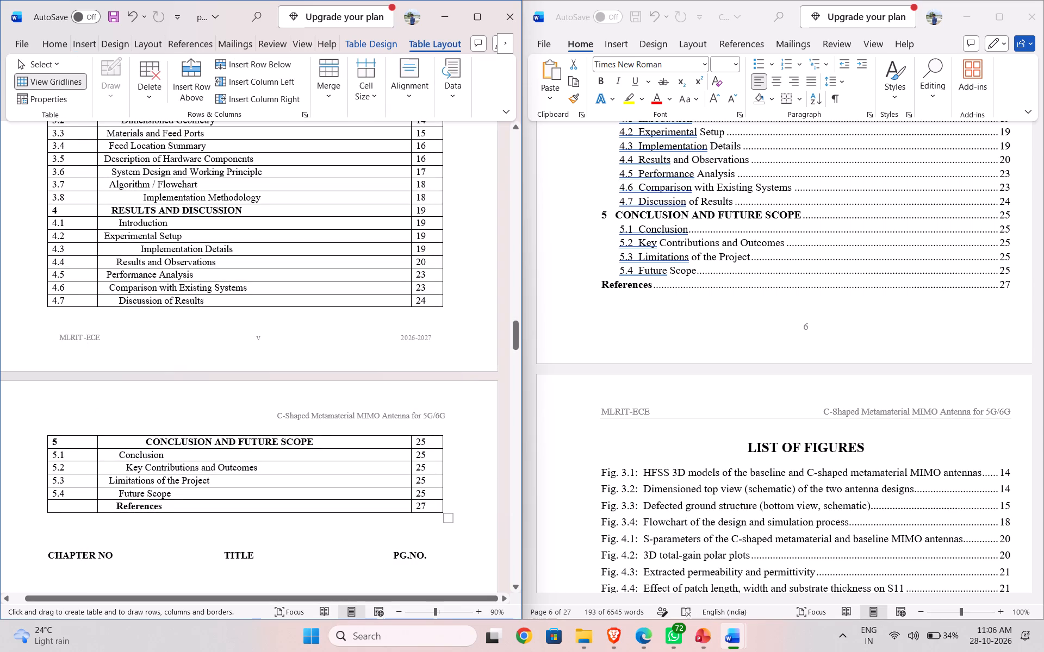
{"action": "key", "text": "Escape"}
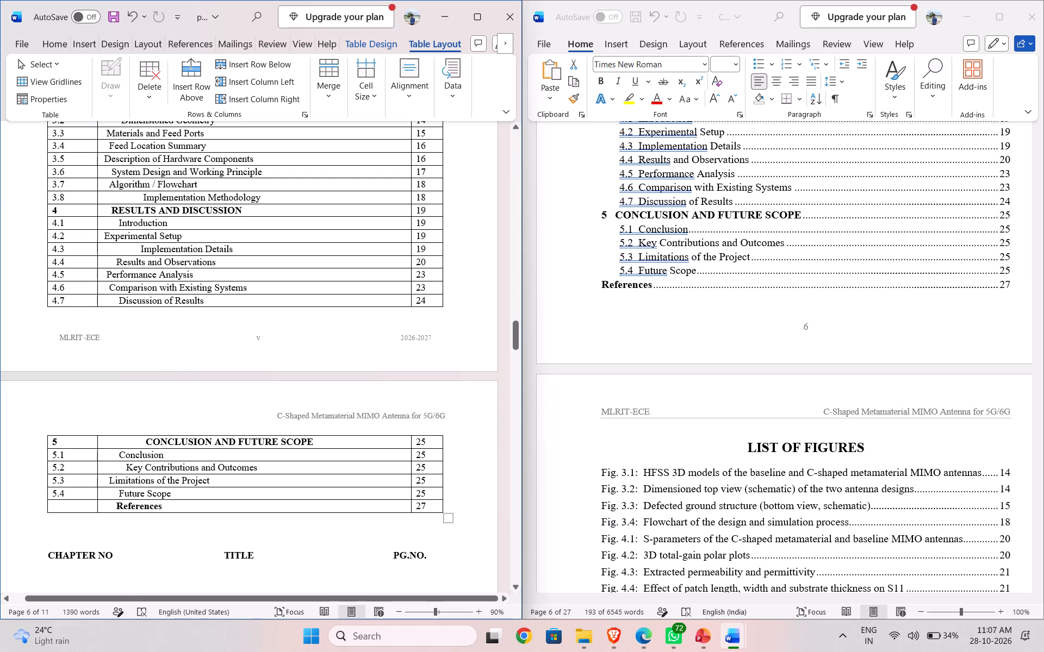
Shift the new column border slightly toward the titles, lining up its header-row part with the rows below.
{"action": "scroll", "coordinate": [186, 310], "scroll_direction": "up", "scroll_amount": 13}
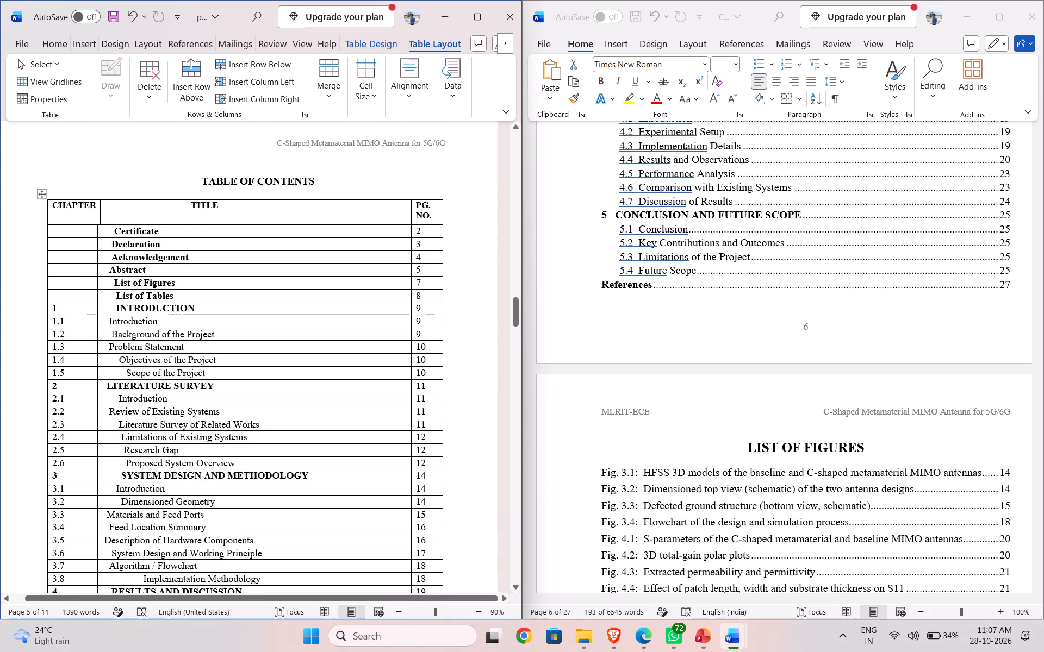
{"action": "left_click", "coordinate": [53, 206]}
{"action": "key", "text": "BackSpace"}
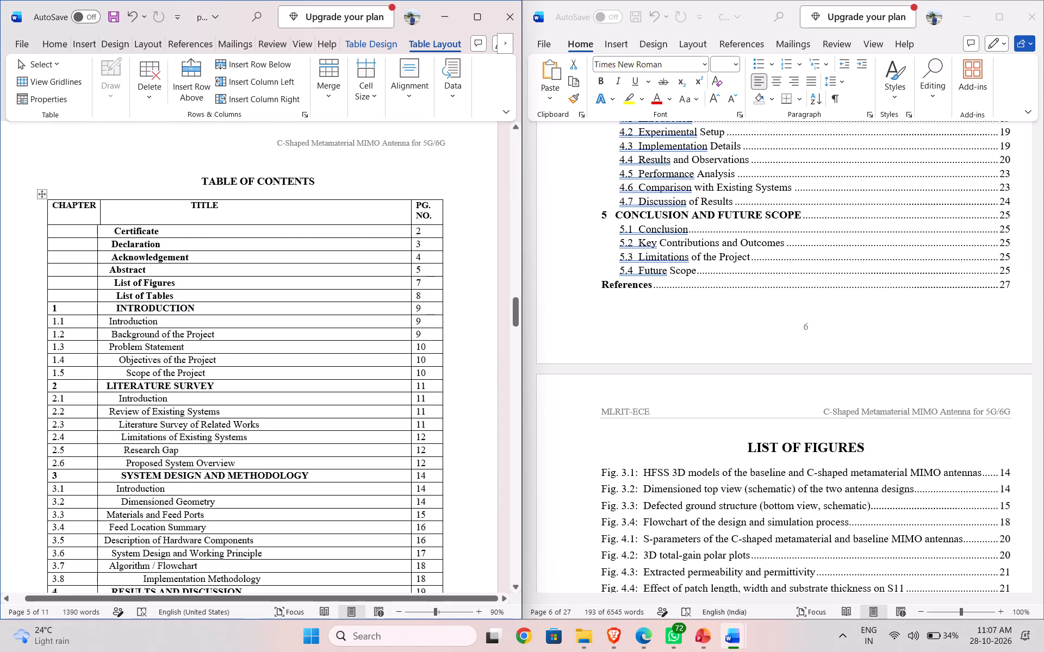
{"action": "key", "text": "BackSpace"}
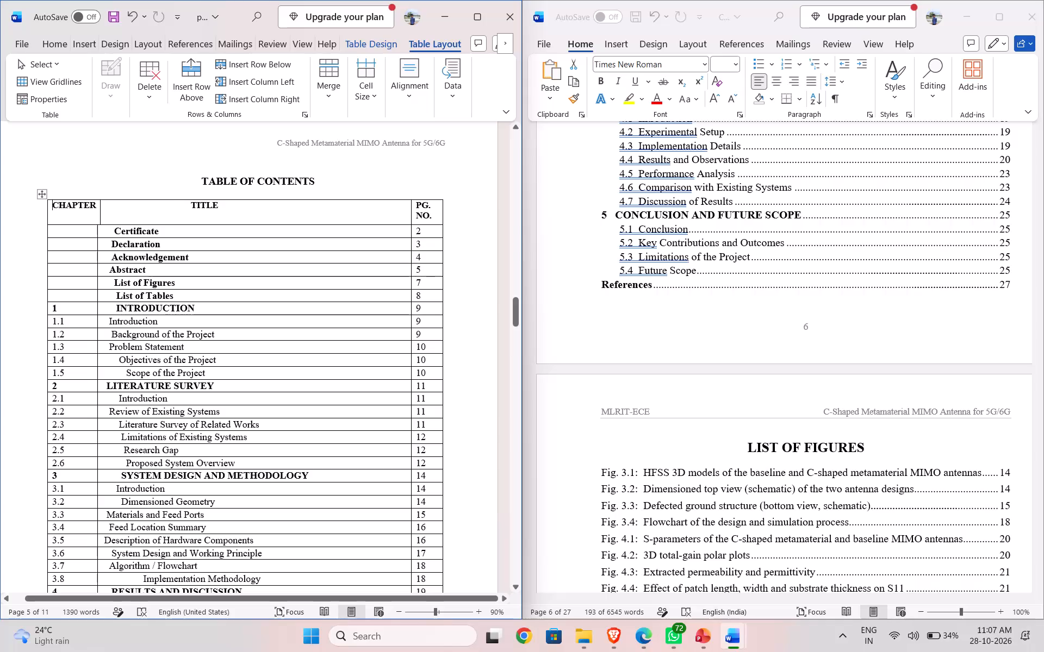
{"action": "left_click", "coordinate": [100, 215]}
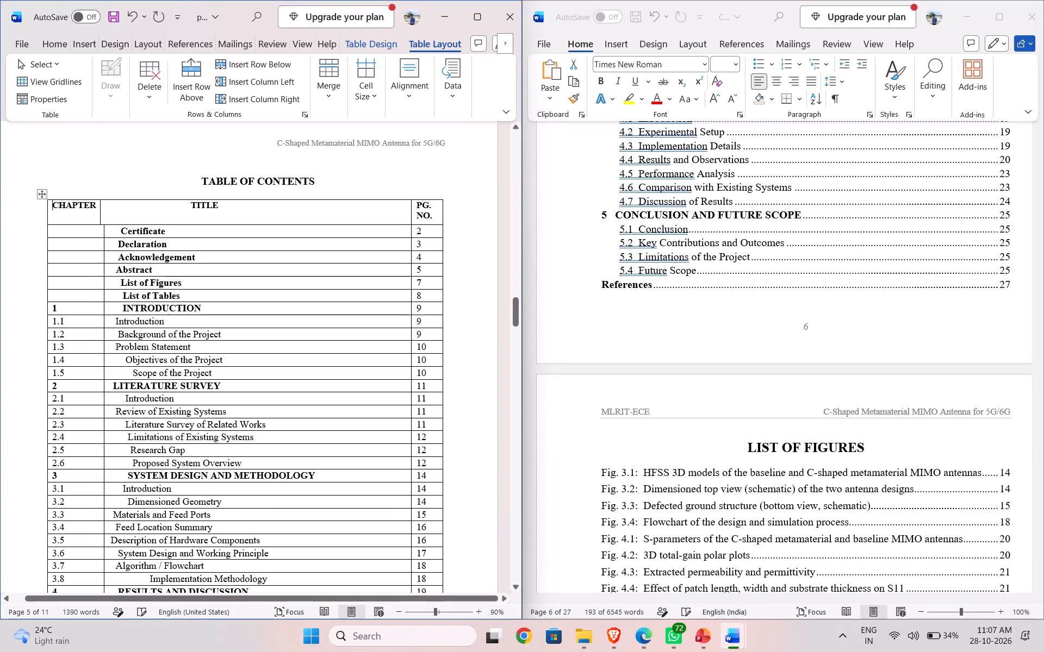
{"action": "left_click", "coordinate": [100, 214]}
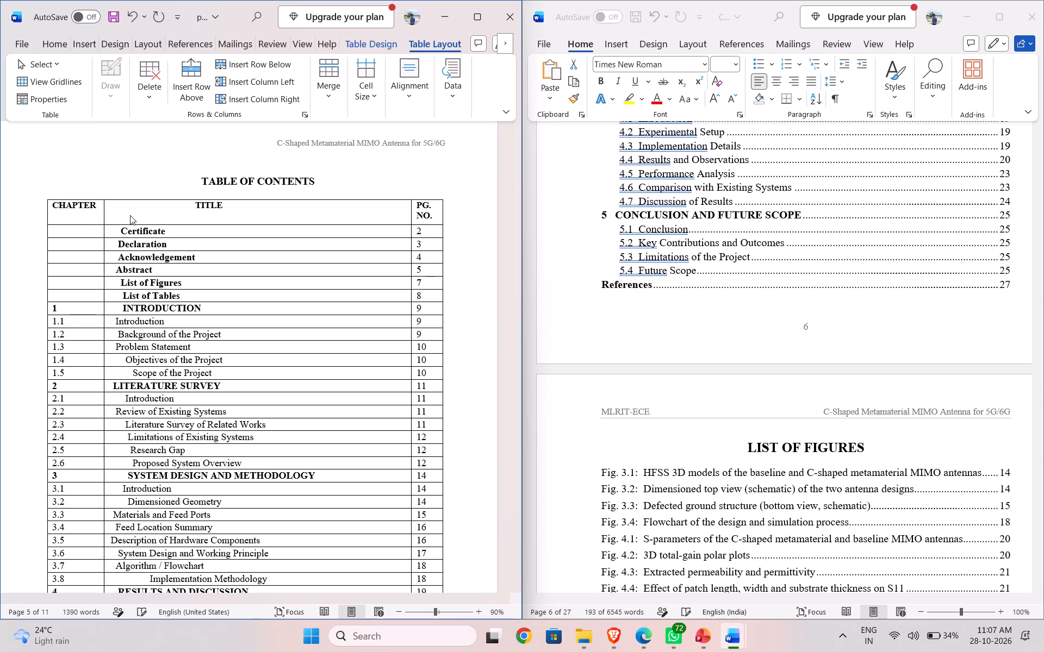
Examine the divided contents table across both pages, from the header row down to the References row.
{"action": "scroll", "coordinate": [142, 210], "scroll_direction": "down", "scroll_amount": 3}
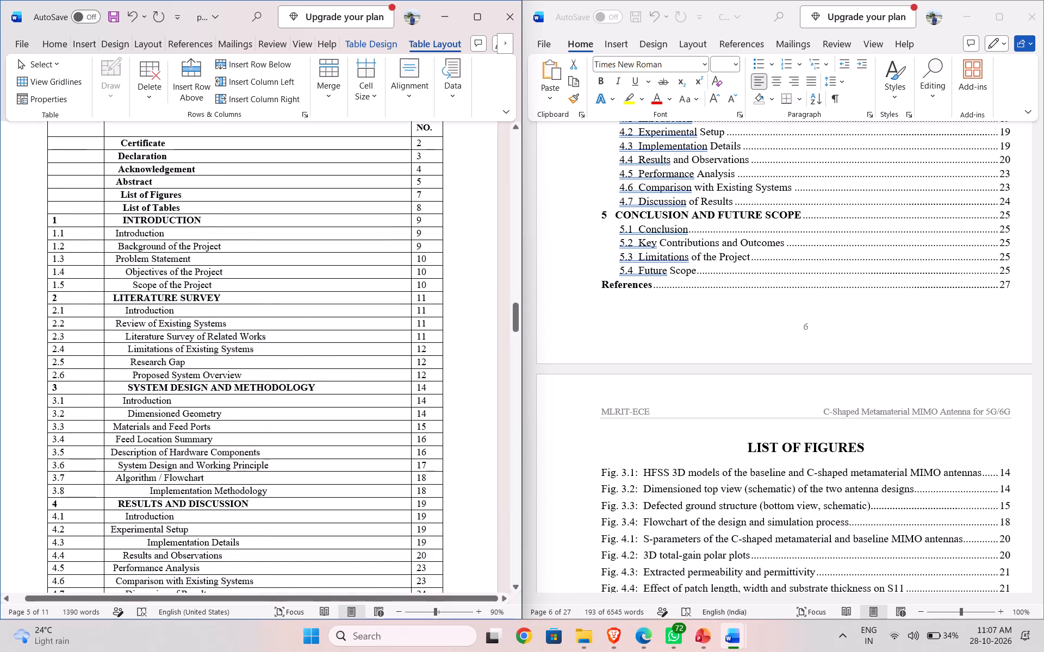
{"action": "scroll", "coordinate": [142, 210], "scroll_direction": "down", "scroll_amount": 9}
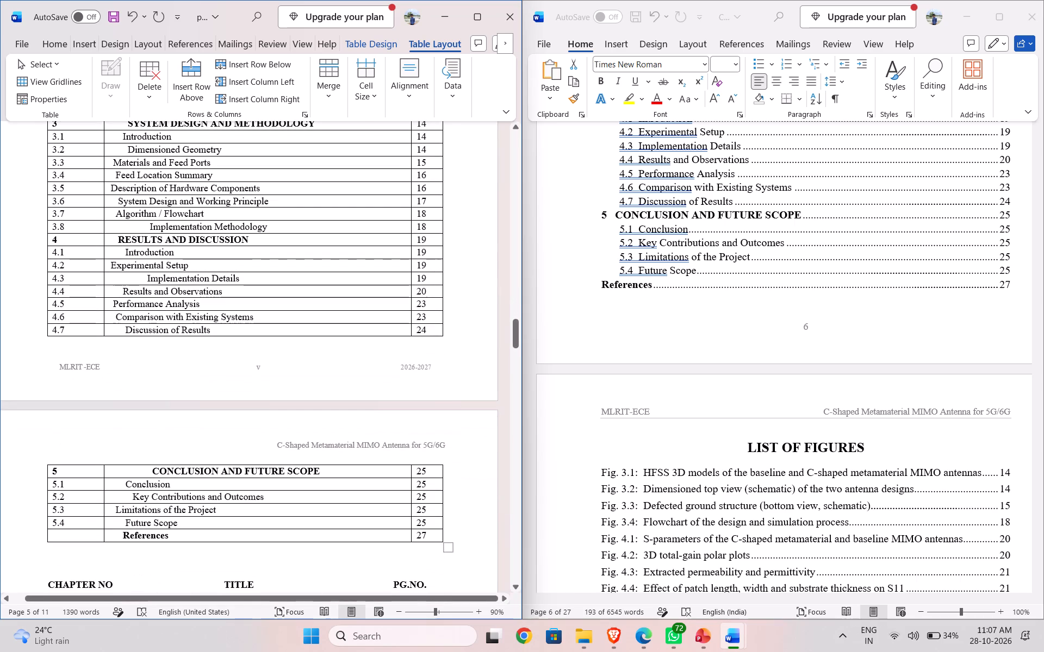
{"action": "scroll", "coordinate": [136, 205], "scroll_direction": "up", "scroll_amount": 1}
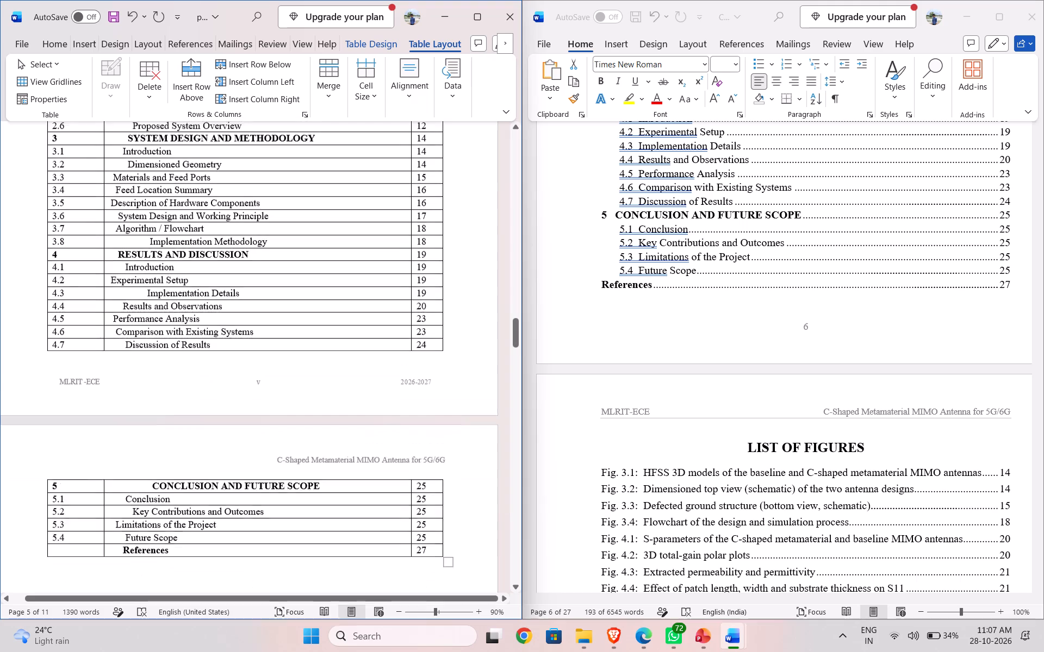
{"action": "scroll", "coordinate": [136, 205], "scroll_direction": "up", "scroll_amount": 8}
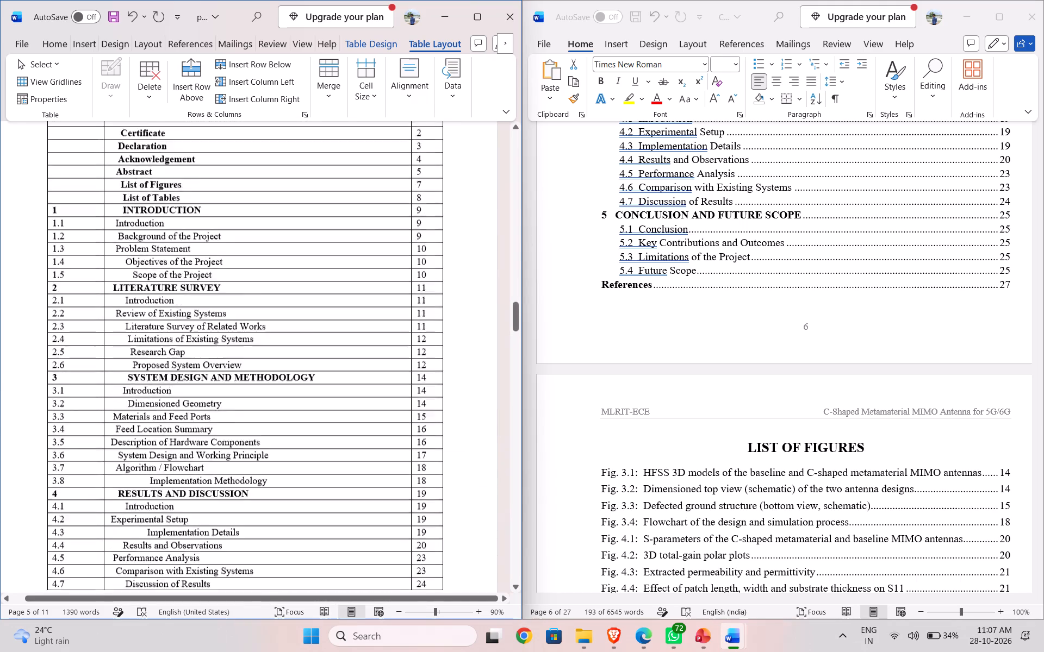
{"action": "scroll", "coordinate": [136, 205], "scroll_direction": "up", "scroll_amount": 2}
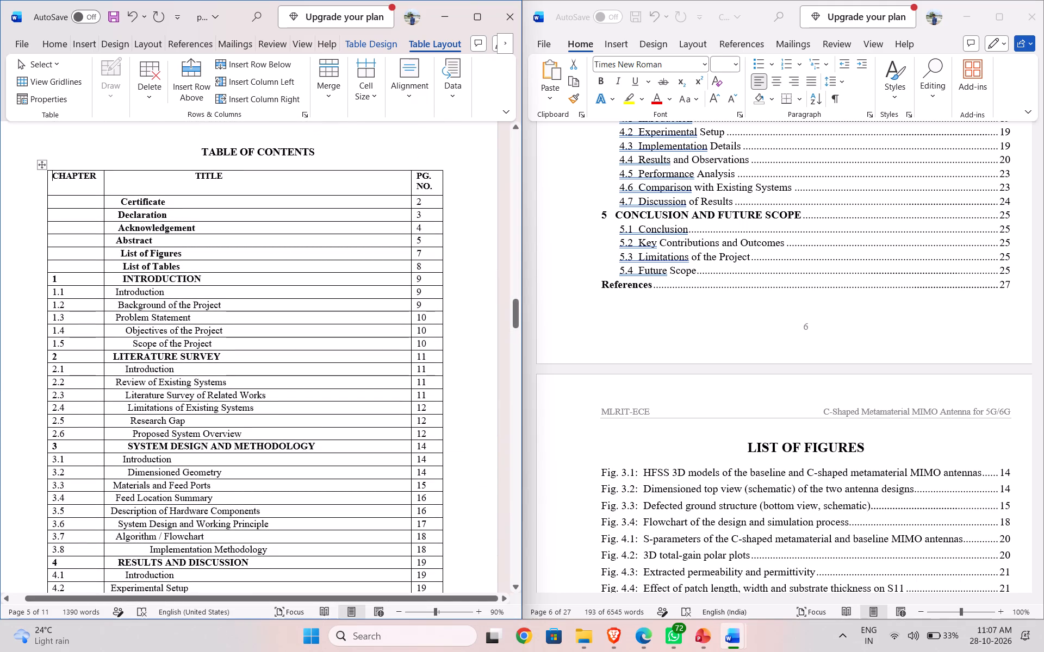
{"action": "scroll", "coordinate": [136, 205], "scroll_direction": "down", "scroll_amount": 9}
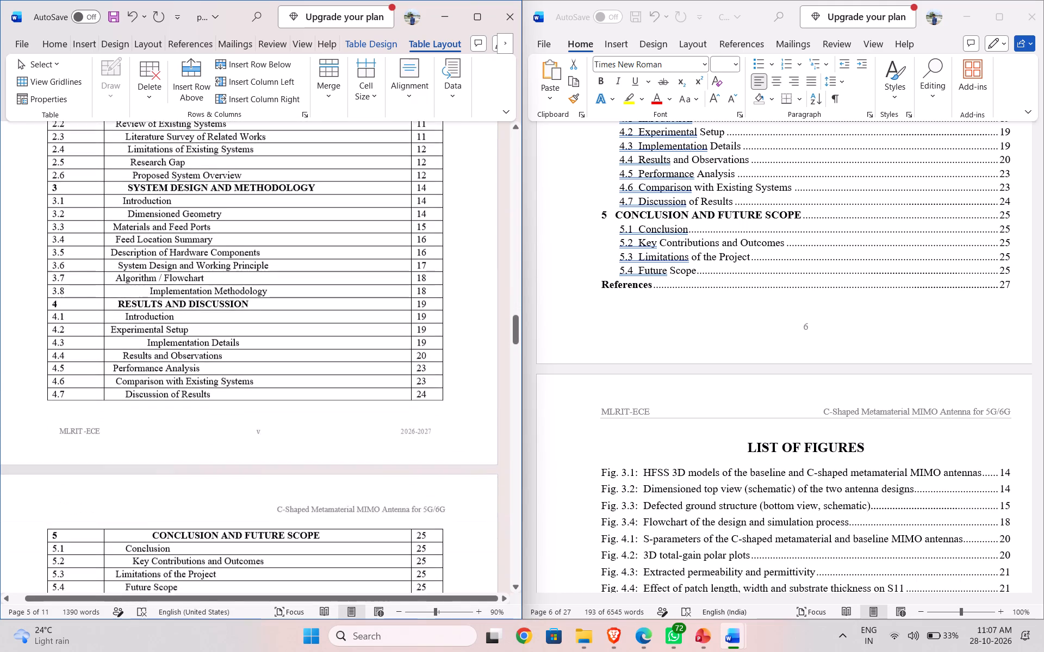
{"action": "scroll", "coordinate": [136, 205], "scroll_direction": "down", "scroll_amount": 5}
Remove the leading indent from the front-matter titles, Certificate through List of Tables, so they align at the title column's edge.
{"action": "scroll", "coordinate": [136, 205], "scroll_direction": "up", "scroll_amount": 14}
{"action": "left_click", "coordinate": [124, 201]}
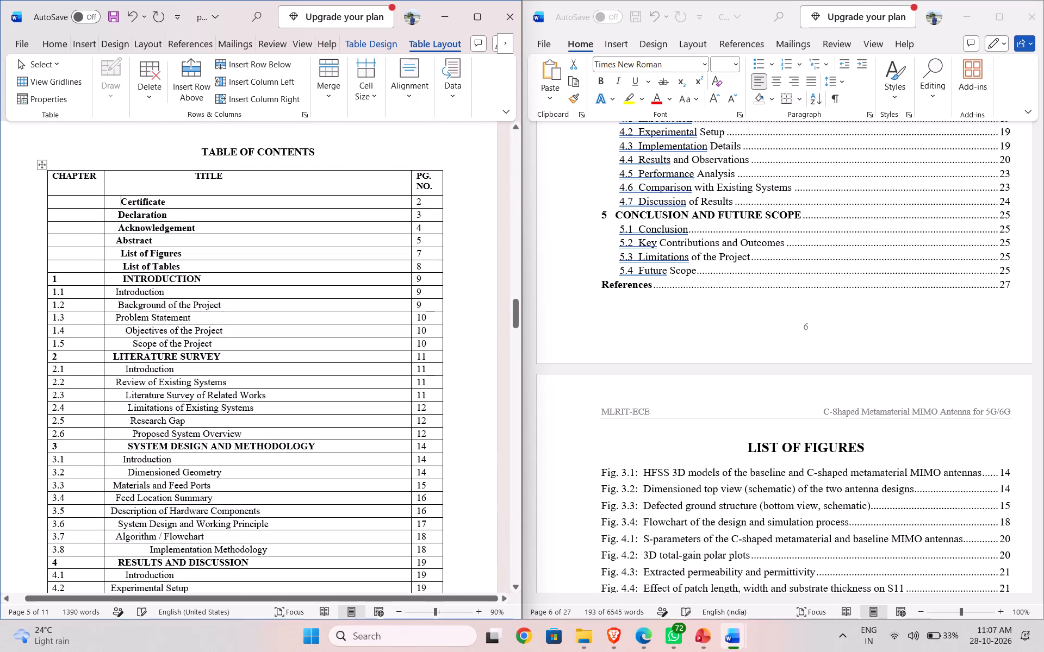
{"action": "key", "text": "BackSpace"}
{"action": "left_click", "coordinate": [118, 216]}
{"action": "key", "text": "BackSpace"}
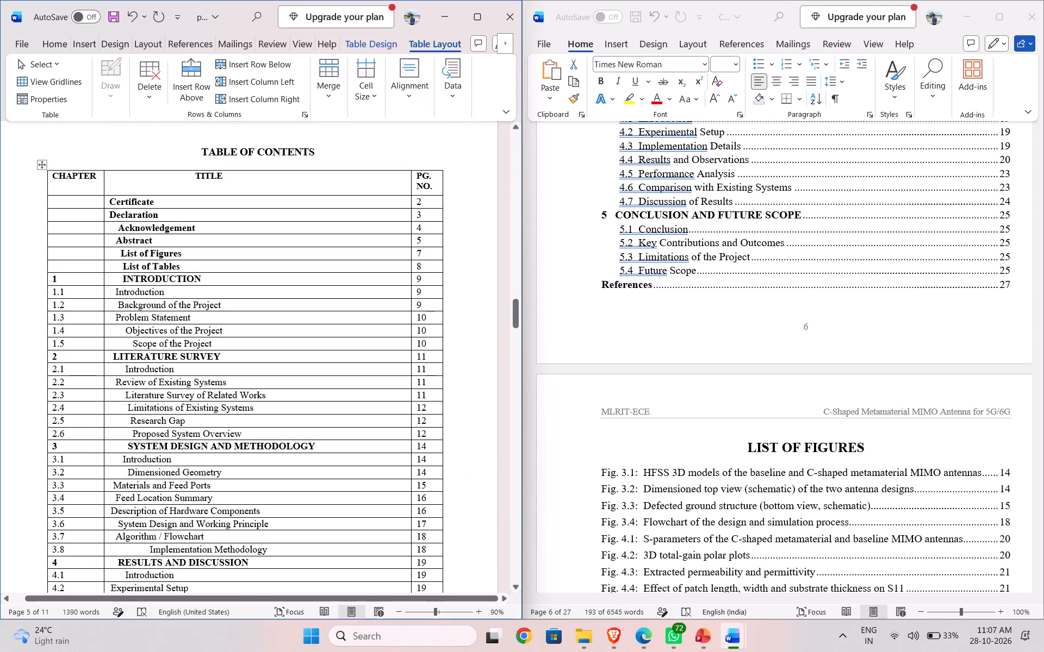
{"action": "left_click", "coordinate": [116, 228]}
{"action": "key", "text": "BackSpace"}
{"action": "left_click", "coordinate": [116, 243]}
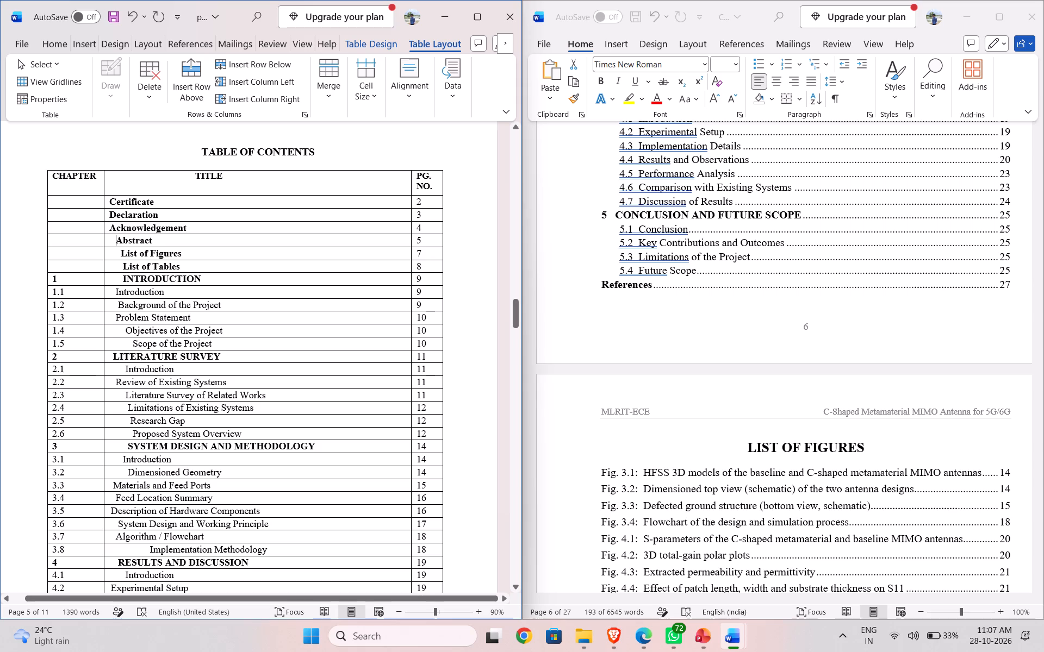
{"action": "key", "text": "BackSpace"}
{"action": "left_click", "coordinate": [119, 255]}
{"action": "key", "text": "BackSpace"}
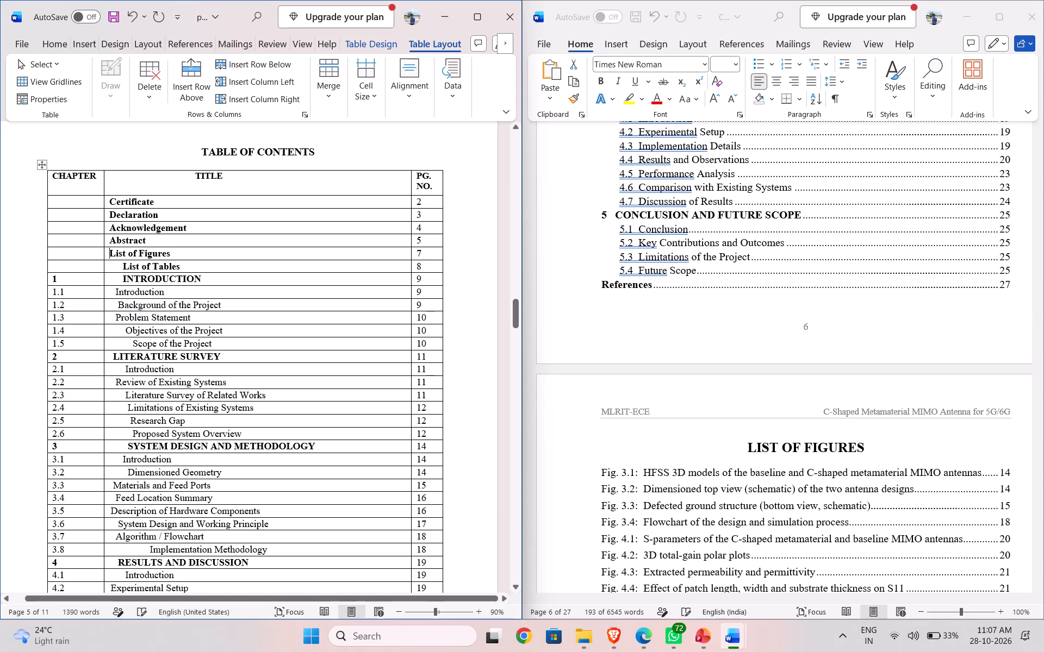
{"action": "left_click", "coordinate": [120, 266]}
{"action": "key", "text": "BackSpace"}
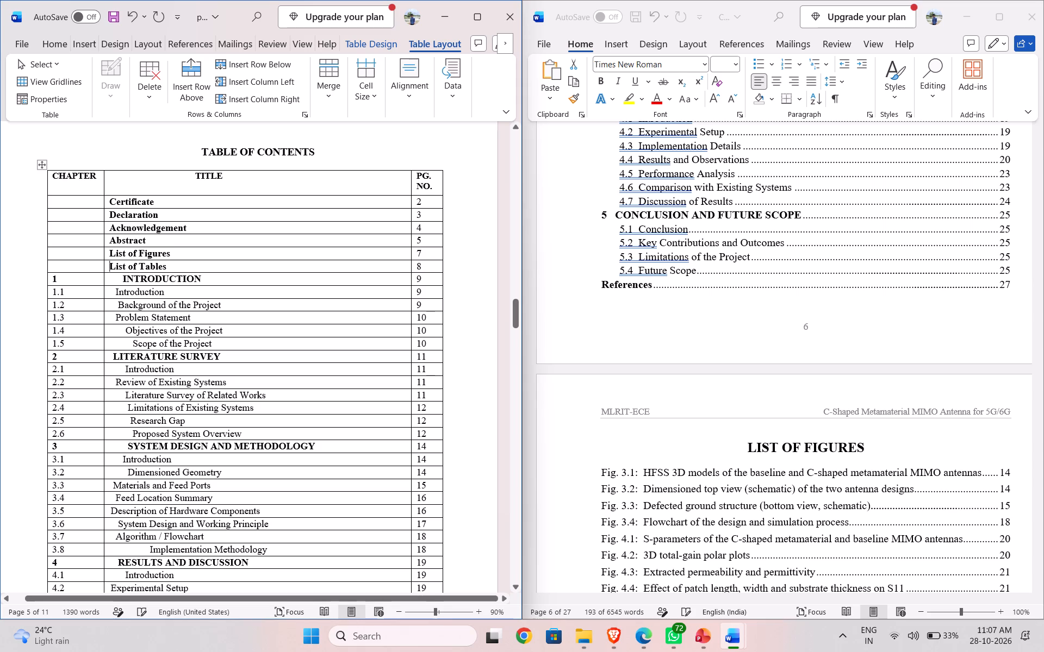
Remove the leading indent from the chapter 1 INTRODUCTION title and its section titles in rows 1.1 to 1.5.
{"action": "left_click", "coordinate": [122, 279]}
{"action": "key", "text": "BackSpace"}
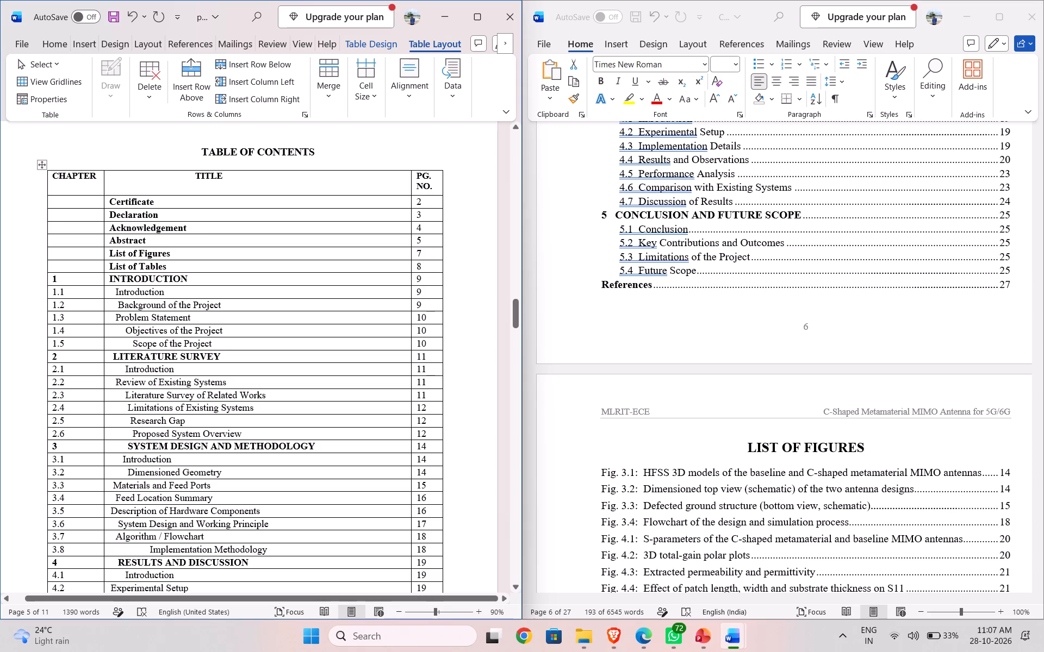
{"action": "left_click", "coordinate": [115, 292]}
{"action": "key", "text": "BackSpace"}
{"action": "left_click", "coordinate": [117, 302]}
{"action": "key", "text": "BackSpace"}
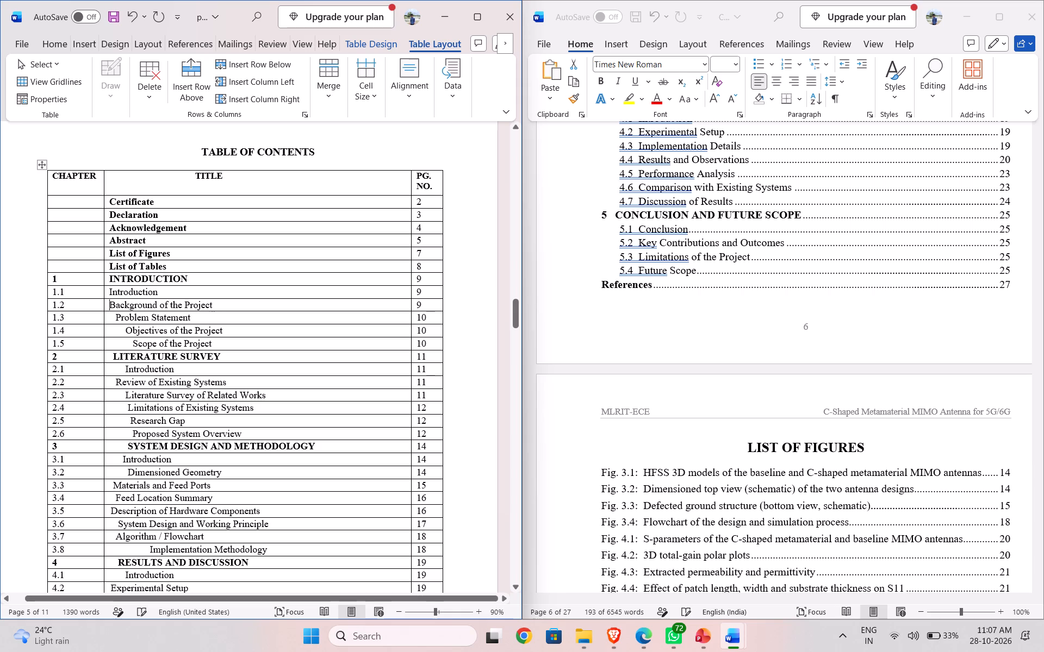
{"action": "left_click", "coordinate": [117, 317]}
{"action": "key", "text": "BackSpace"}
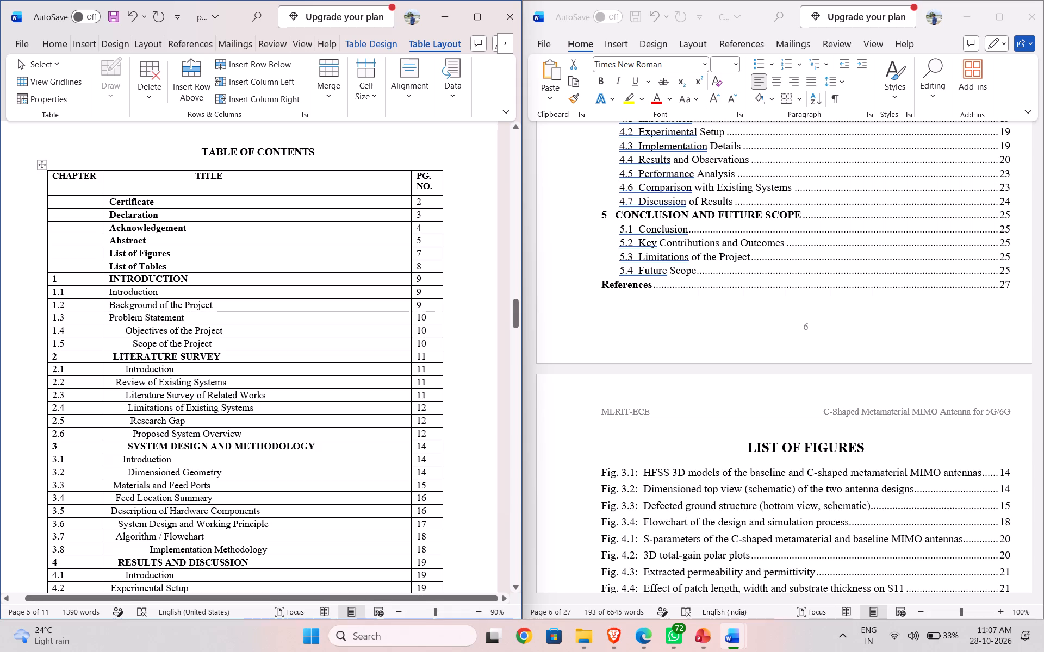
{"action": "left_click", "coordinate": [123, 330]}
{"action": "key", "text": "BackSpace"}
{"action": "left_click", "coordinate": [130, 344]}
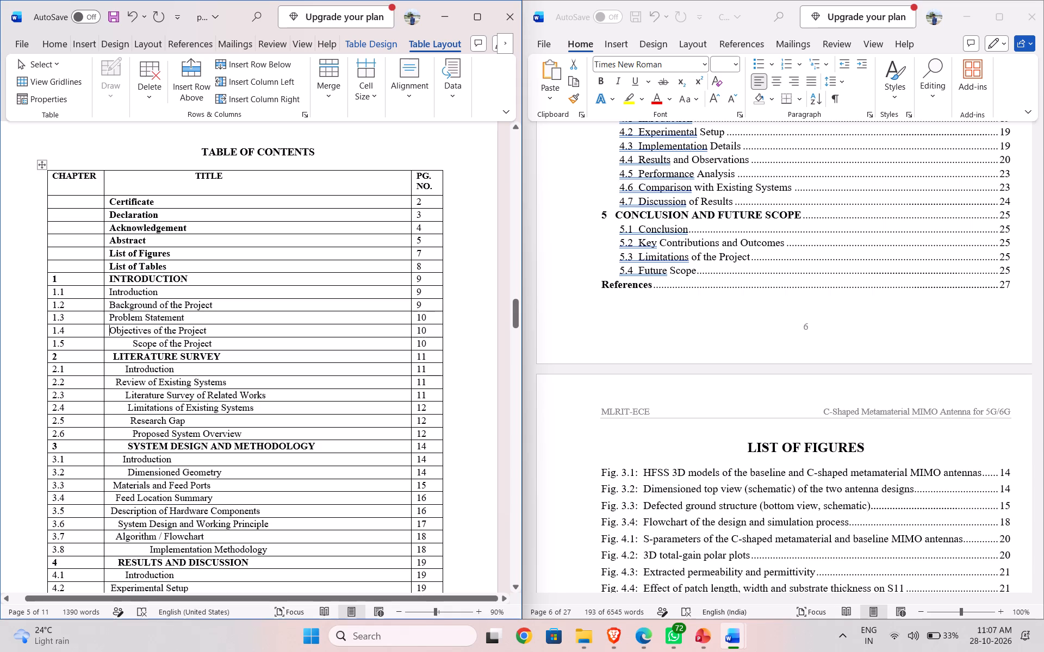
{"action": "key", "text": "BackSpace"}
Remove the leading indent from the chapter 2 LITERATURE SURVEY title and its section titles in rows 2.1 to 2.6.
{"action": "left_click", "coordinate": [111, 356]}
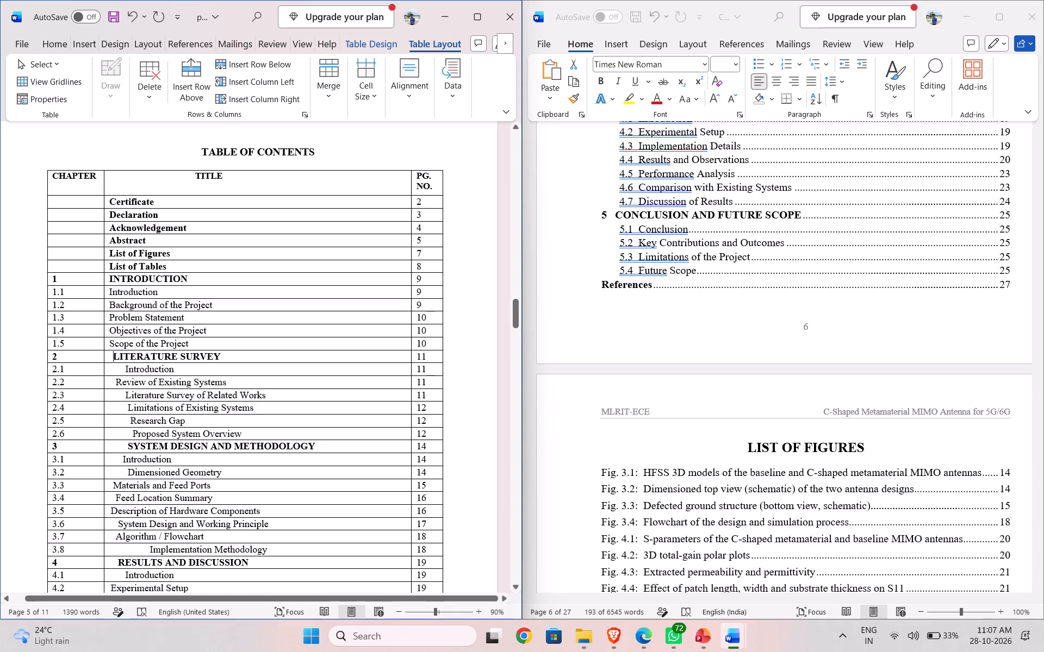
{"action": "key", "text": "BackSpace"}
{"action": "left_click", "coordinate": [119, 368]}
{"action": "key", "text": "BackSpace"}
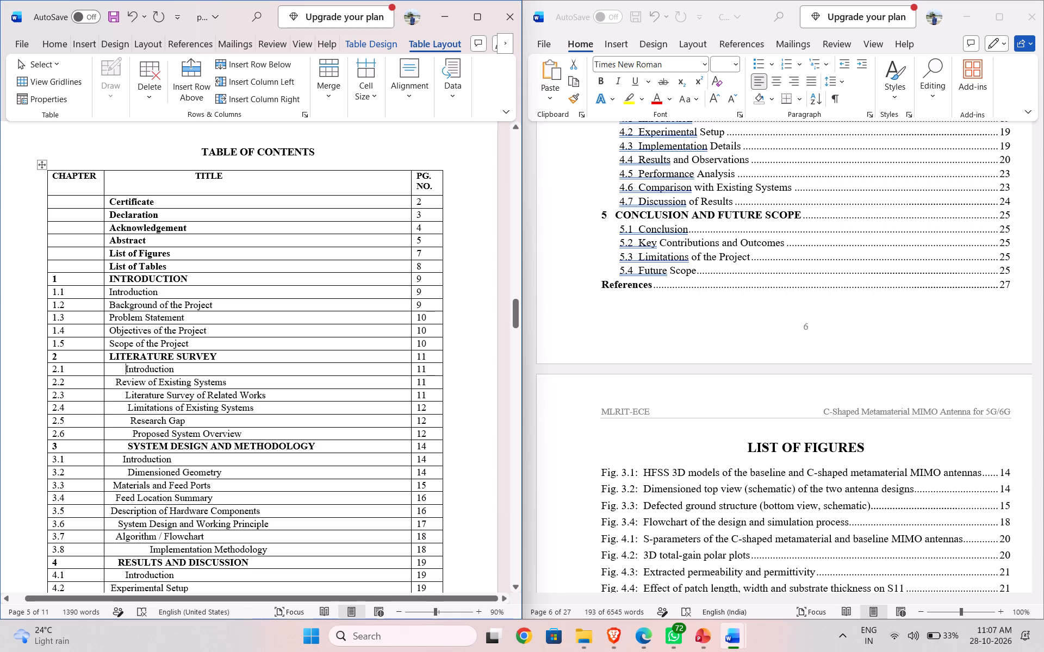
{"action": "left_click", "coordinate": [113, 379]}
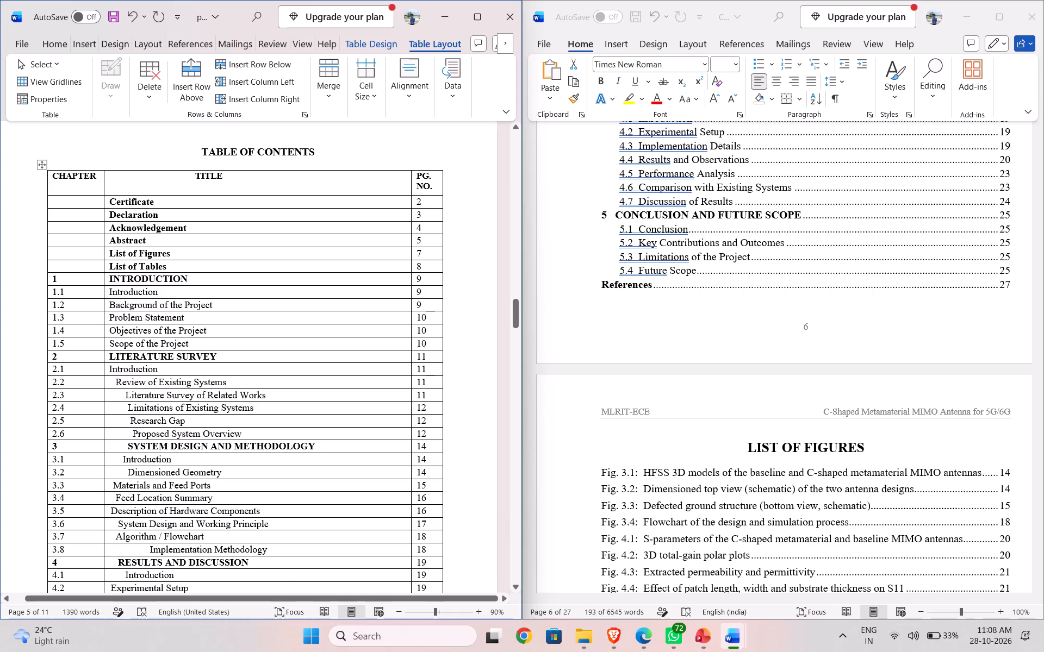
{"action": "key", "text": "BackSpace"}
{"action": "left_click", "coordinate": [121, 394]}
{"action": "key", "text": "BackSpace"}
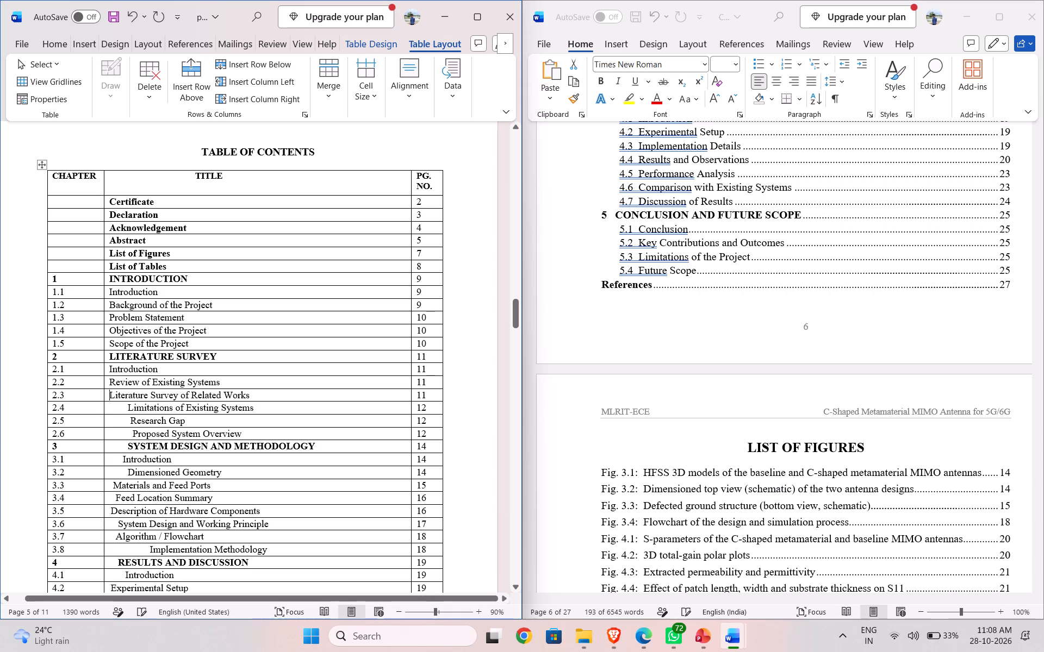
{"action": "left_click", "coordinate": [123, 406]}
{"action": "key", "text": "BackSpace"}
{"action": "left_click", "coordinate": [127, 417]}
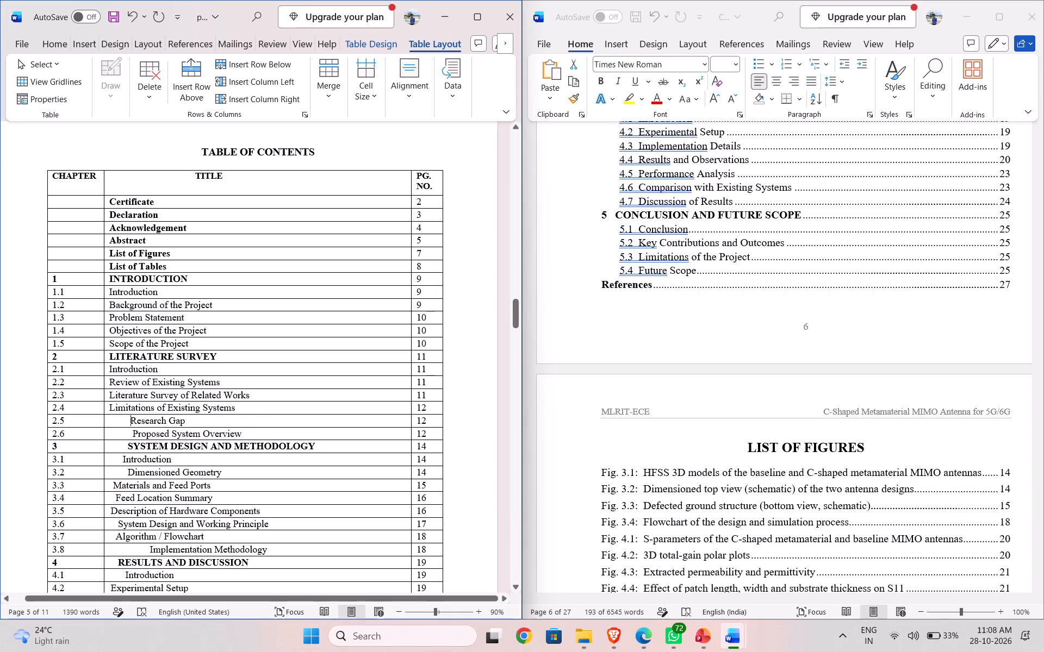
{"action": "key", "text": "BackSpace"}
{"action": "scroll", "coordinate": [138, 426], "scroll_direction": "down", "scroll_amount": 4}
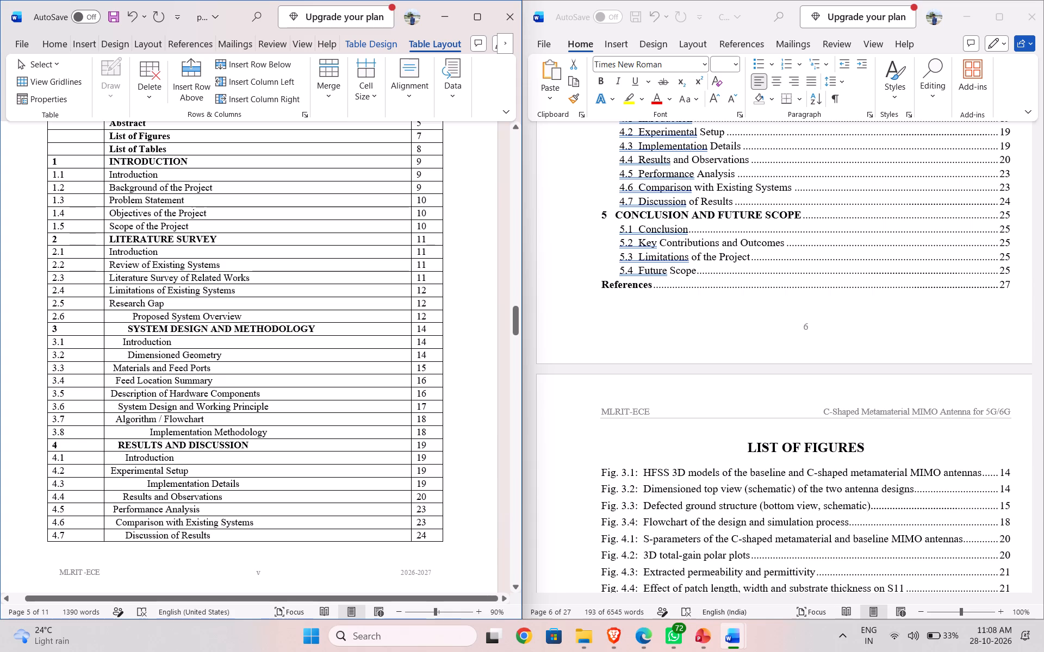
{"action": "left_click", "coordinate": [131, 317]}
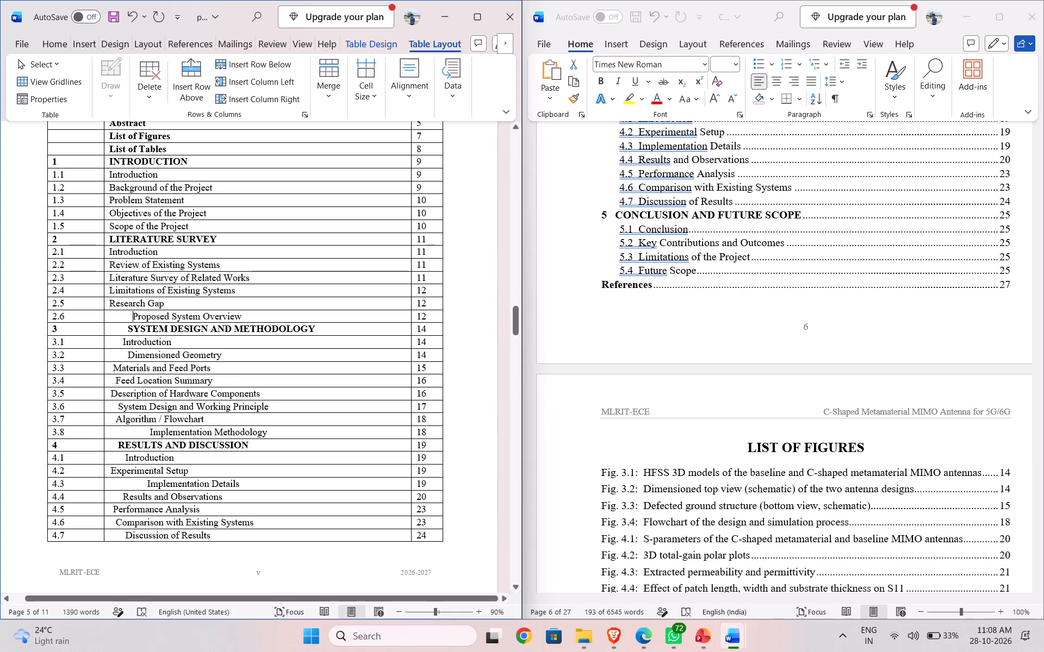
{"action": "key", "text": "BackSpace"}
Remove the leading indent from the chapter 3 SYSTEM DESIGN AND METHODOLOGY title and its section titles in rows 3.1 to 3.8.
{"action": "left_click", "coordinate": [126, 329]}
{"action": "key", "text": "BackSpace"}
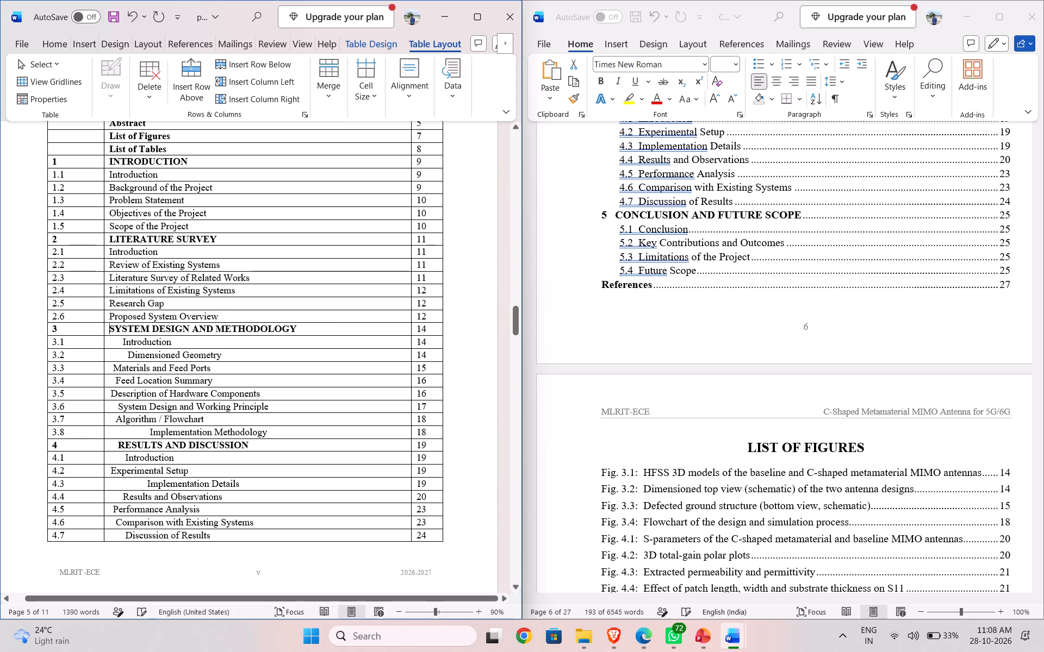
{"action": "left_click", "coordinate": [121, 344]}
{"action": "key", "text": "BackSpace"}
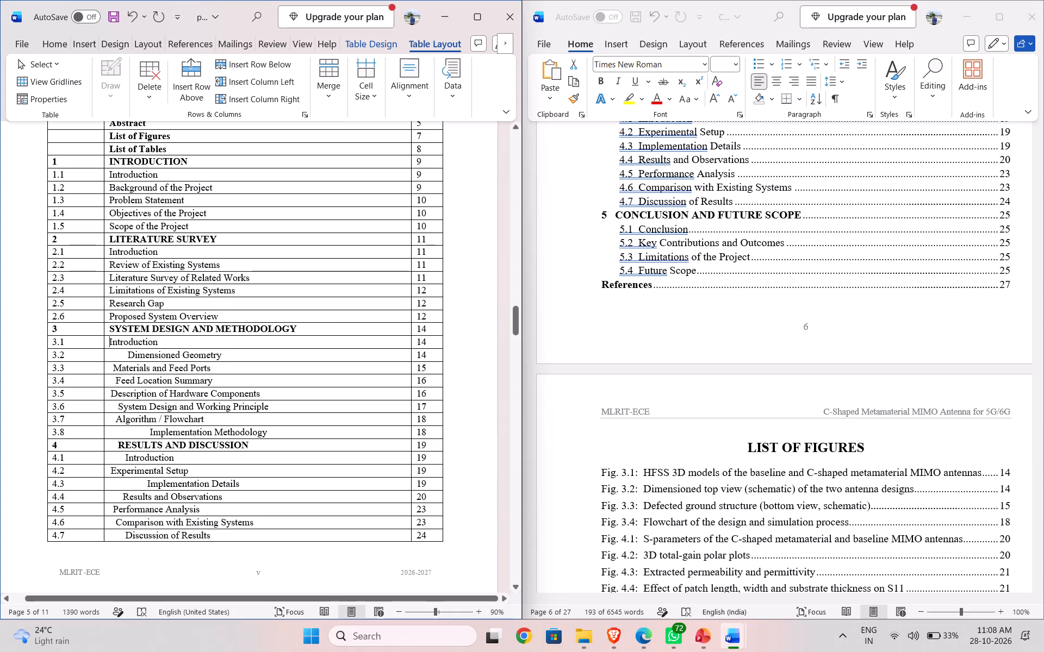
{"action": "left_click", "coordinate": [126, 358]}
{"action": "key", "text": "BackSpace"}
{"action": "left_click", "coordinate": [113, 368]}
{"action": "key", "text": "BackSpace"}
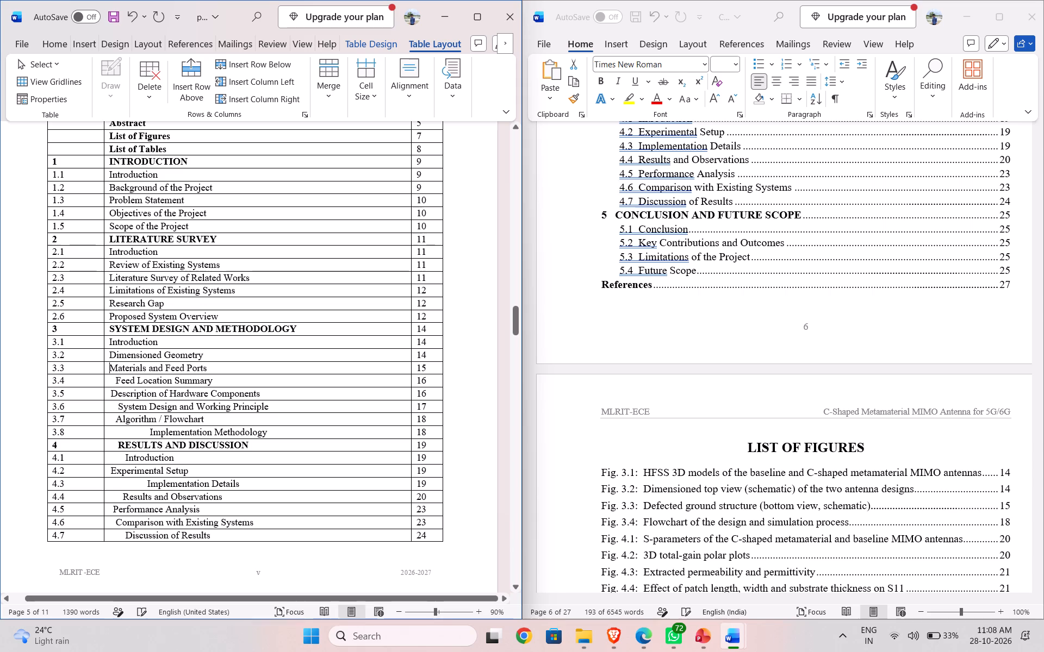
{"action": "key", "text": "BackSpace"}
{"action": "left_click", "coordinate": [113, 379]}
{"action": "key", "text": "BackSpace"}
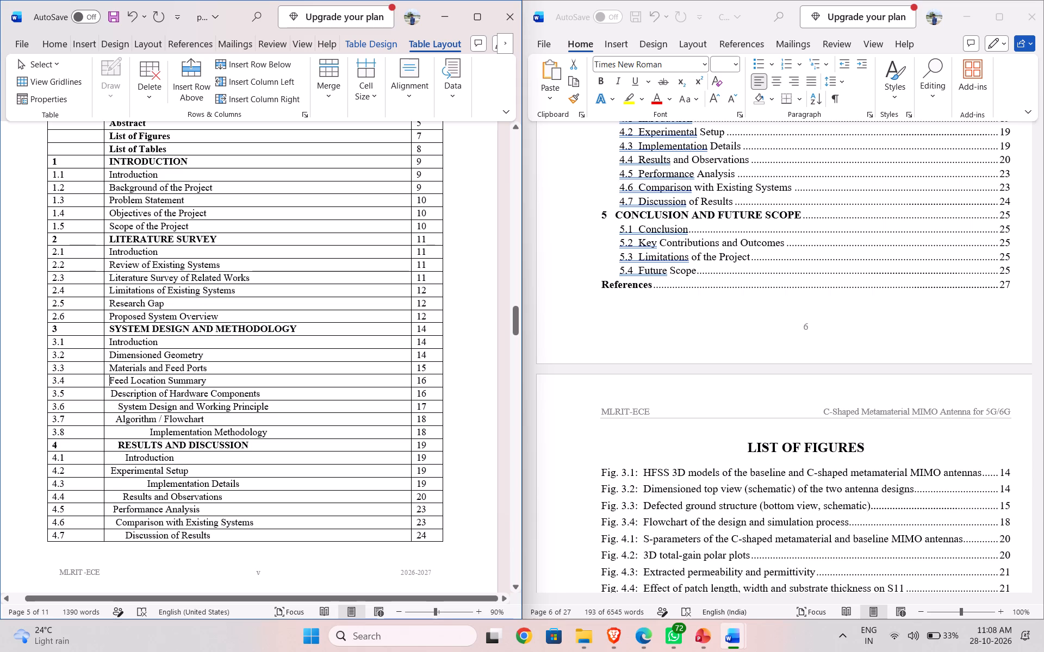
{"action": "left_click", "coordinate": [113, 393]}
{"action": "key", "text": "BackSpace"}
{"action": "scroll", "coordinate": [119, 395], "scroll_direction": "down", "scroll_amount": 5}
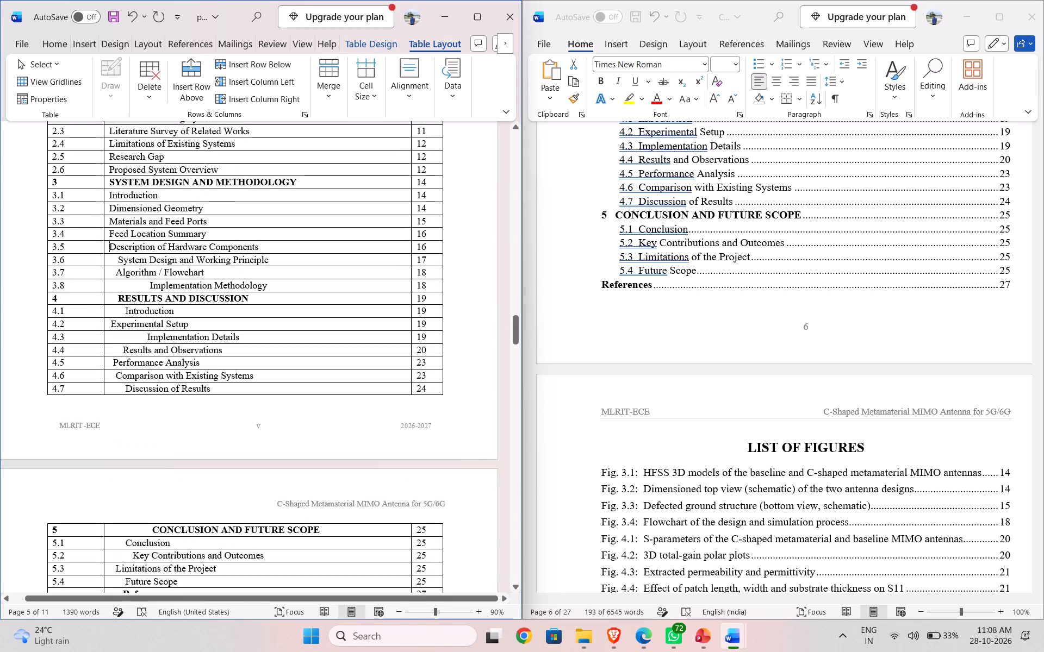
{"action": "left_click", "coordinate": [116, 262]}
{"action": "key", "text": "BackSpace"}
{"action": "left_click", "coordinate": [113, 273]}
{"action": "key", "text": "BackSpace"}
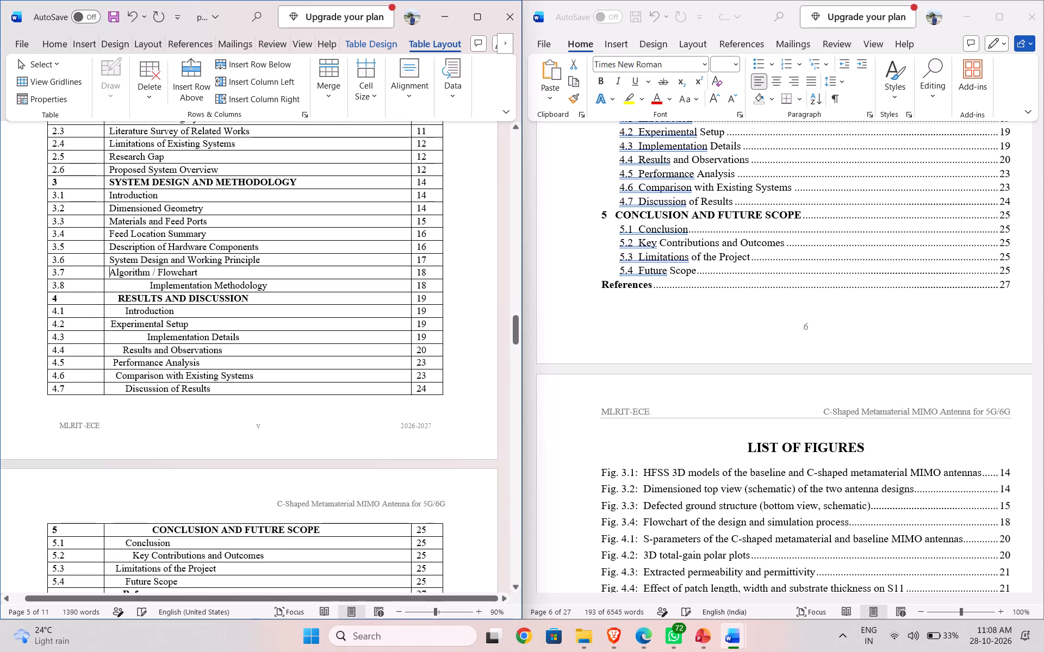
{"action": "left_click", "coordinate": [139, 288]}
{"action": "key", "text": "BackSpace"}
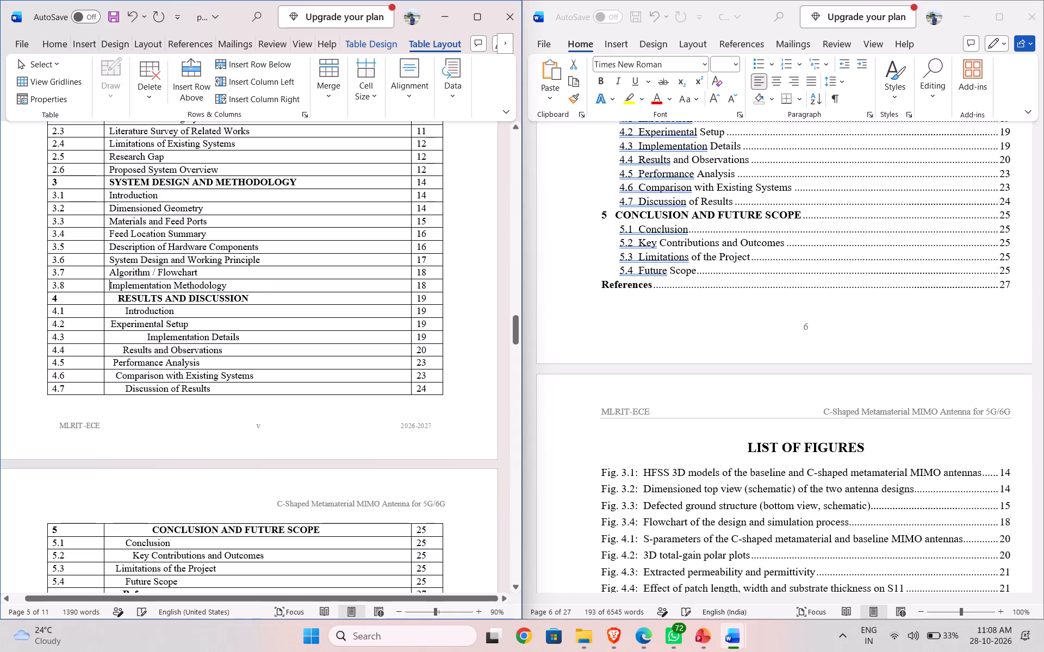
Remove the leading indent from the chapter 4 RESULTS AND DISCUSSION title and its section titles in rows 4.1 to 4.7.
{"action": "left_click", "coordinate": [118, 298]}
{"action": "key", "text": "BackSpace"}
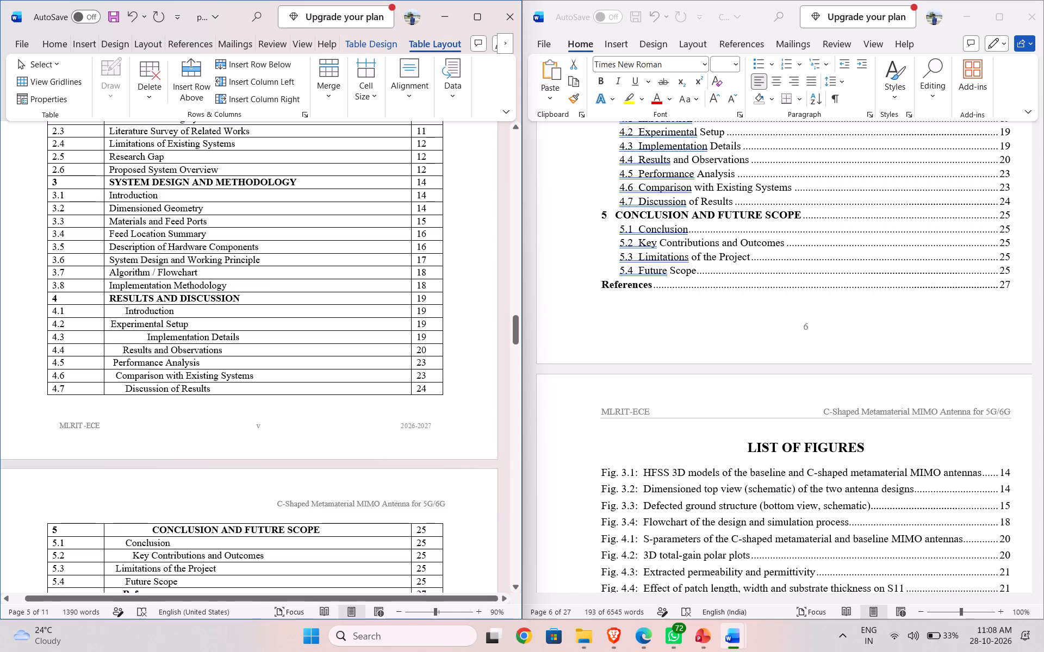
{"action": "left_click", "coordinate": [122, 310]}
{"action": "key", "text": "BackSpace"}
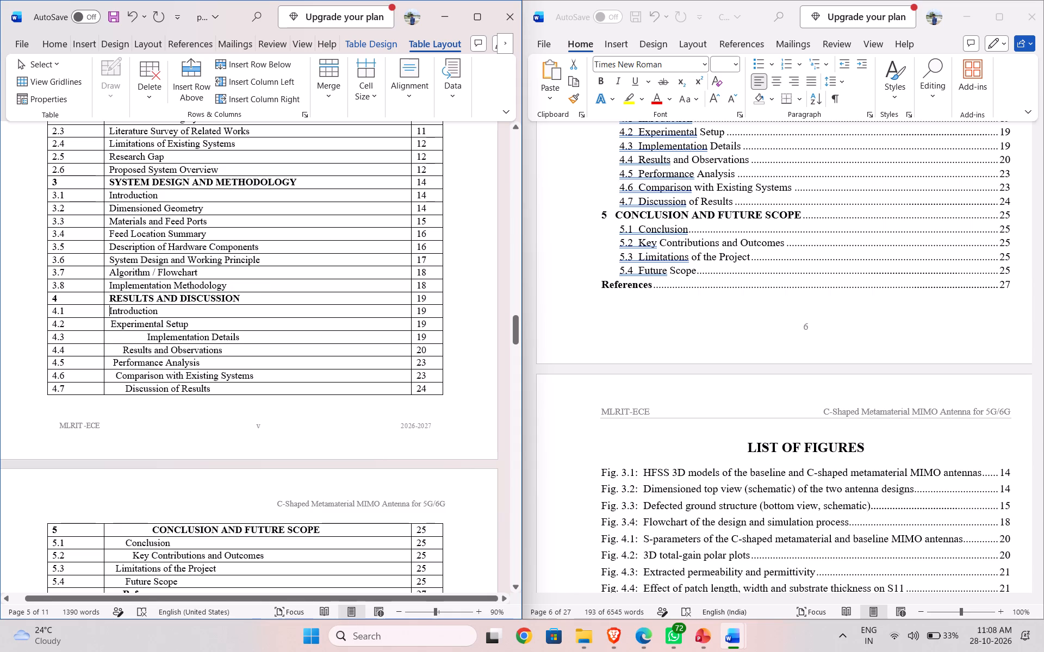
{"action": "left_click", "coordinate": [111, 328]}
{"action": "key", "text": "BackSpace"}
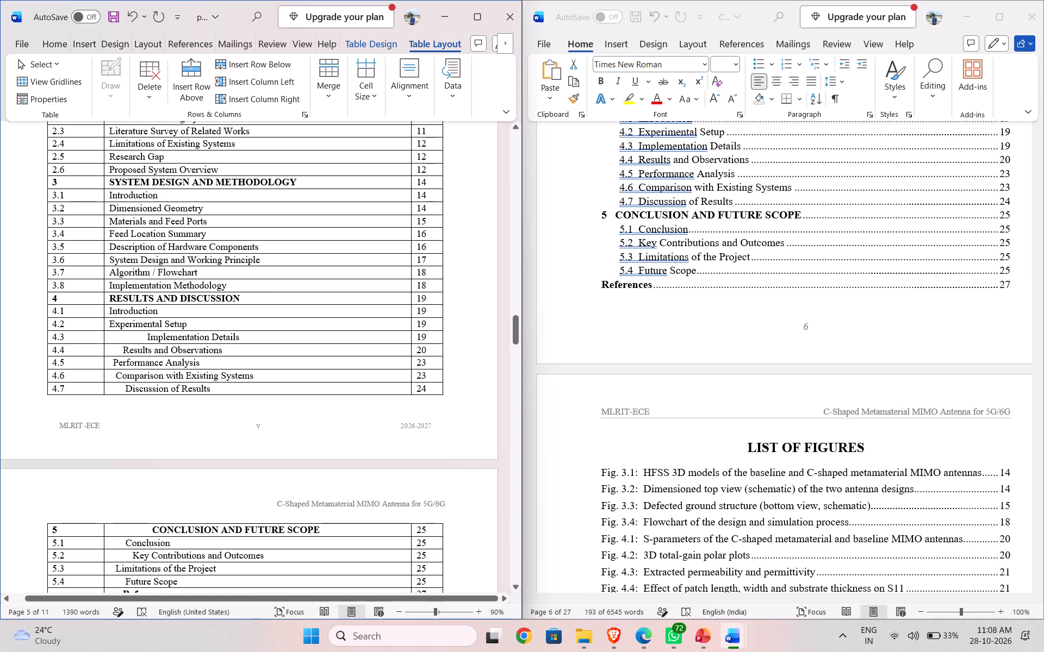
{"action": "left_click", "coordinate": [145, 339]}
{"action": "key", "text": "BackSpace"}
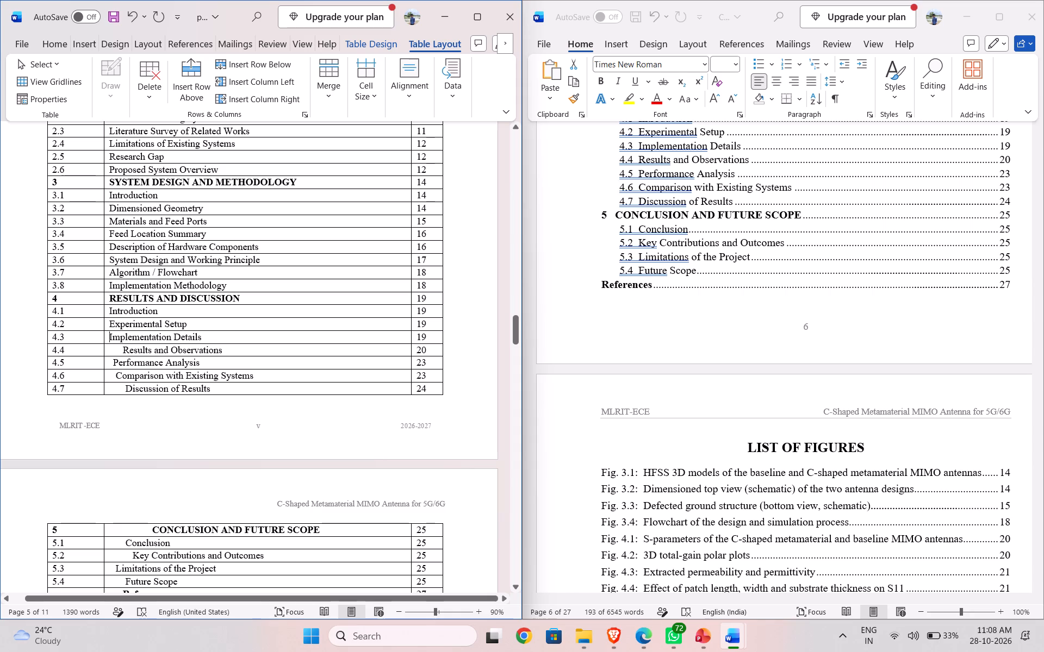
{"action": "left_click", "coordinate": [120, 355]}
{"action": "key", "text": "BackSpace"}
{"action": "left_click", "coordinate": [110, 364]}
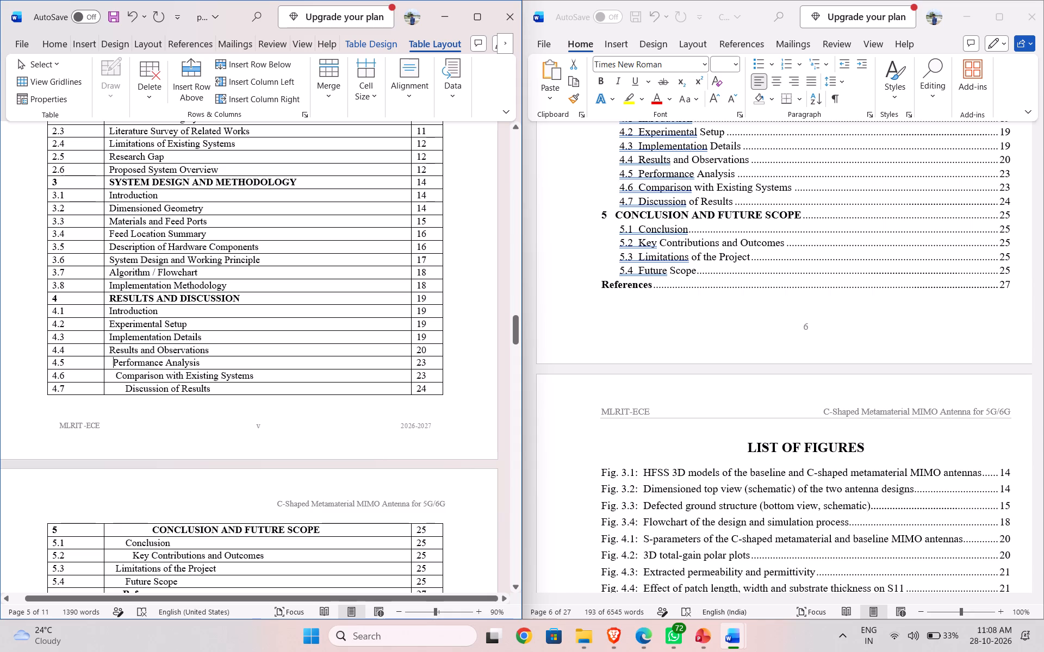
{"action": "key", "text": "BackSpace"}
{"action": "left_click", "coordinate": [111, 378]}
{"action": "key", "text": "BackSpace"}
{"action": "left_click", "coordinate": [111, 384]}
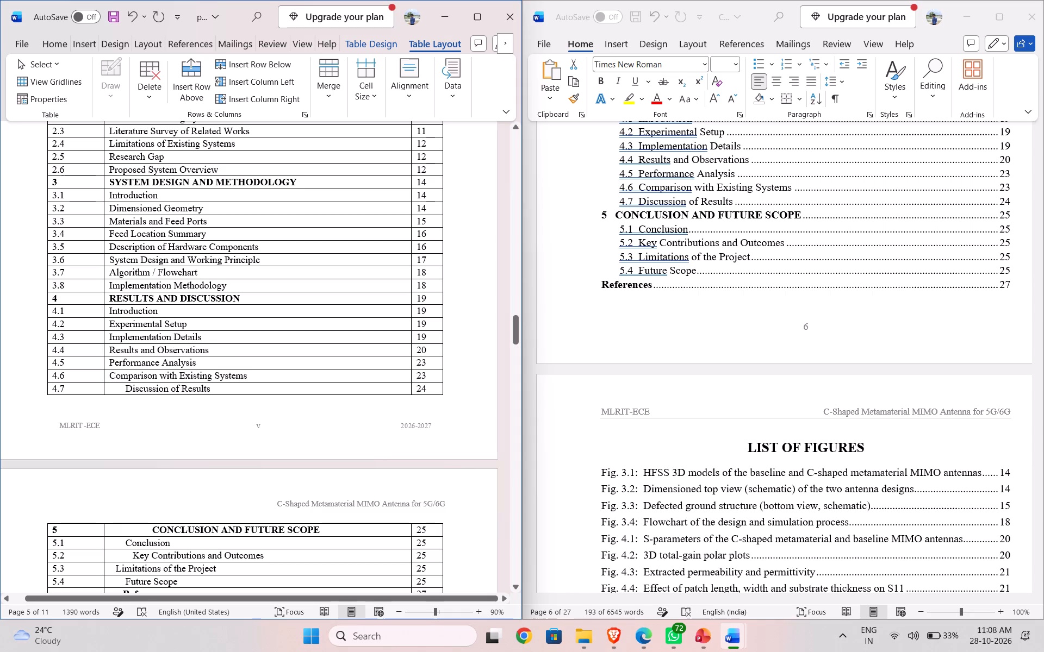
{"action": "key", "text": "BackSpace"}
{"action": "left_click", "coordinate": [111, 384]}
{"action": "left_click", "coordinate": [111, 388]}
{"action": "key", "text": "BackSpace"}
Remove the leading indent from the chapter 5 CONCLUSION AND FUTURE SCOPE title, its section titles 5.1 to 5.4, and References.
{"action": "scroll", "coordinate": [111, 388], "scroll_direction": "down", "scroll_amount": 7}
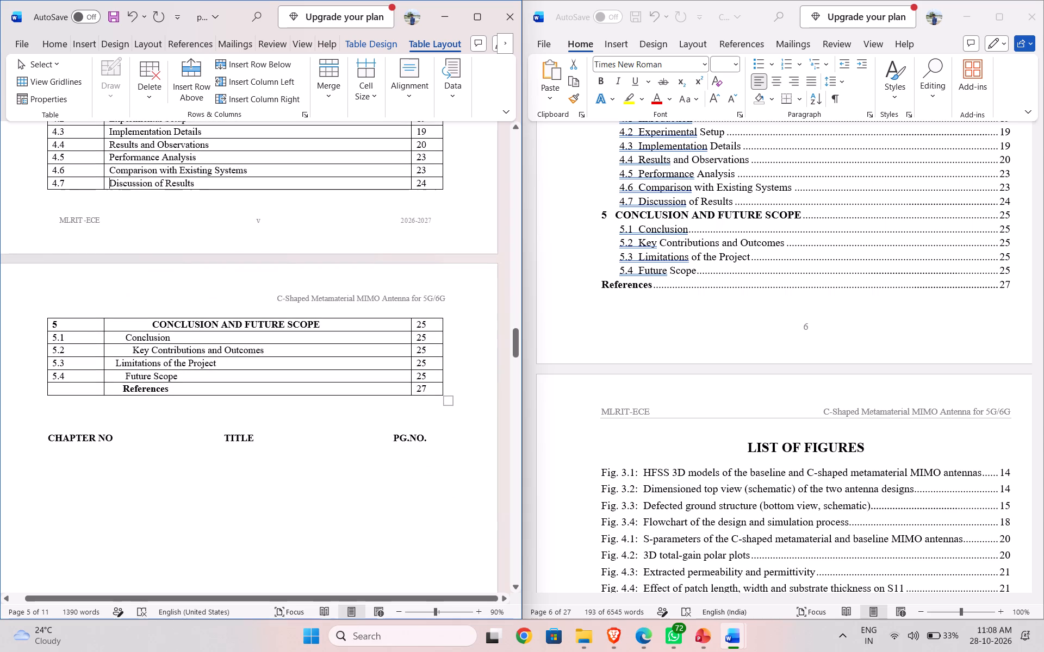
{"action": "left_click", "coordinate": [126, 326]}
{"action": "key", "text": "BackSpace"}
{"action": "left_click", "coordinate": [120, 340]}
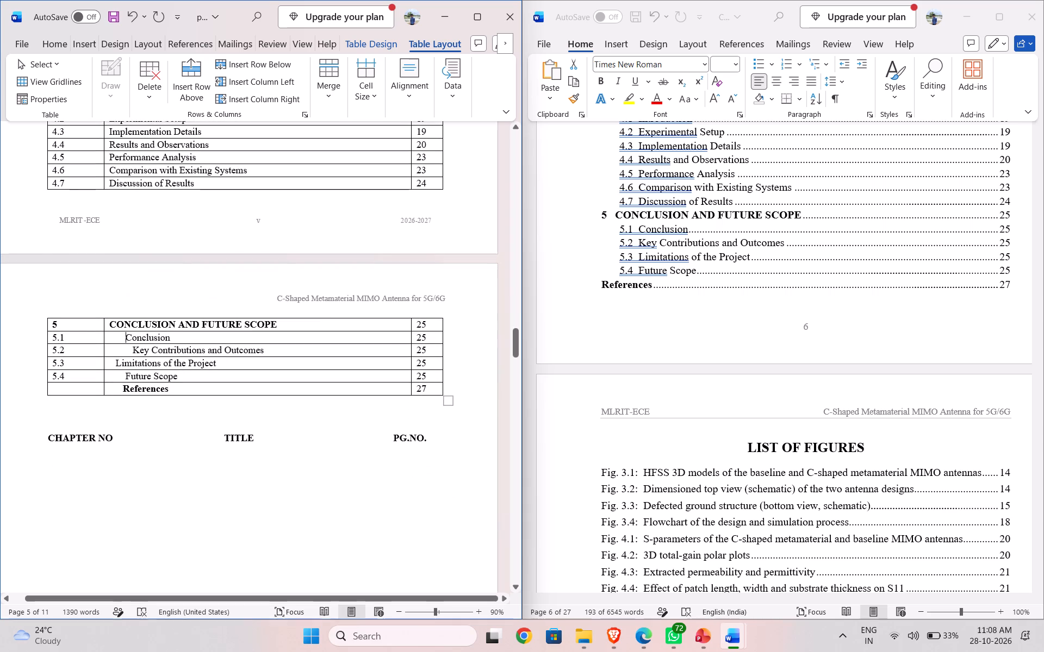
{"action": "key", "text": "BackSpace"}
{"action": "left_click", "coordinate": [114, 350]}
{"action": "key", "text": "BackSpace"}
{"action": "left_click", "coordinate": [110, 359]}
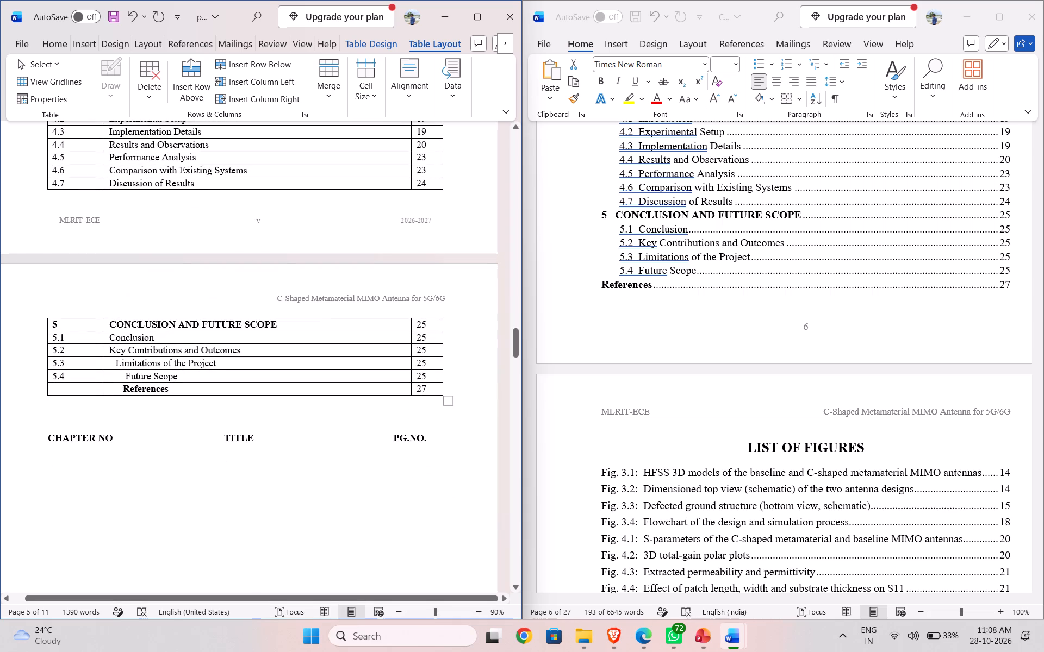
{"action": "key", "text": "BackSpace"}
{"action": "left_click", "coordinate": [111, 376]}
{"action": "key", "text": "BackSpace"}
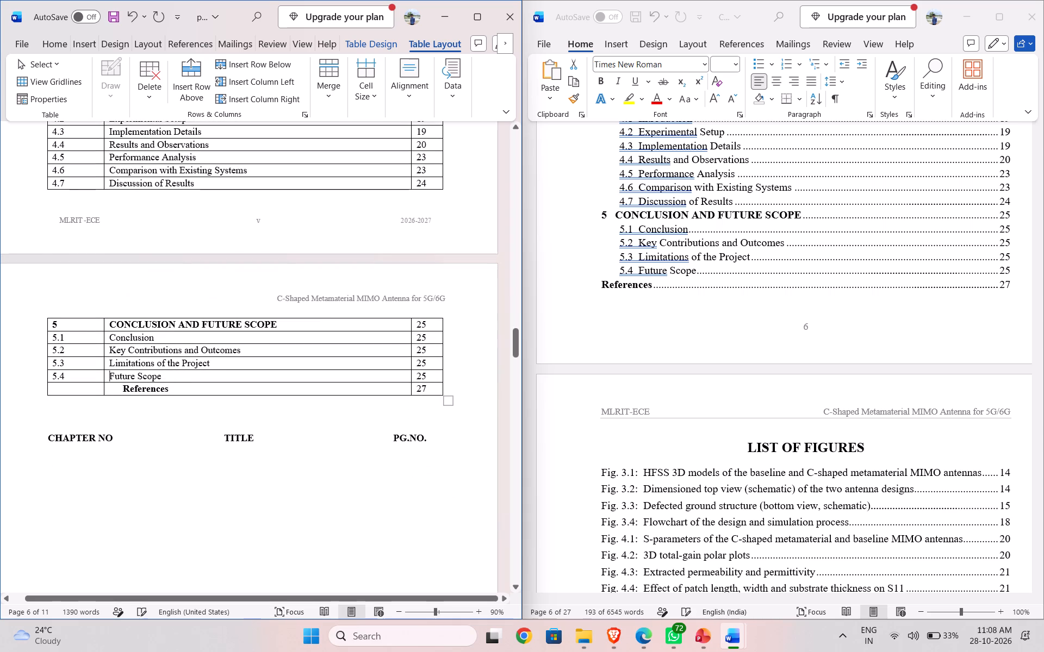
{"action": "left_click", "coordinate": [118, 388]}
{"action": "key", "text": "BackSpace"}
Examine the title alignment throughout the contents table, from the header row to the References row on the following page.
{"action": "scroll", "coordinate": [170, 314], "scroll_direction": "down", "scroll_amount": 3}
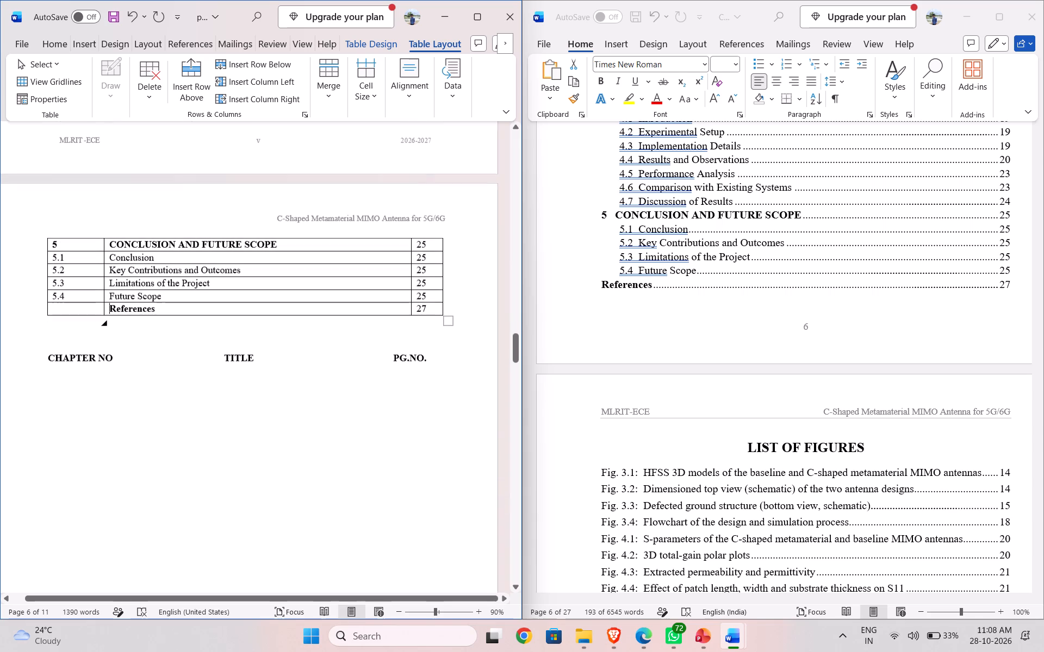
{"action": "scroll", "coordinate": [170, 315], "scroll_direction": "down", "scroll_amount": 1}
{"action": "scroll", "coordinate": [170, 315], "scroll_direction": "up", "scroll_amount": 16}
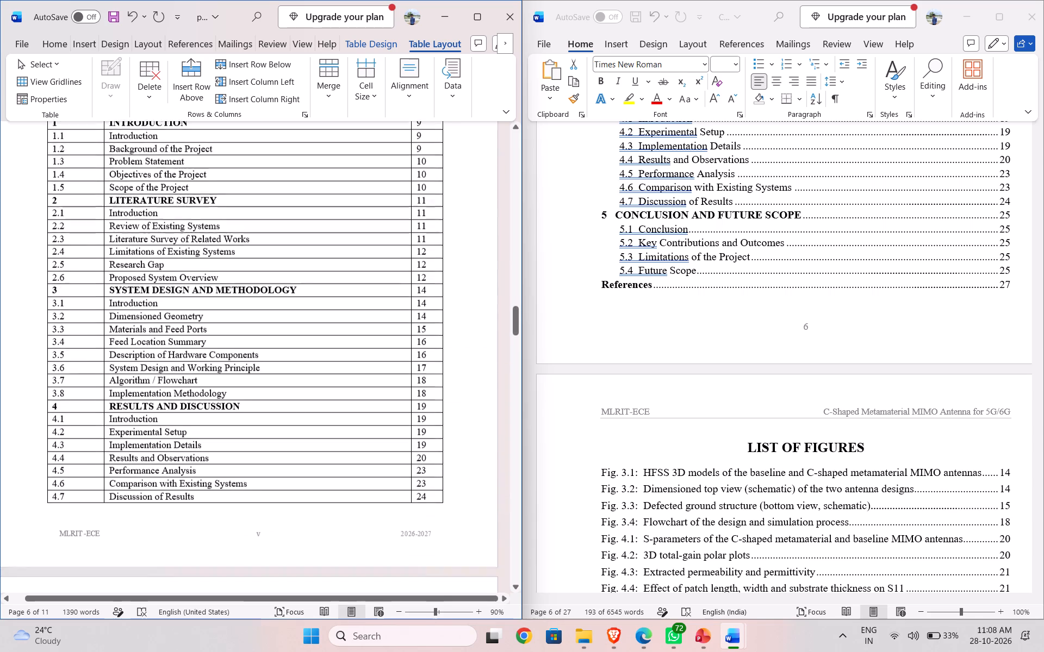
{"action": "scroll", "coordinate": [170, 315], "scroll_direction": "up", "scroll_amount": 9}
{"action": "scroll", "coordinate": [170, 315], "scroll_direction": "down", "scroll_amount": 10}
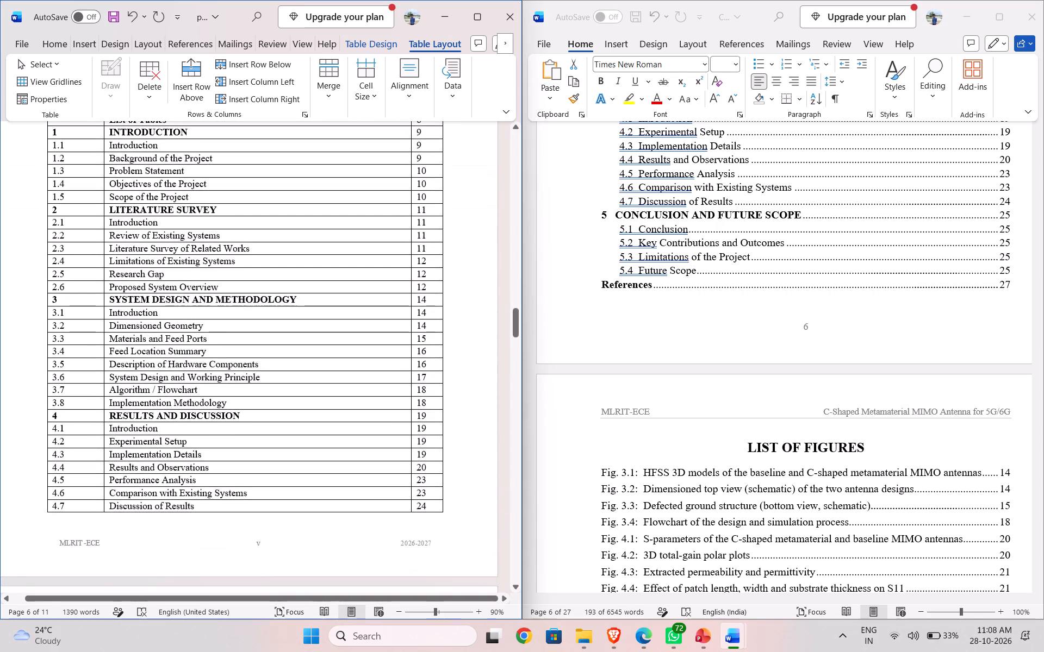
{"action": "scroll", "coordinate": [170, 317], "scroll_direction": "down", "scroll_amount": 2}
{"action": "scroll", "coordinate": [170, 316], "scroll_direction": "up", "scroll_amount": 8}
{"action": "scroll", "coordinate": [170, 316], "scroll_direction": "down", "scroll_amount": 2}
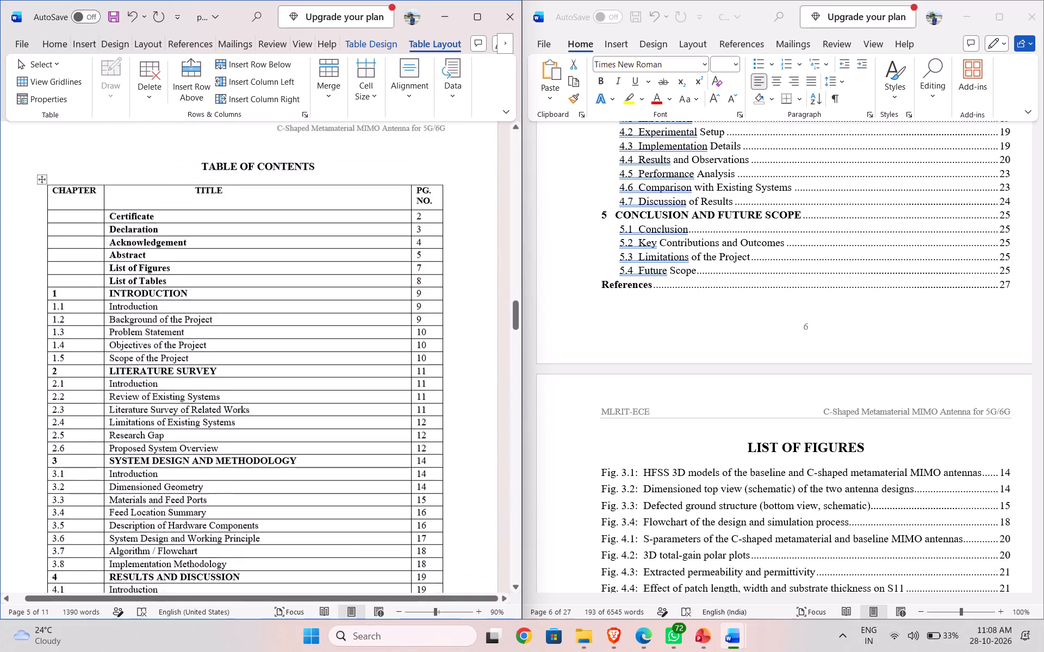
{"action": "scroll", "coordinate": [170, 316], "scroll_direction": "down", "scroll_amount": 12}
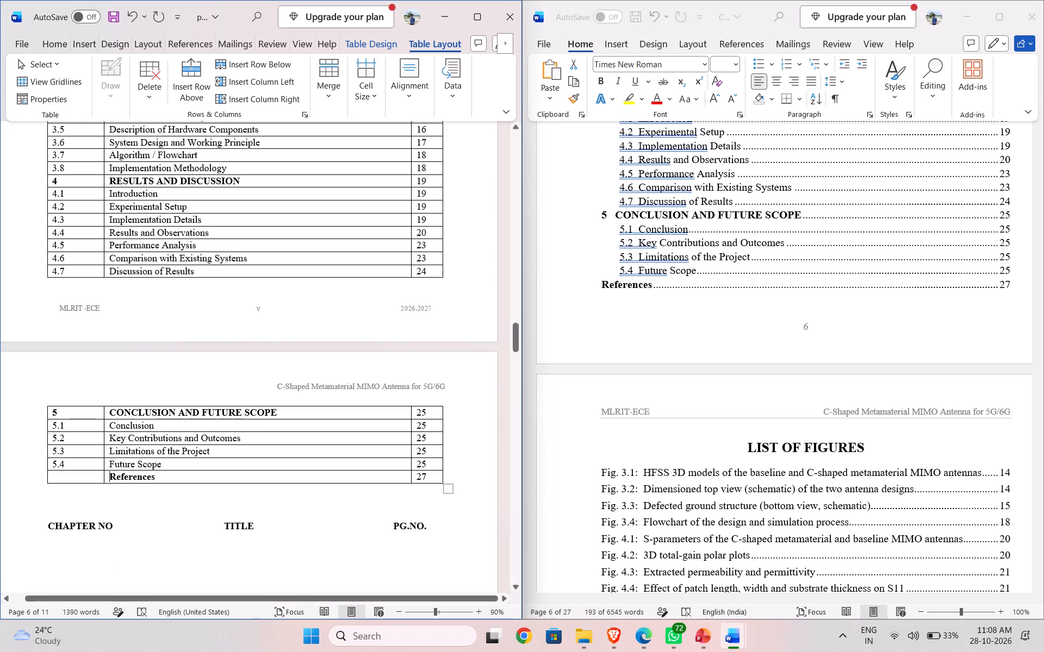
Delete the leftover CHAPTER NO, TITLE, PG.NO. heading line and the blank lines between it and the contents table.
{"action": "scroll", "coordinate": [408, 297], "scroll_direction": "down", "scroll_amount": 5}
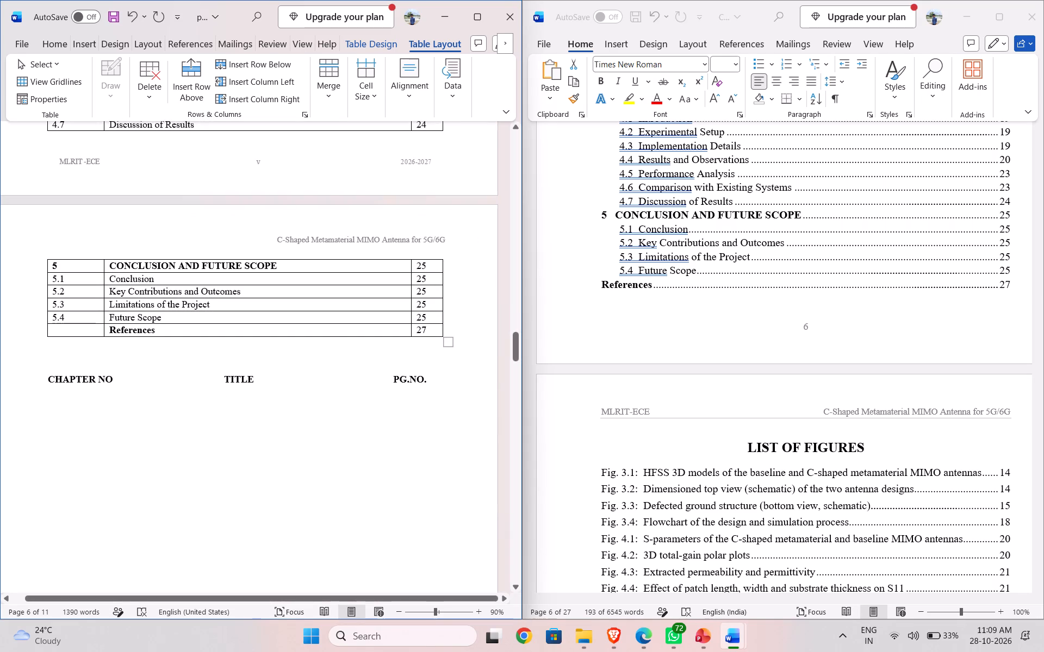
{"action": "scroll", "coordinate": [408, 298], "scroll_direction": "down", "scroll_amount": 2}
{"action": "left_click", "coordinate": [441, 317]}
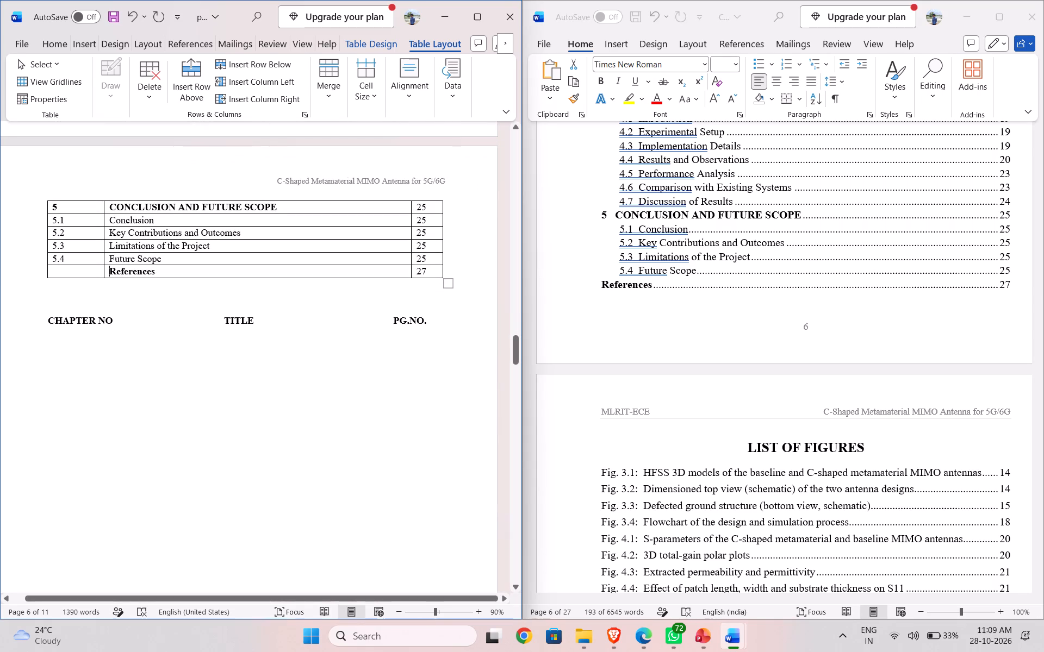
{"action": "key", "text": "BackSpace"}
{"action": "key", "text": "BackSpace"}
{"action": "key", "text": "BackSpace"}
{"action": "key", "text": "BackSpace"}
{"action": "key", "text": "BackSpace"}
{"action": "key", "text": "BackSpace"}
{"action": "key", "text": "BackSpace"}
{"action": "key", "text": "BackSpace"}
{"action": "key", "text": "BackSpace"}
{"action": "key", "text": "BackSpace"}
{"action": "key", "text": "BackSpace"}
{"action": "key", "text": "BackSpace"}
{"action": "key", "text": "BackSpace"}
{"action": "key", "text": "BackSpace"}
{"action": "key", "text": "BackSpace"}
{"action": "key", "text": "BackSpace"}
{"action": "key", "text": "BackSpace"}
{"action": "key", "text": "BackSpace"}
{"action": "key", "text": "BackSpace"}
{"action": "key", "text": "BackSpace"}
{"action": "key", "text": "BackSpace"}
{"action": "key", "text": "BackSpace"}
{"action": "key", "text": "BackSpace"}
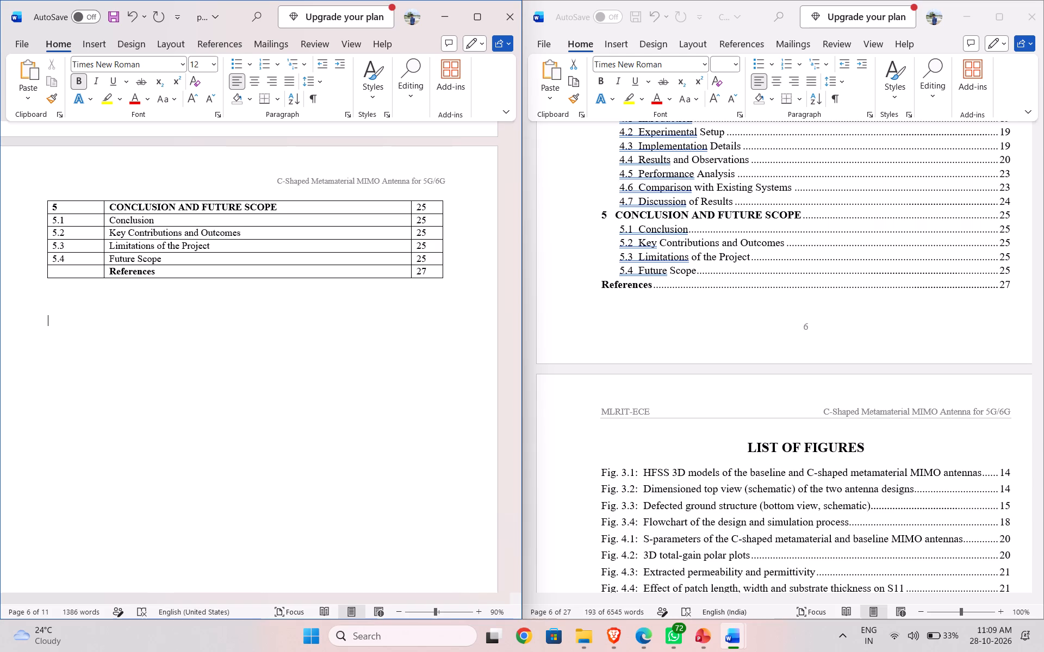
{"action": "key", "text": "BackSpace"}
{"action": "key", "text": "BackSpace"}
{"action": "key", "text": "BackSpace"}
{"action": "key", "text": "BackSpace"}
{"action": "scroll", "coordinate": [435, 327], "scroll_direction": "up", "scroll_amount": 11}
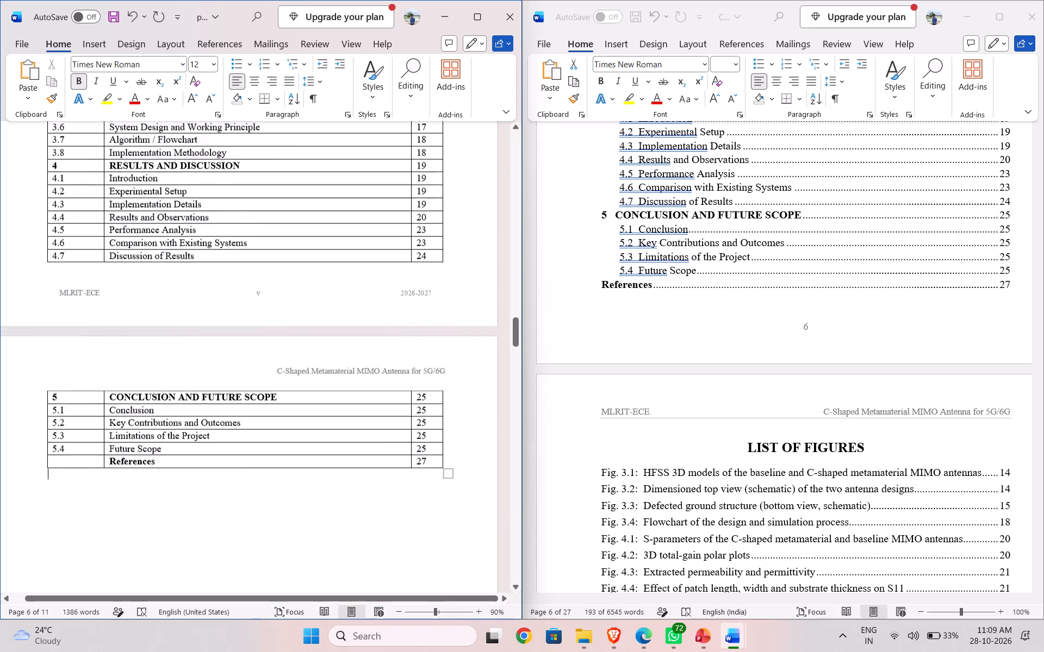
Complete the contents table's first column heading as CHAPTER NO.
{"action": "scroll", "coordinate": [436, 327], "scroll_direction": "up", "scroll_amount": 8}
{"action": "left_click", "coordinate": [98, 149]}
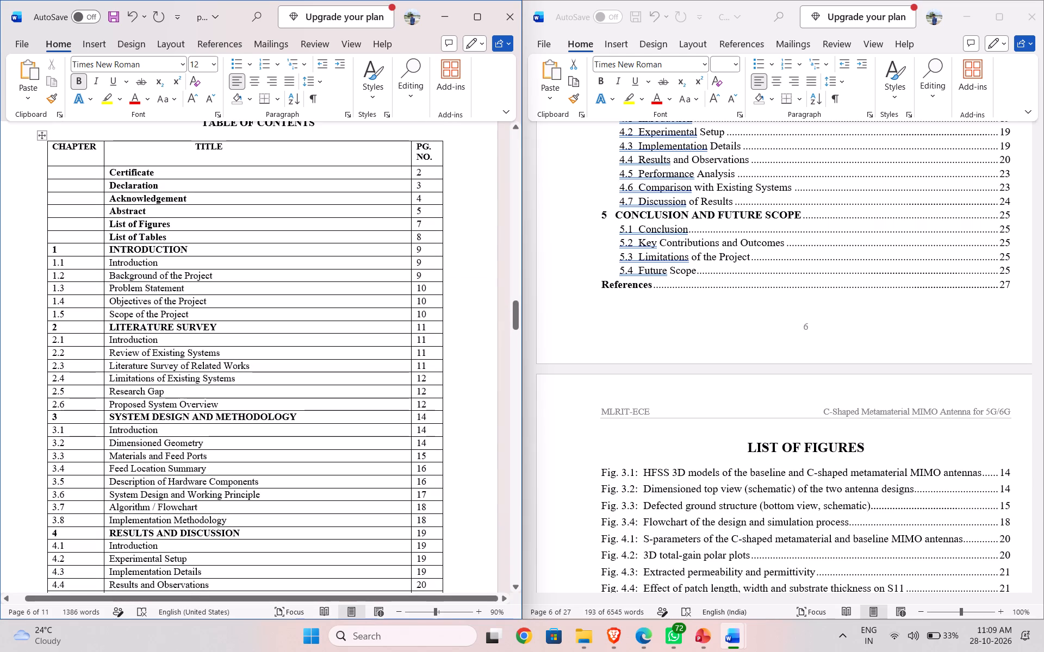
{"action": "key", "text": "space"}
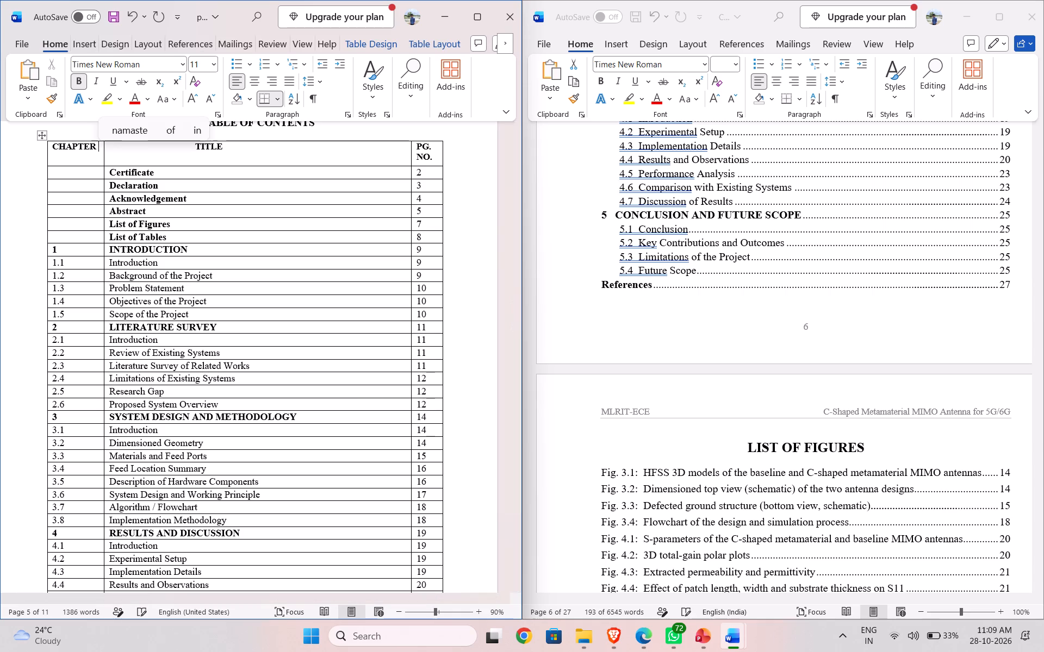
{"action": "type", "text": "NO"}
{"action": "key", "text": "period"}
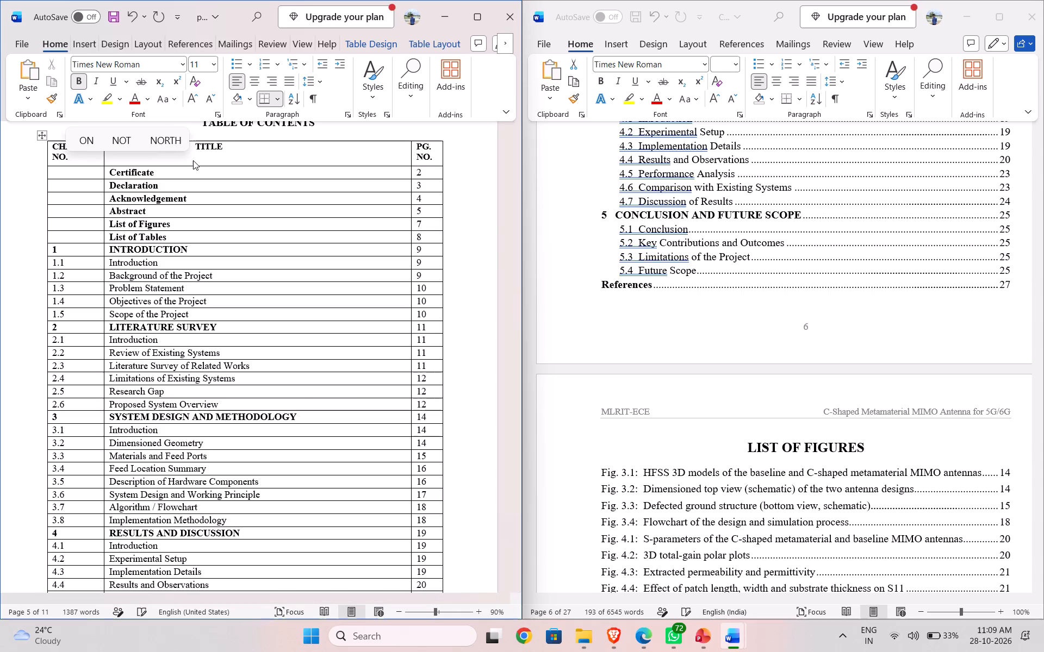
Widen the contents table's chapter column slightly, and widen the page-number column until PG. NO. fits on one line.
{"action": "scroll", "coordinate": [194, 162], "scroll_direction": "down", "scroll_amount": 3}
{"action": "scroll", "coordinate": [226, 208], "scroll_direction": "up", "scroll_amount": 6}
{"action": "scroll", "coordinate": [226, 208], "scroll_direction": "down", "scroll_amount": 8}
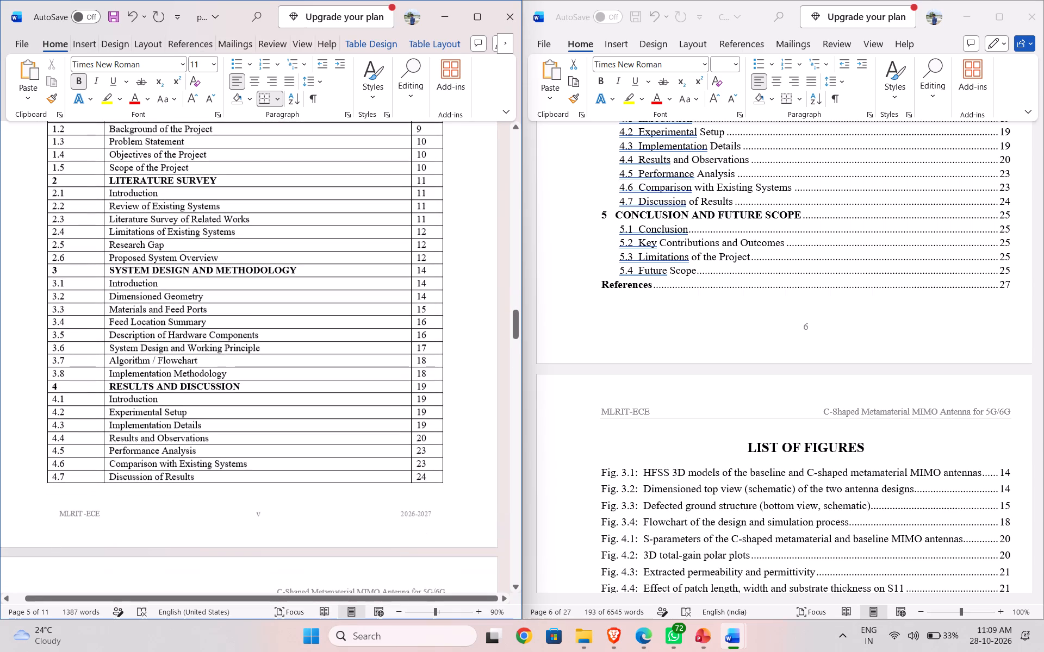
{"action": "scroll", "coordinate": [226, 208], "scroll_direction": "up", "scroll_amount": 7}
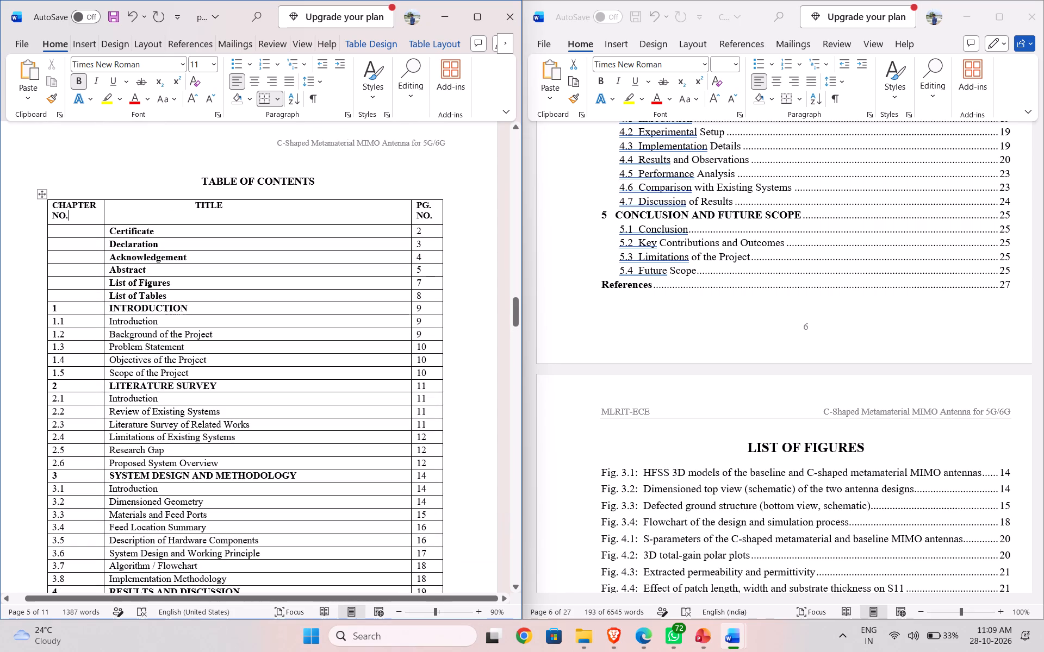
{"action": "left_click_drag", "start_coordinate": [102, 206], "coordinate": [109, 207]}
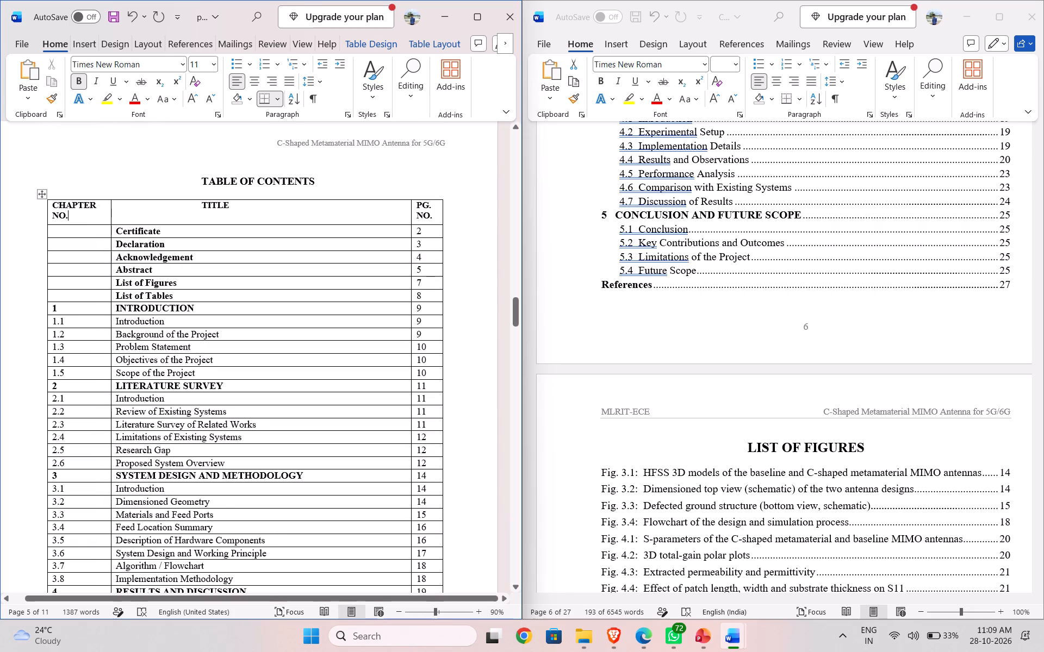
{"action": "left_click_drag", "start_coordinate": [110, 207], "coordinate": [120, 207]}
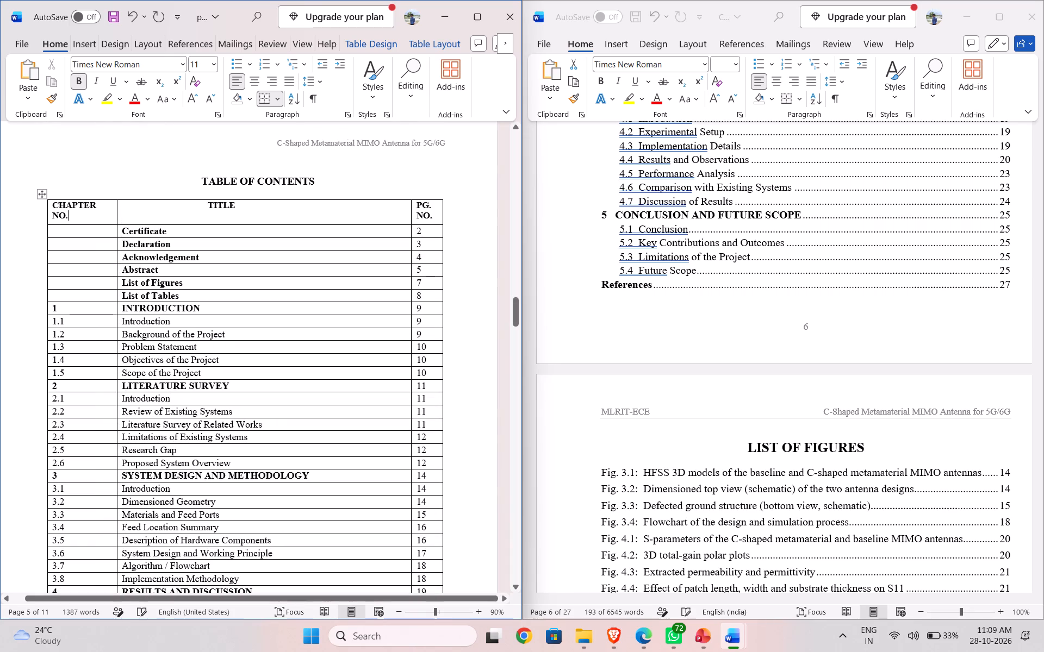
{"action": "left_click_drag", "start_coordinate": [410, 214], "coordinate": [401, 217]}
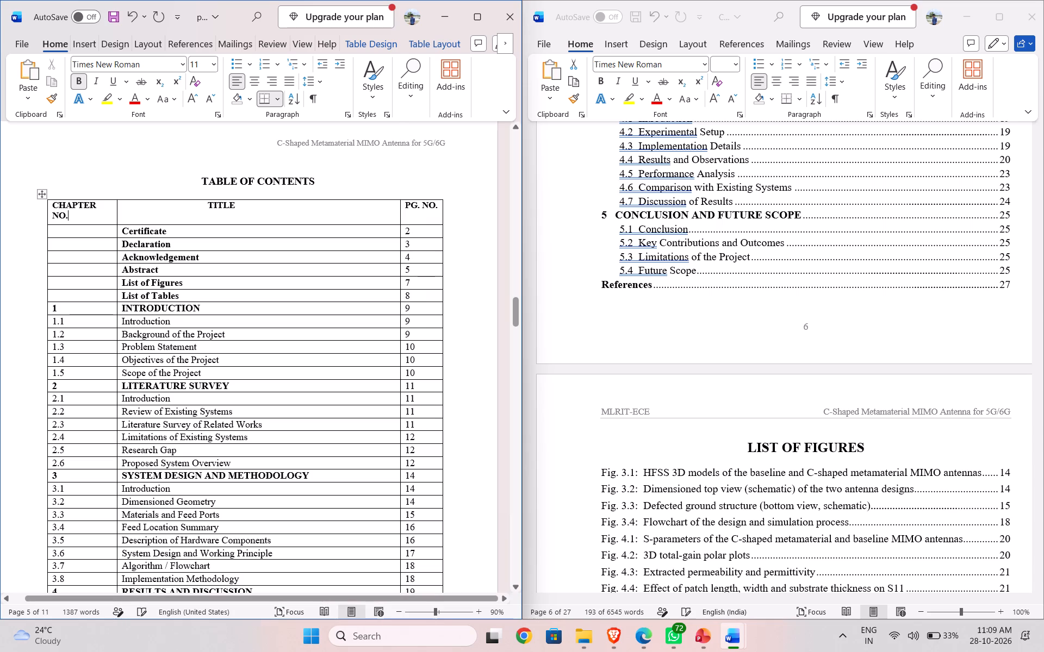
Re-enter the space before NO. in the chapter heading and widen that column until CHAPTER NO. fits on one line.
{"action": "scroll", "coordinate": [186, 239], "scroll_direction": "down", "scroll_amount": 10}
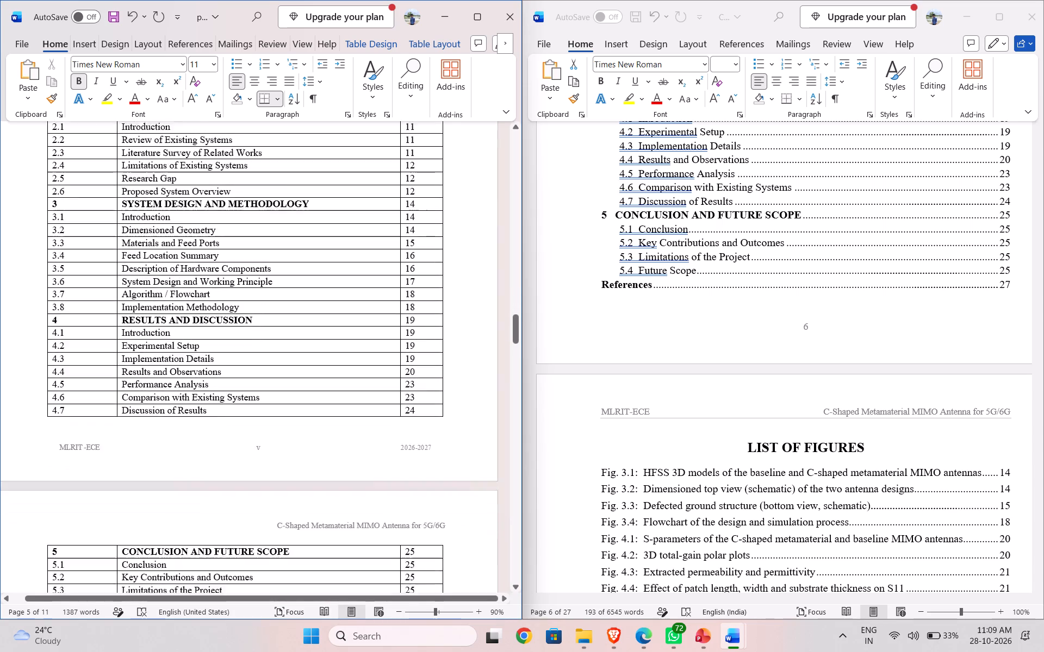
{"action": "scroll", "coordinate": [188, 239], "scroll_direction": "down", "scroll_amount": 4}
{"action": "scroll", "coordinate": [188, 239], "scroll_direction": "up", "scroll_amount": 12}
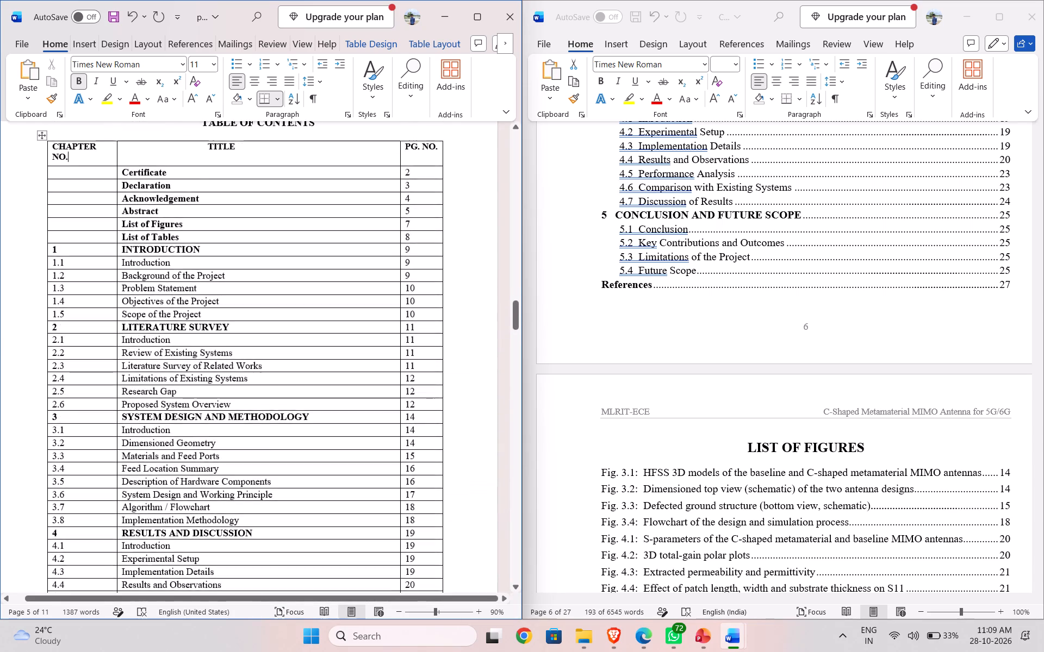
{"action": "scroll", "coordinate": [188, 239], "scroll_direction": "up", "scroll_amount": 3}
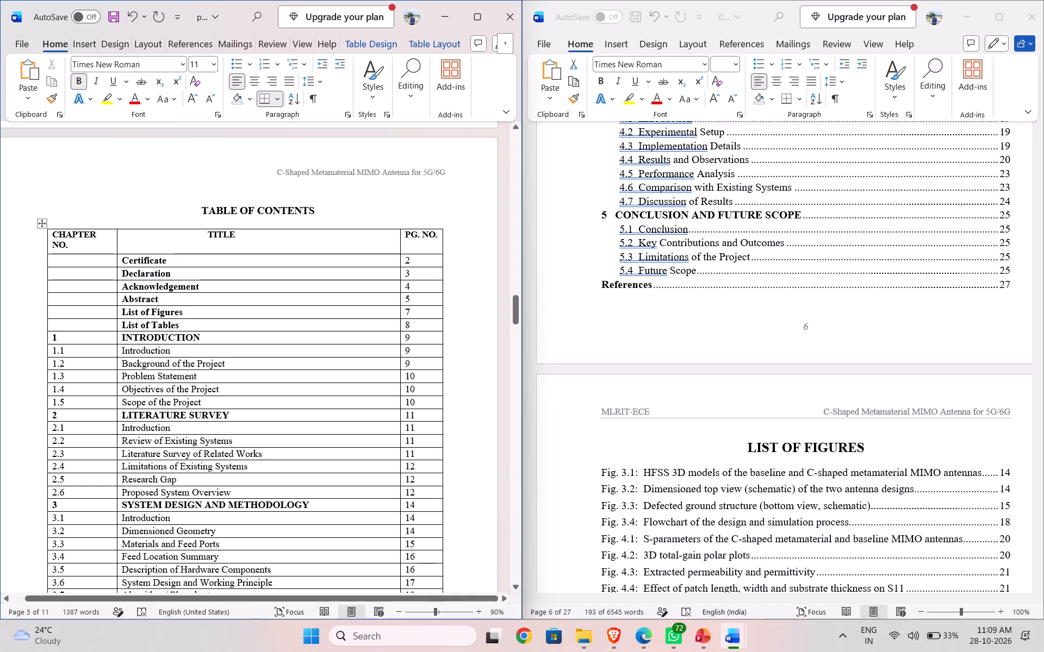
{"action": "left_click", "coordinate": [54, 244]}
{"action": "key", "text": "BackSpace"}
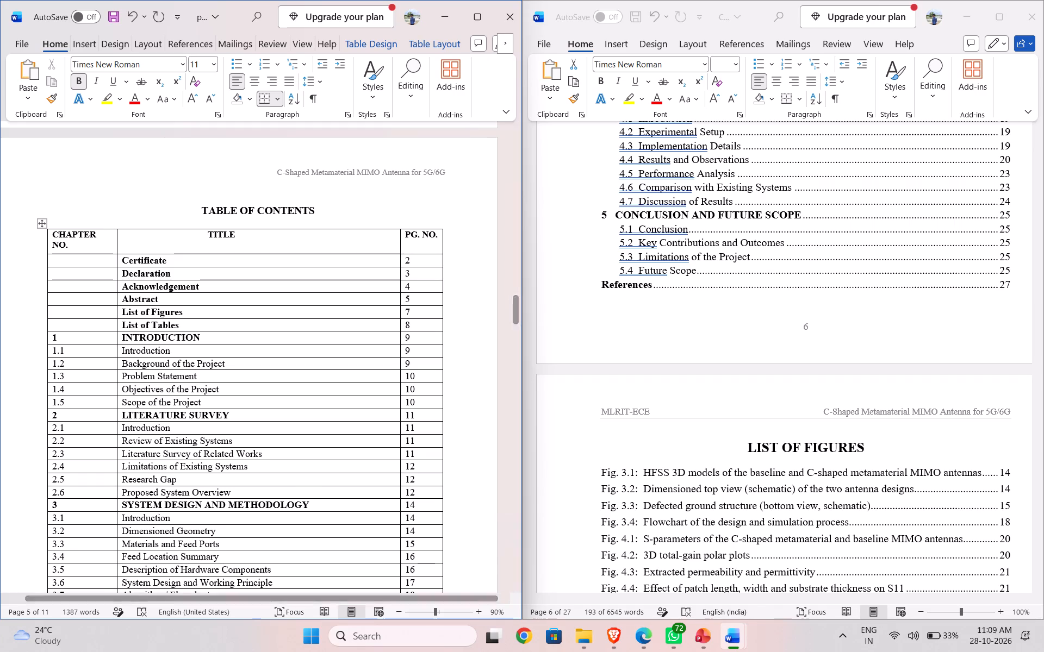
{"action": "key", "text": "space"}
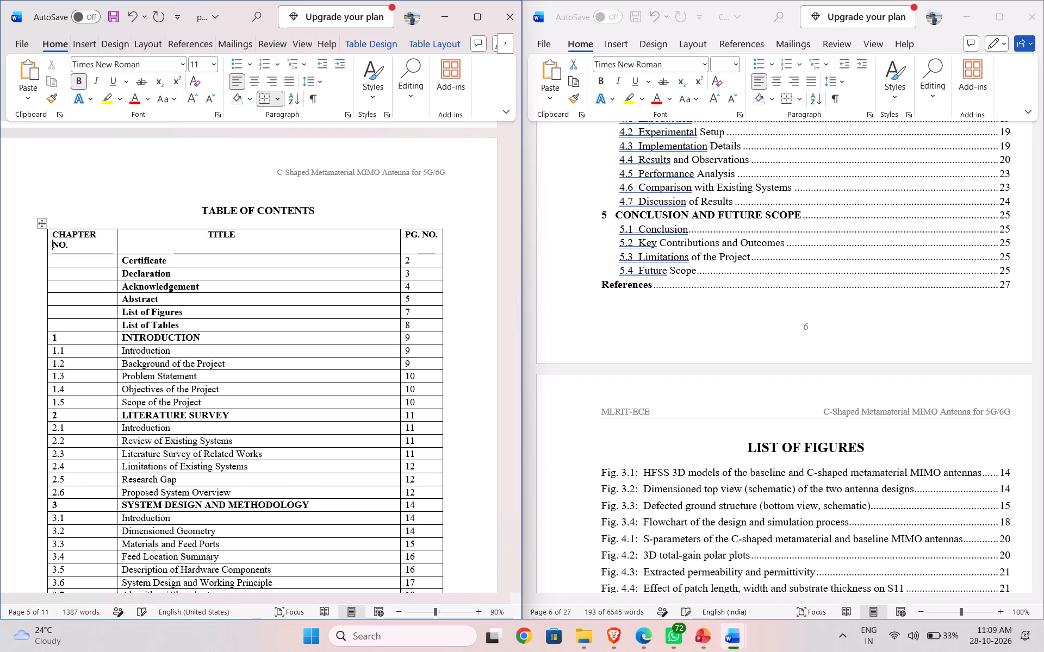
{"action": "left_click_drag", "start_coordinate": [117, 245], "coordinate": [122, 245]}
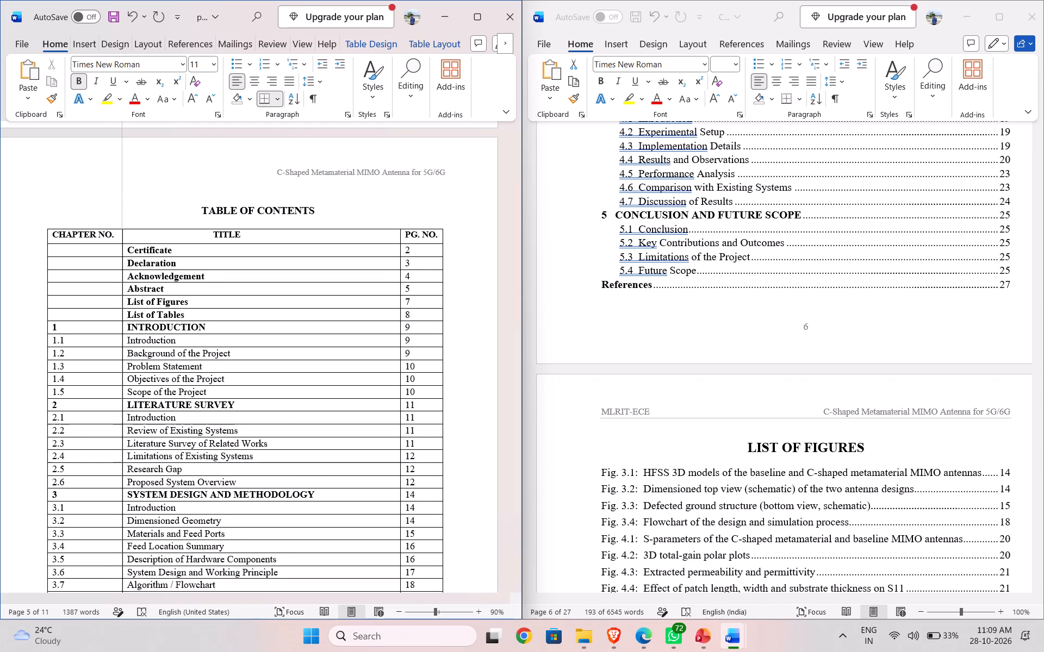
{"action": "left_click_drag", "start_coordinate": [122, 245], "coordinate": [123, 245]}
Examine the resized contents table through its References row, and the contents and figure list pages of the source report.
{"action": "scroll", "coordinate": [179, 233], "scroll_direction": "down", "scroll_amount": 2}
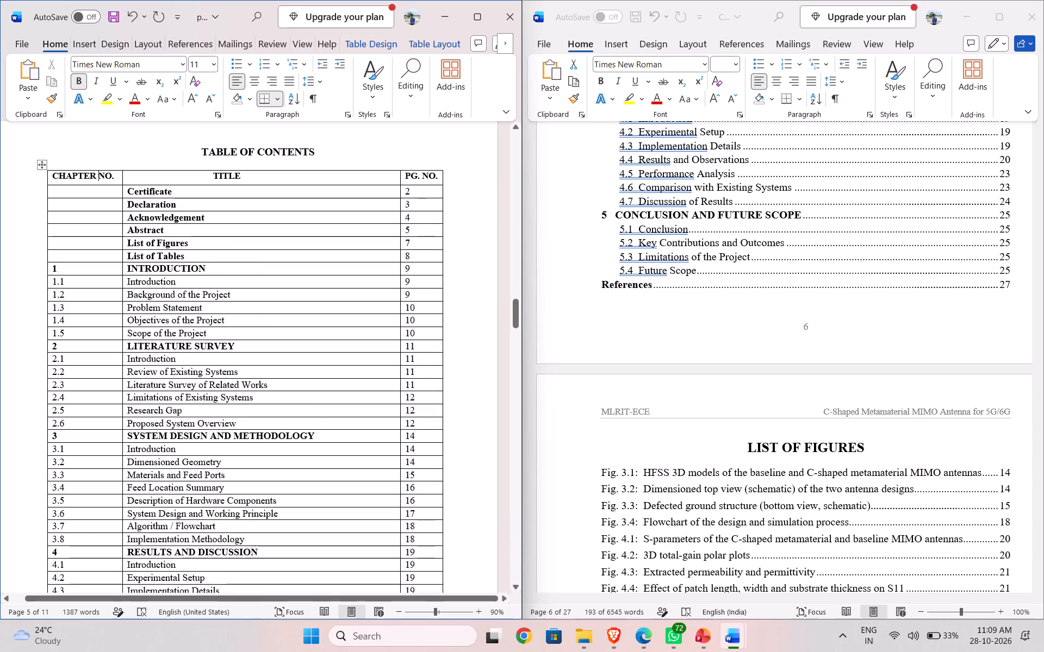
{"action": "scroll", "coordinate": [179, 233], "scroll_direction": "down", "scroll_amount": 16}
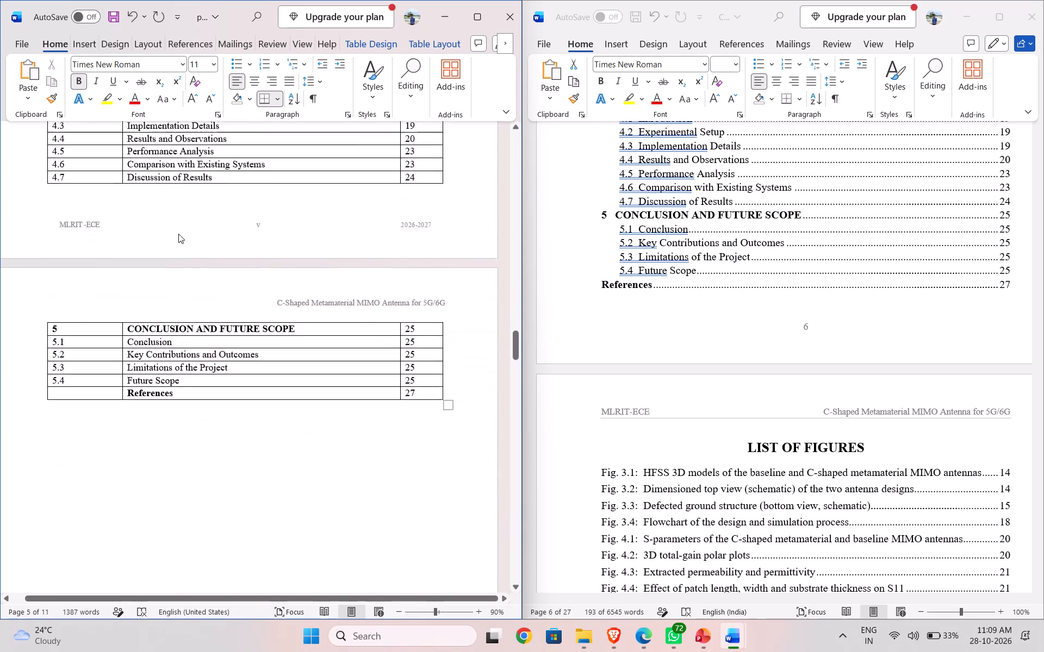
{"action": "scroll", "coordinate": [178, 234], "scroll_direction": "down", "scroll_amount": 3}
{"action": "scroll", "coordinate": [178, 234], "scroll_direction": "up", "scroll_amount": 13}
{"action": "scroll", "coordinate": [178, 234], "scroll_direction": "down", "scroll_amount": 1}
{"action": "scroll", "coordinate": [178, 234], "scroll_direction": "up", "scroll_amount": 11}
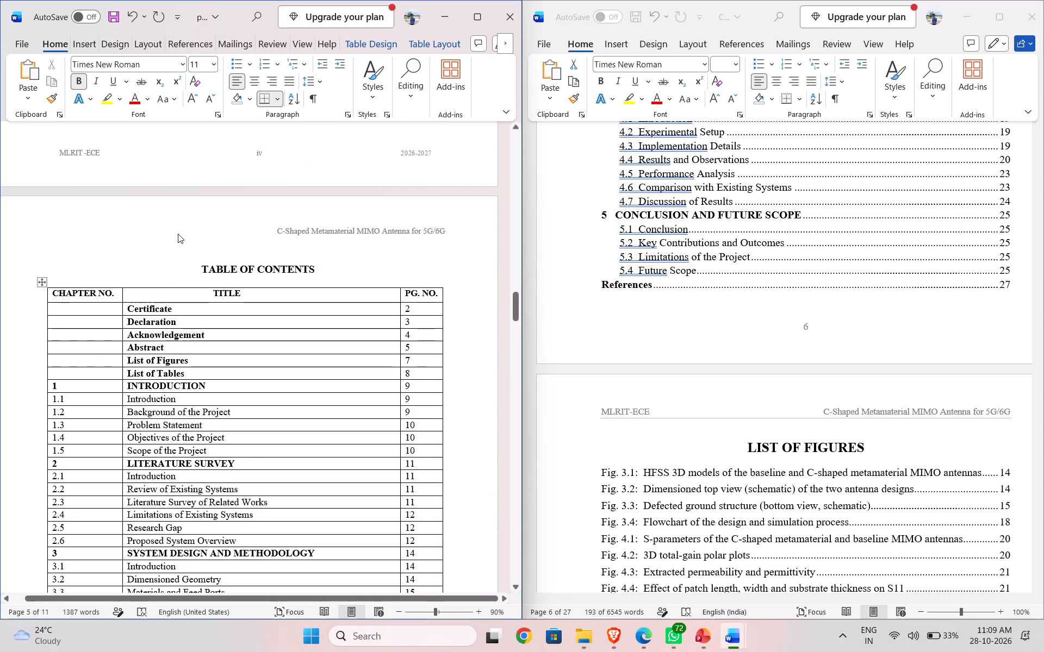
{"action": "scroll", "coordinate": [163, 282], "scroll_direction": "down", "scroll_amount": 5}
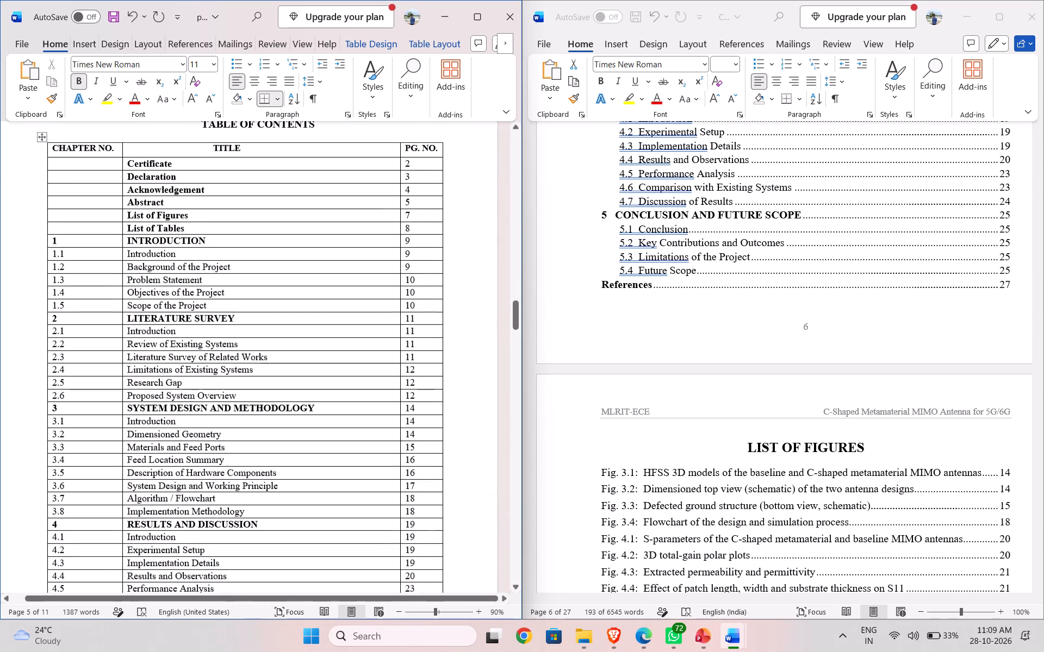
{"action": "scroll", "coordinate": [672, 266], "scroll_direction": "up", "scroll_amount": 20}
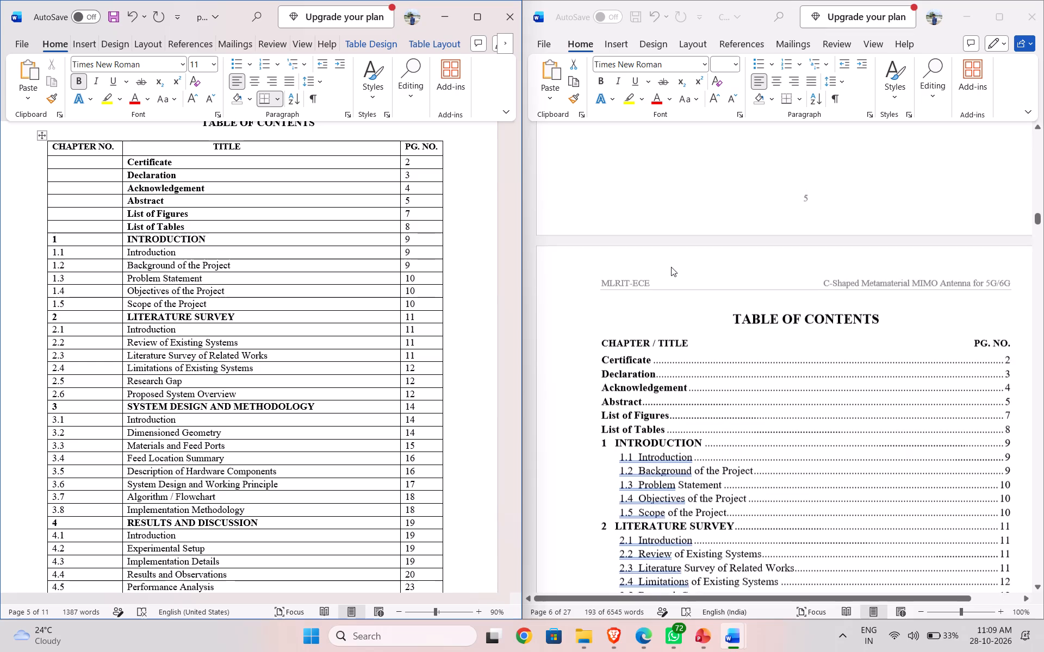
{"action": "scroll", "coordinate": [671, 267], "scroll_direction": "down", "scroll_amount": 20}
{"action": "scroll", "coordinate": [671, 267], "scroll_direction": "down", "scroll_amount": 8}
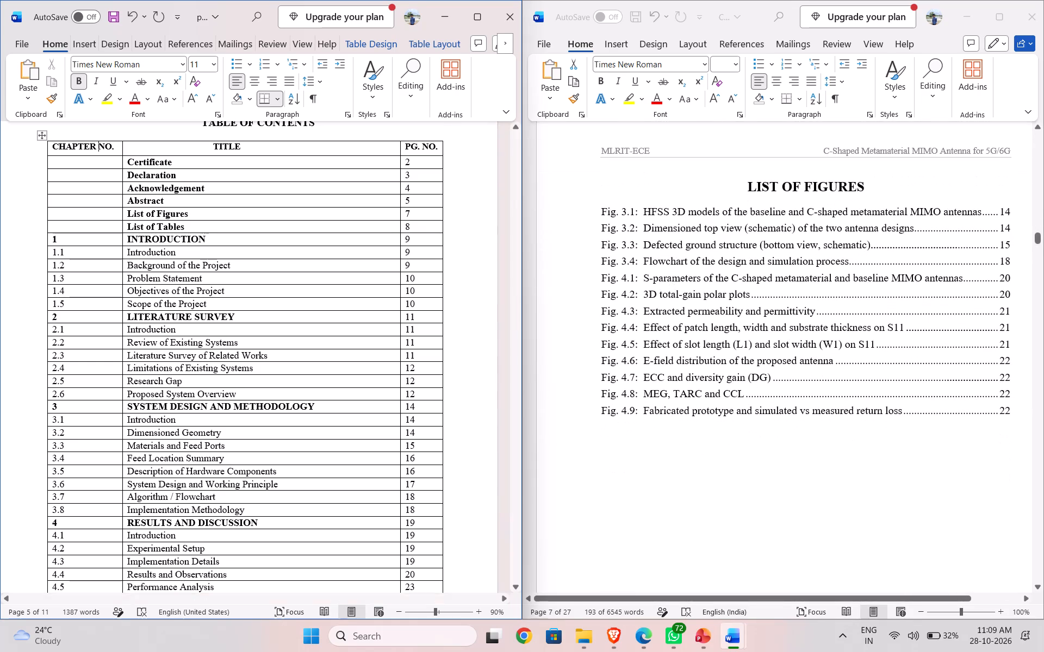
Delete backwards from the template's LIST OF FIGURES heading, clearing its centring and the blank lines beneath the contents table's References row.
{"action": "scroll", "coordinate": [347, 320], "scroll_direction": "down", "scroll_amount": 20}
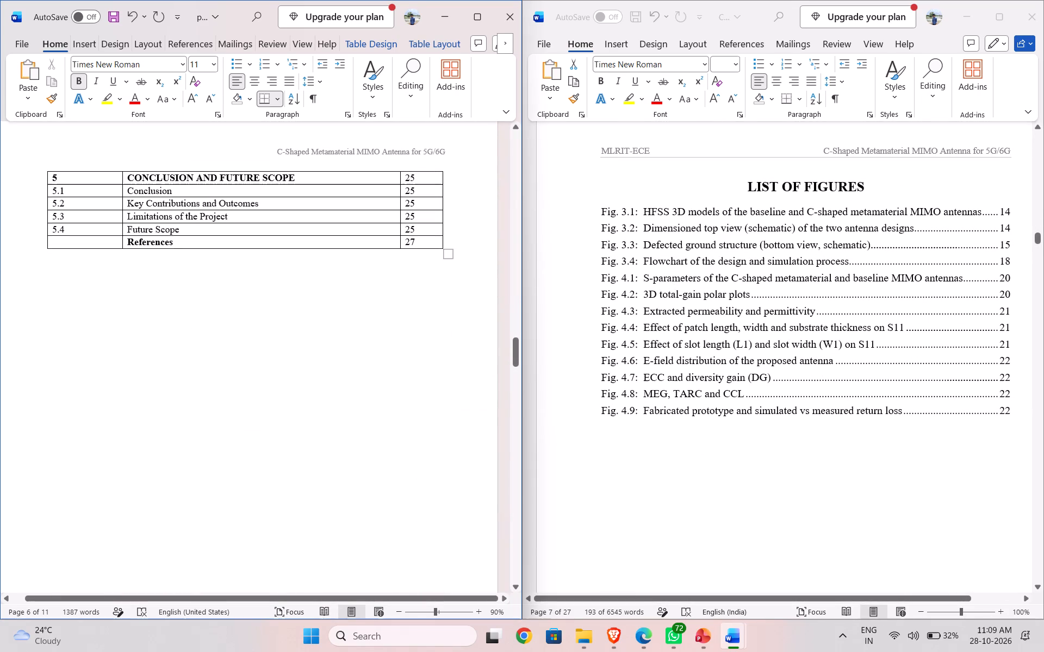
{"action": "scroll", "coordinate": [334, 312], "scroll_direction": "down", "scroll_amount": 18}
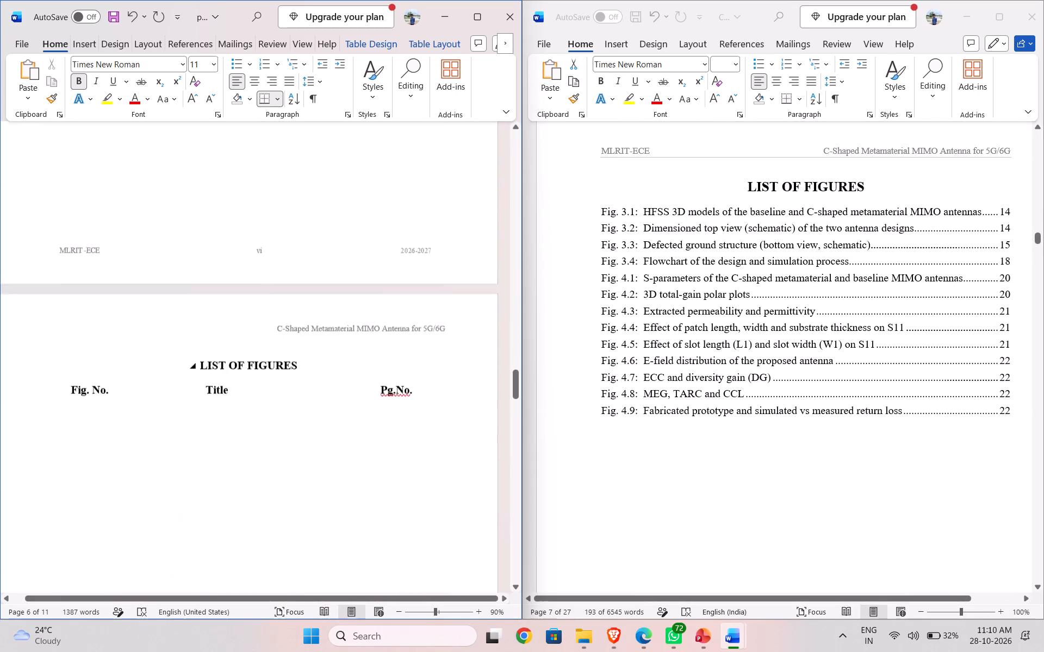
{"action": "left_click", "coordinate": [195, 293]}
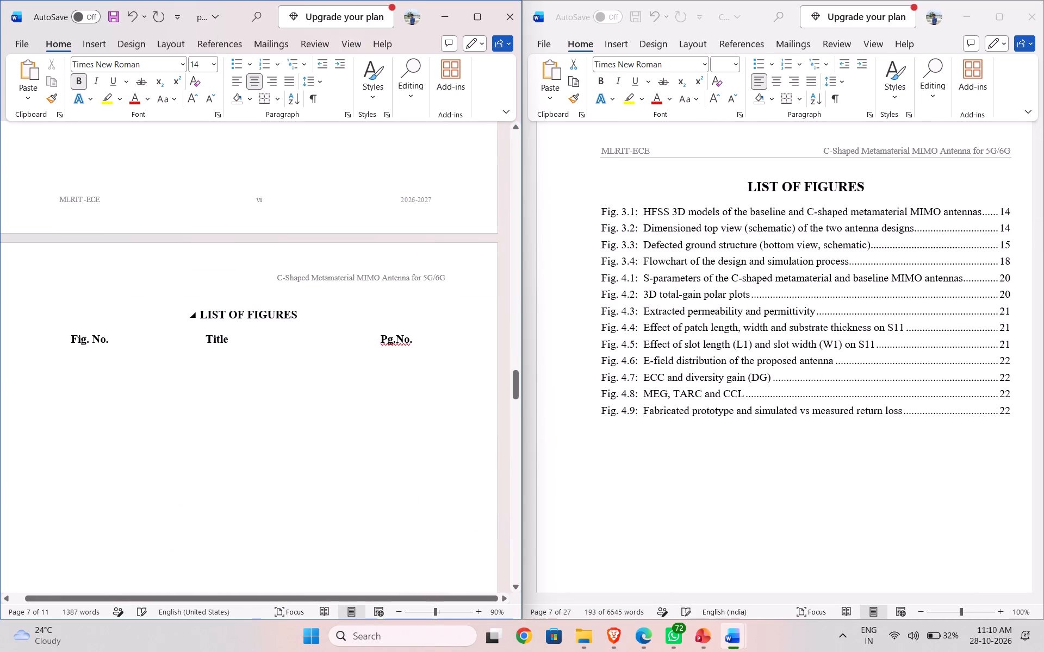
{"action": "key", "text": "BackSpace"}
{"action": "key", "text": "BackSpace"}
{"action": "key", "text": "BackSpace"}
{"action": "key", "text": "BackSpace"}
{"action": "key", "text": "BackSpace"}
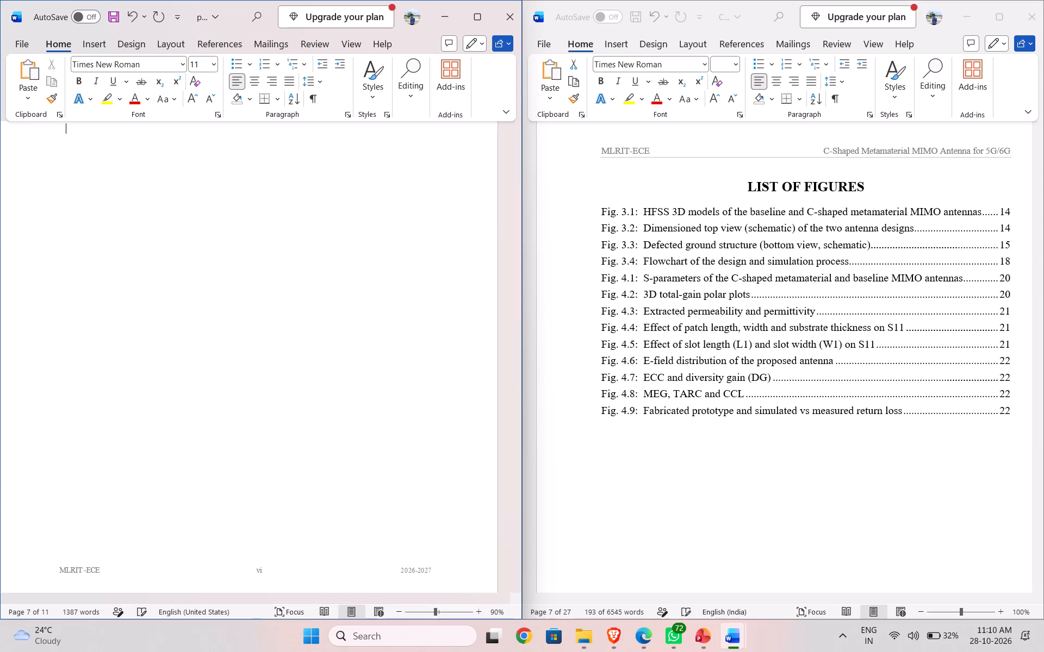
{"action": "scroll", "coordinate": [201, 301], "scroll_direction": "down", "scroll_amount": 3}
{"action": "scroll", "coordinate": [201, 301], "scroll_direction": "up", "scroll_amount": 6}
{"action": "key", "text": "BackSpace"}
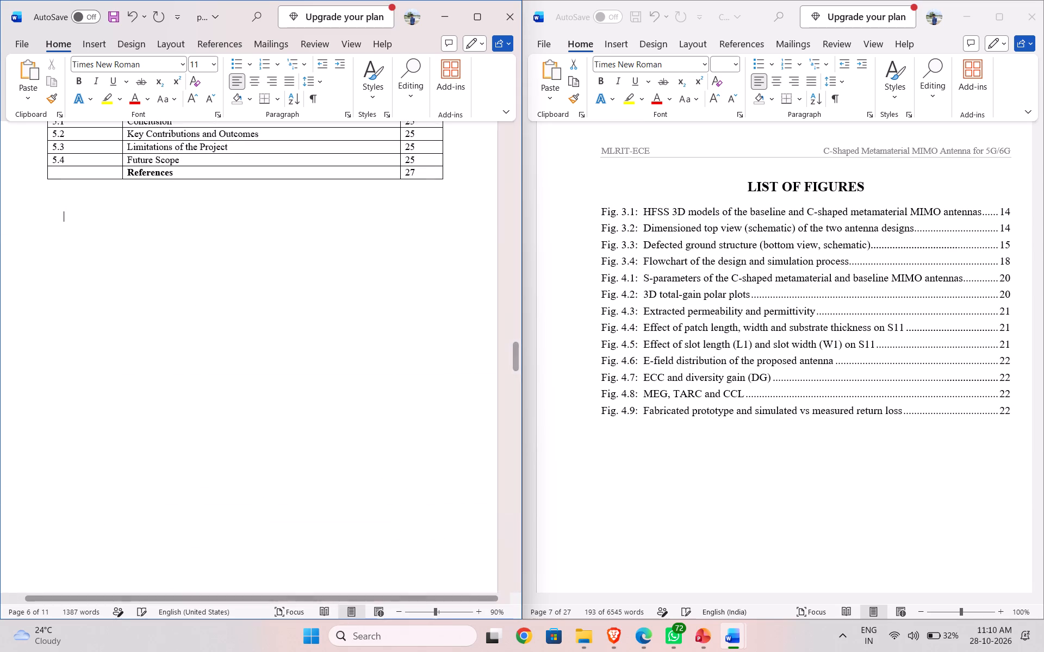
{"action": "key", "text": "BackSpace"}
{"action": "key", "text": "BackSpace"}
{"action": "key", "text": "BackSpace"}
{"action": "key", "text": "BackSpace"}
{"action": "key", "text": "BackSpace"}
{"action": "key", "text": "BackSpace"}
{"action": "key", "text": "BackSpace"}
{"action": "key", "text": "BackSpace"}
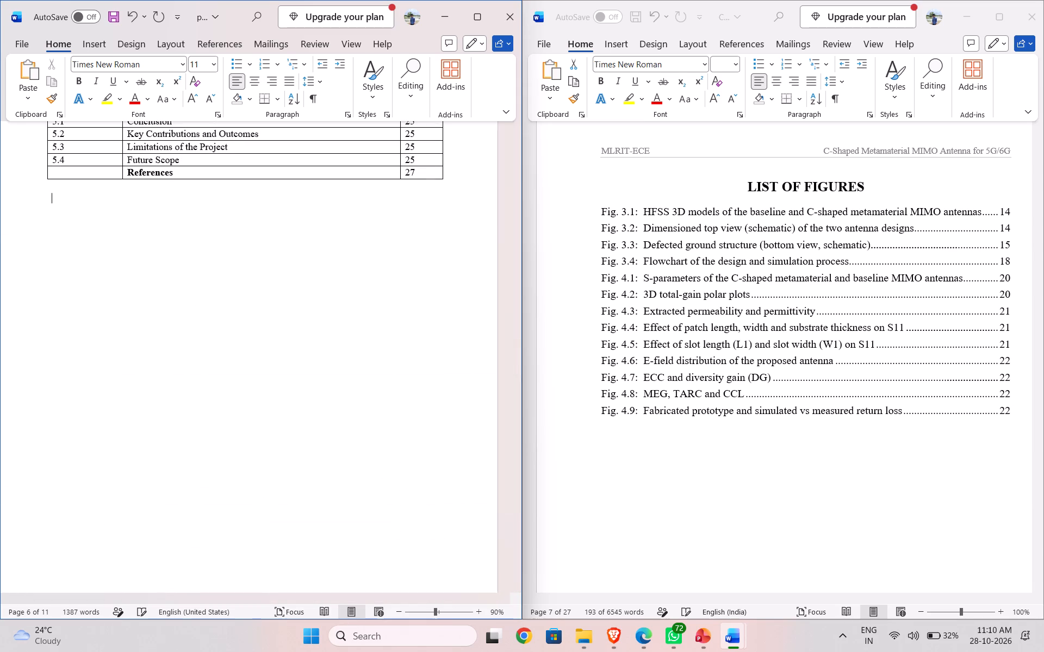
{"action": "key", "text": "BackSpace"}
{"action": "key", "text": "BackSpace"}
{"action": "scroll", "coordinate": [201, 308], "scroll_direction": "down", "scroll_amount": 3}
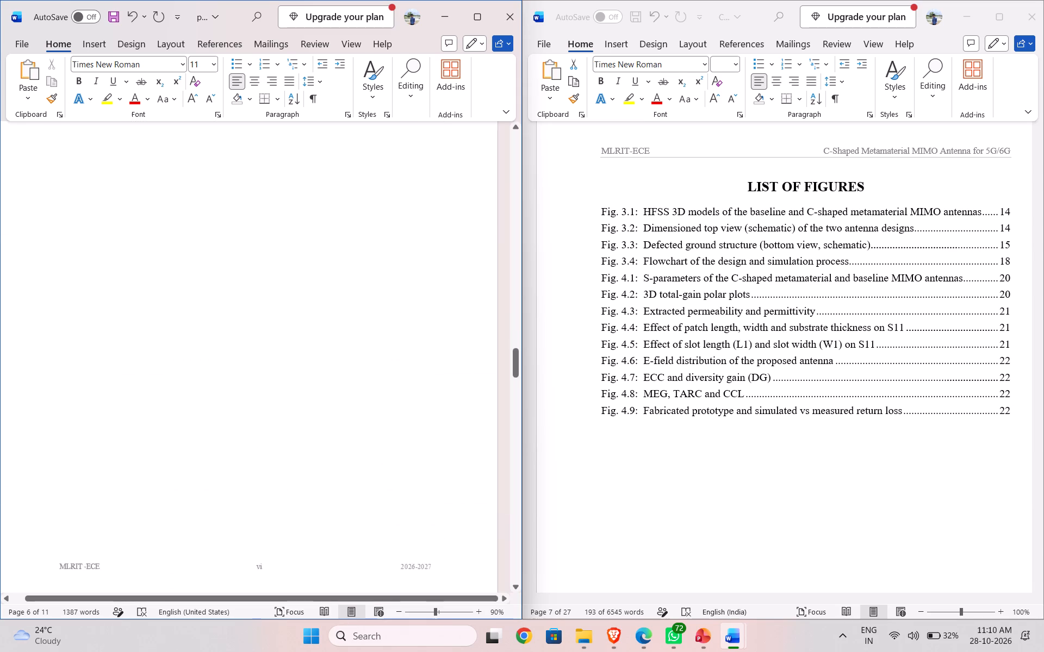
{"action": "scroll", "coordinate": [201, 308], "scroll_direction": "down", "scroll_amount": 15}
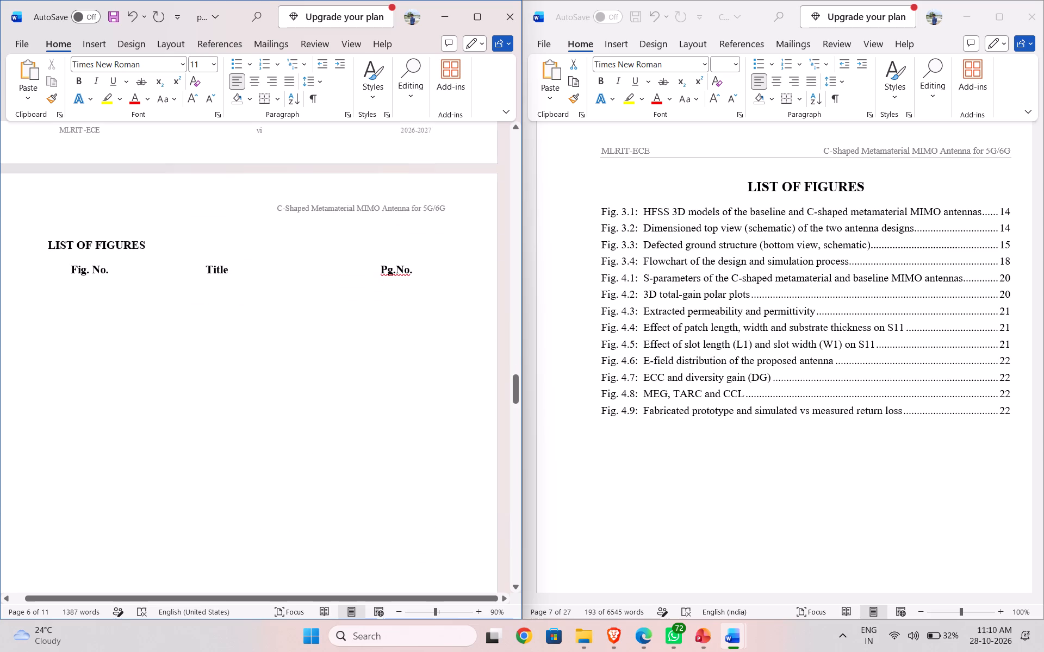
{"action": "scroll", "coordinate": [202, 310], "scroll_direction": "up", "scroll_amount": 2}
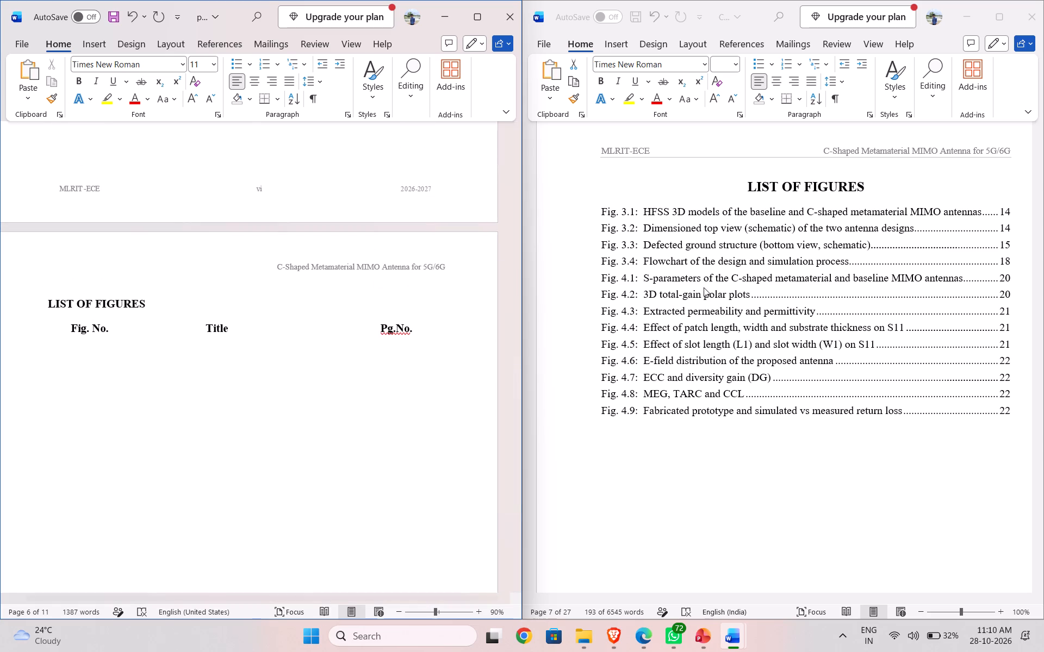
Copy the LIST OF FIGURES heading with its entries Fig. 3.1 to Fig. 4.9 from the source report.
{"action": "left_click_drag", "start_coordinate": [732, 185], "coordinate": [874, 312]}
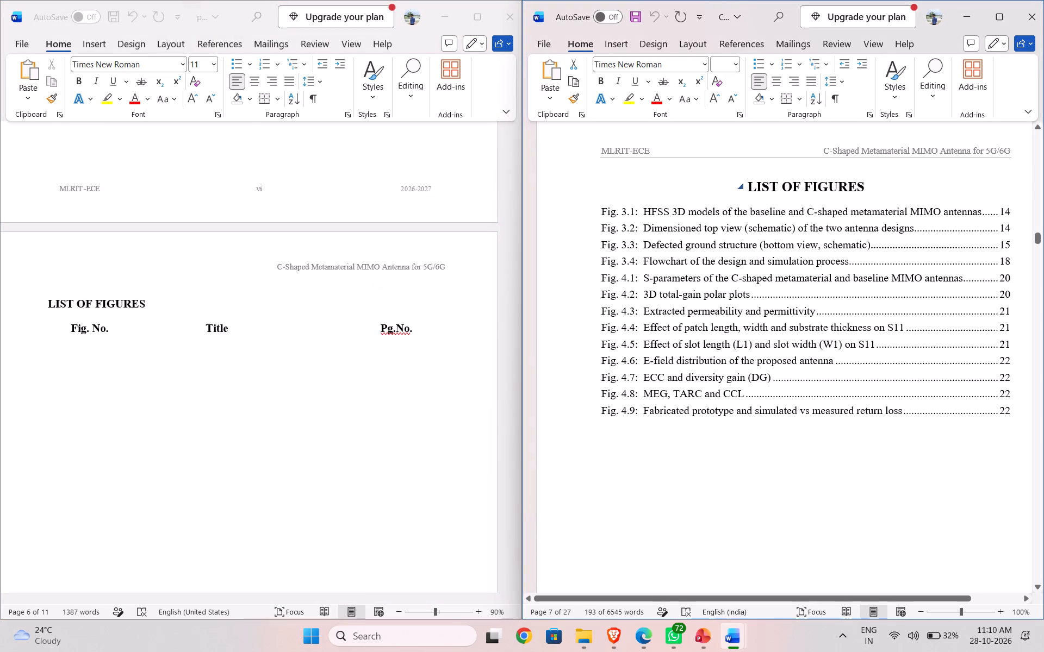
{"action": "left_click_drag", "start_coordinate": [737, 183], "coordinate": [751, 213]}
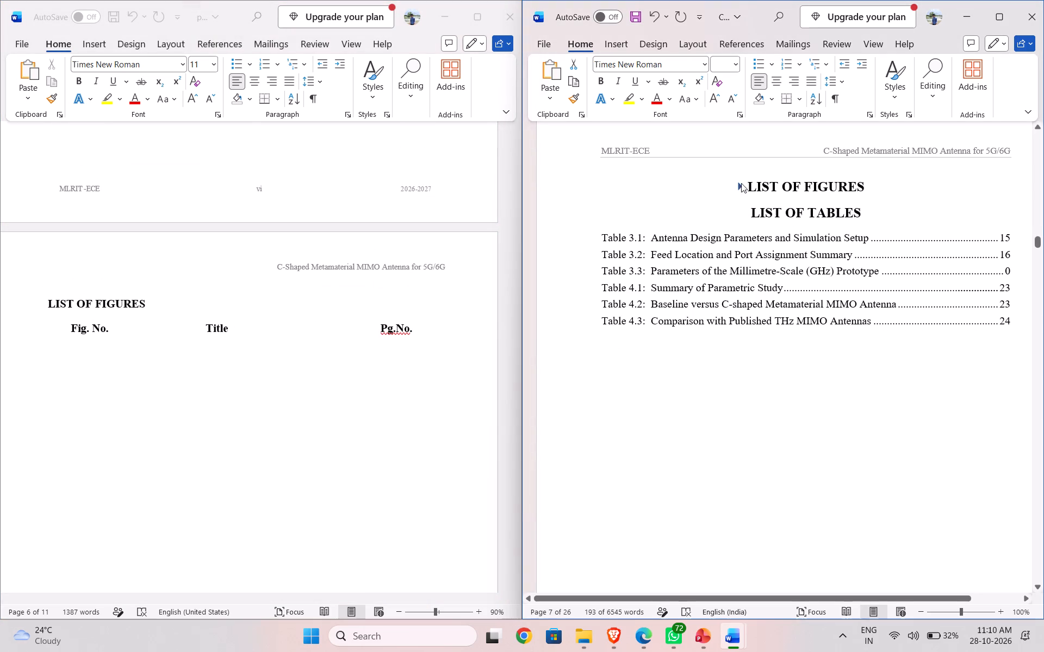
{"action": "left_click", "coordinate": [741, 183]}
{"action": "left_click_drag", "start_coordinate": [748, 182], "coordinate": [1024, 417]}
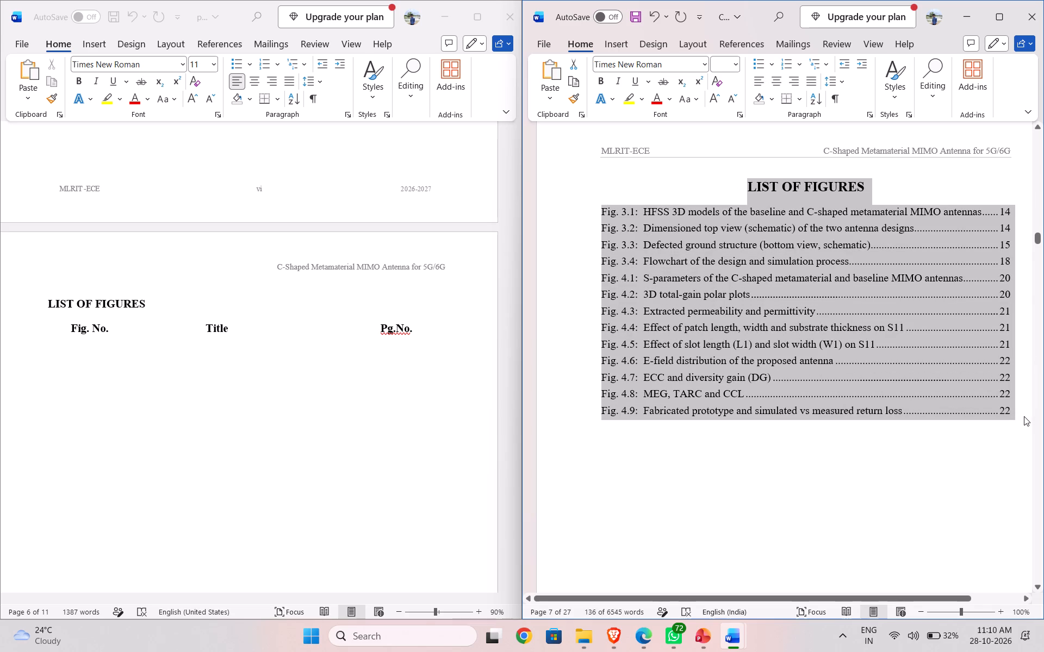
{"action": "key", "text": "ctrl+c"}
{"action": "scroll", "coordinate": [770, 333], "scroll_direction": "down", "scroll_amount": 4}
{"action": "scroll", "coordinate": [770, 334], "scroll_direction": "down", "scroll_amount": 17}
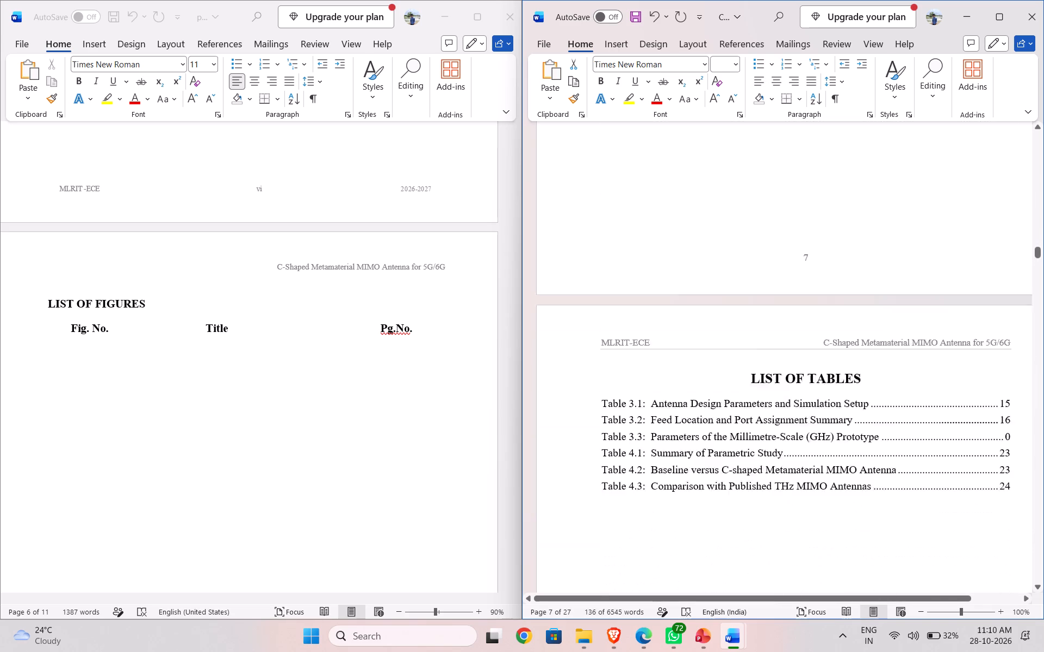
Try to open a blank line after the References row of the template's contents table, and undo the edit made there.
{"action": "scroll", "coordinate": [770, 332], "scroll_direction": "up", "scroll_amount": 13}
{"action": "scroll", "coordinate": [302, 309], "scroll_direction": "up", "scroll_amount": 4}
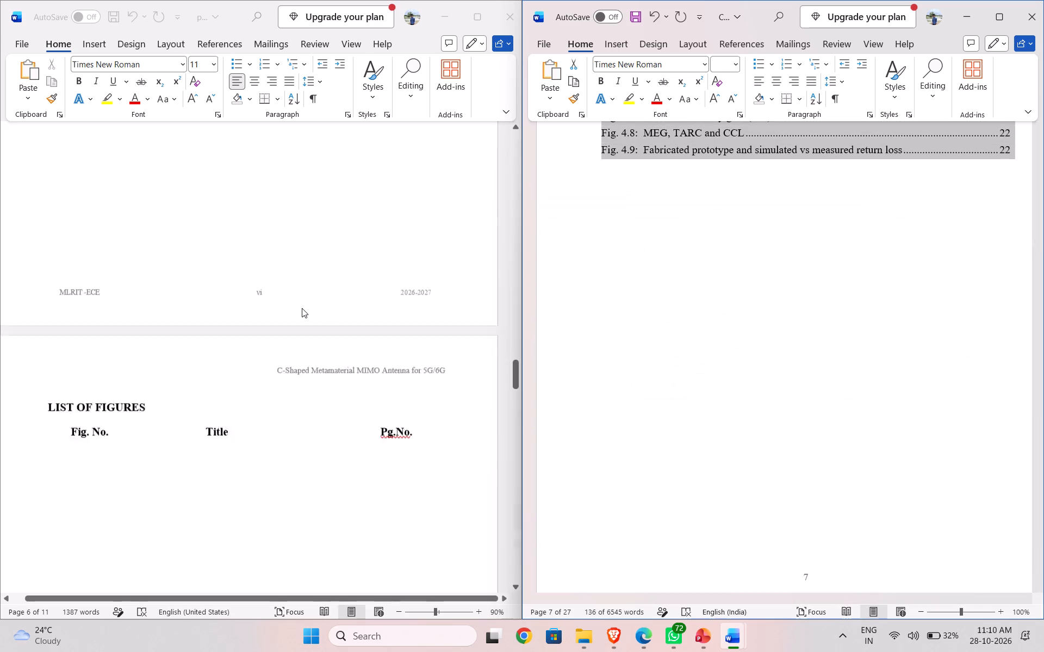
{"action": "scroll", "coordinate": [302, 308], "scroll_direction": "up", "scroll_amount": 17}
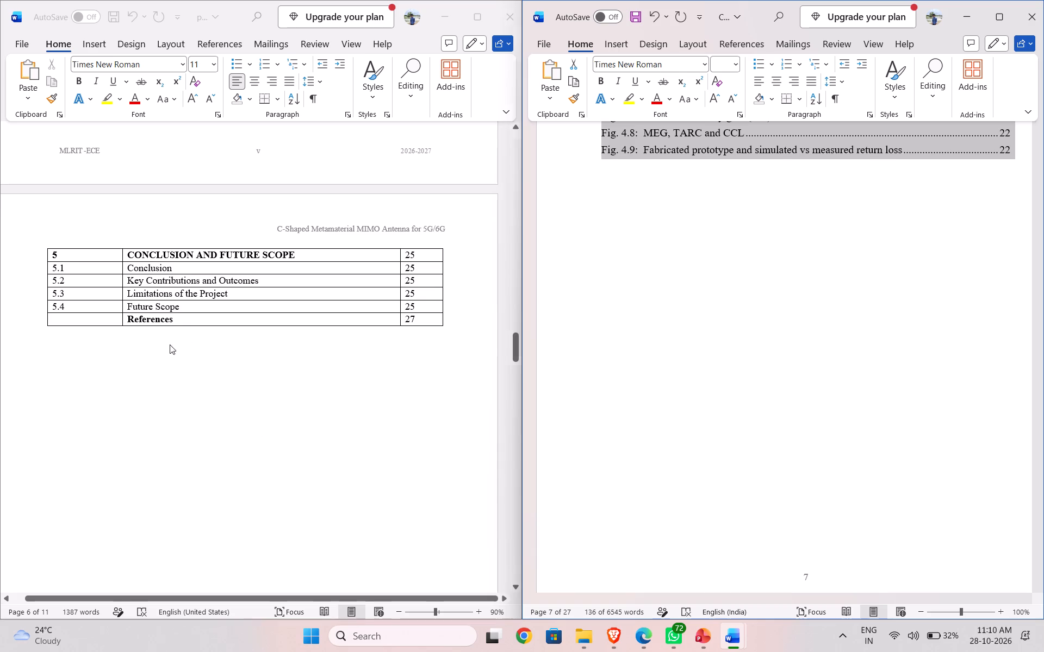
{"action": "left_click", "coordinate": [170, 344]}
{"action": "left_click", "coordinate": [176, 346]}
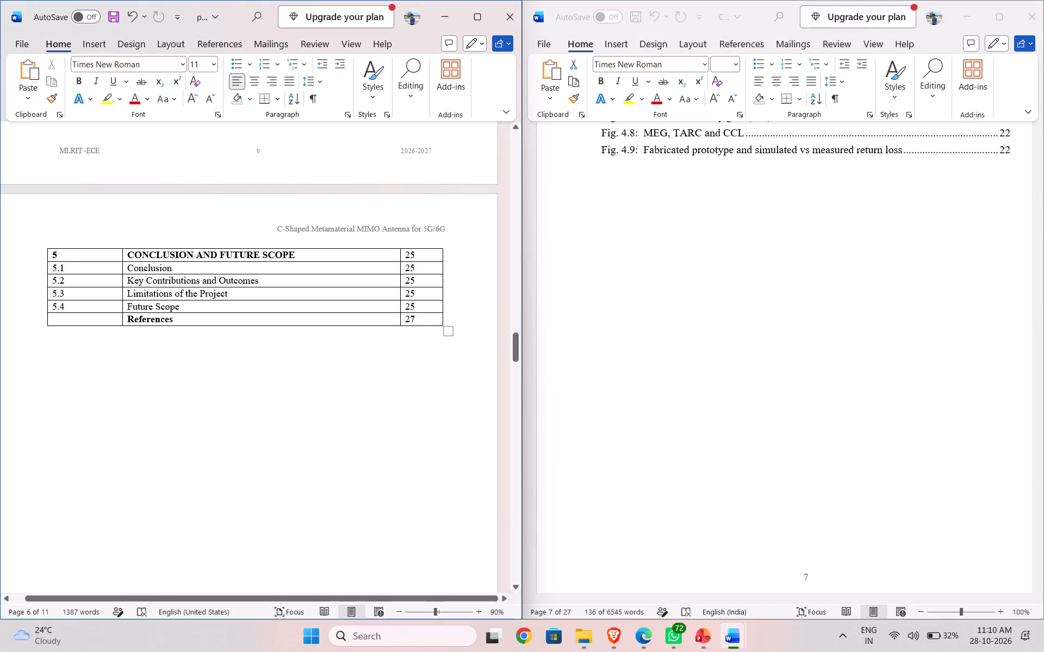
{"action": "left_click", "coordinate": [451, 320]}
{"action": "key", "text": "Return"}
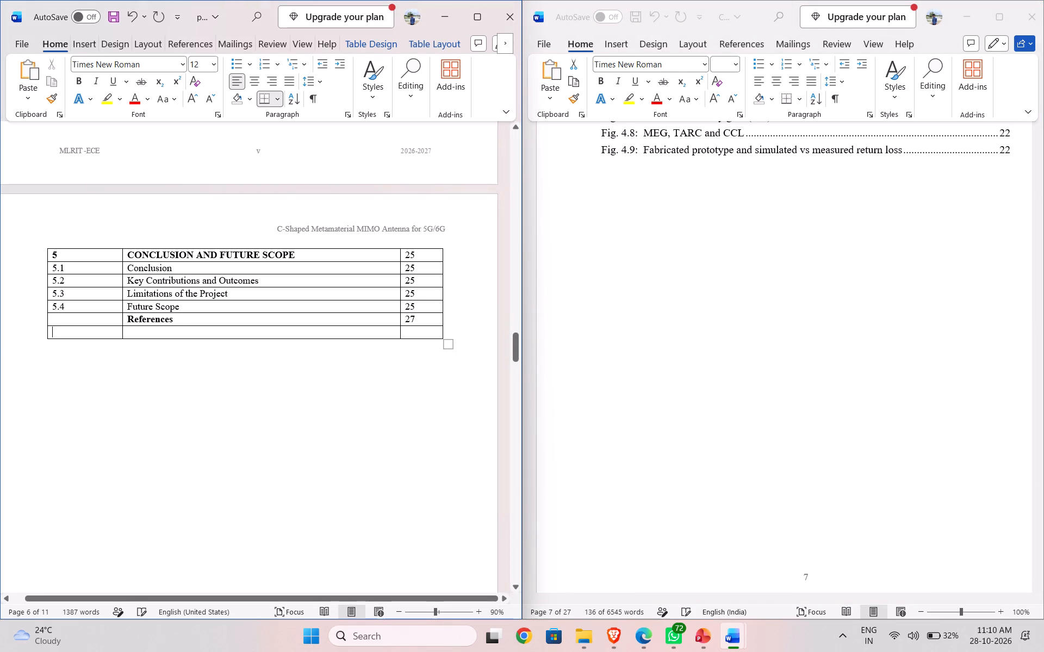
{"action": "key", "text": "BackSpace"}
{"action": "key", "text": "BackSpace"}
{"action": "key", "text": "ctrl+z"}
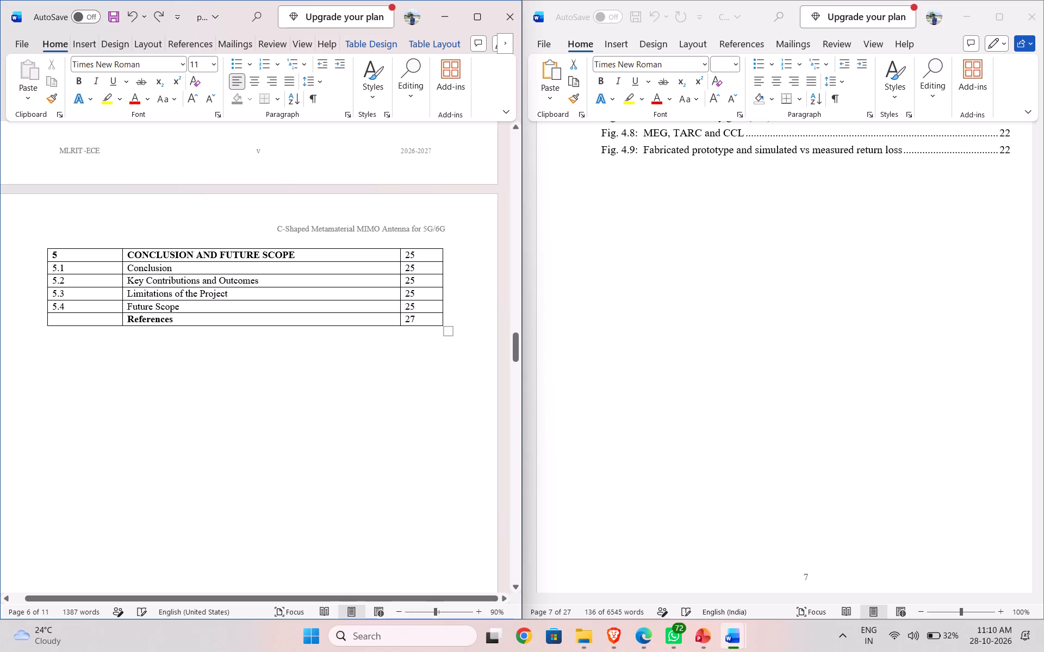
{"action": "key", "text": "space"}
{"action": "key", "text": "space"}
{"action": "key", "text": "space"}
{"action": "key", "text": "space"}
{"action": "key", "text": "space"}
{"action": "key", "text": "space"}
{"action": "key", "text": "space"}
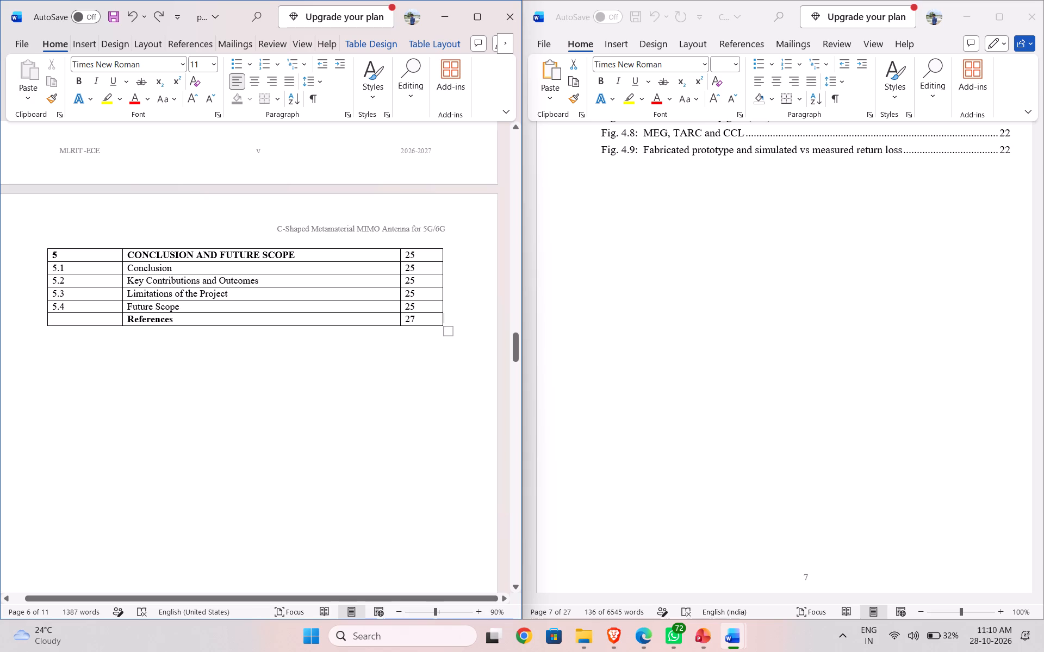
Paste the copied list of figures into the template after the contents table.
{"action": "left_click", "coordinate": [252, 345]}
{"action": "left_click", "coordinate": [94, 335]}
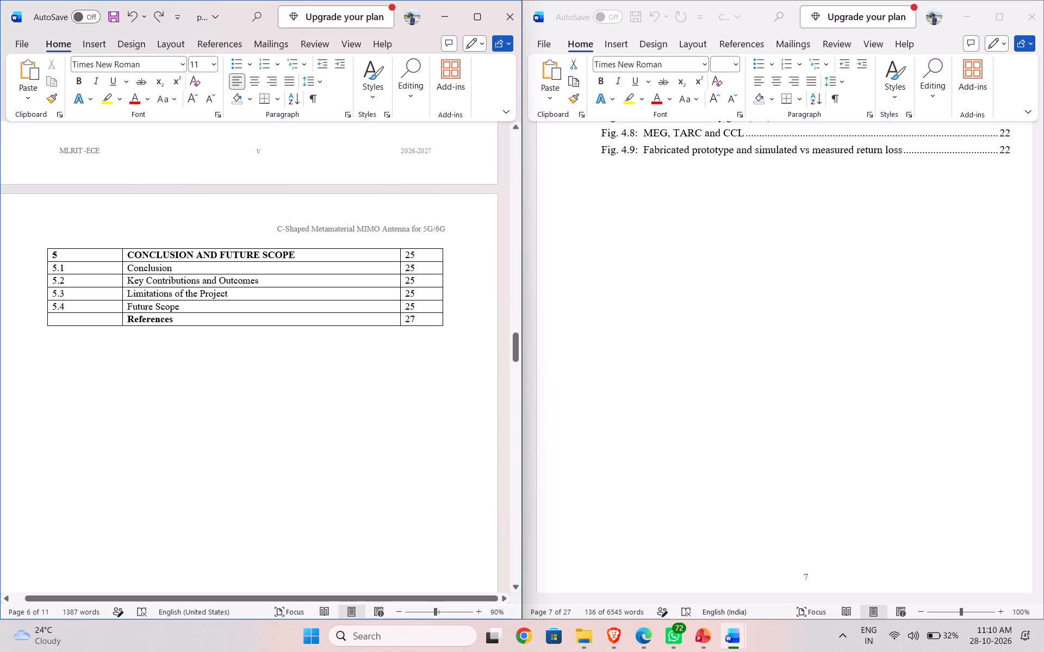
{"action": "key", "text": "ctrl+v"}
{"action": "scroll", "coordinate": [149, 321], "scroll_direction": "up", "scroll_amount": 4}
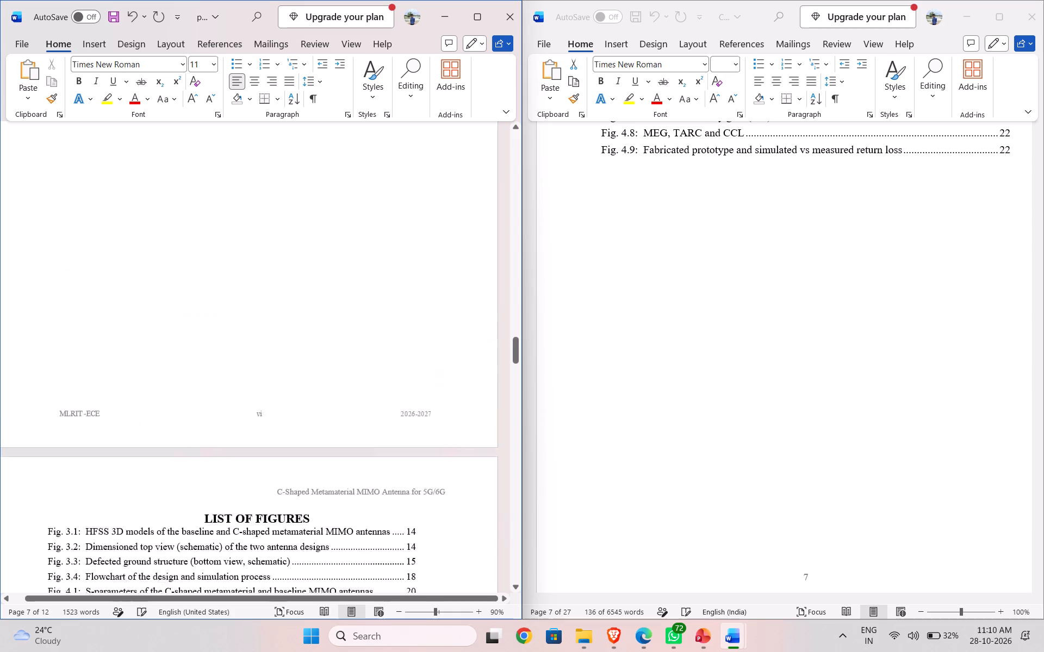
{"action": "scroll", "coordinate": [149, 321], "scroll_direction": "up", "scroll_amount": 15}
{"action": "scroll", "coordinate": [148, 321], "scroll_direction": "down", "scroll_amount": 18}
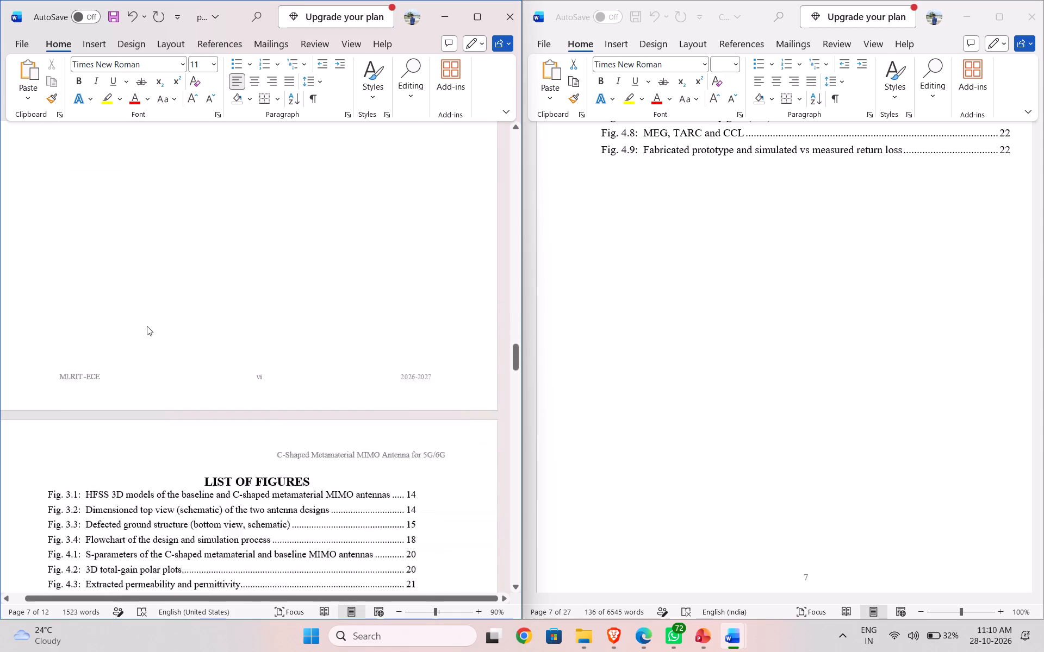
Clear the centring of the pasted LIST OF FIGURES heading and shift it towards the middle of its line with leading spaces.
{"action": "left_click", "coordinate": [177, 386]}
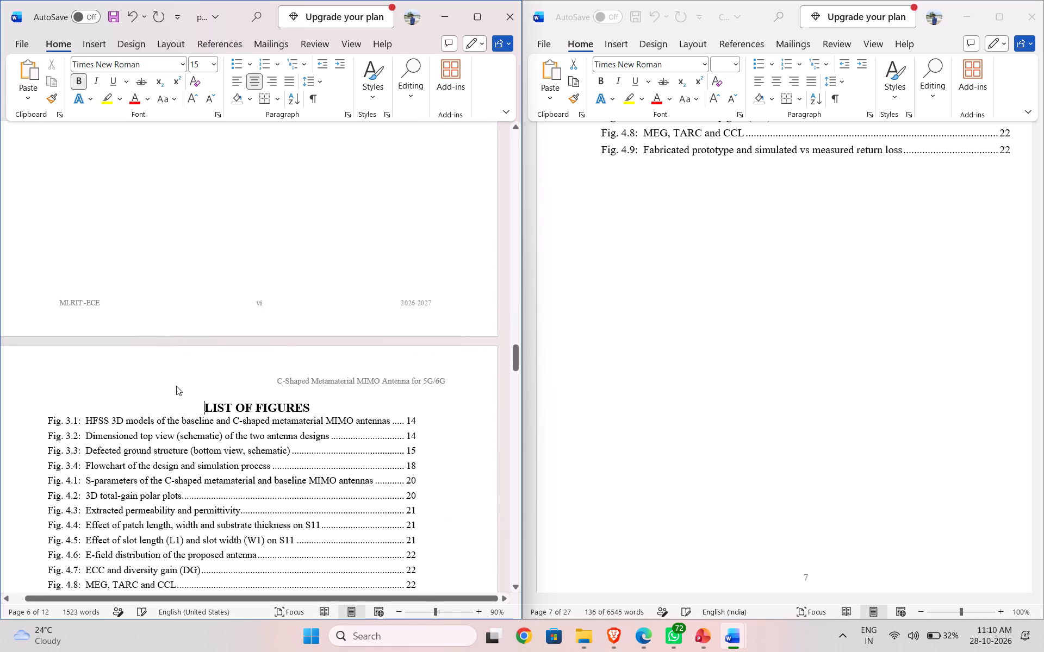
{"action": "key", "text": "BackSpace"}
{"action": "key", "text": "BackSpace"}
{"action": "key", "text": "BackSpace"}
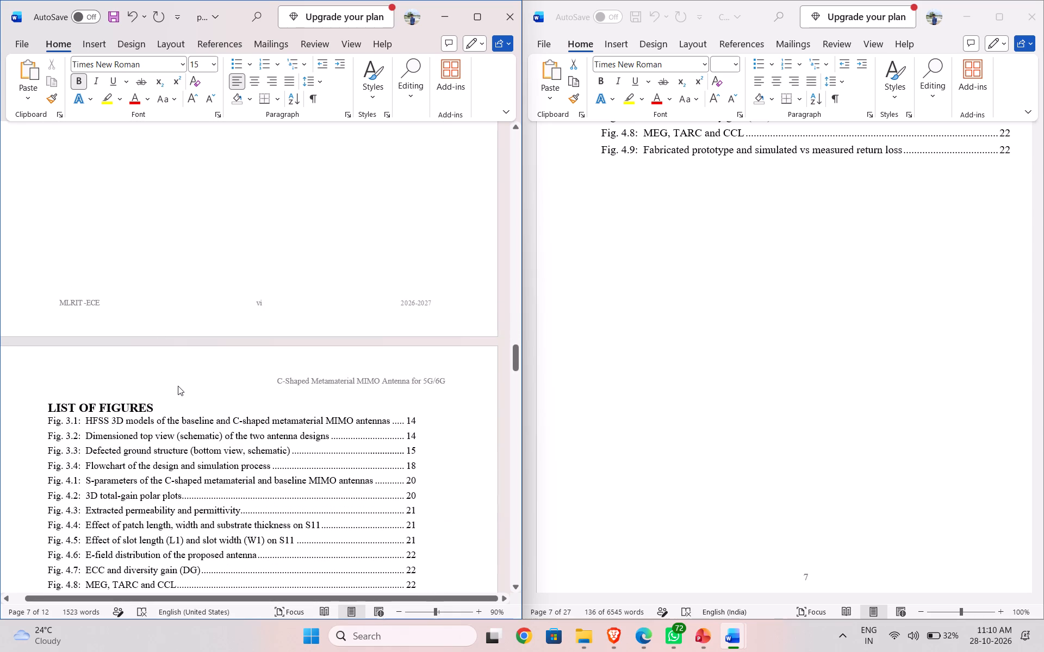
{"action": "key", "text": "BackSpace"}
{"action": "key", "text": "space"}
{"action": "key", "text": "space"}
{"action": "key", "text": "space"}
{"action": "key", "text": "space"}
{"action": "key", "text": "space"}
{"action": "key", "text": "space"}
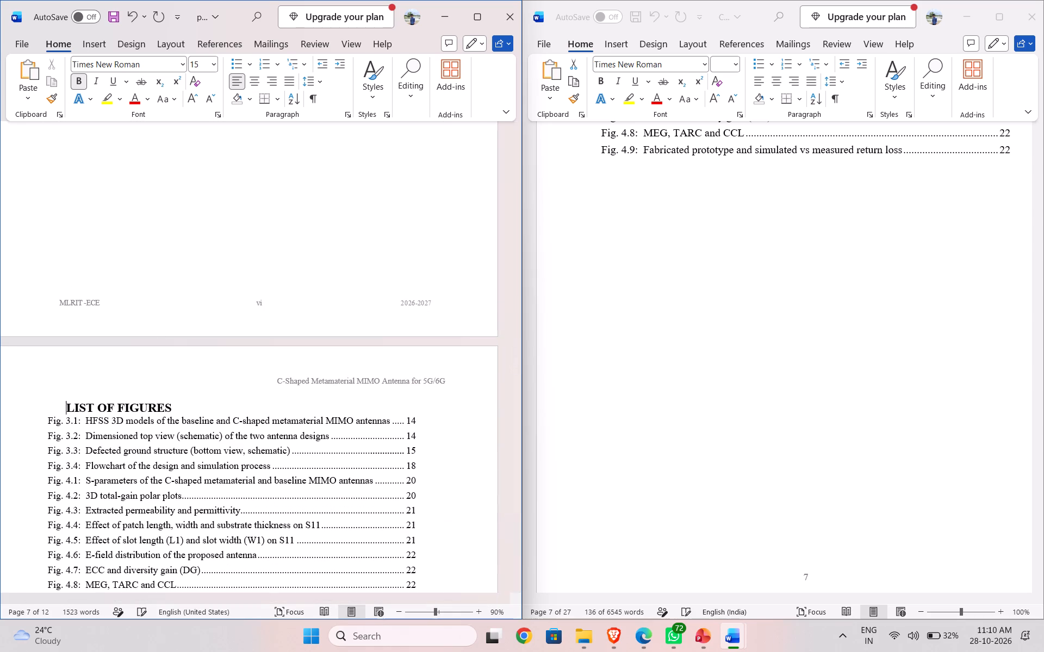
{"action": "key", "text": "space"}
{"action": "key", "text": "space"}
{"action": "key", "text": "space"}
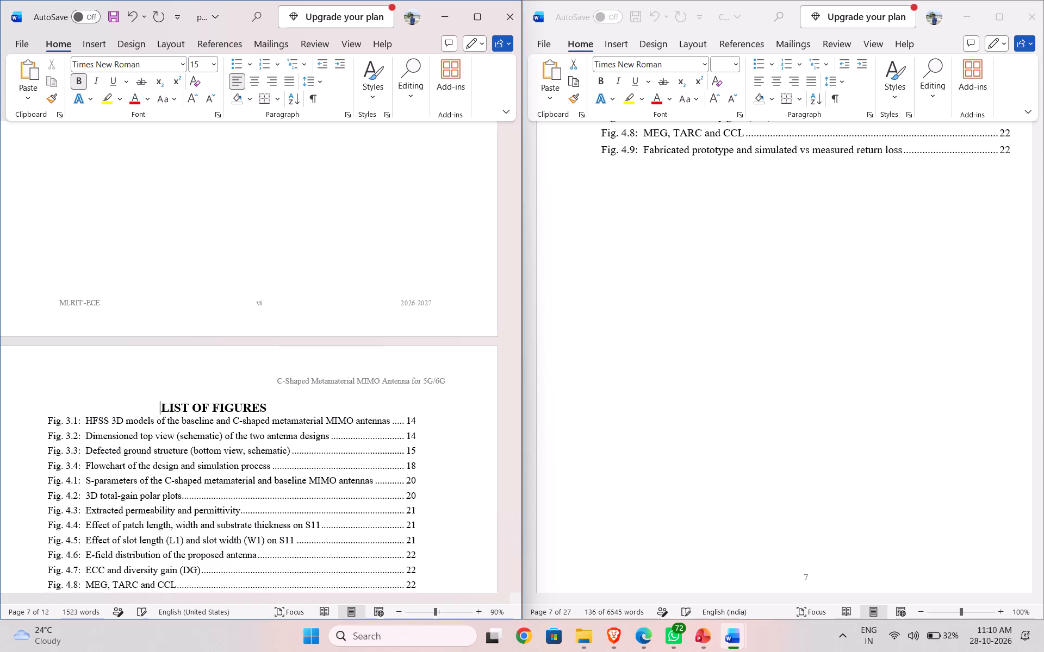
{"action": "key", "text": "space"}
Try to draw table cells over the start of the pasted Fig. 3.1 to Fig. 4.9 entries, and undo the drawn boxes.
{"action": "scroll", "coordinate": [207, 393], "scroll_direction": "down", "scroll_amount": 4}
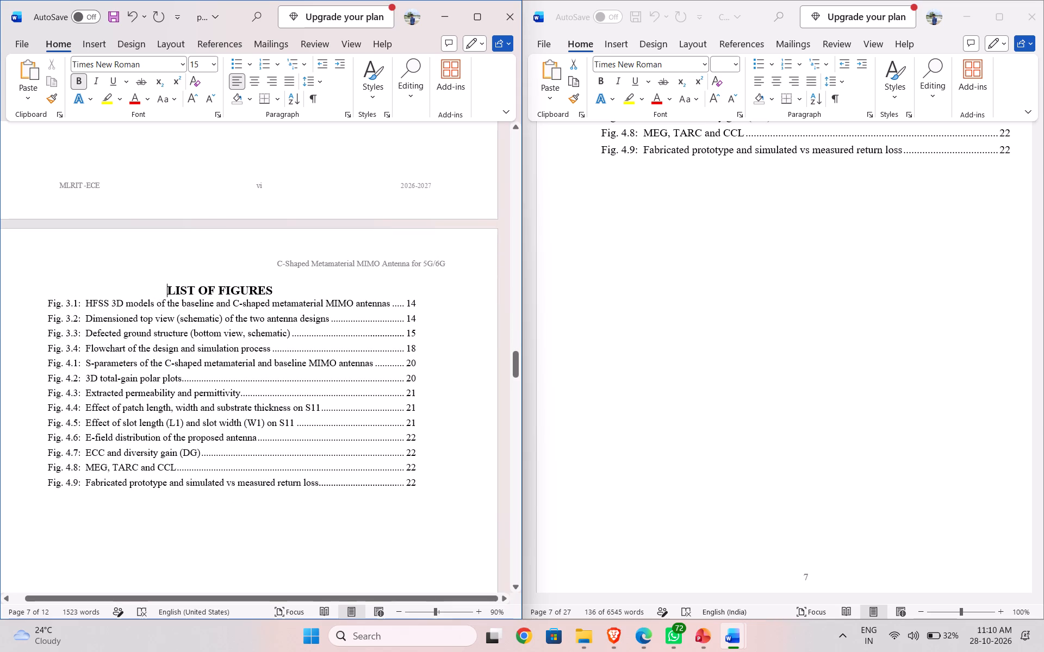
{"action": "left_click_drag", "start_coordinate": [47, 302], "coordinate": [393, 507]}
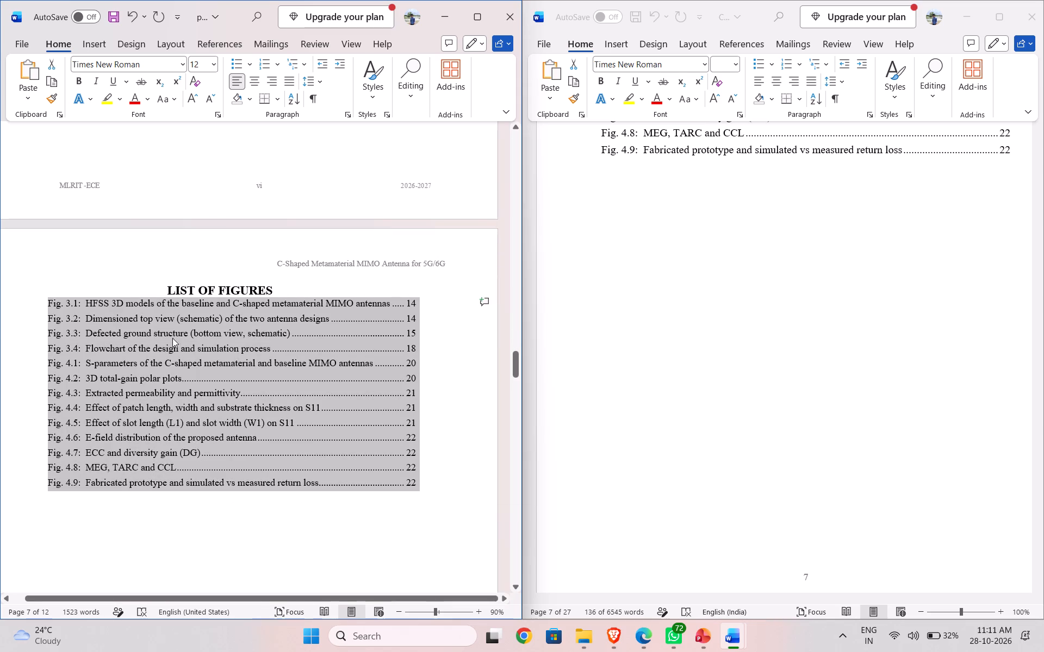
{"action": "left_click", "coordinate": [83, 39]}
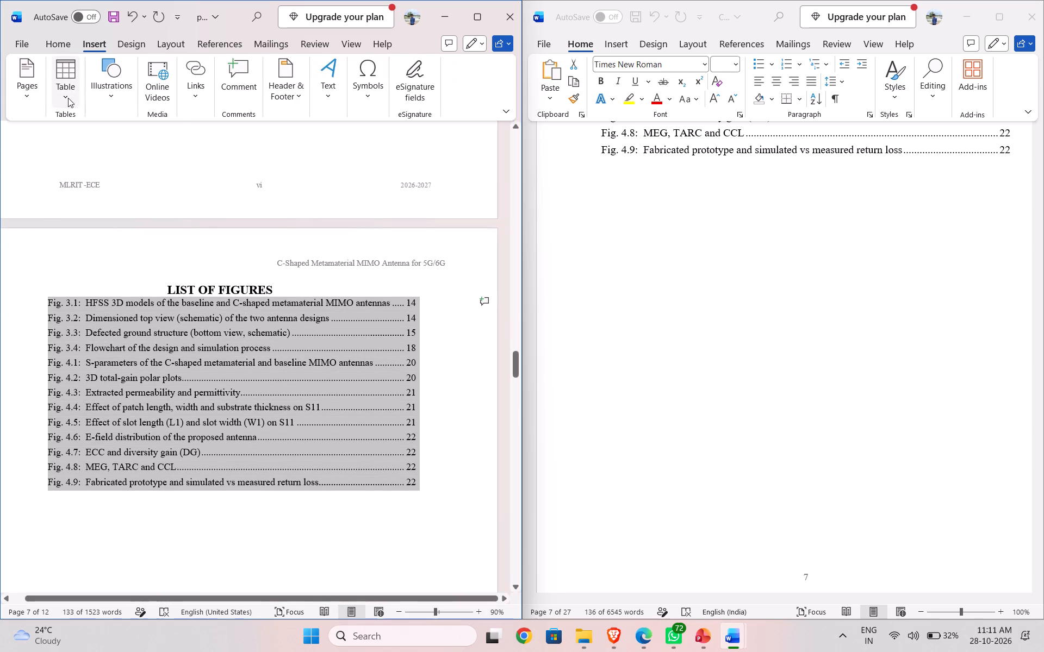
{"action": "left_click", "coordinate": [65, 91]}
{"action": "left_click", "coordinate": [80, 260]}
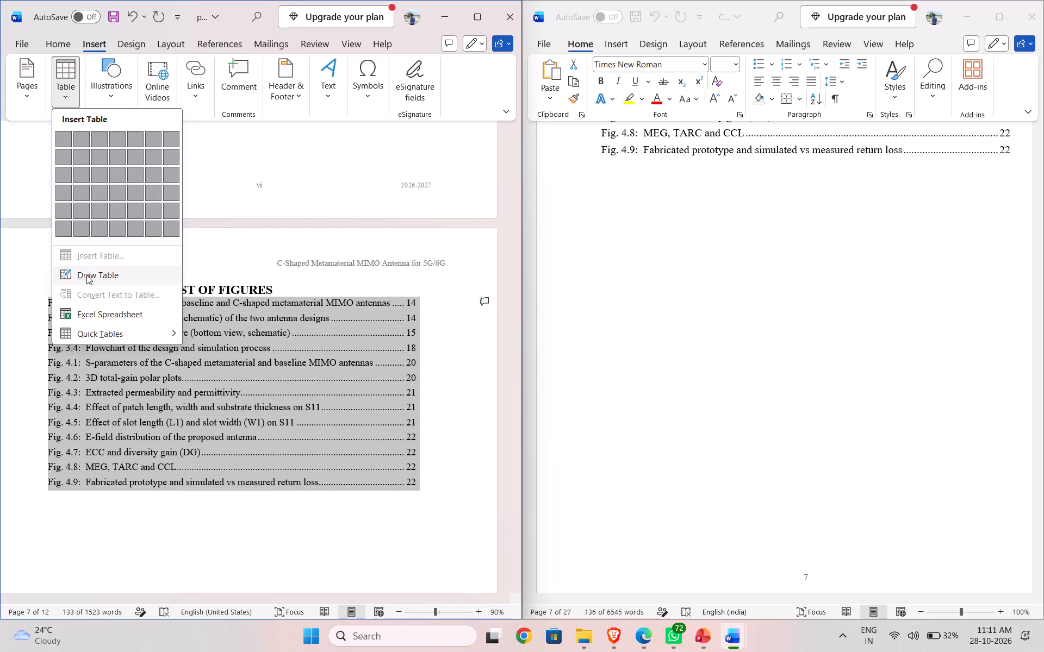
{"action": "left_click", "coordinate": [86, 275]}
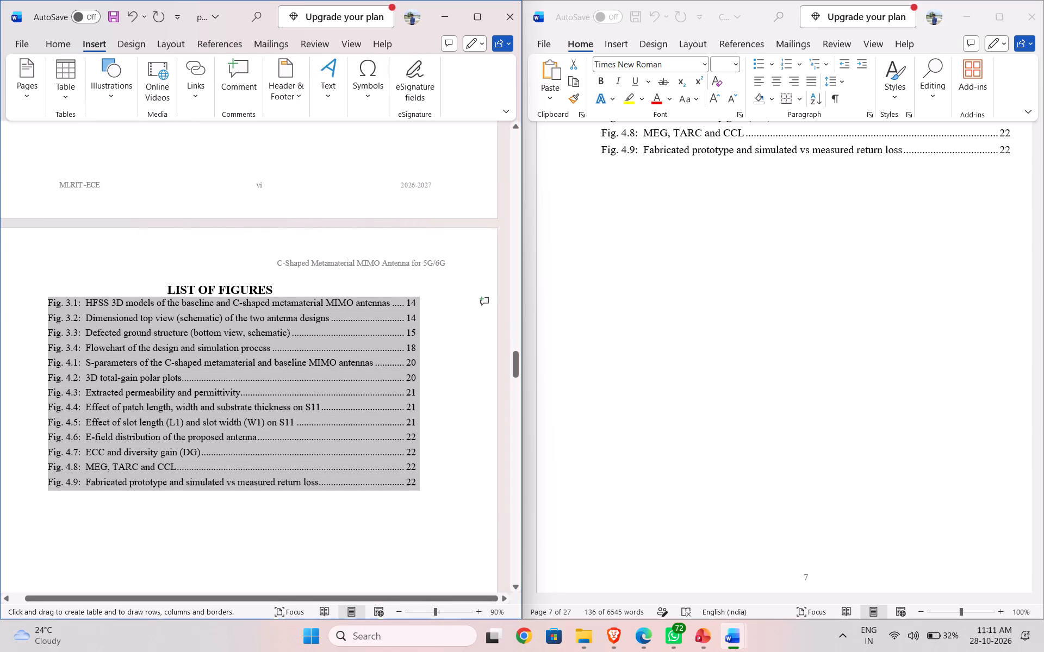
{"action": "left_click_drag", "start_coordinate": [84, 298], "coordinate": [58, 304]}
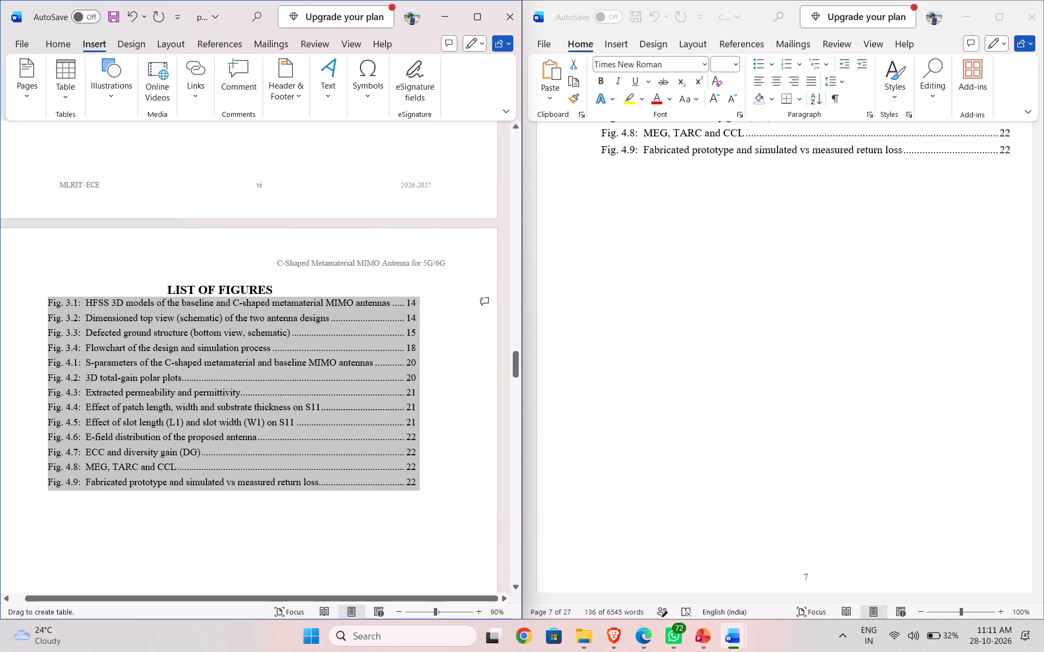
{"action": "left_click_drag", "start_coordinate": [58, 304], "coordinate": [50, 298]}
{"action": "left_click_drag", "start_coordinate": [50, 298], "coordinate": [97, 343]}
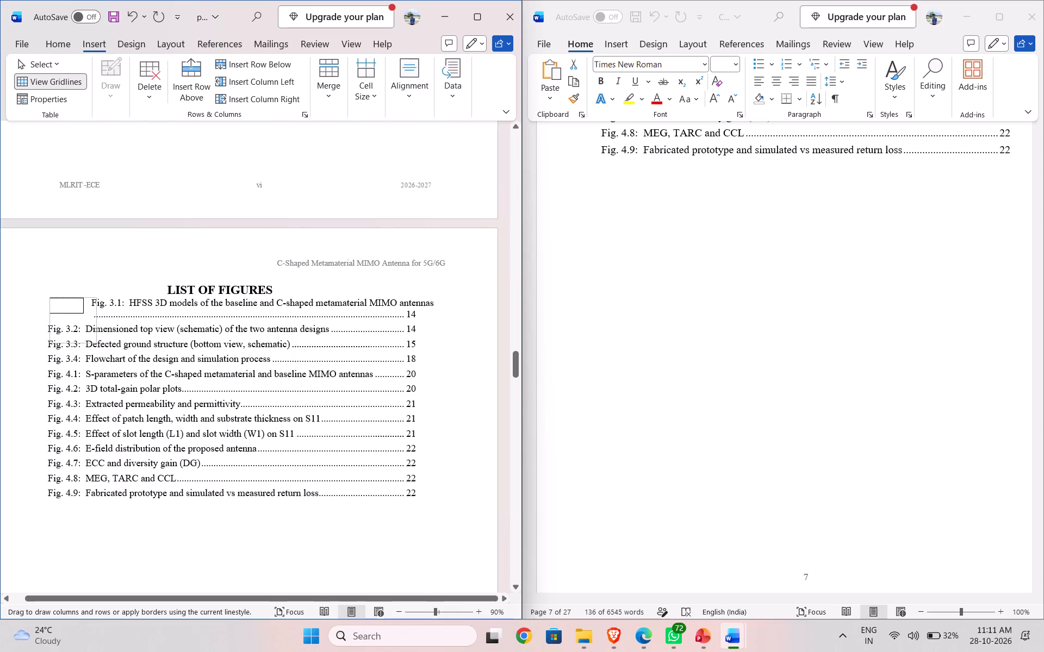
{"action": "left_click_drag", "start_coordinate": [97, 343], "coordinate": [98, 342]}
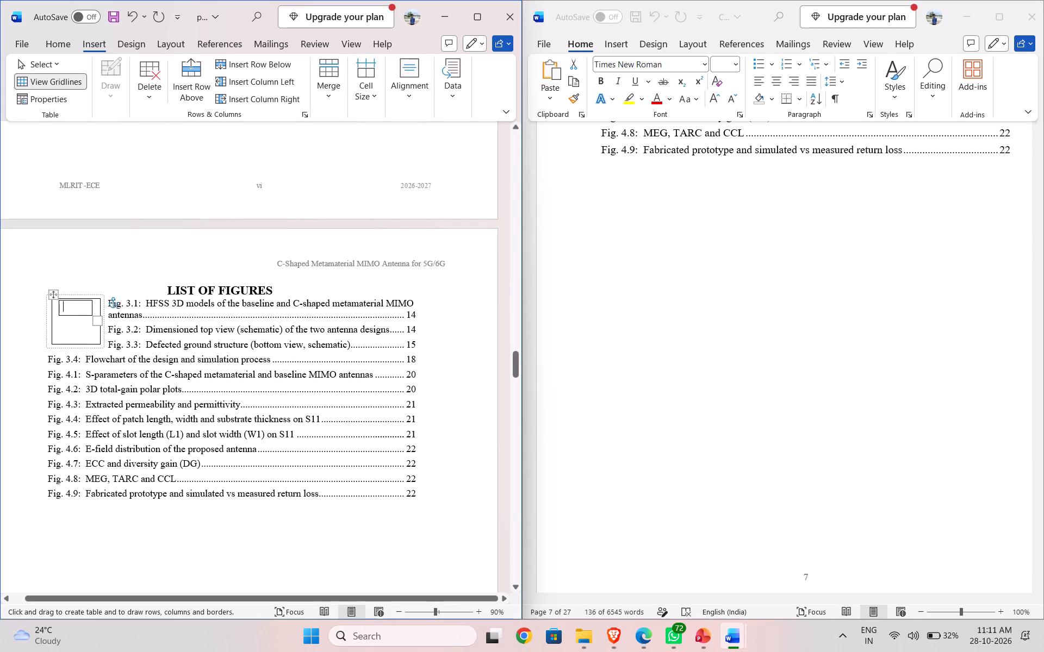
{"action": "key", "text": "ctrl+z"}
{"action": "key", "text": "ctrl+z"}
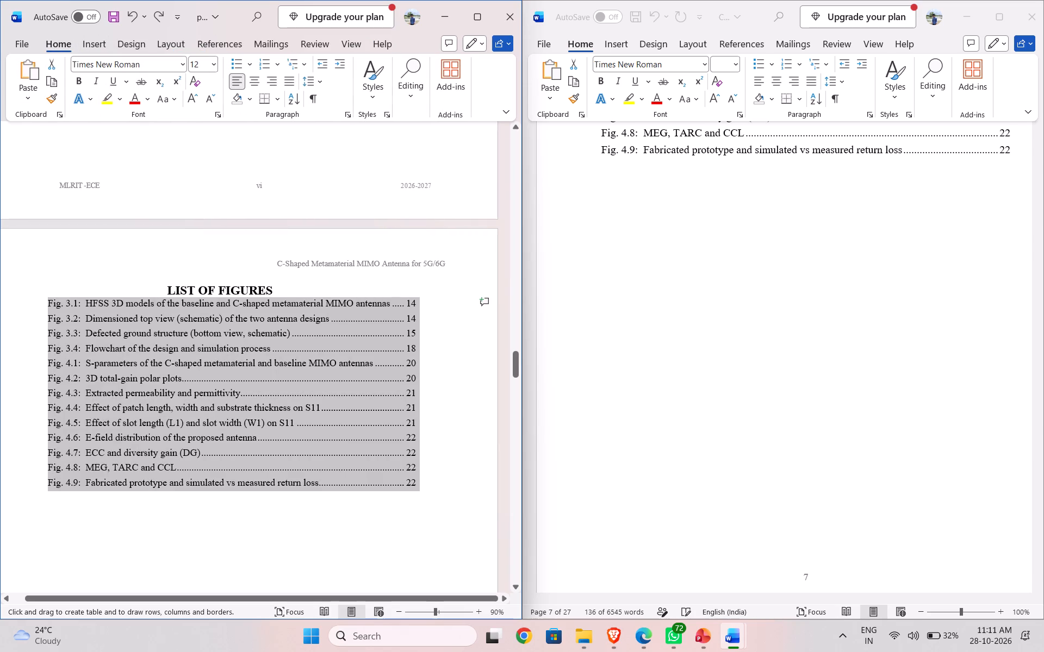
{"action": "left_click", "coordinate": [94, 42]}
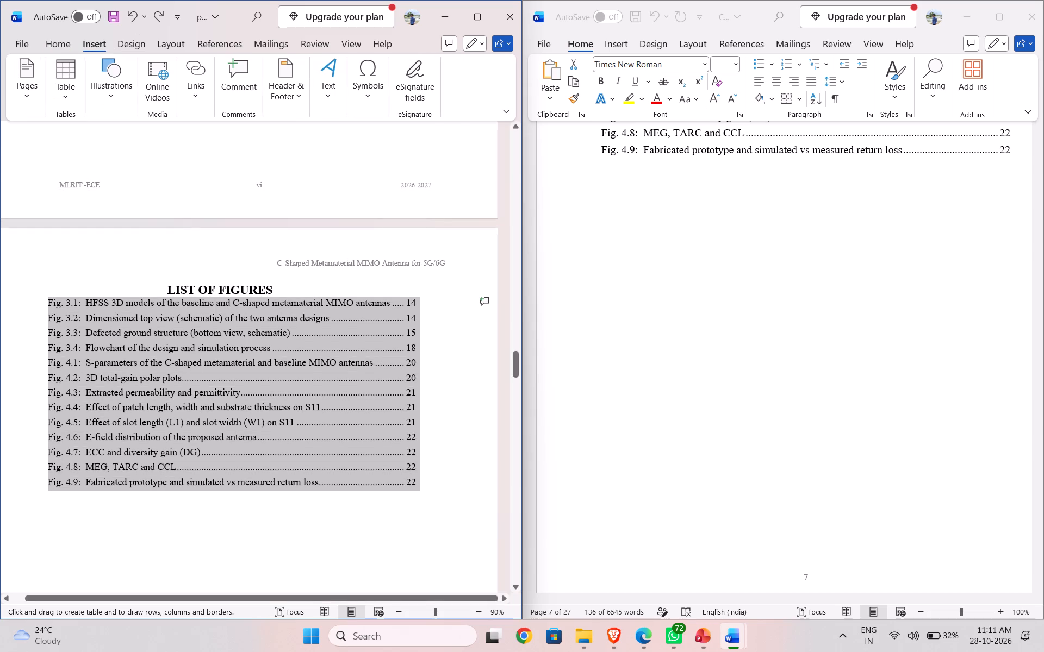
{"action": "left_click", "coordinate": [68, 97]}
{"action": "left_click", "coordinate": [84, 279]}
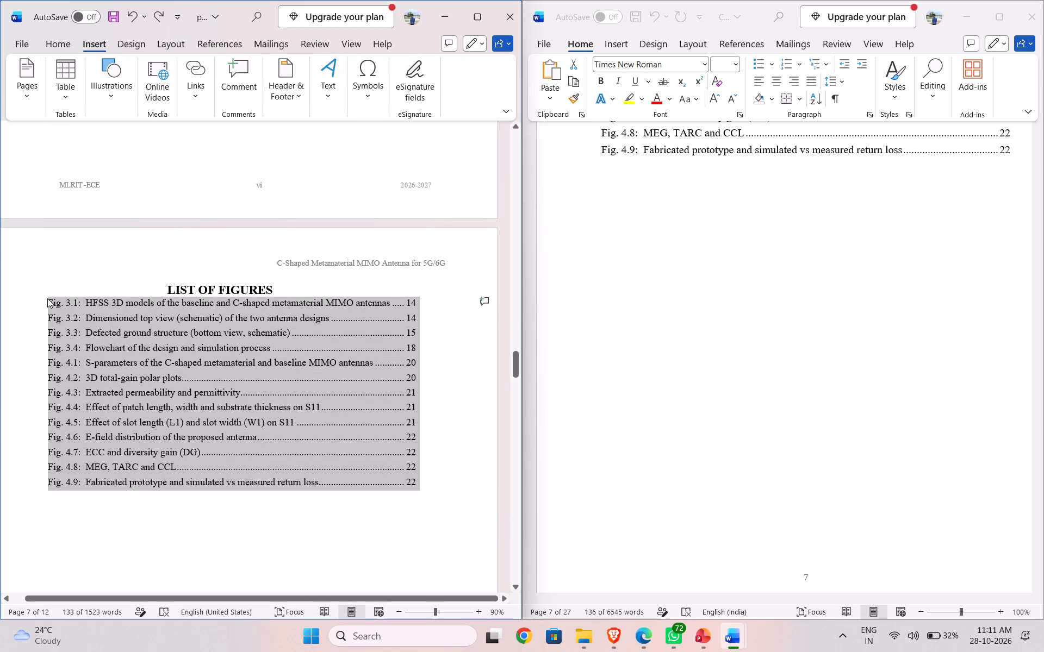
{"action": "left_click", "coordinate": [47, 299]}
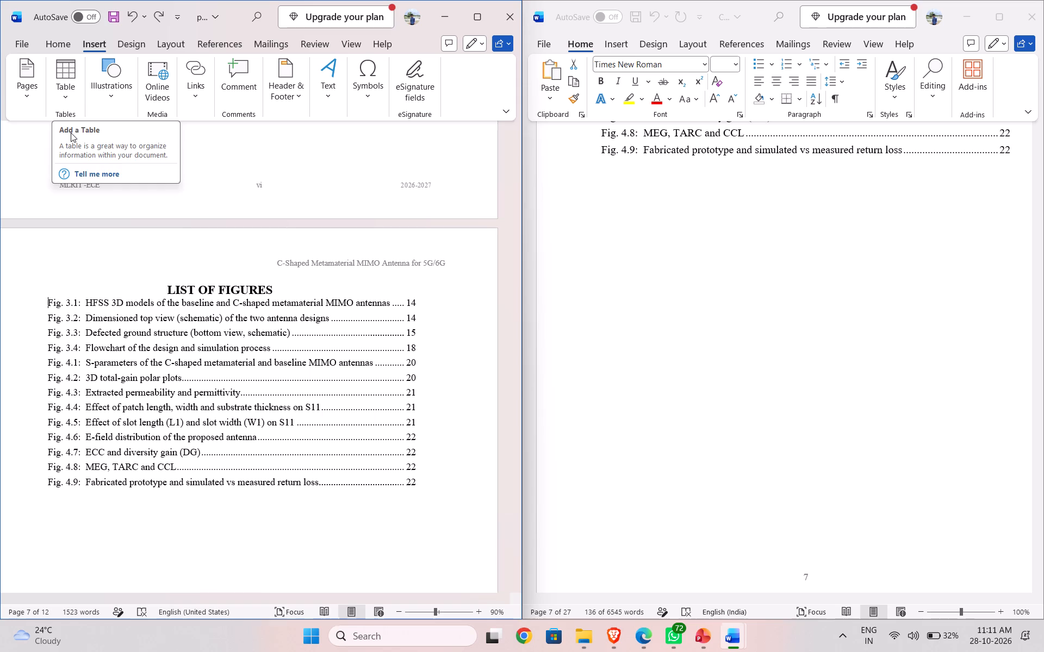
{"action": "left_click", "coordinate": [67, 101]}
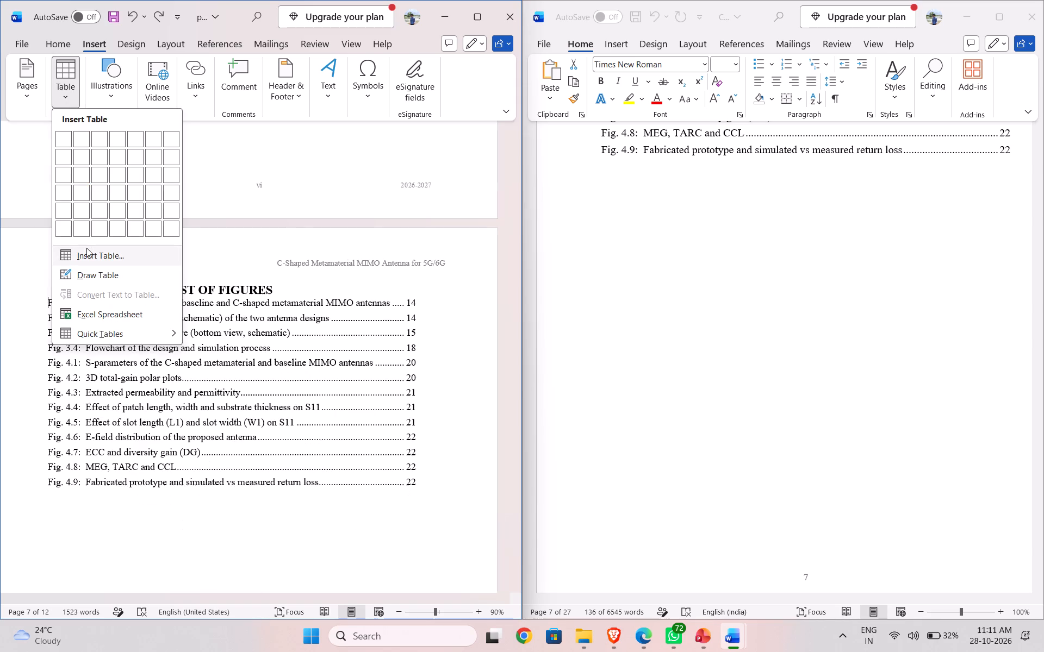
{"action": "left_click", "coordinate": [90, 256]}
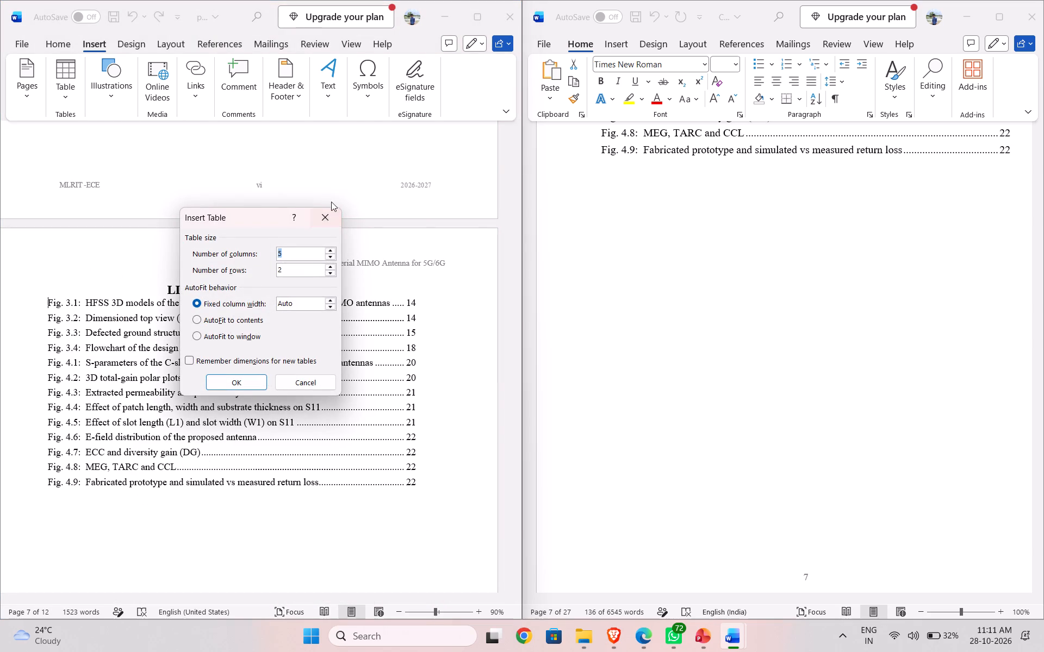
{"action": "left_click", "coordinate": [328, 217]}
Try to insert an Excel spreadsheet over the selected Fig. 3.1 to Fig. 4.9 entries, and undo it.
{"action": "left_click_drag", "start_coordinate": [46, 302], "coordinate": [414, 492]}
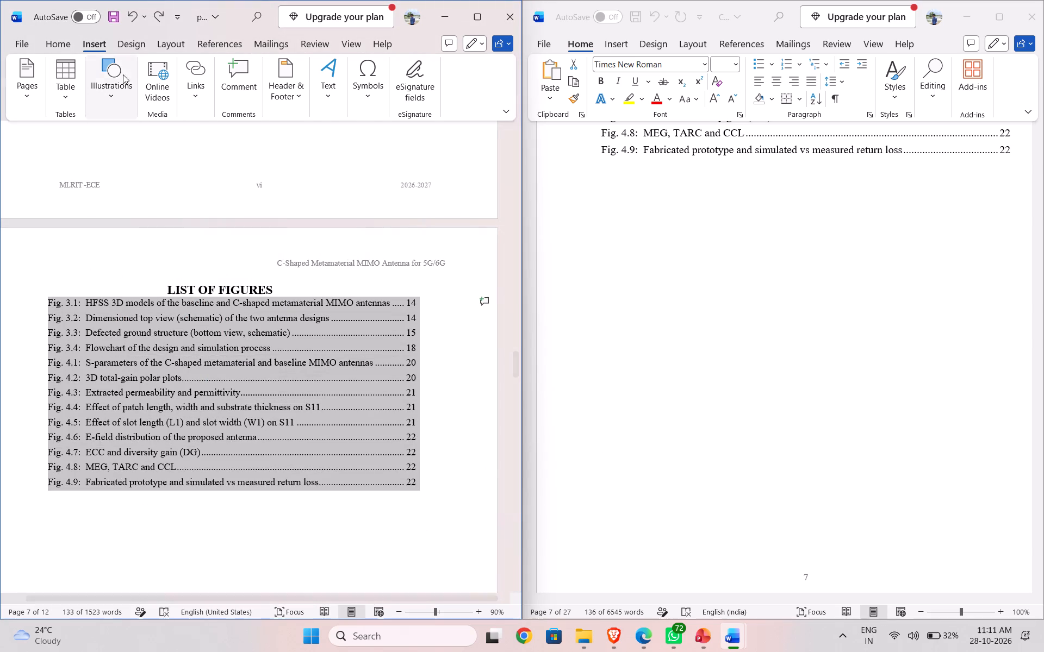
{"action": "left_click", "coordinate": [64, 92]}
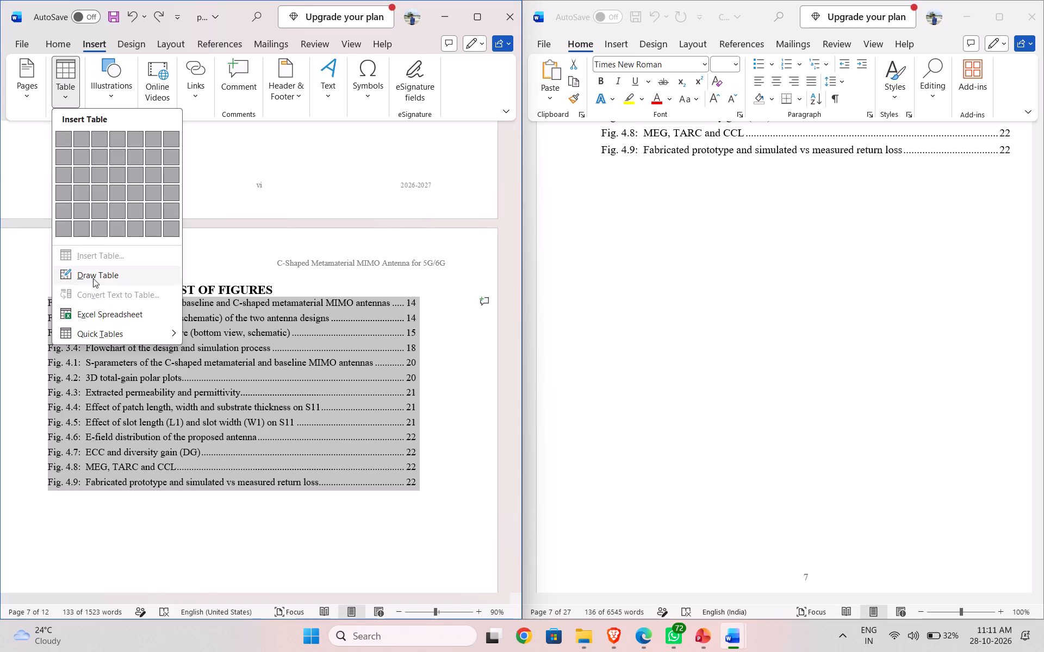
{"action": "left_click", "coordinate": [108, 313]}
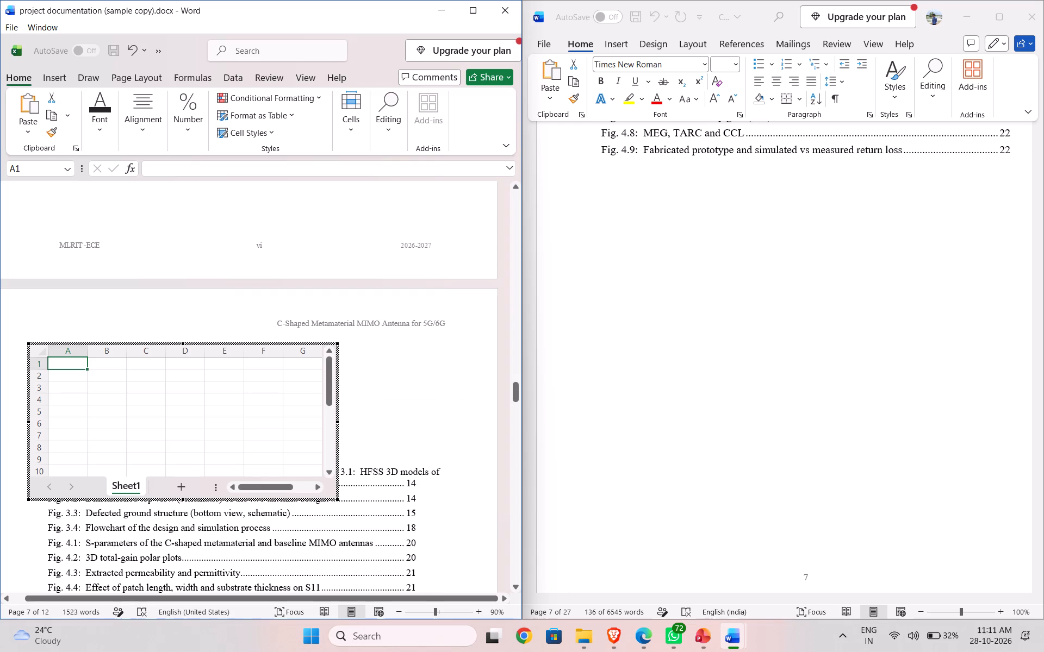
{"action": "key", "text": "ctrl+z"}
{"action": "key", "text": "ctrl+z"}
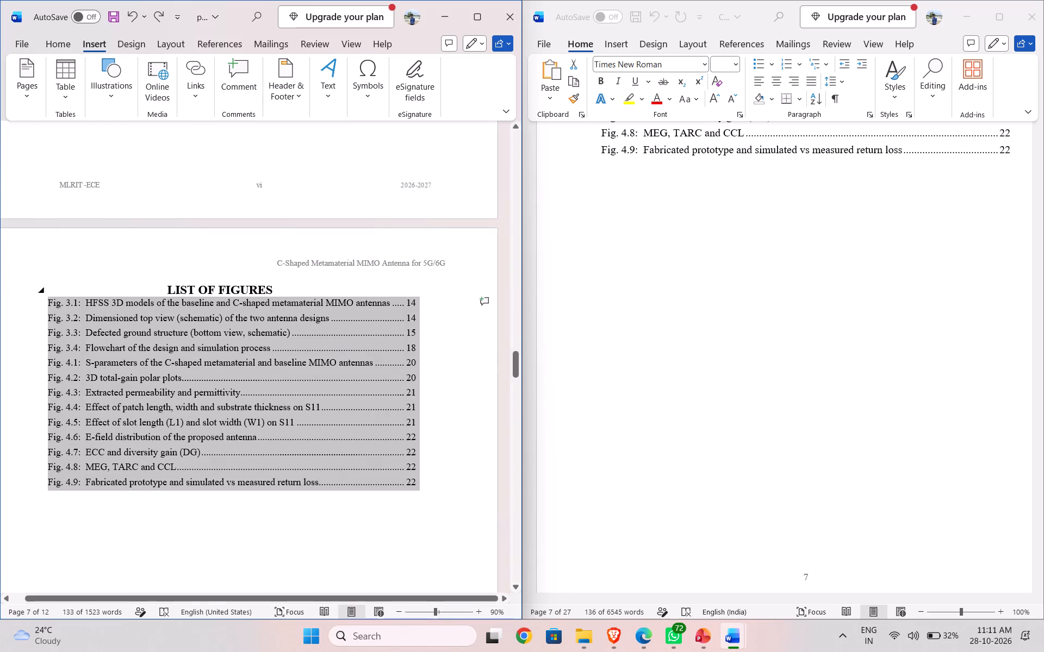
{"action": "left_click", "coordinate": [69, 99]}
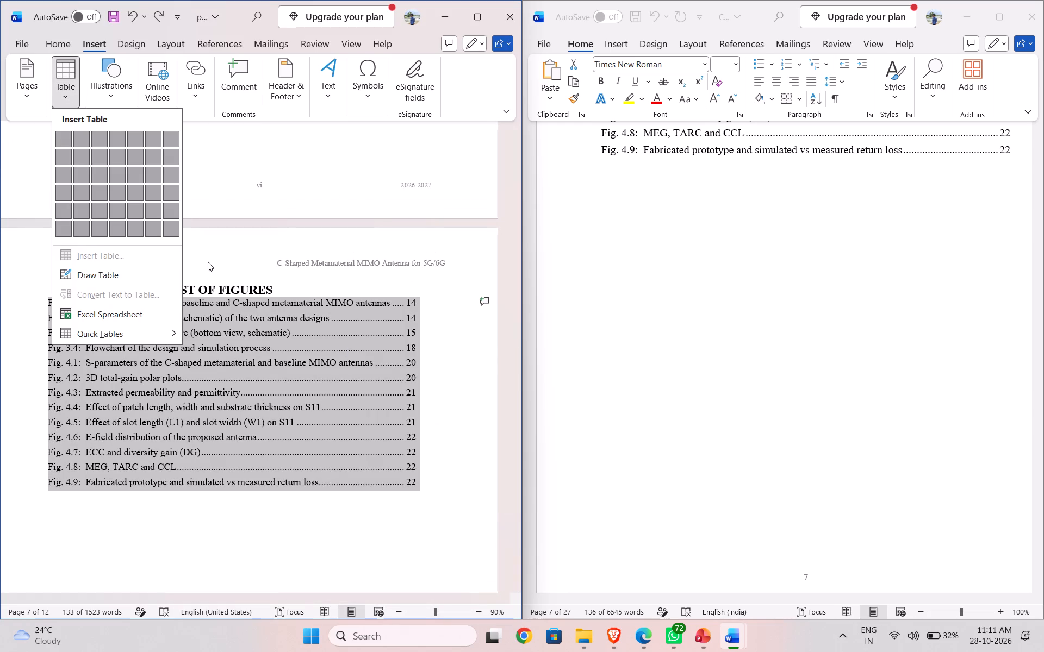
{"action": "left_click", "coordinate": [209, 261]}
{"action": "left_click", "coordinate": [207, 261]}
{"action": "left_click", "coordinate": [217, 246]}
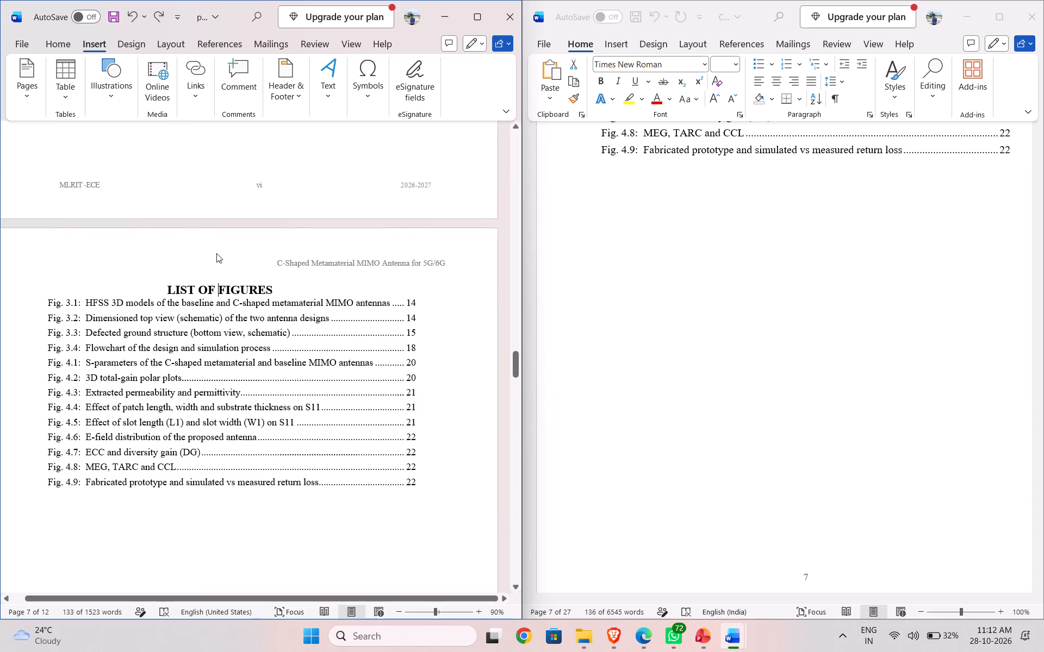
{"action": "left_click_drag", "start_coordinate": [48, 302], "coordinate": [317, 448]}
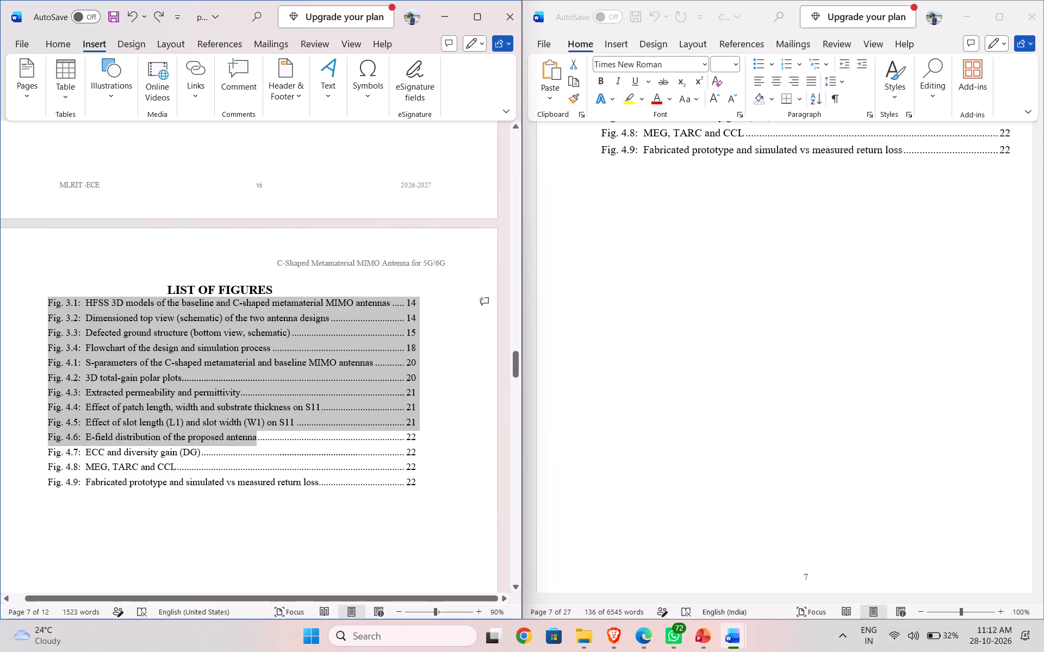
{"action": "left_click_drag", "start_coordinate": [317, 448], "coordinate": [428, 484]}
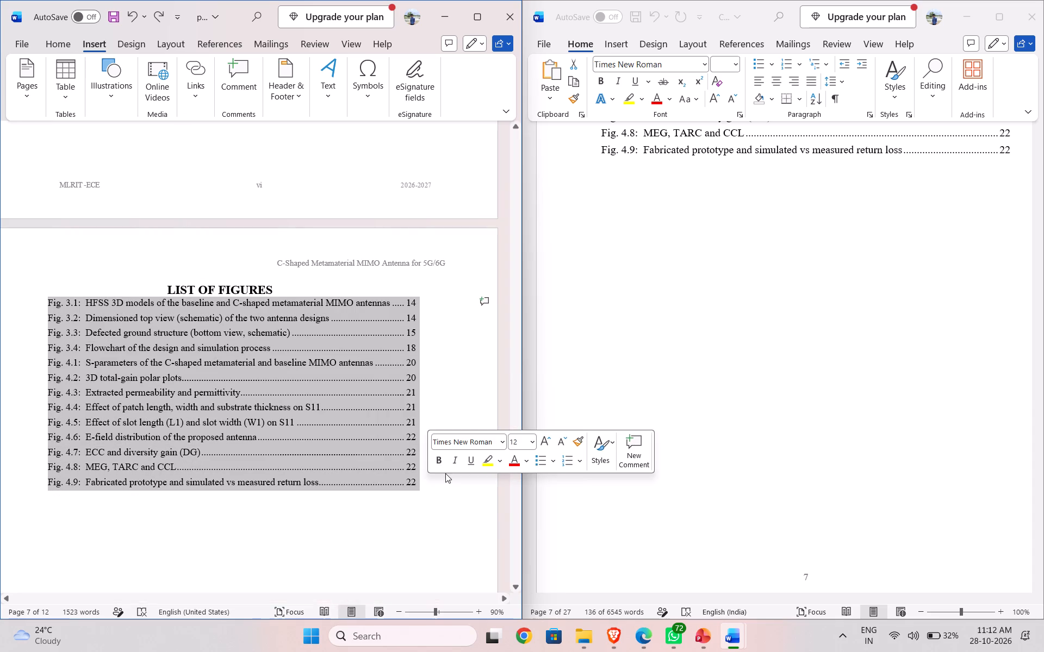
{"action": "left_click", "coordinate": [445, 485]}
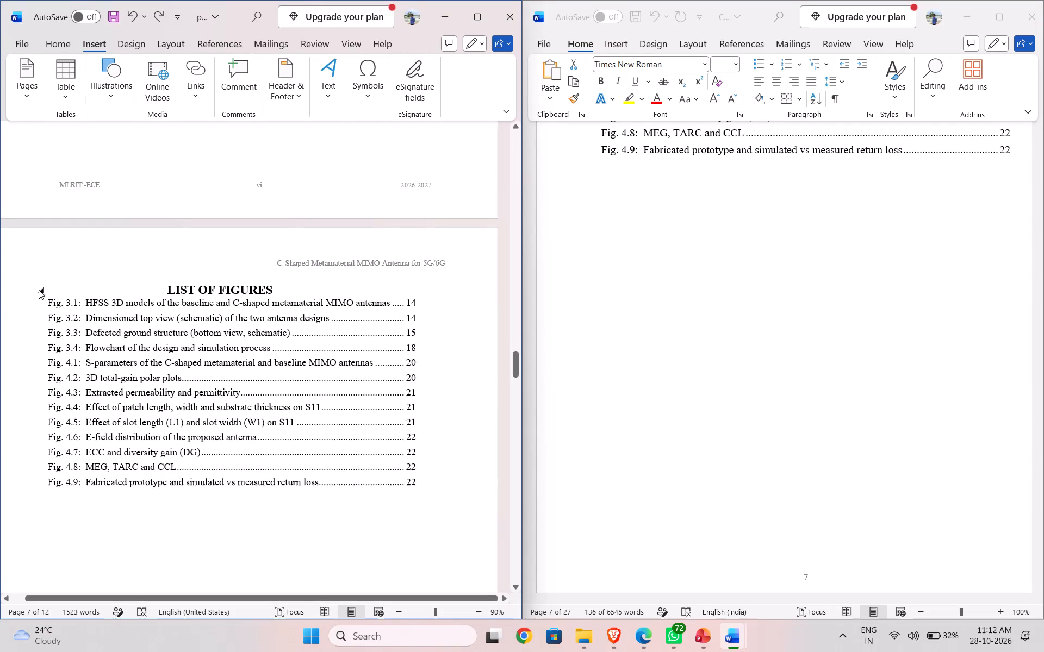
Turn the Fig. 3.1 to Fig. 4.9 entries under LIST OF FIGURES, with their page numbers, into a two-column table.
{"action": "left_click_drag", "start_coordinate": [46, 300], "coordinate": [405, 480]}
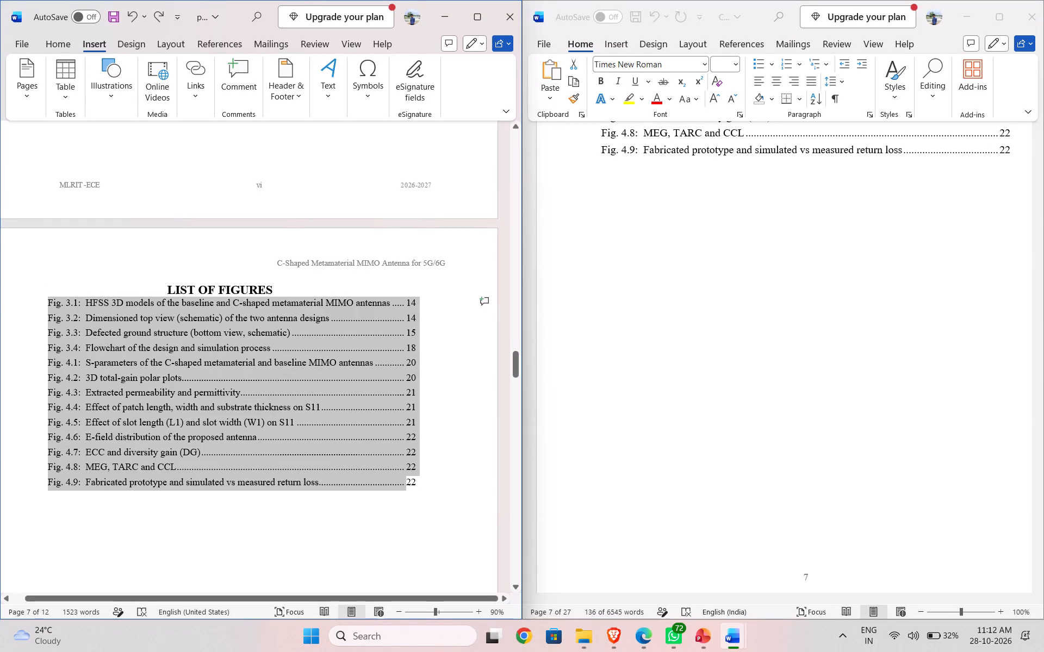
{"action": "left_click_drag", "start_coordinate": [405, 480], "coordinate": [417, 482]}
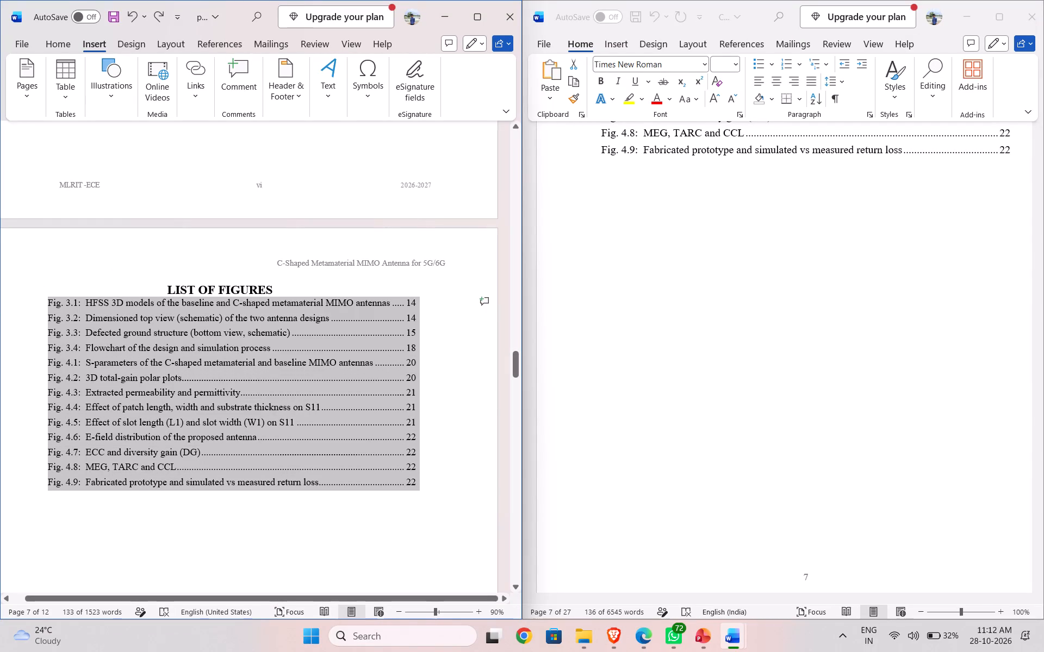
{"action": "left_click", "coordinate": [74, 101]}
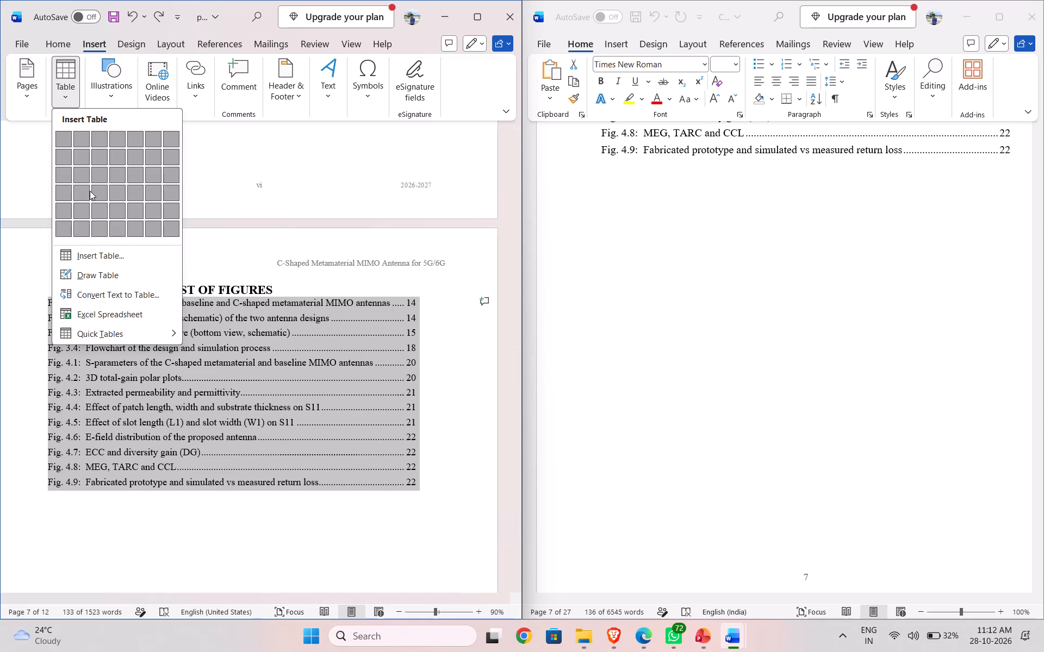
{"action": "left_click", "coordinate": [92, 251]}
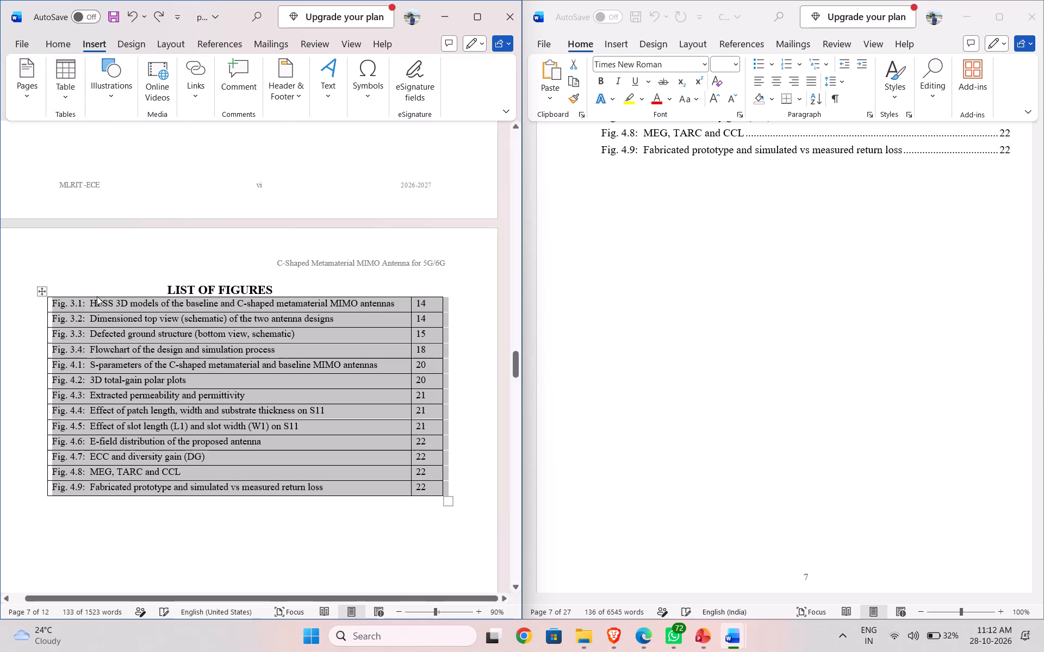
{"action": "left_click", "coordinate": [187, 412]}
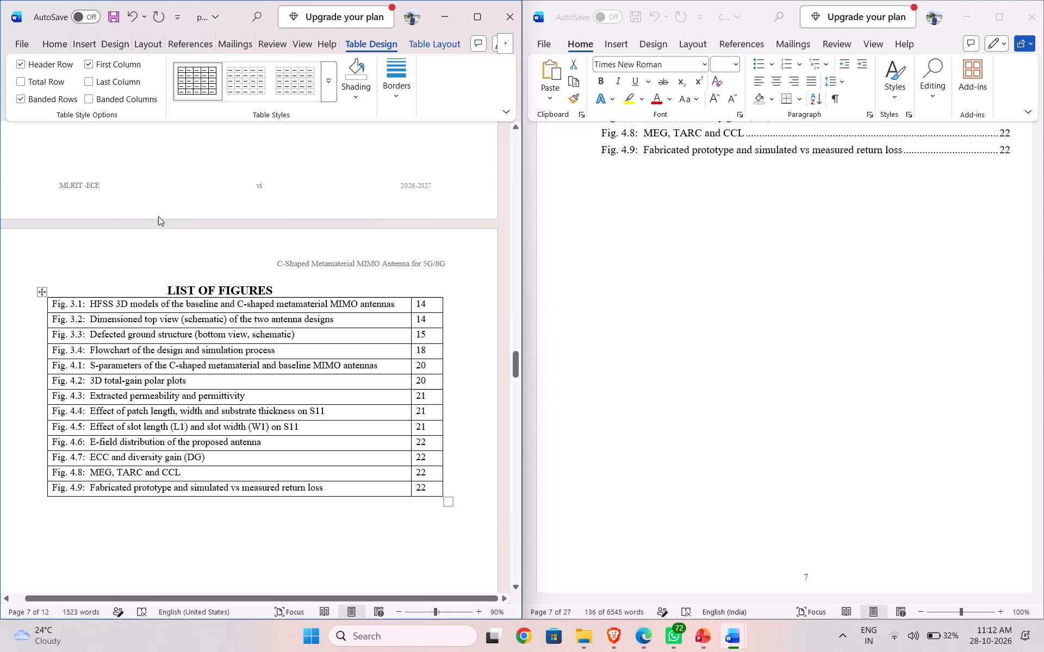
{"action": "key", "text": "Escape"}
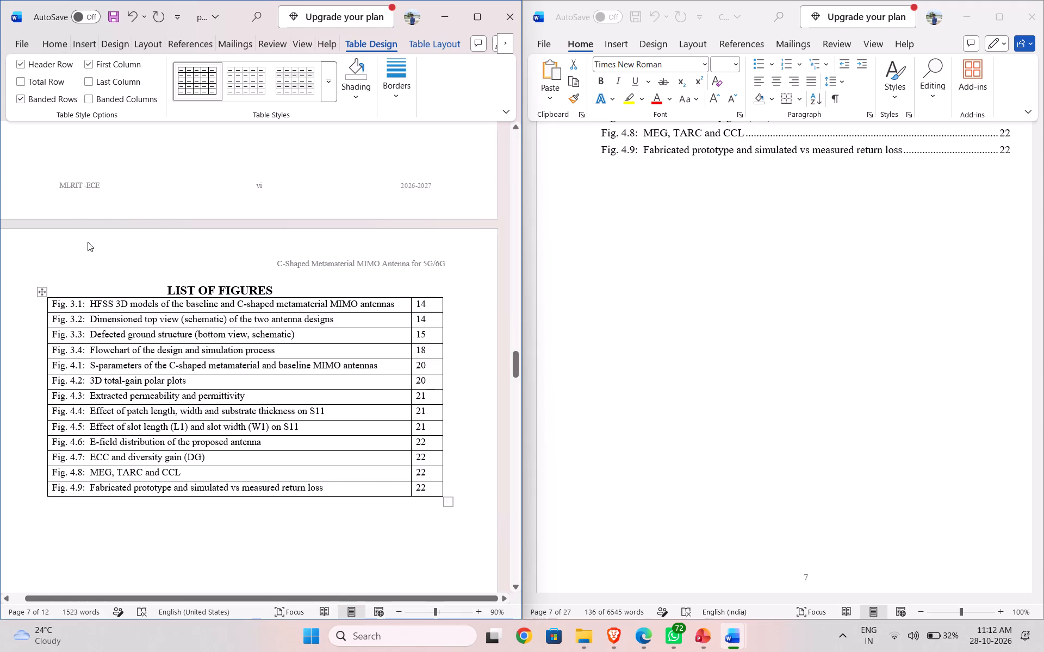
{"action": "key", "text": "Escape"}
{"action": "left_click", "coordinate": [98, 249]}
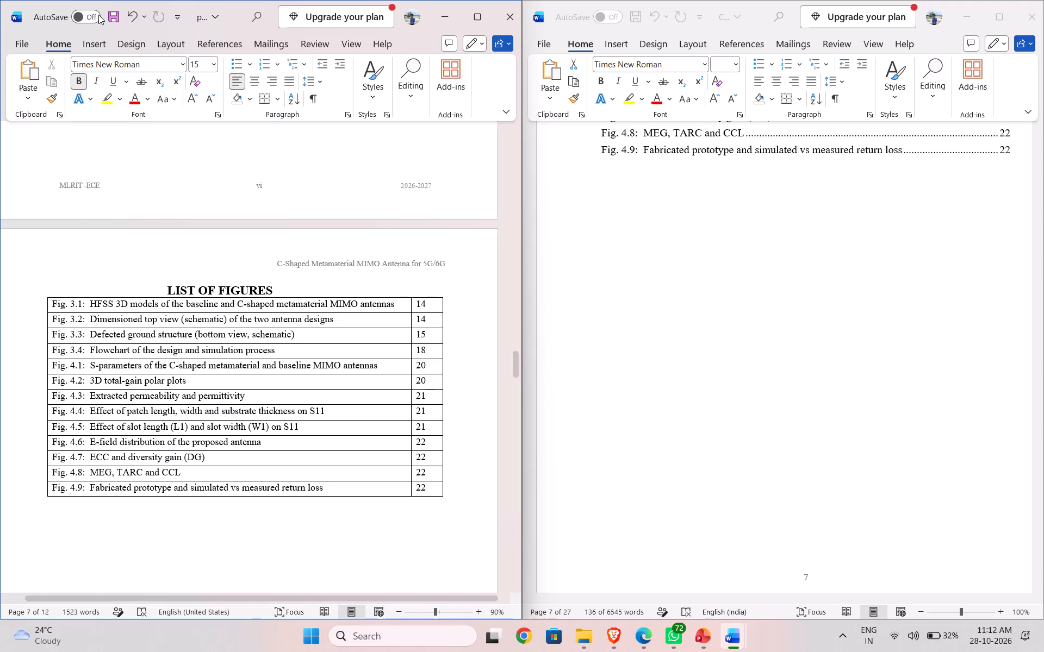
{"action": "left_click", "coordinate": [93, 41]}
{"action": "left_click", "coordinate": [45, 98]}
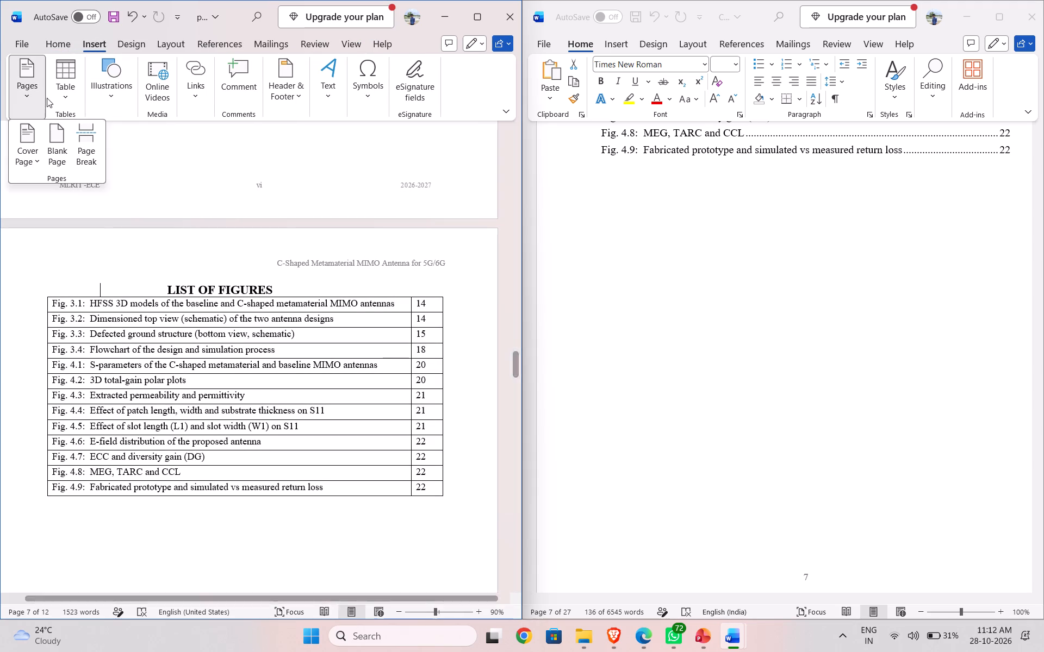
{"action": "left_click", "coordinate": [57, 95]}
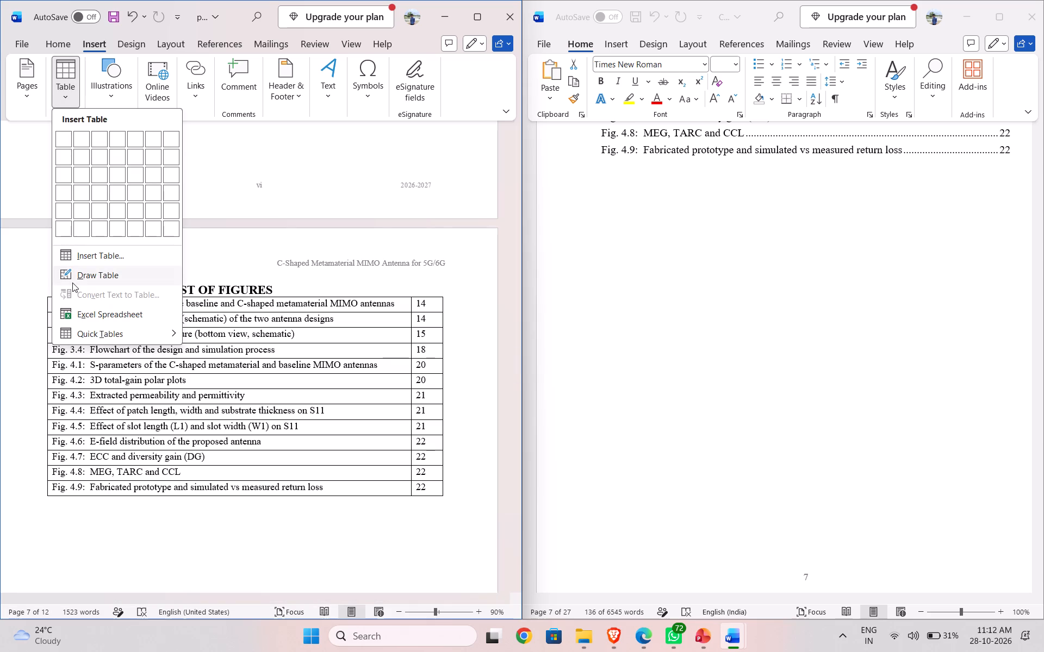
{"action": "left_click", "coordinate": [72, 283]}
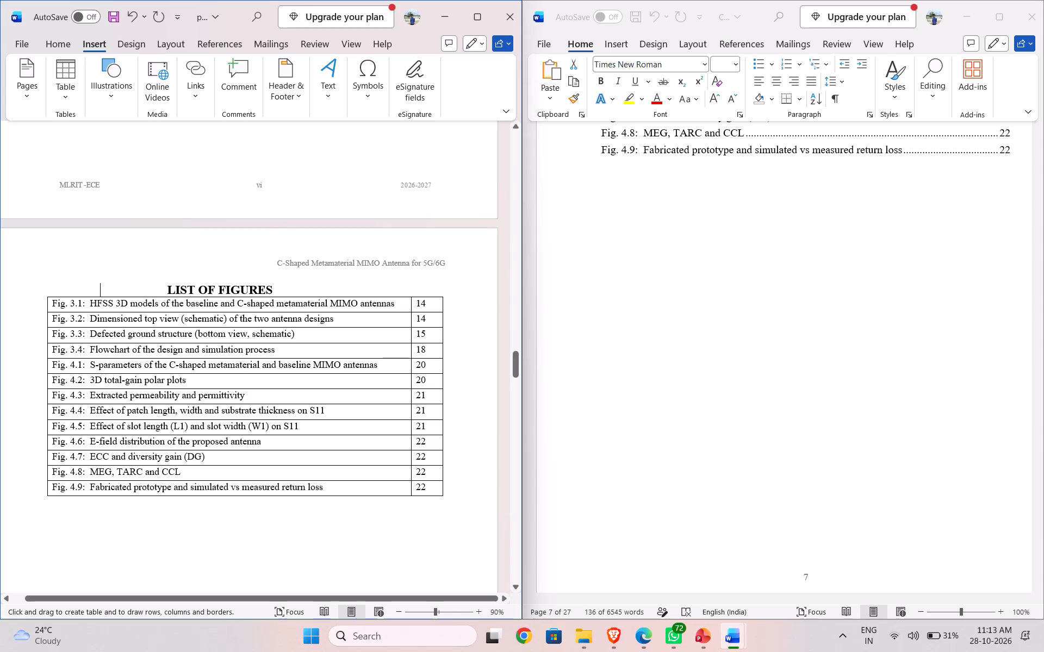
Add one more leading space before the LIST OF FIGURES heading.
{"action": "key", "text": "space"}
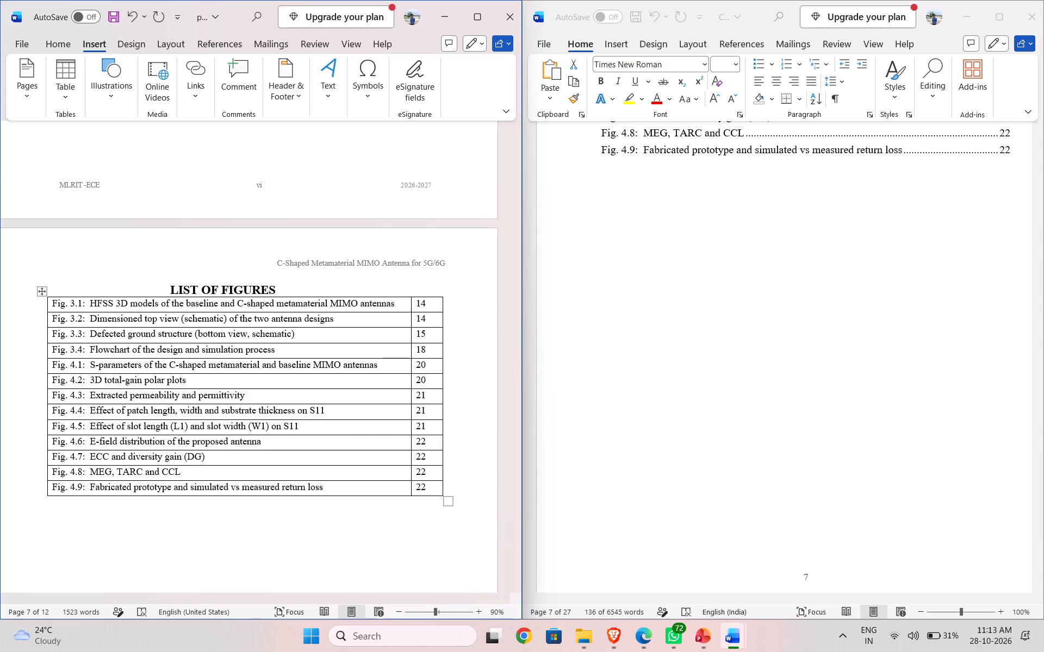